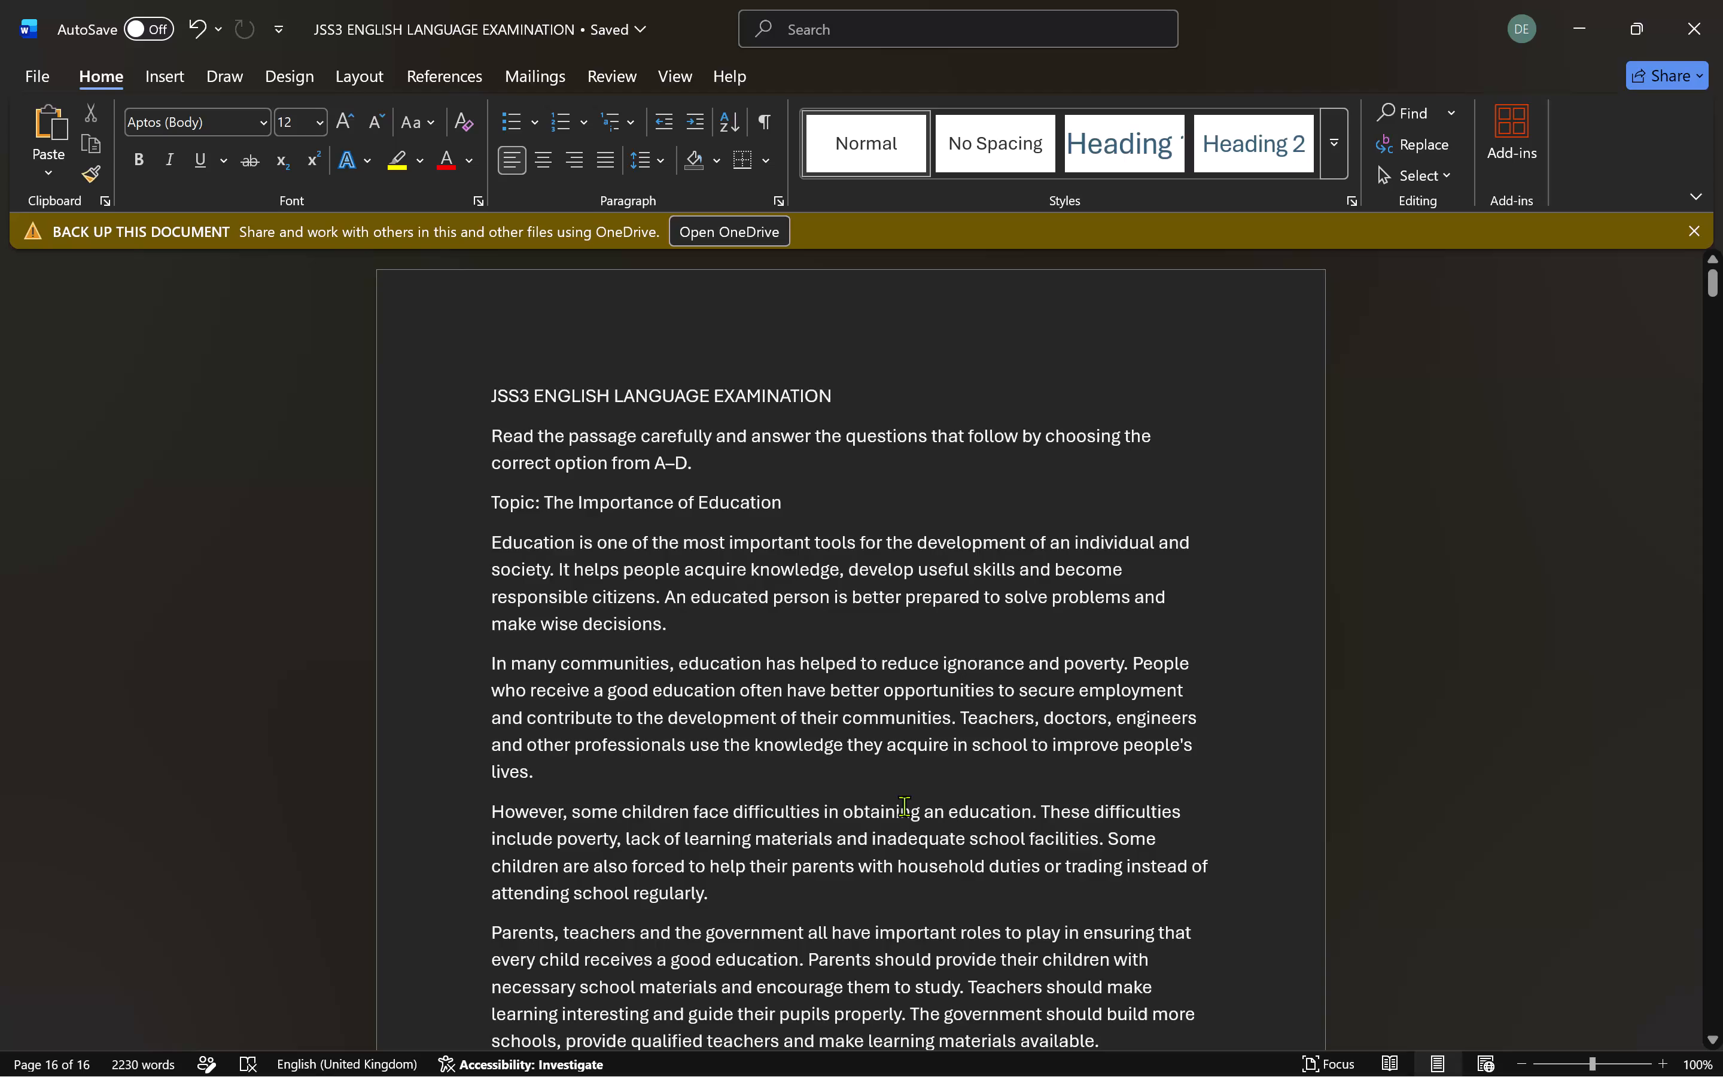
Save the JSS3 ENGLISH LANGUAGE EXAMINATION document.
scroll(904, 806, down, 5)
key(ctrl+s)
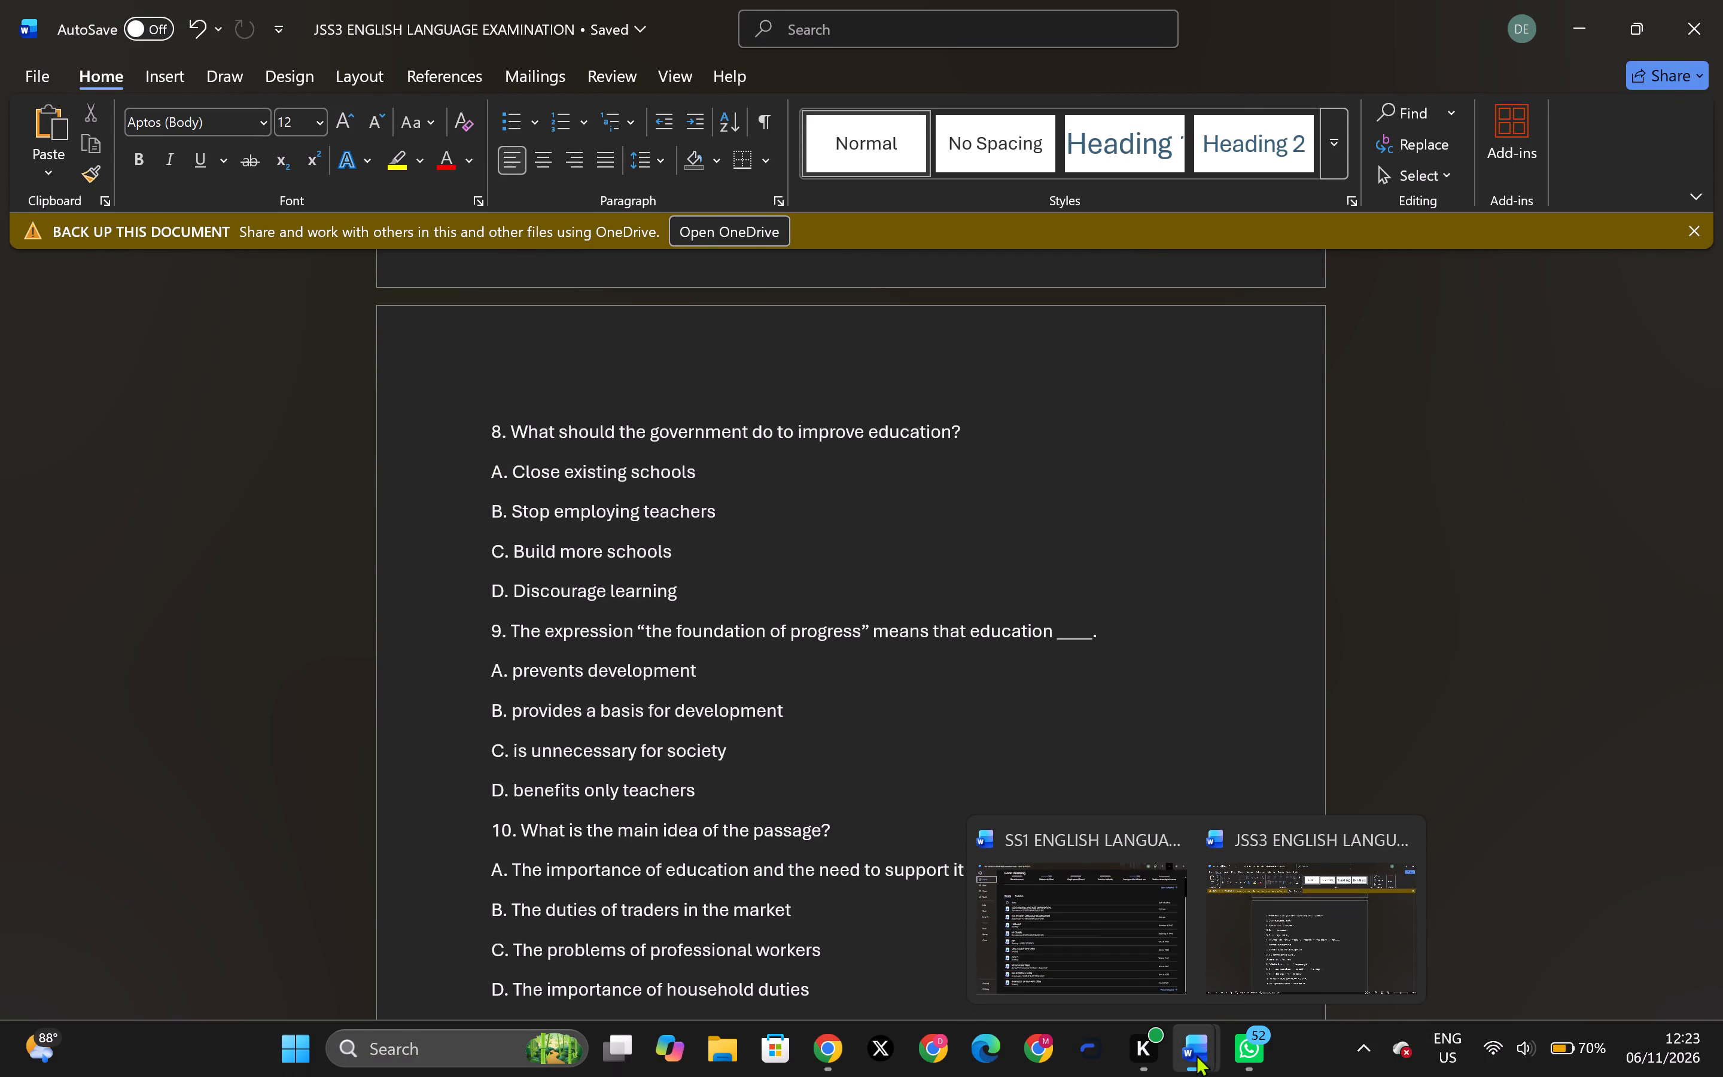
Switch to the SS1 ENGLISH LANGUAGE EXAMINATION document and show its text for editing.
click(1086, 926)
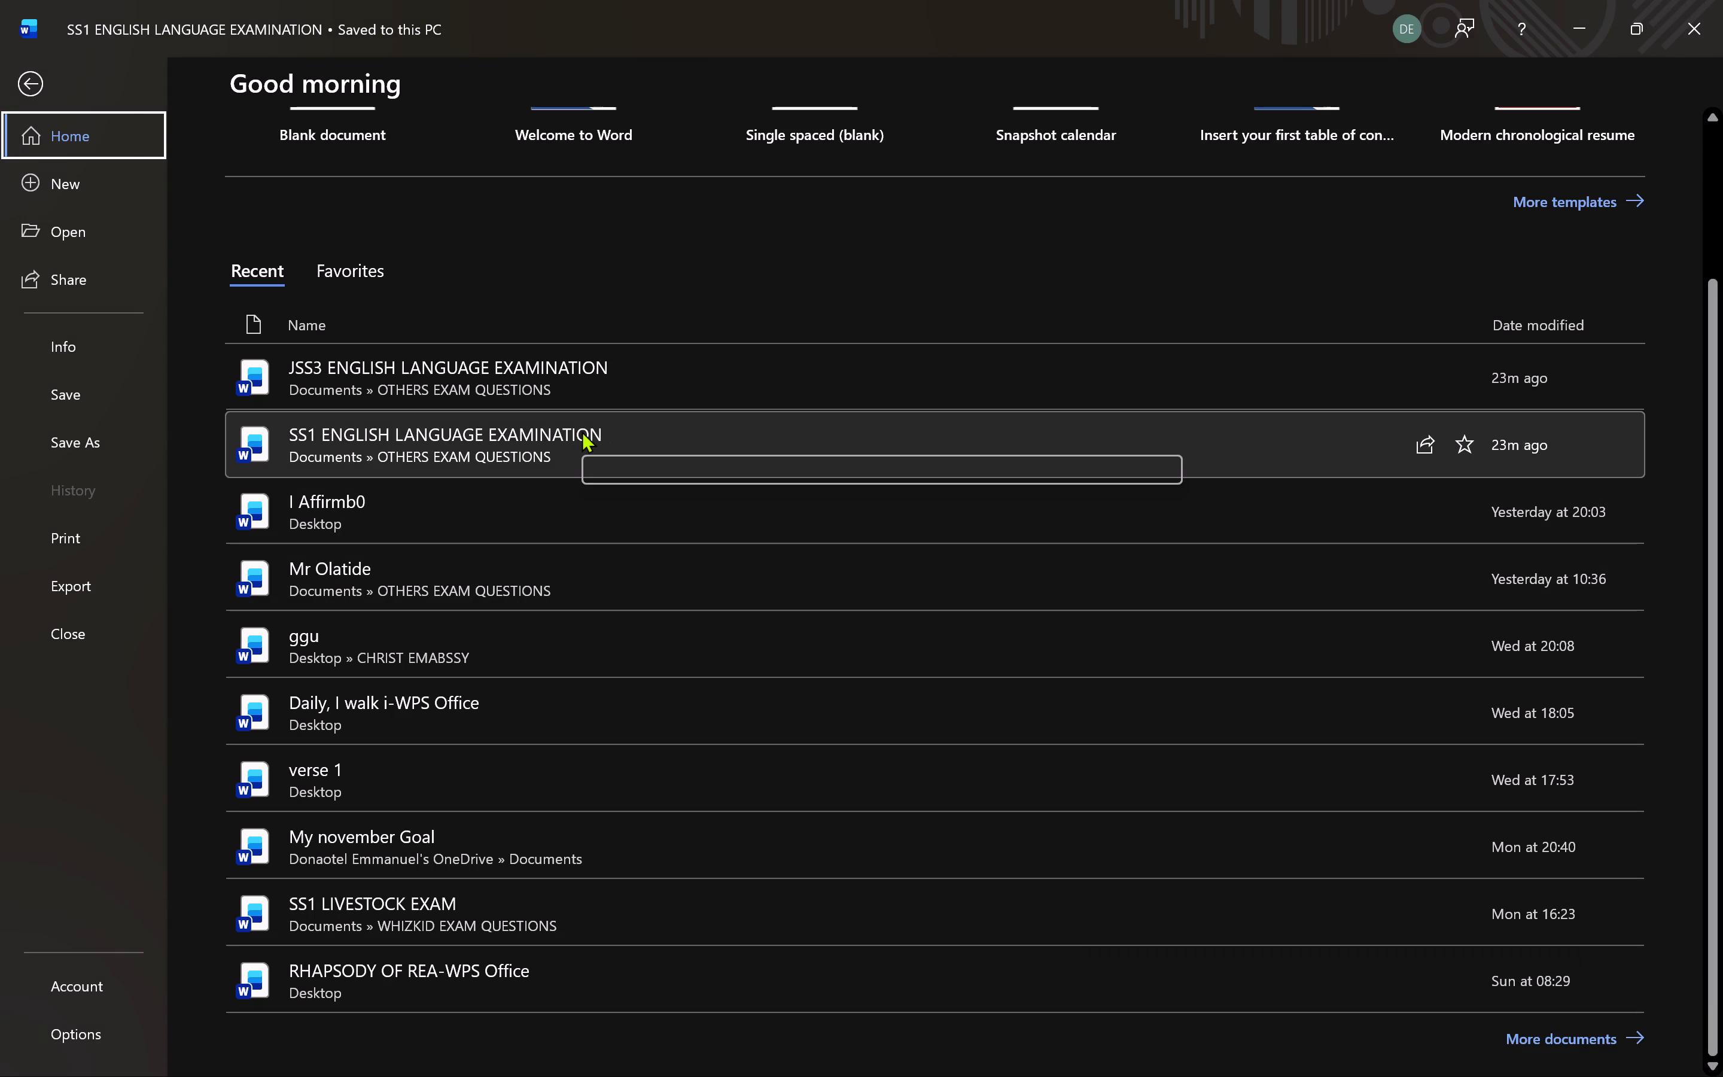
click(582, 431)
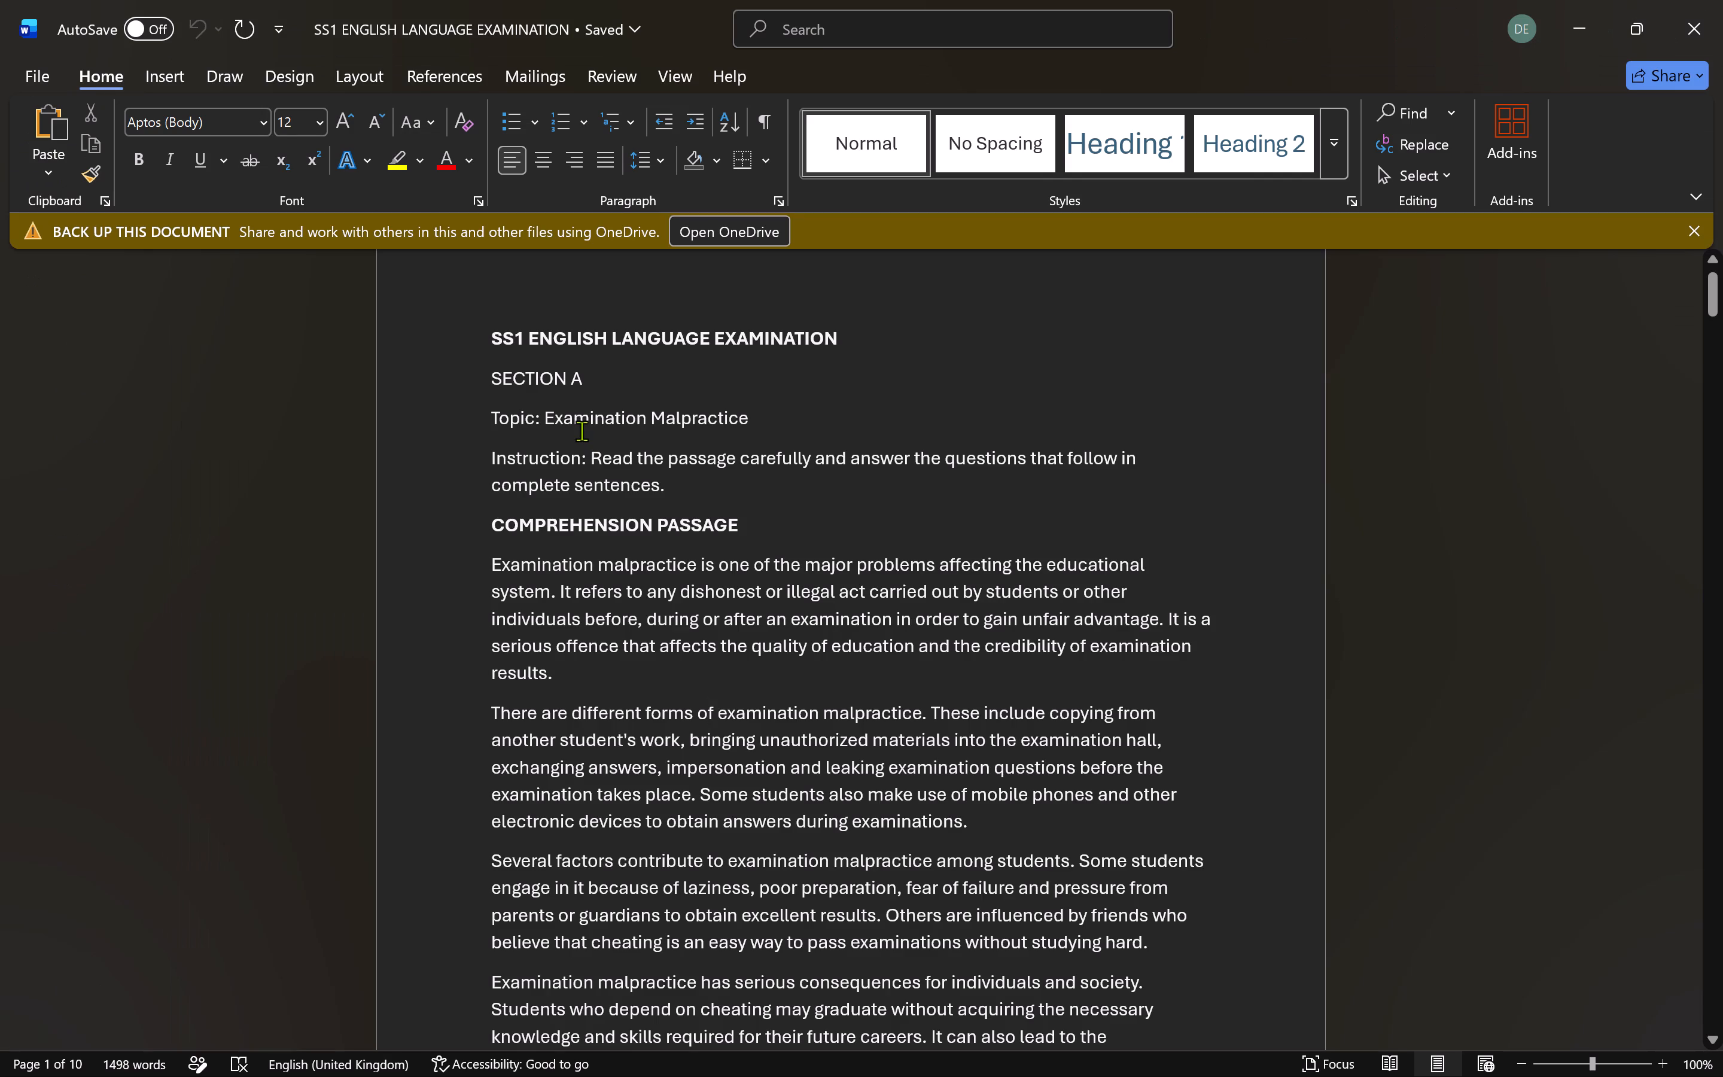
Look through the SS1 exam from its title and Section A passage on examination malpractice down to Section B.
scroll(705, 505, up, 3)
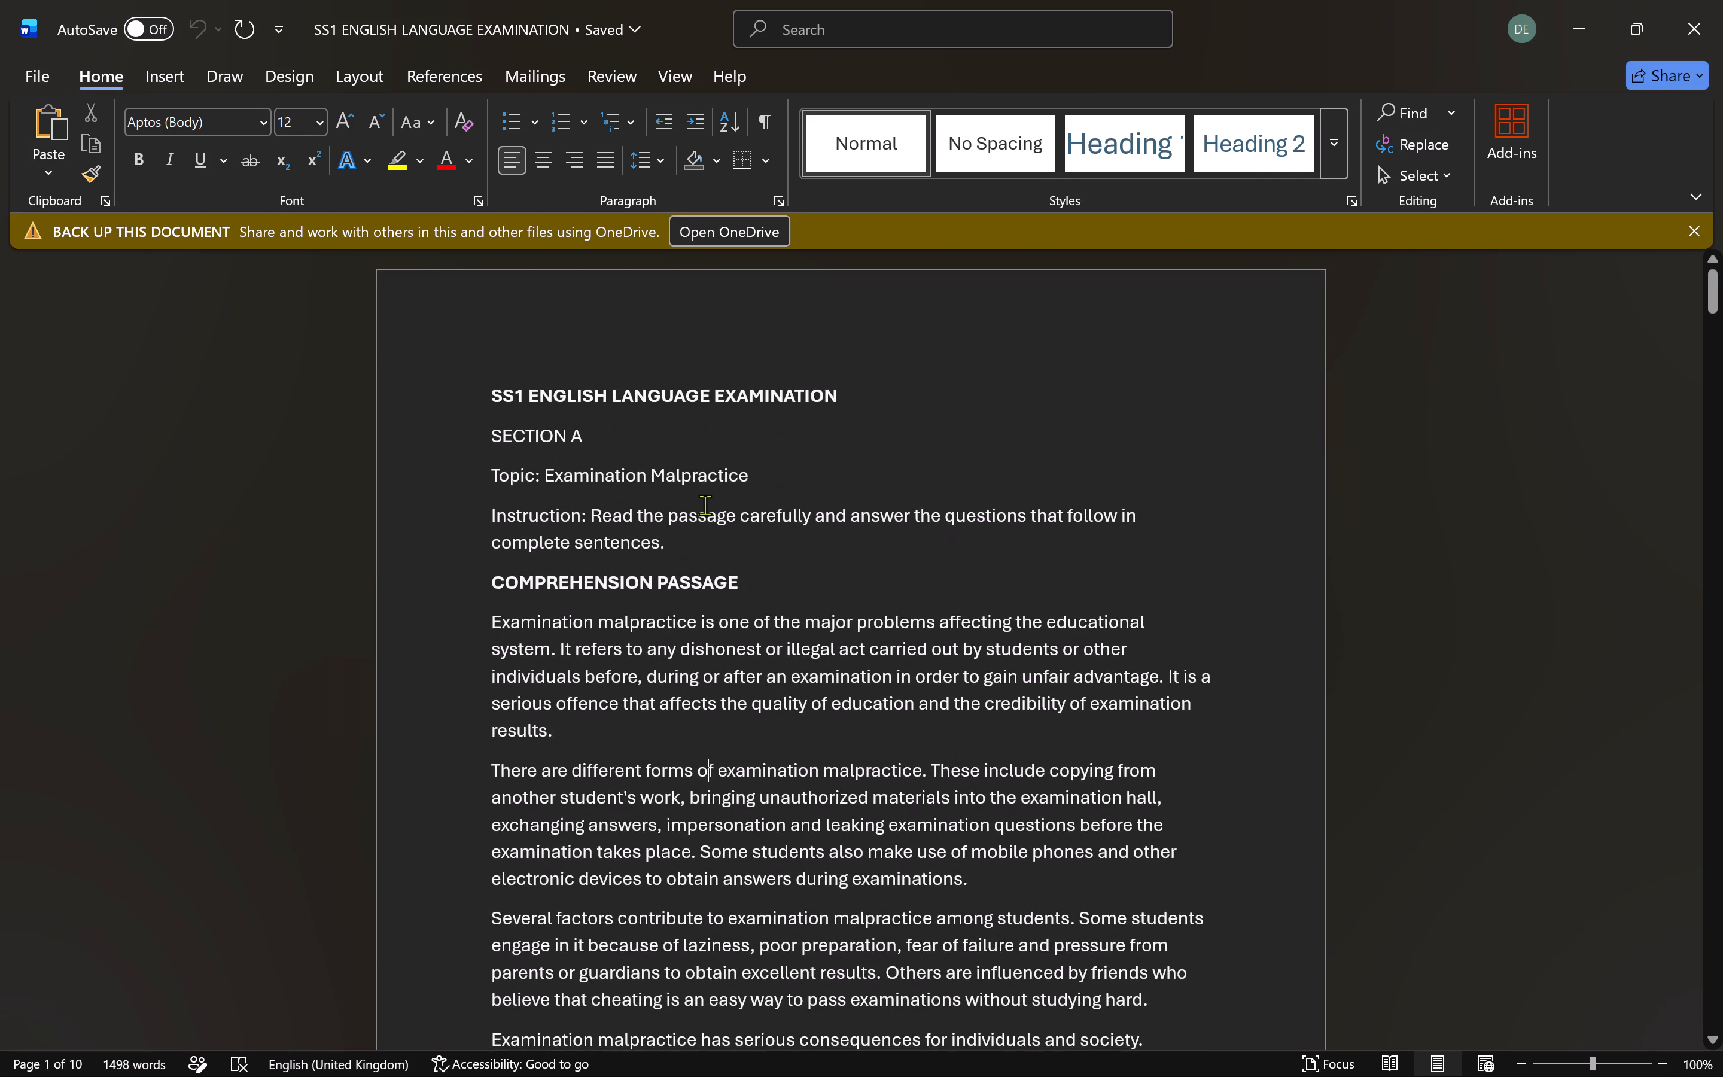
scroll(705, 505, up, 3)
scroll(786, 650, down, 1)
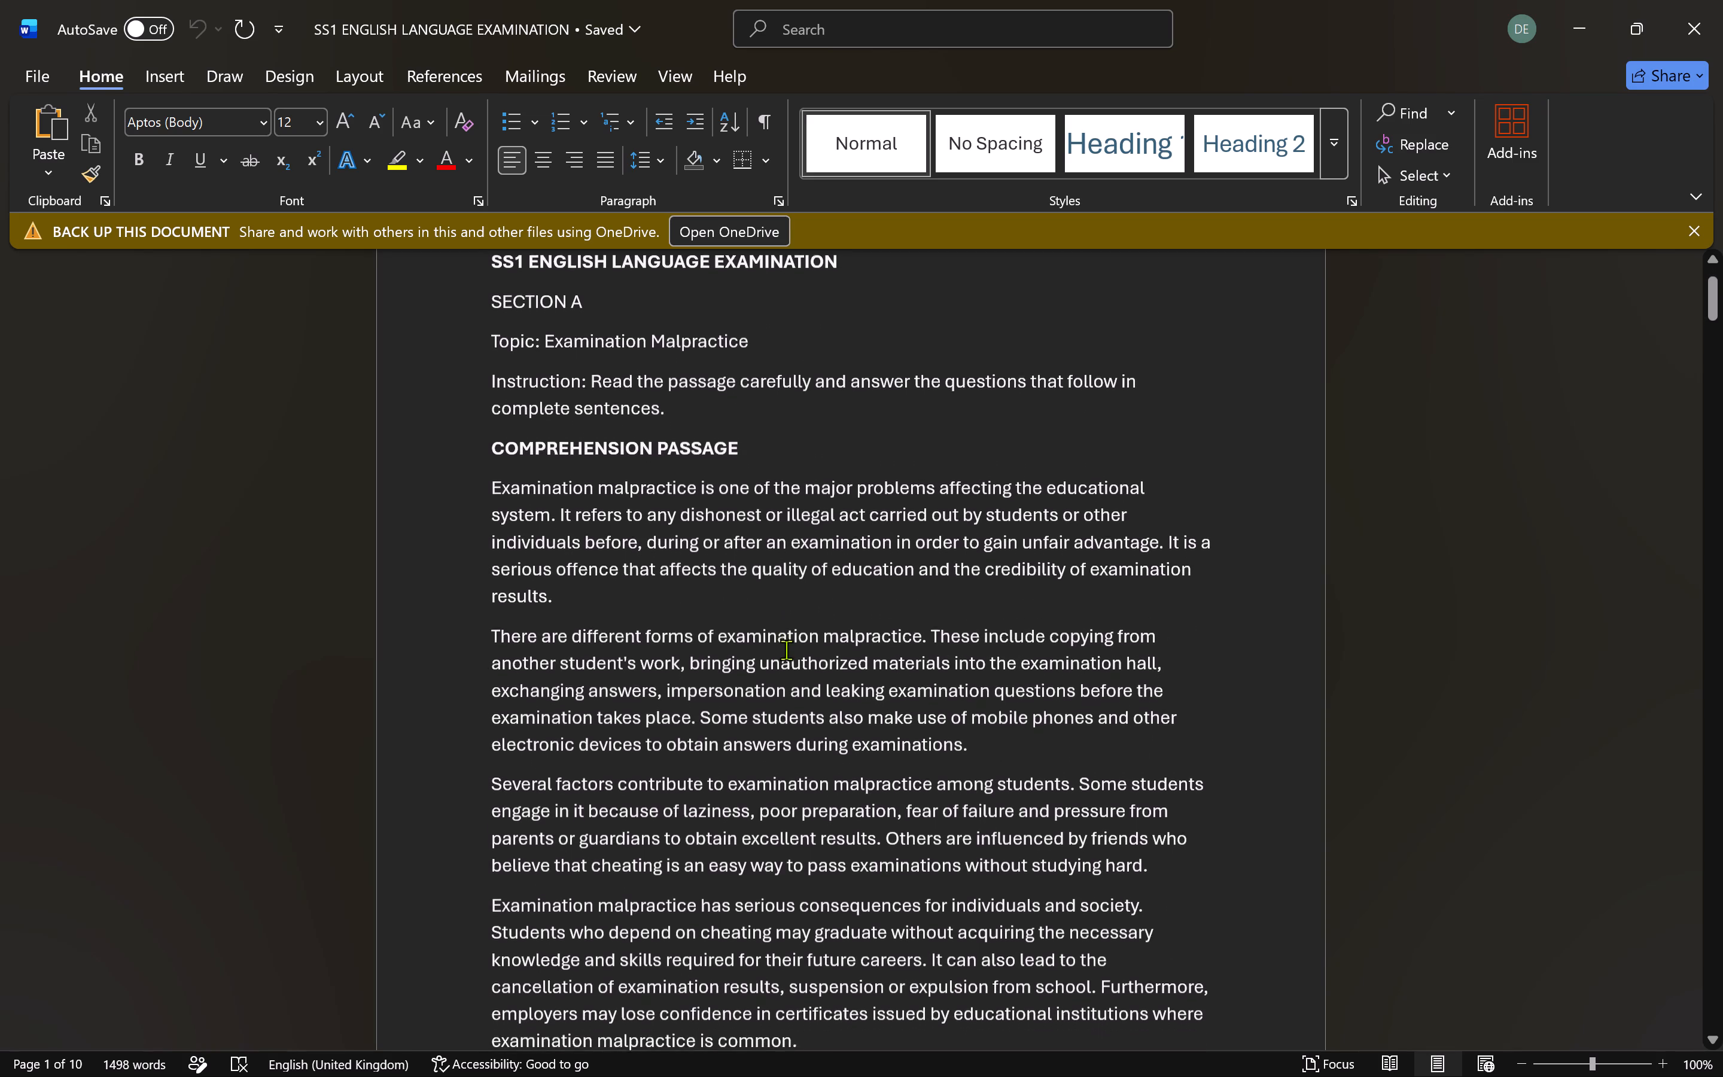
scroll(786, 650, up, 1)
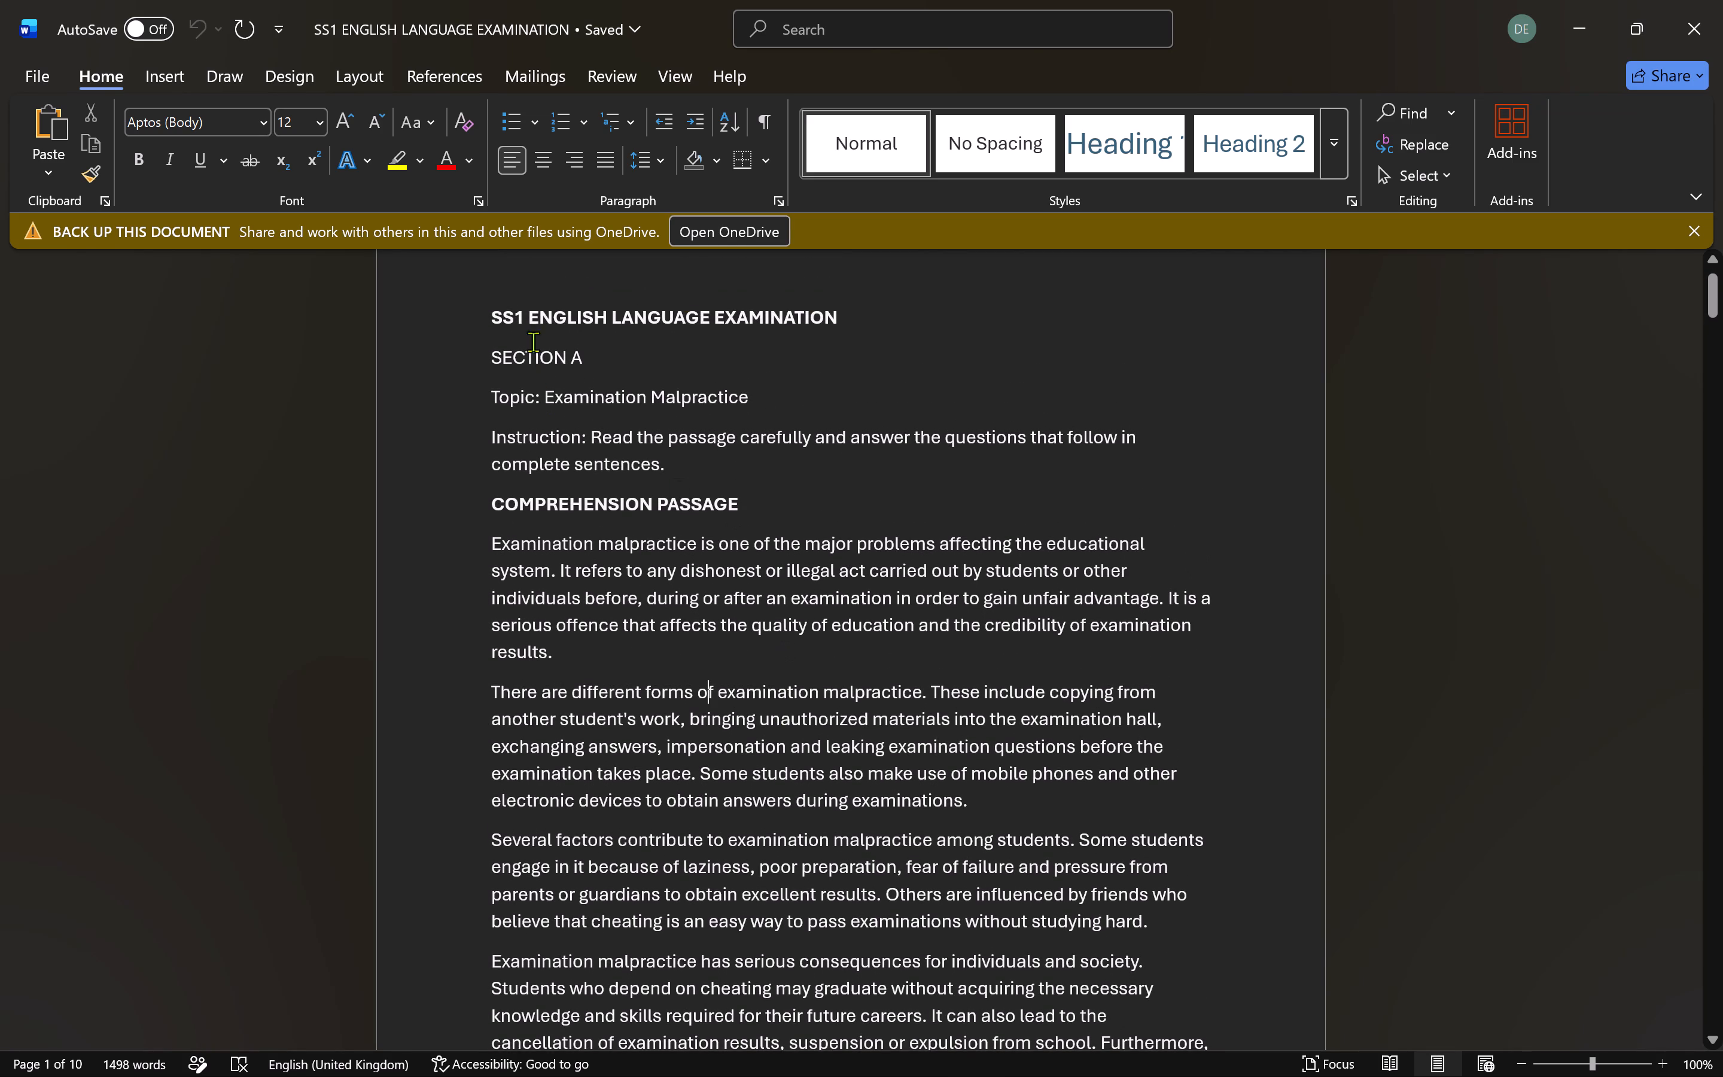
scroll(778, 746, down, 1)
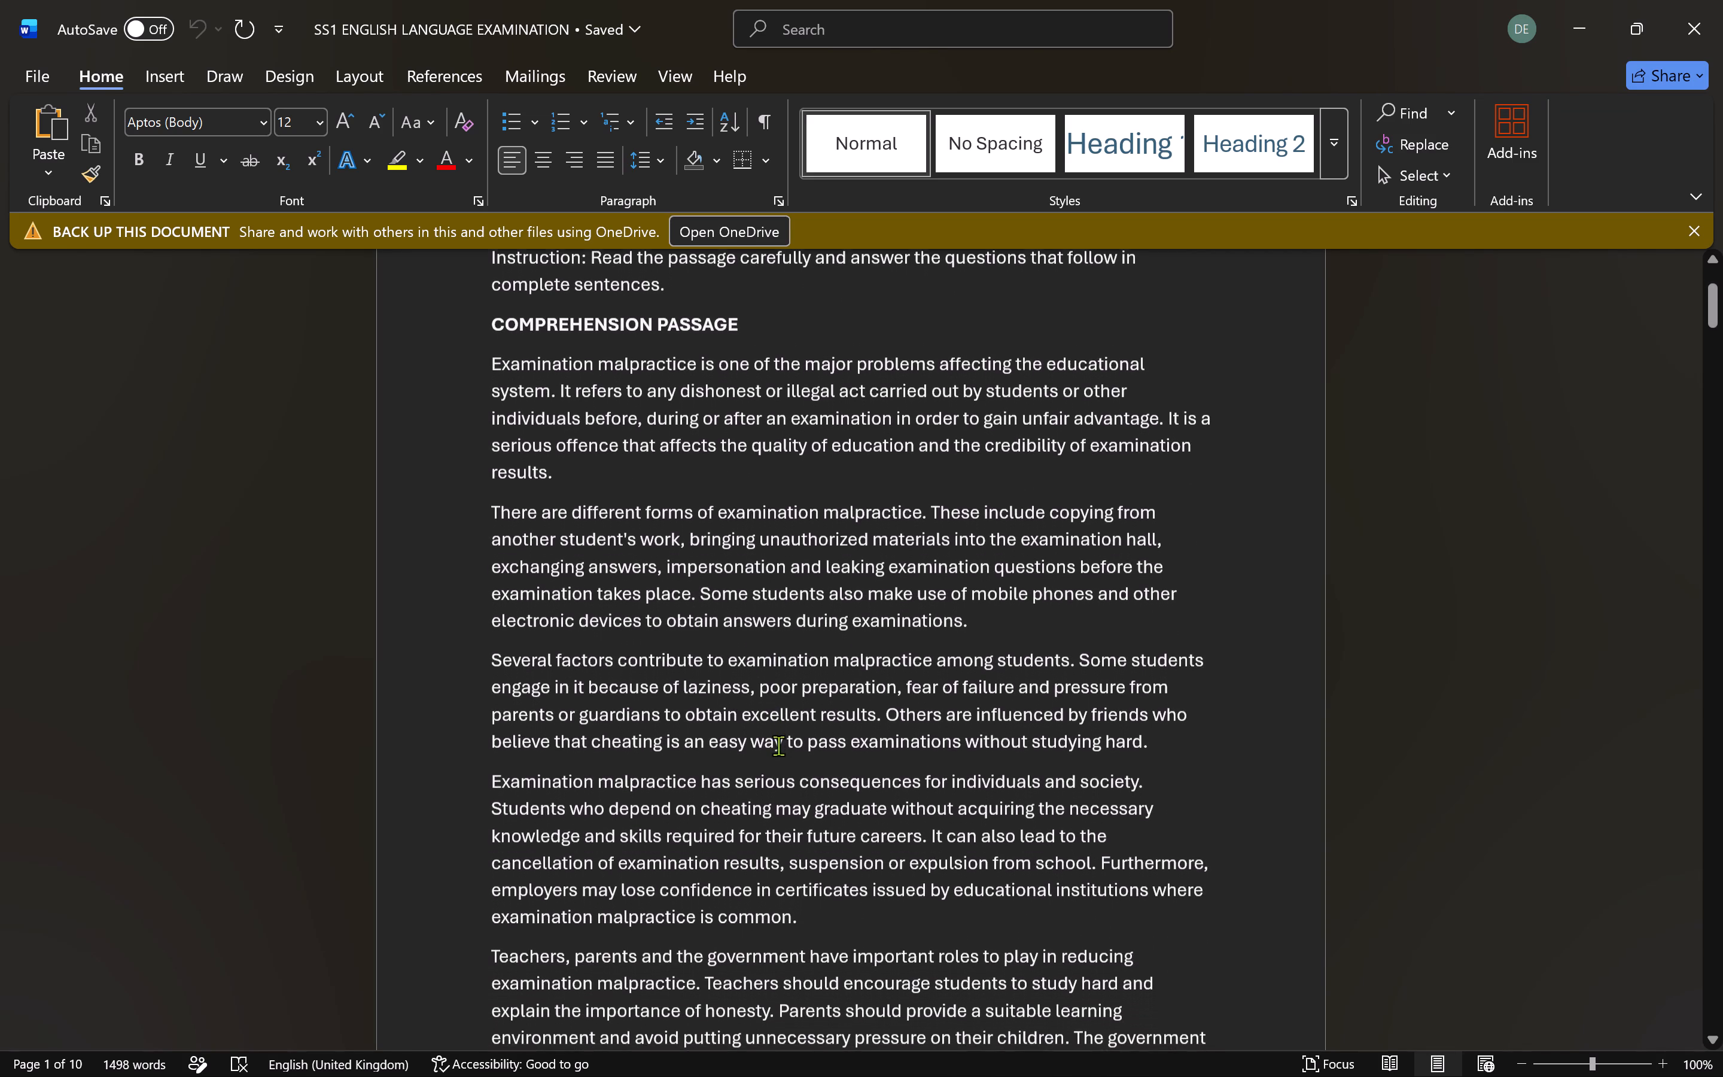
scroll(778, 746, down, 4)
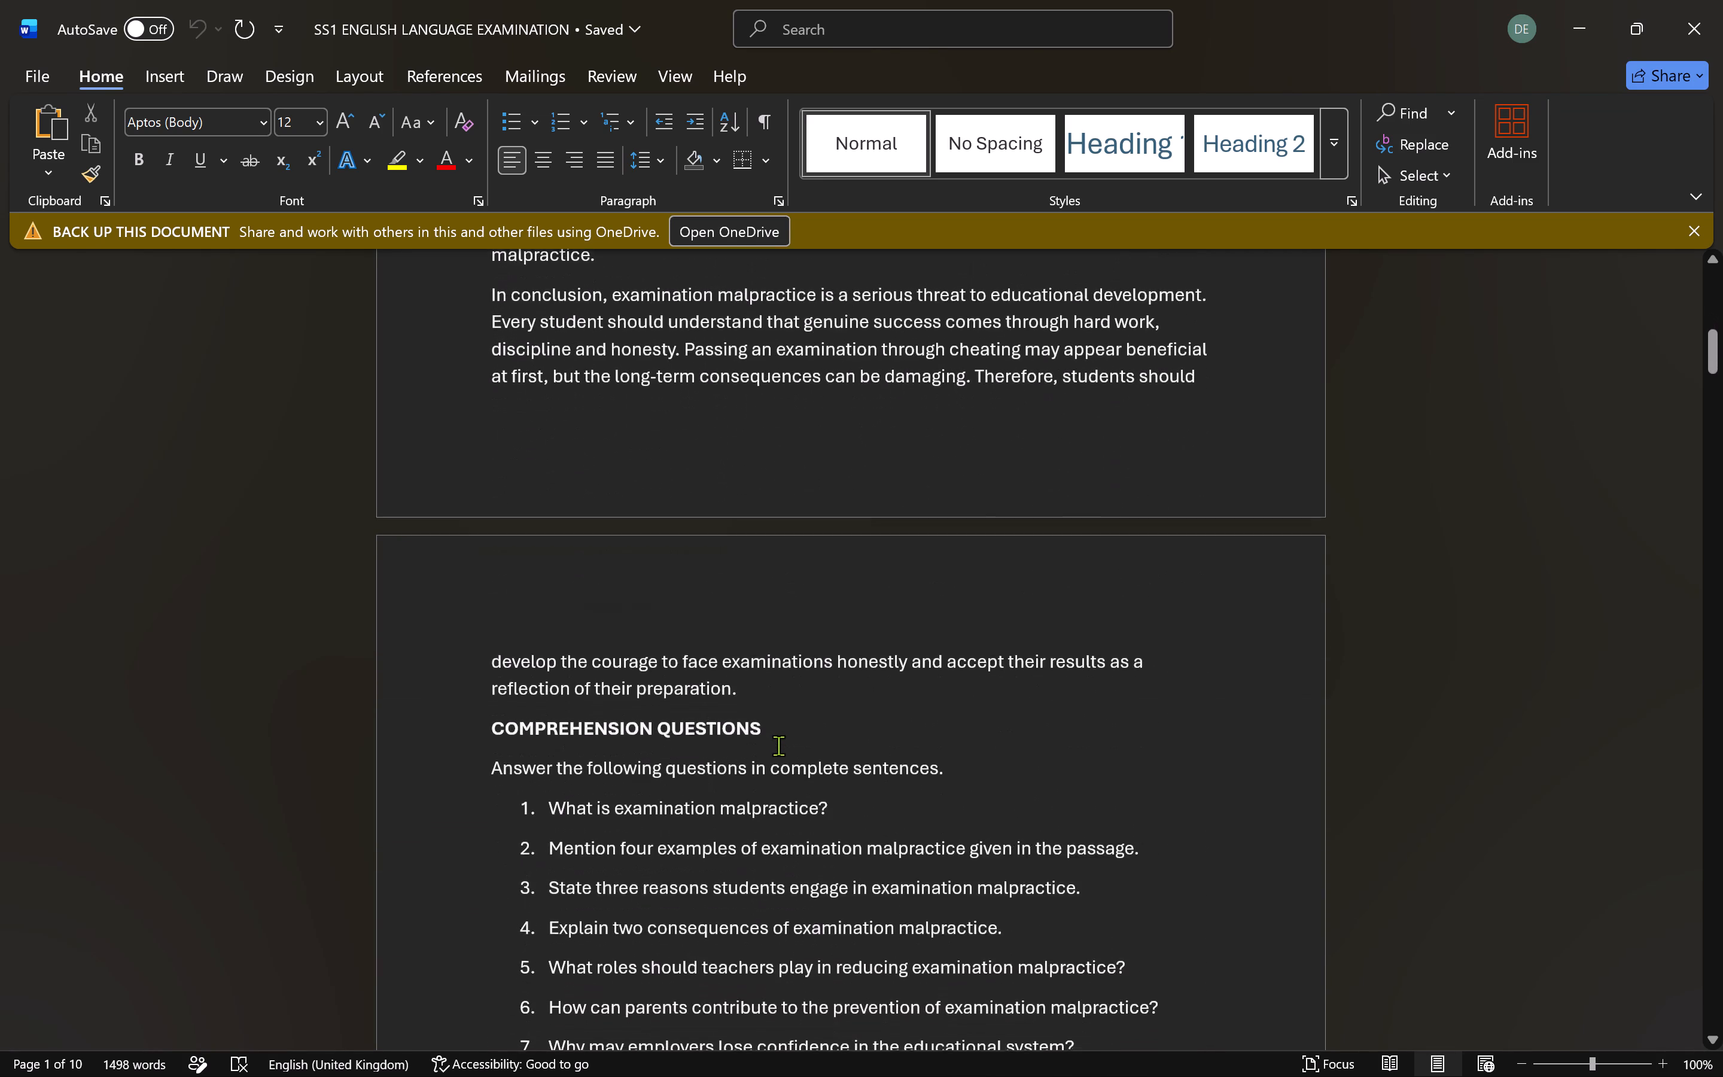
scroll(778, 746, down, 4)
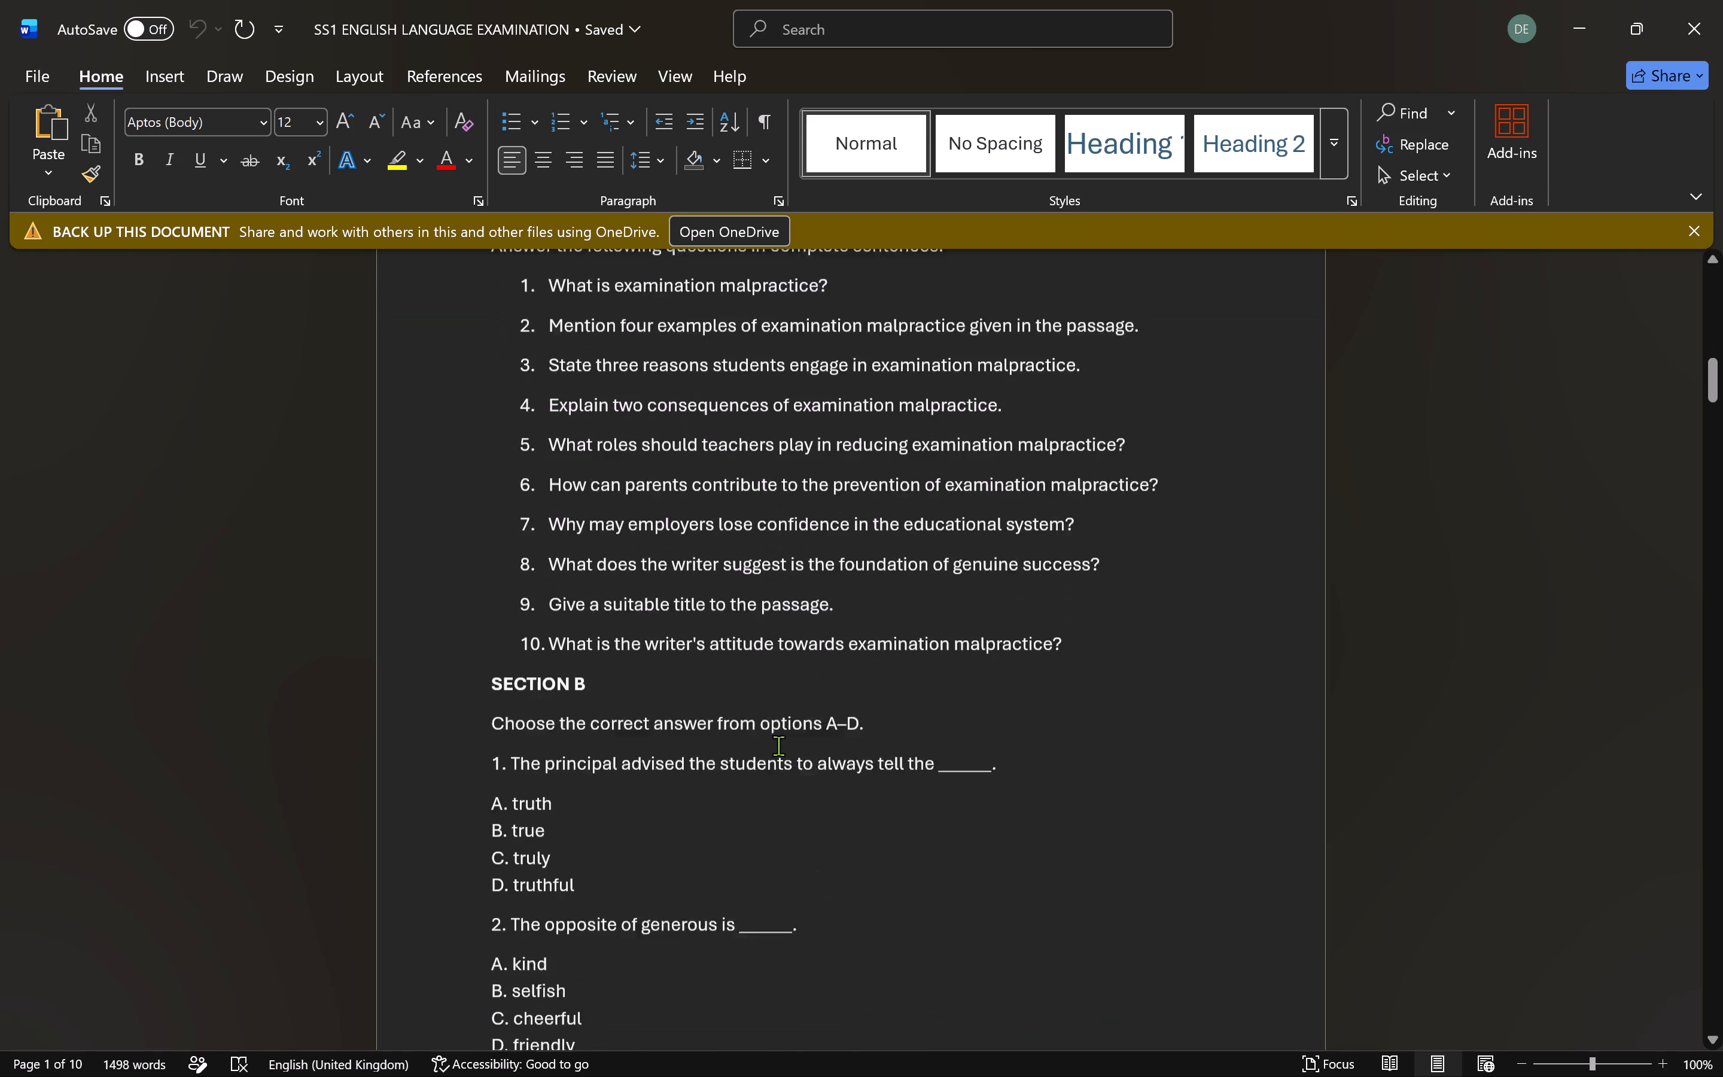
Examine the ten comprehension questions and the first Section B multiple-choice questions on page 2.
scroll(778, 746, up, 3)
scroll(778, 746, down, 1)
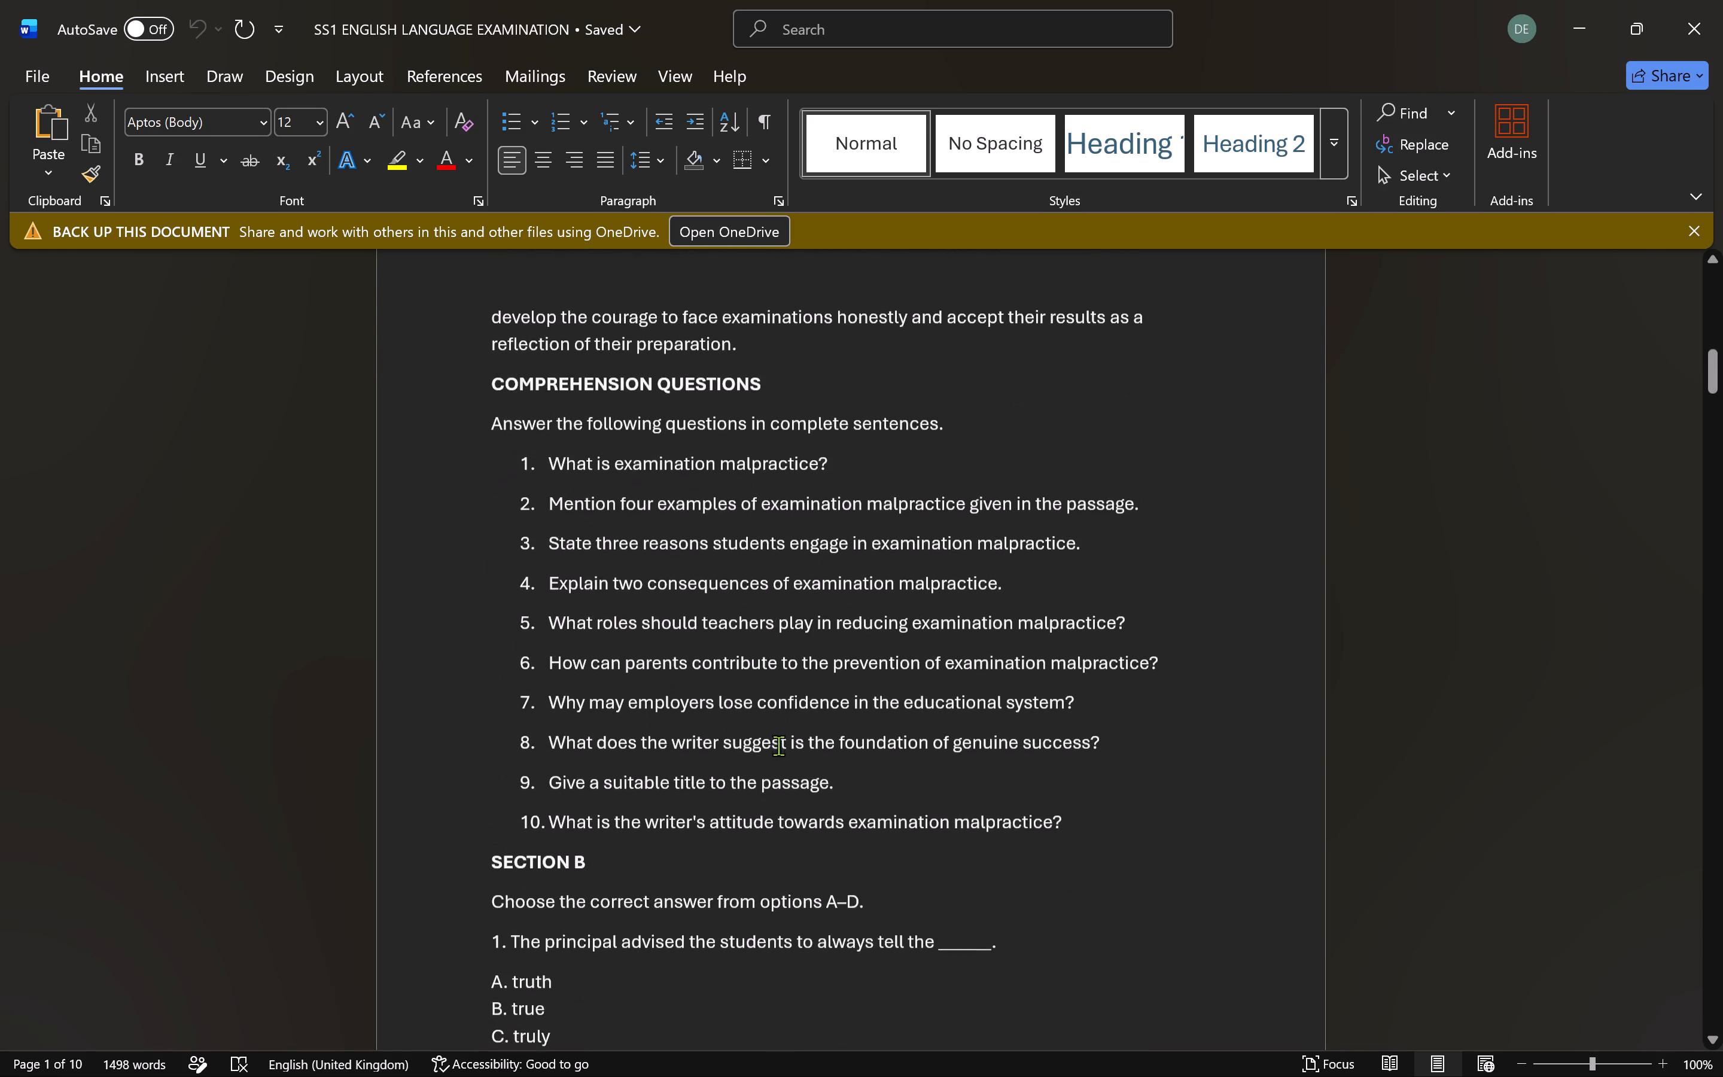
scroll(778, 746, down, 1)
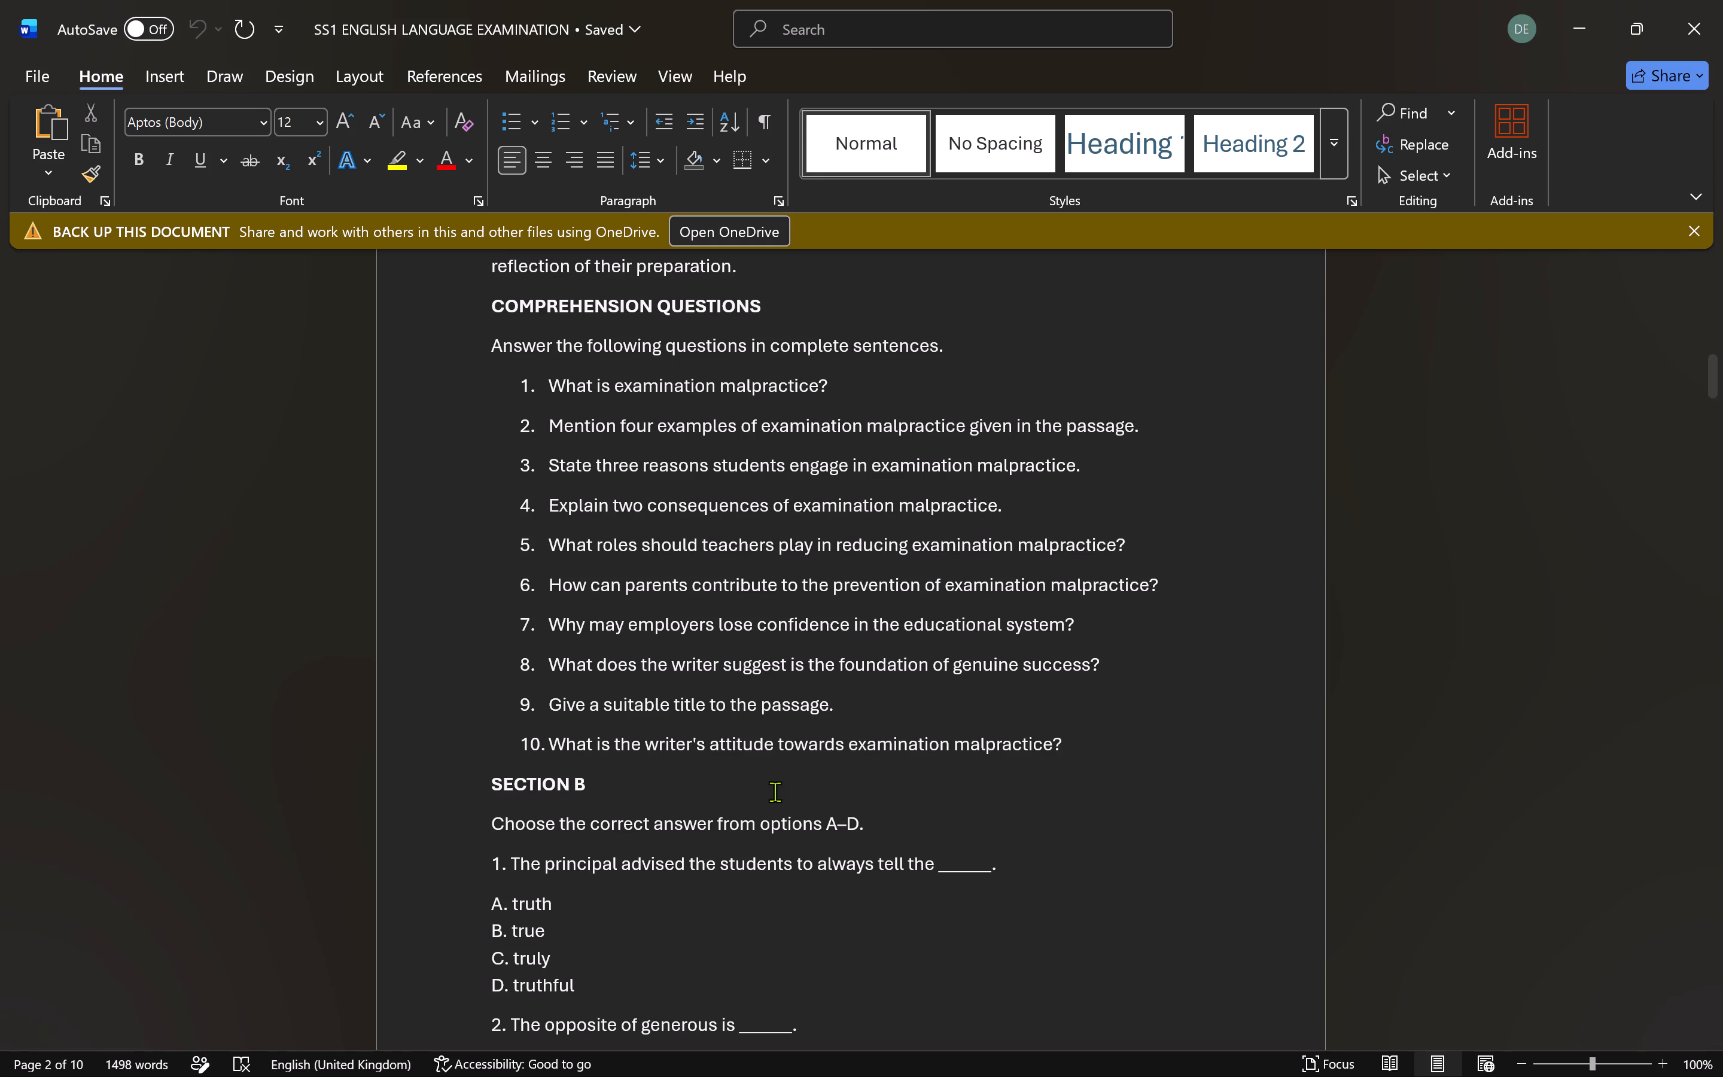
scroll(775, 792, down, 2)
scroll(775, 792, up, 2)
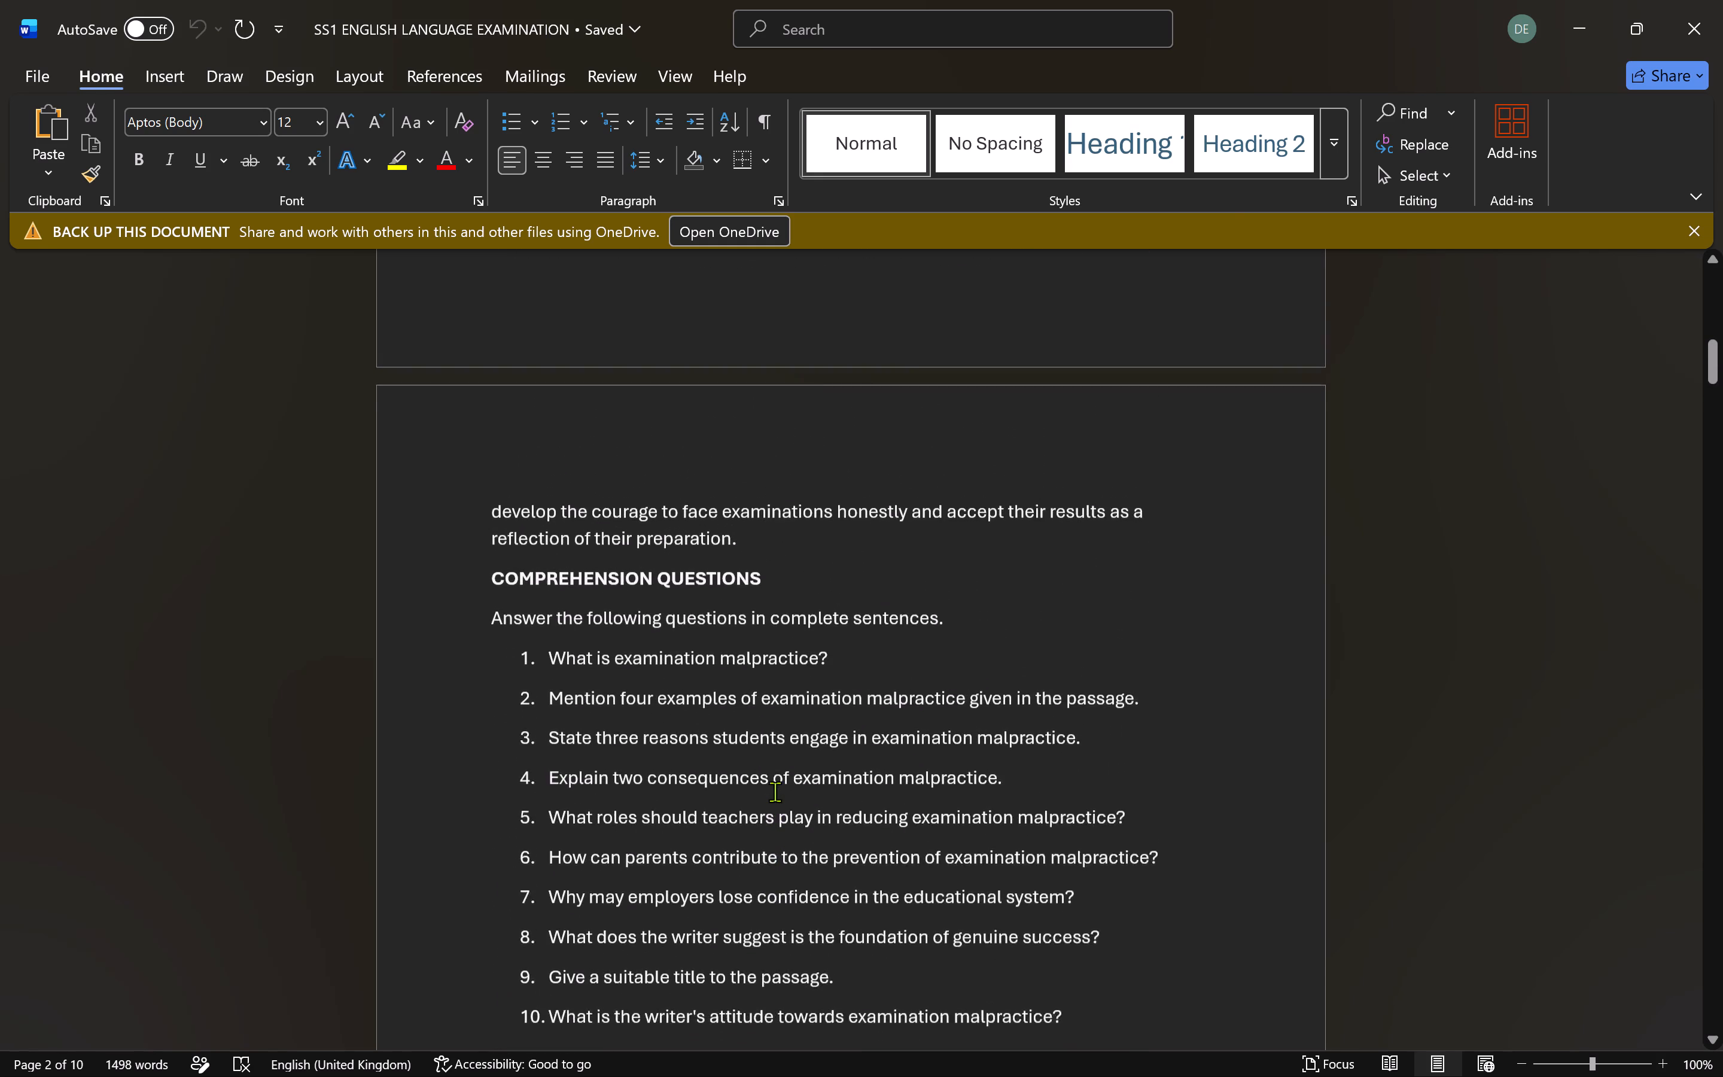
scroll(775, 792, down, 2)
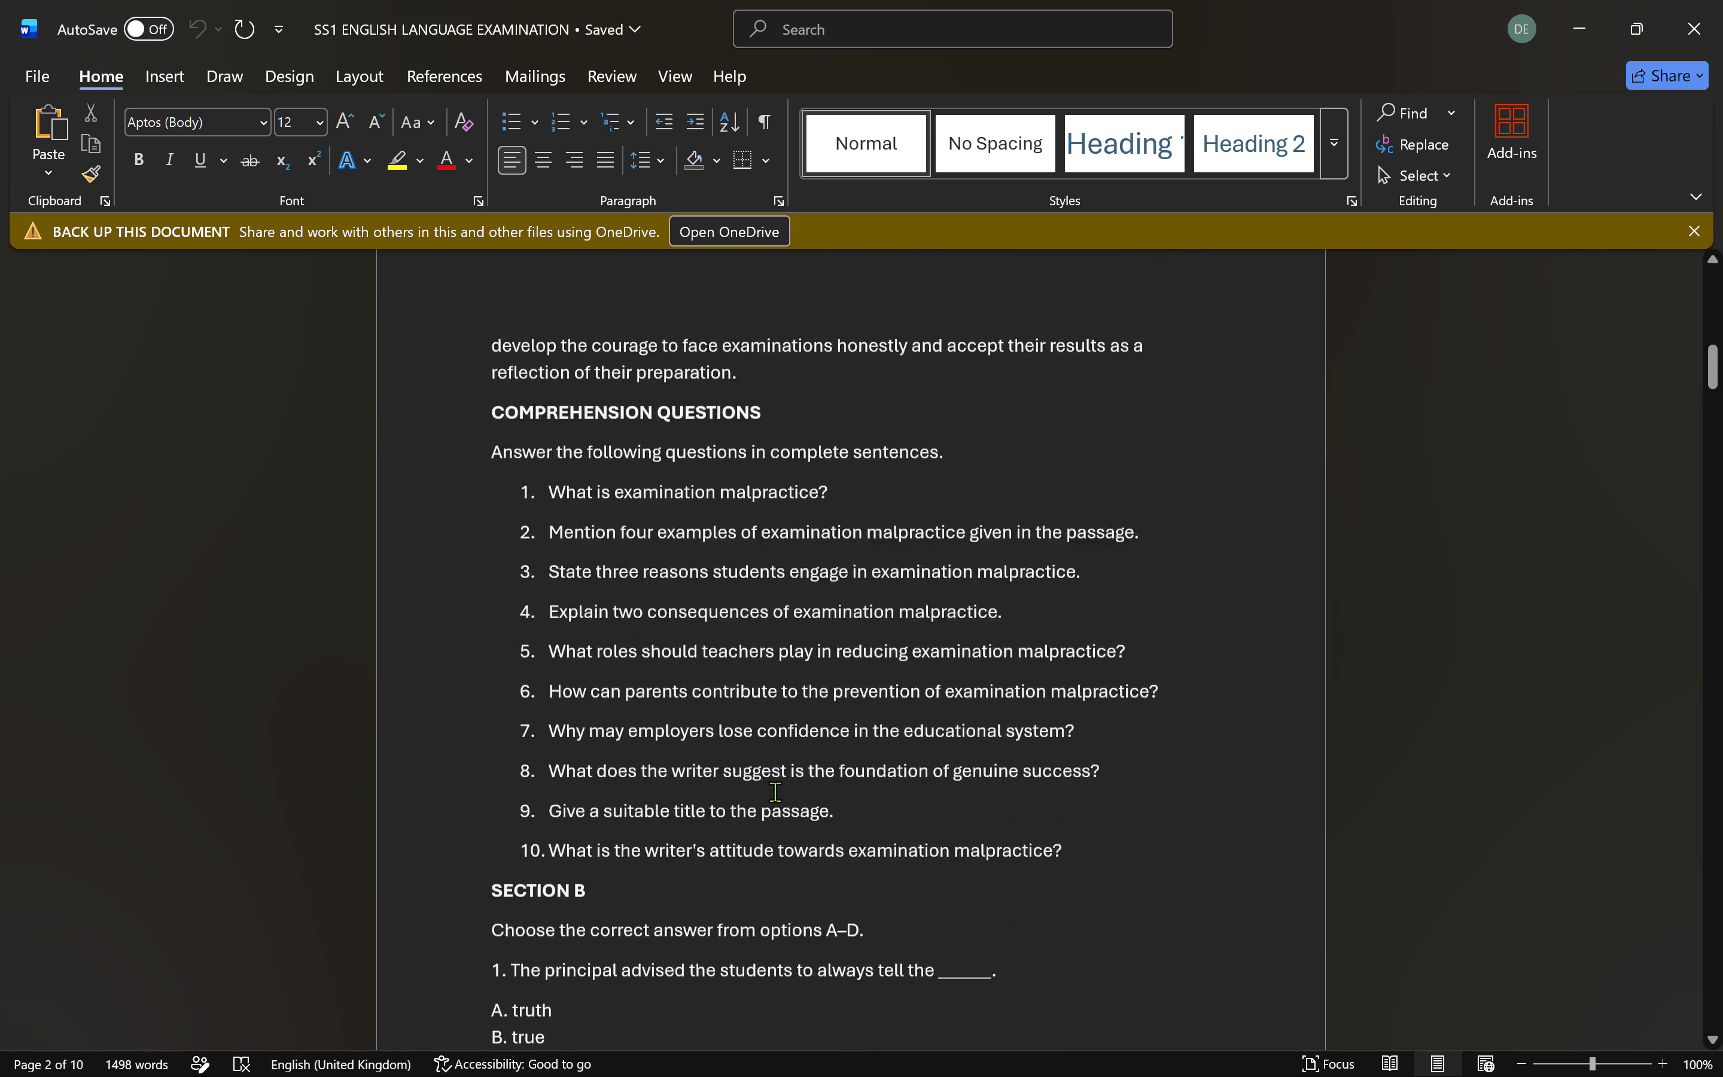
scroll(775, 792, down, 2)
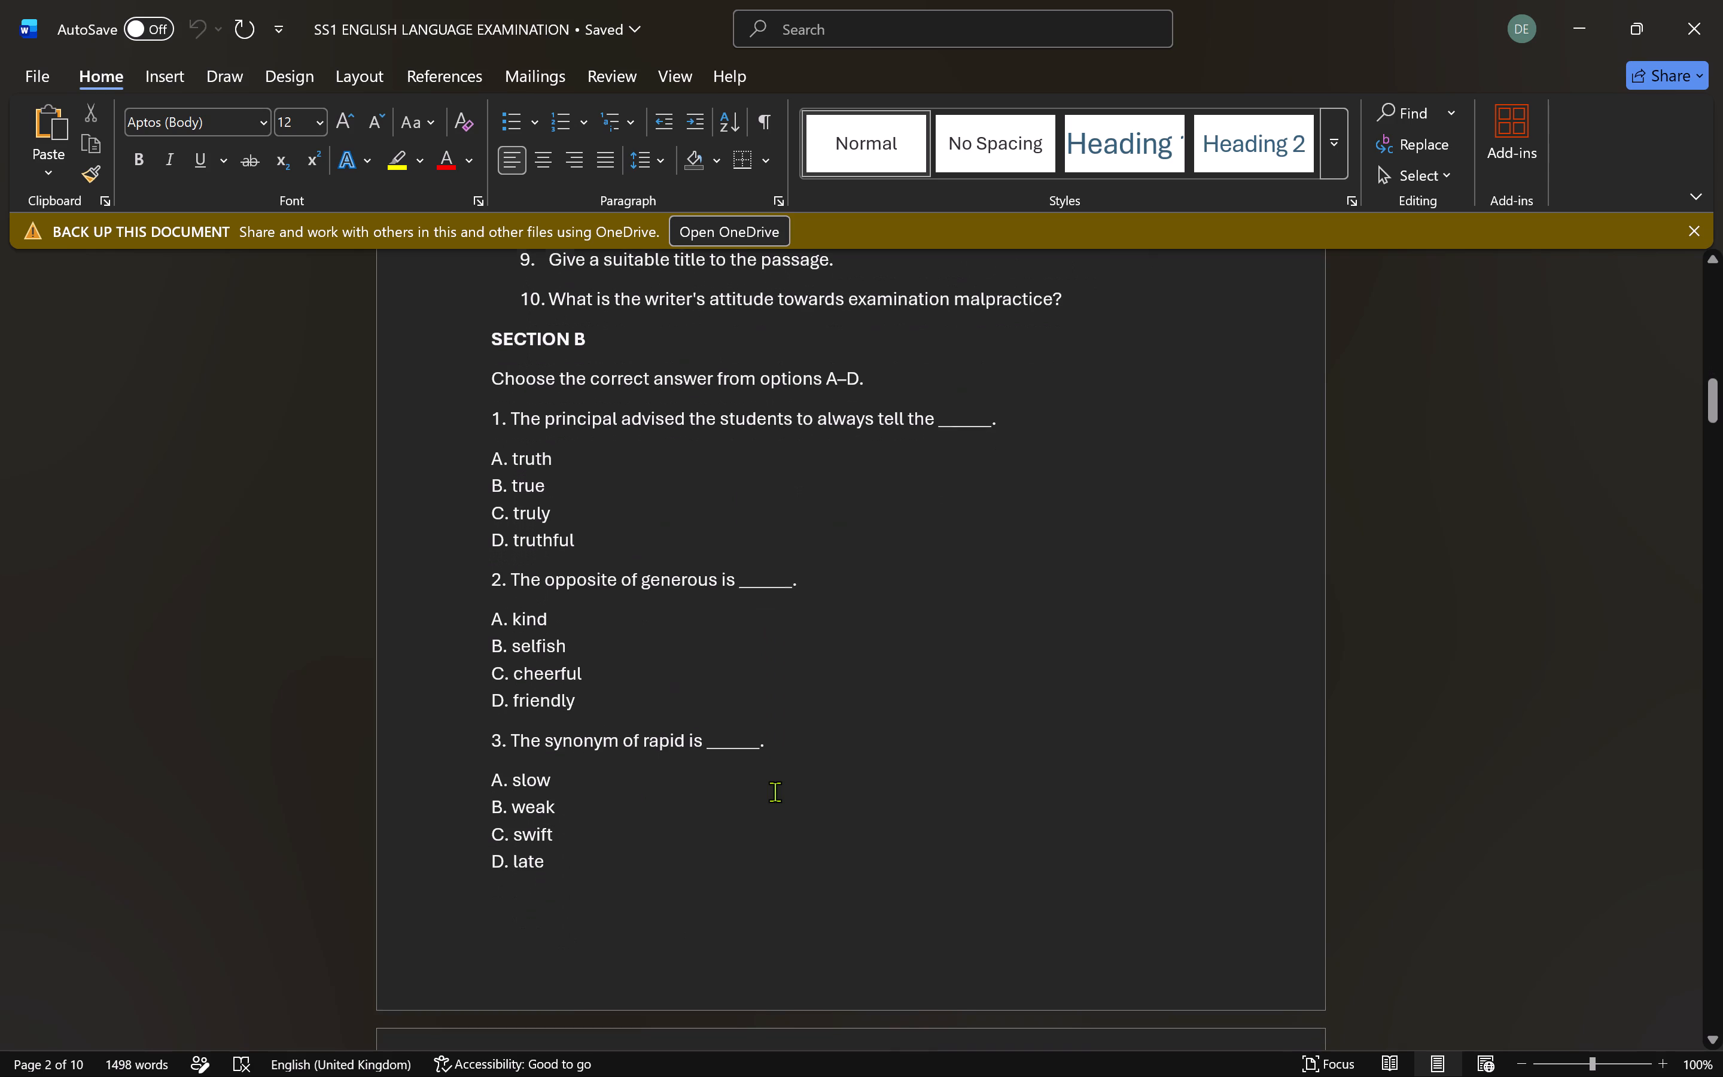
scroll(775, 792, down, 1)
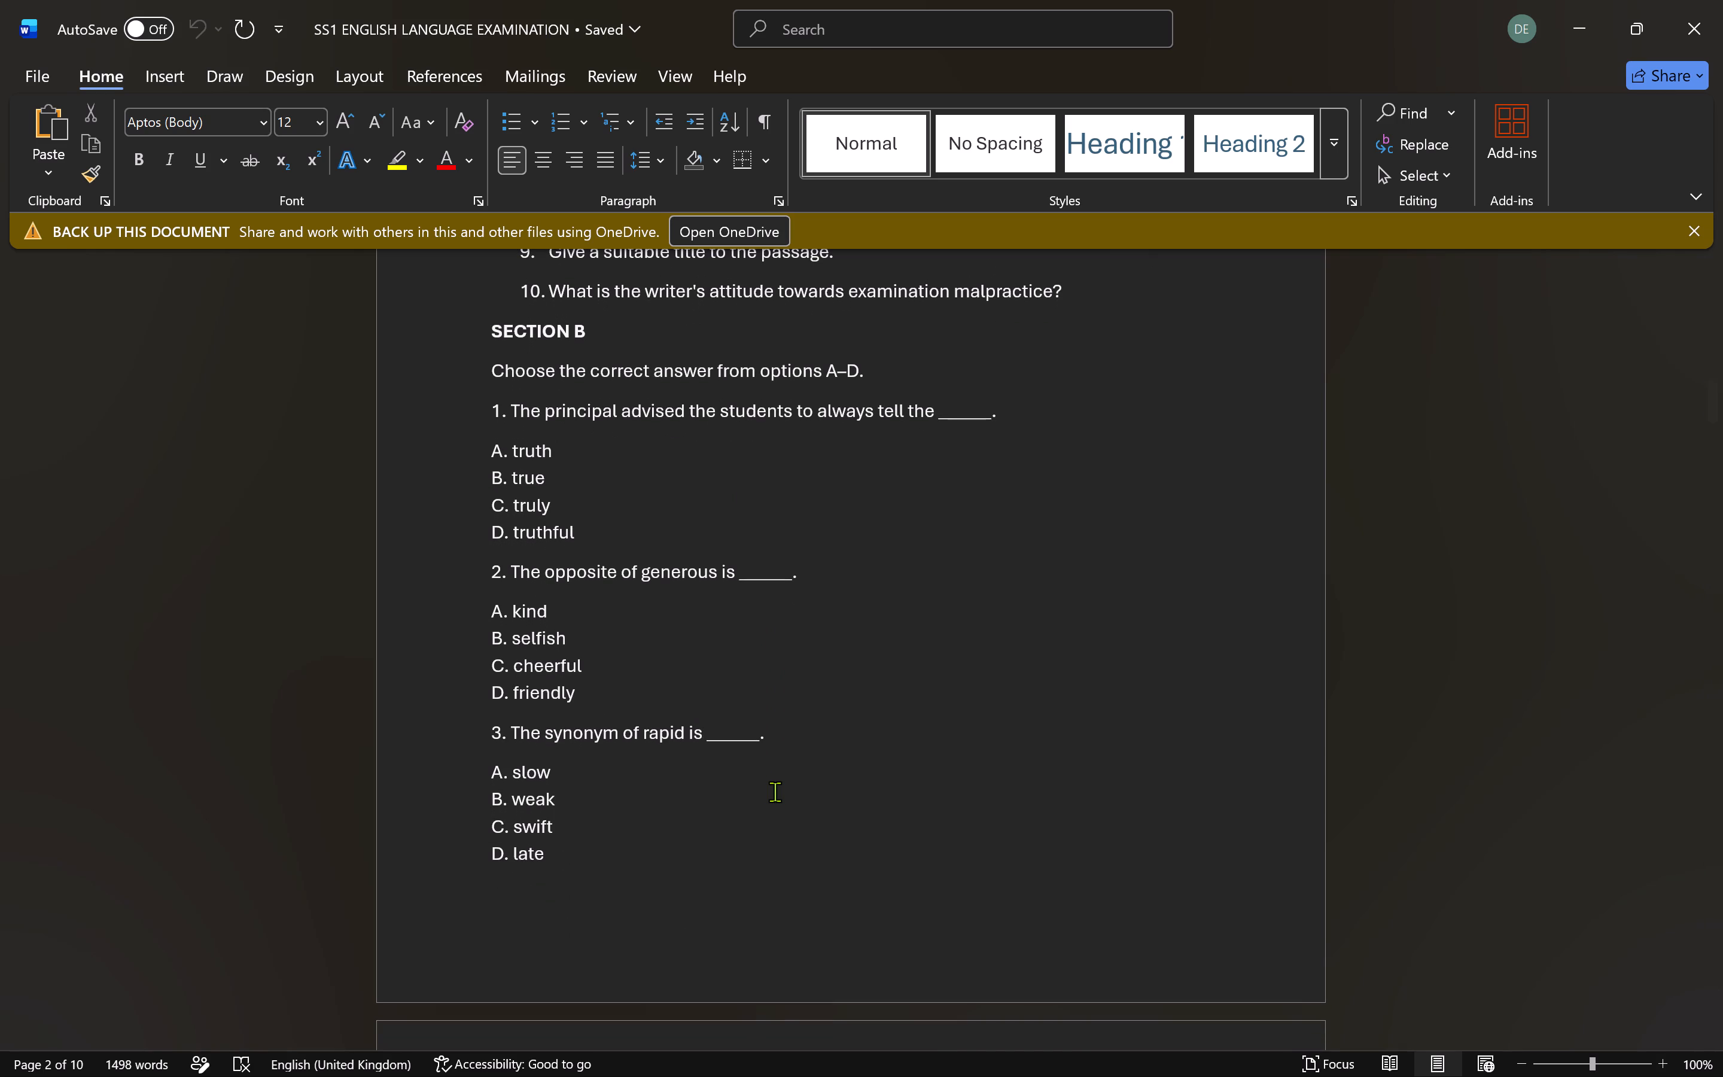
scroll(775, 792, up, 4)
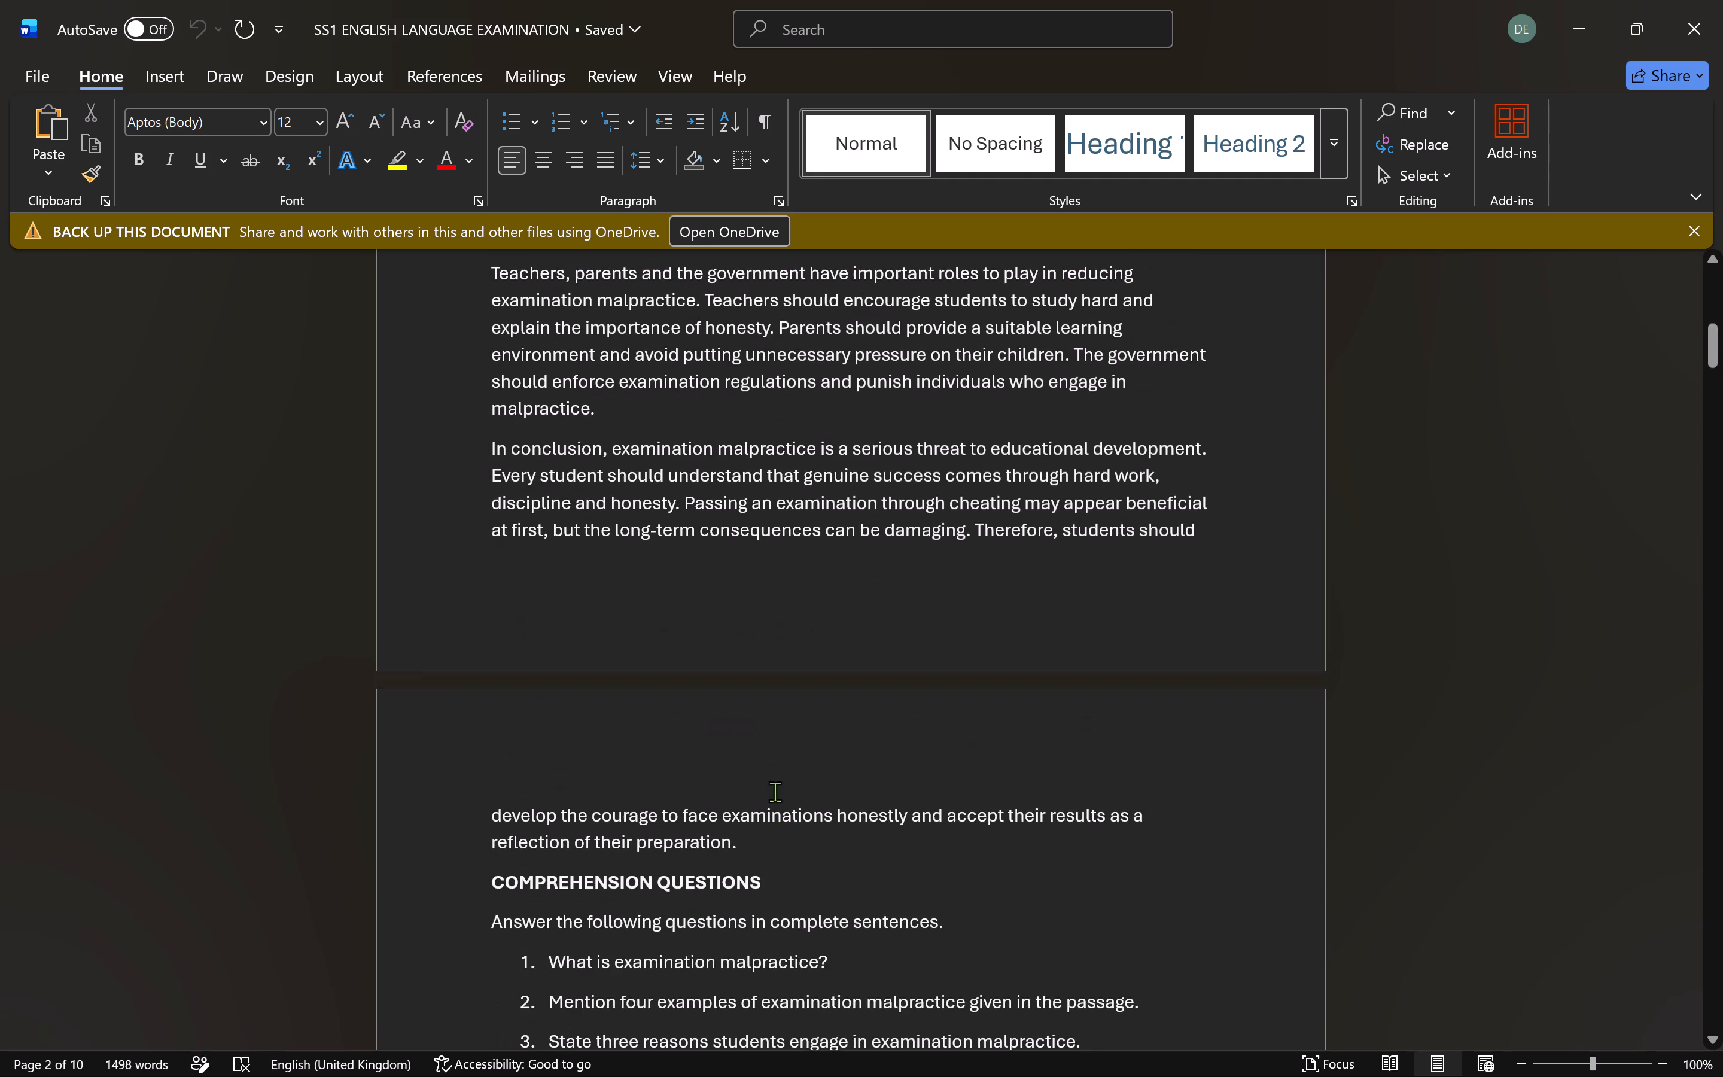
scroll(775, 792, down, 1)
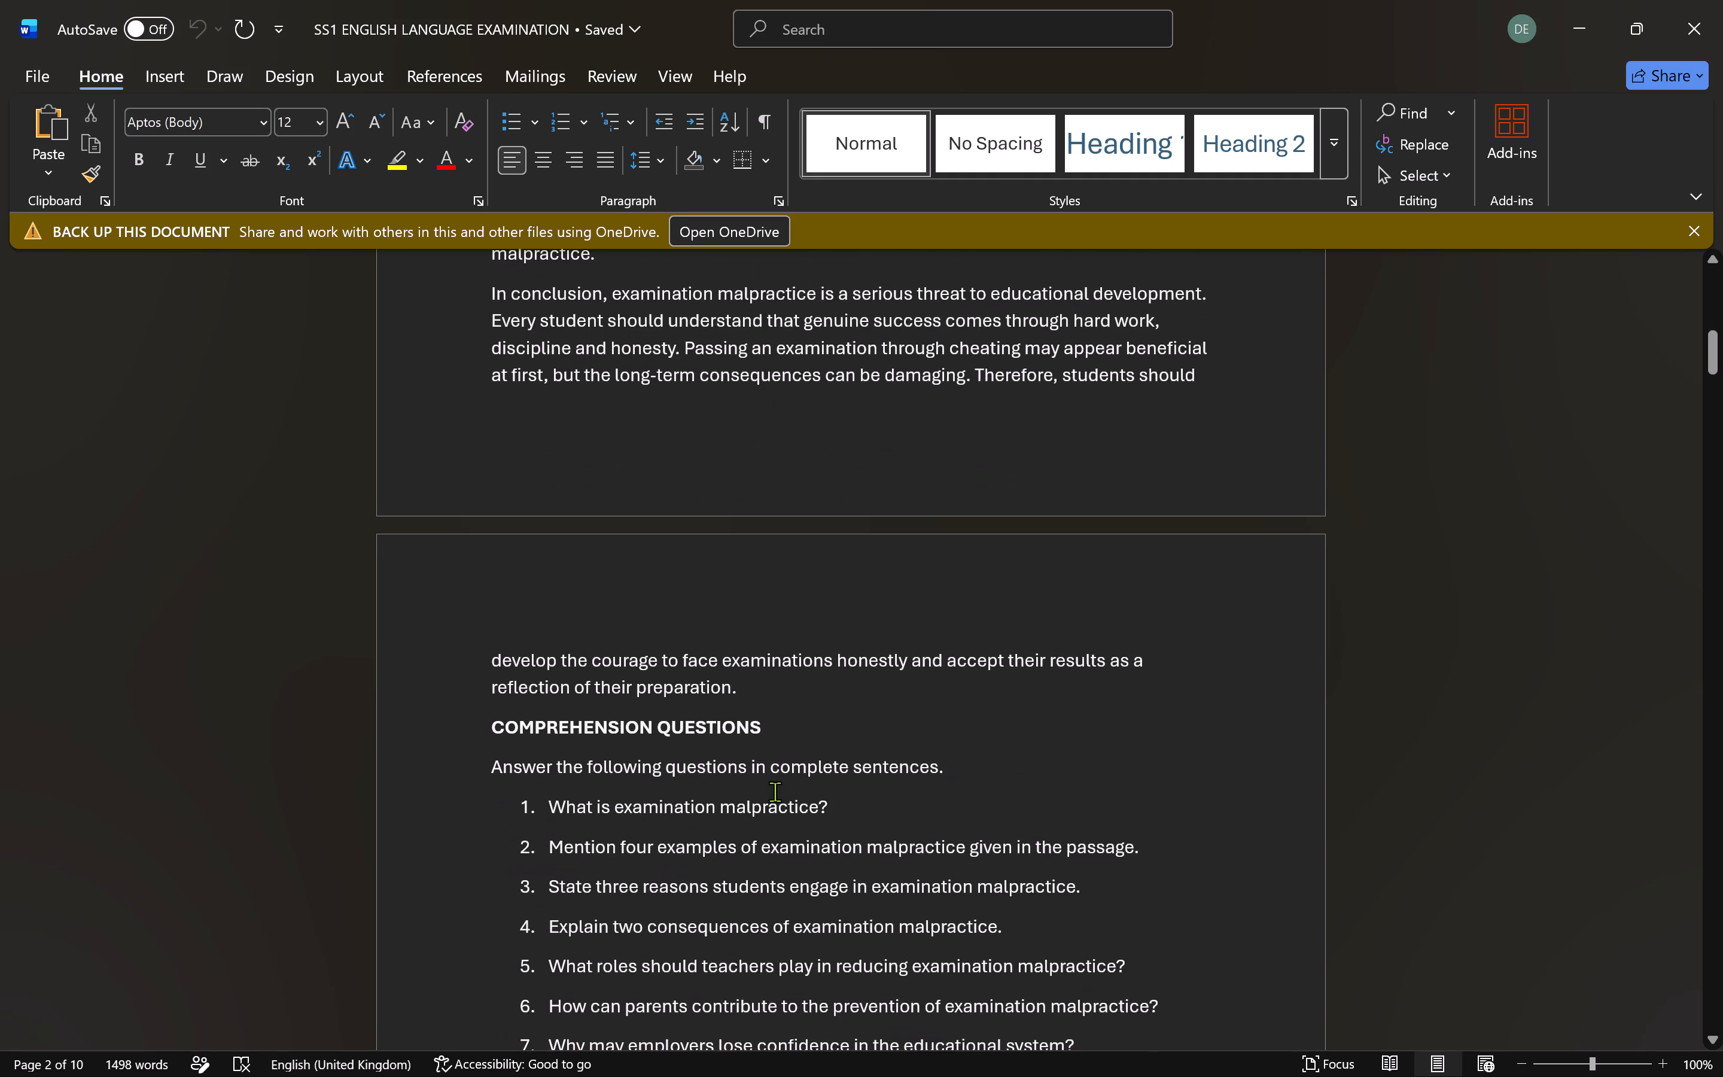
scroll(775, 792, down, 3)
scroll(775, 792, up, 1)
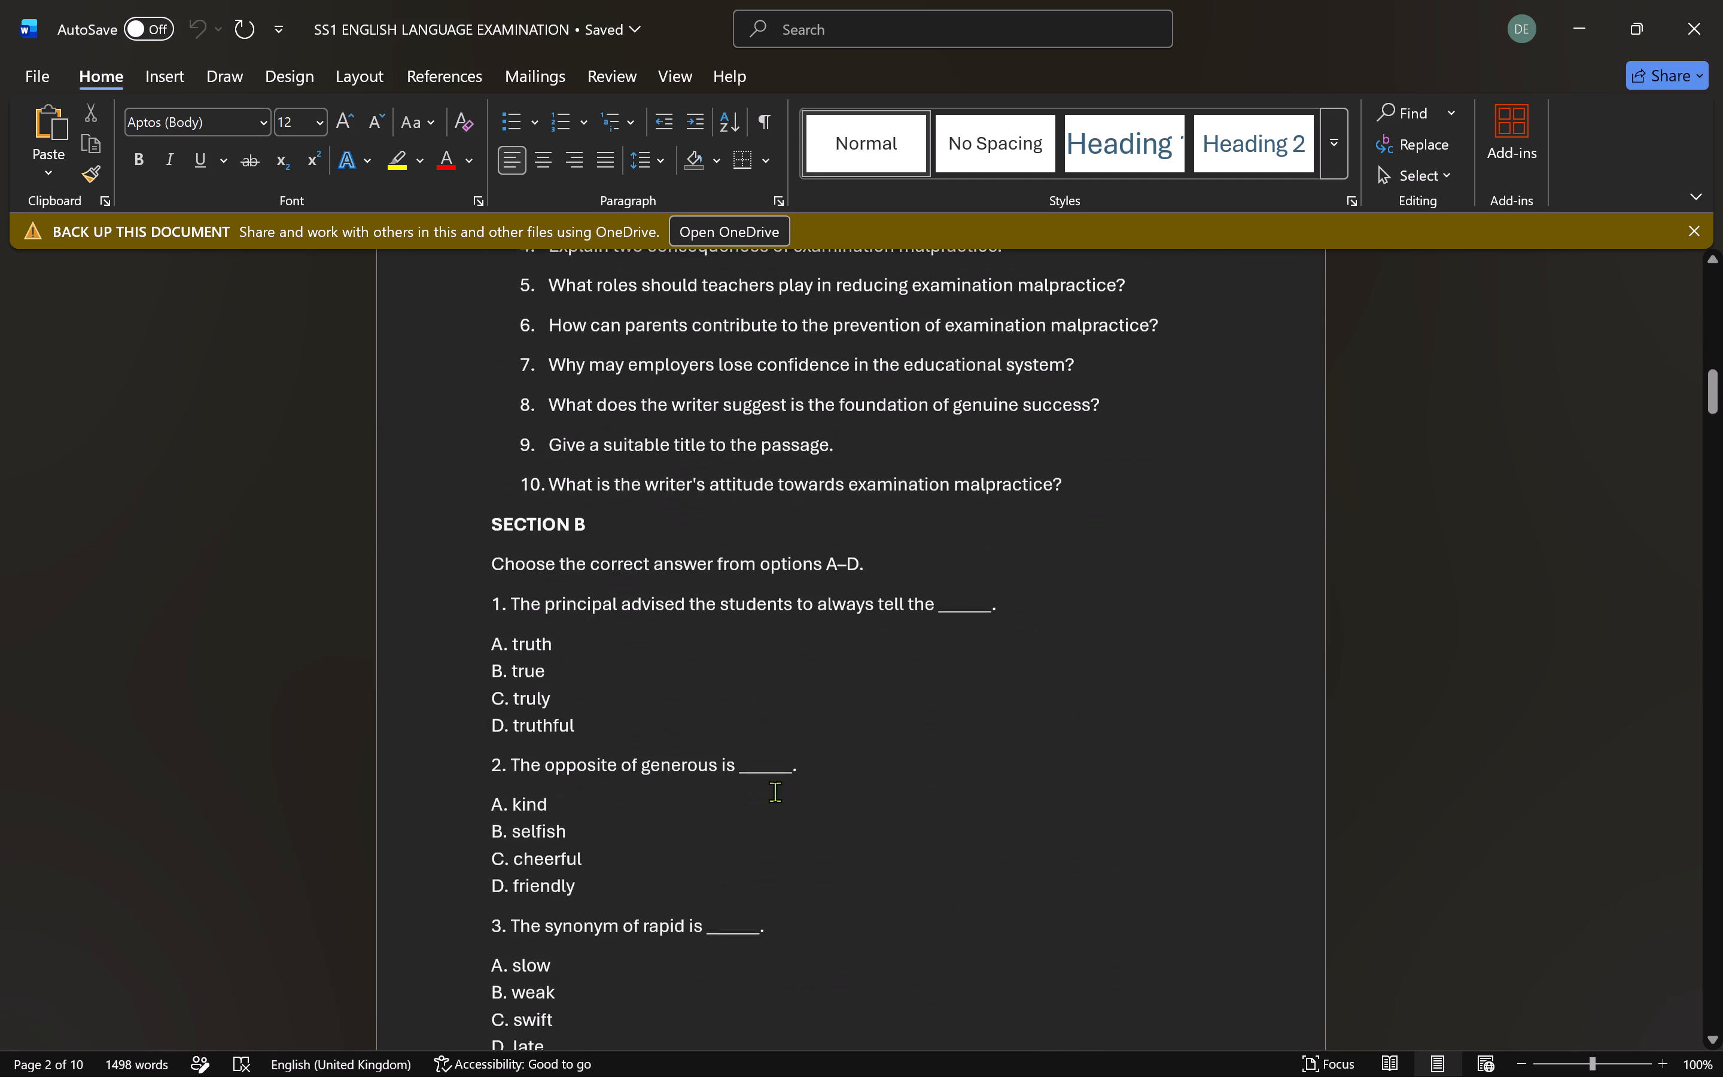
scroll(775, 792, up, 1)
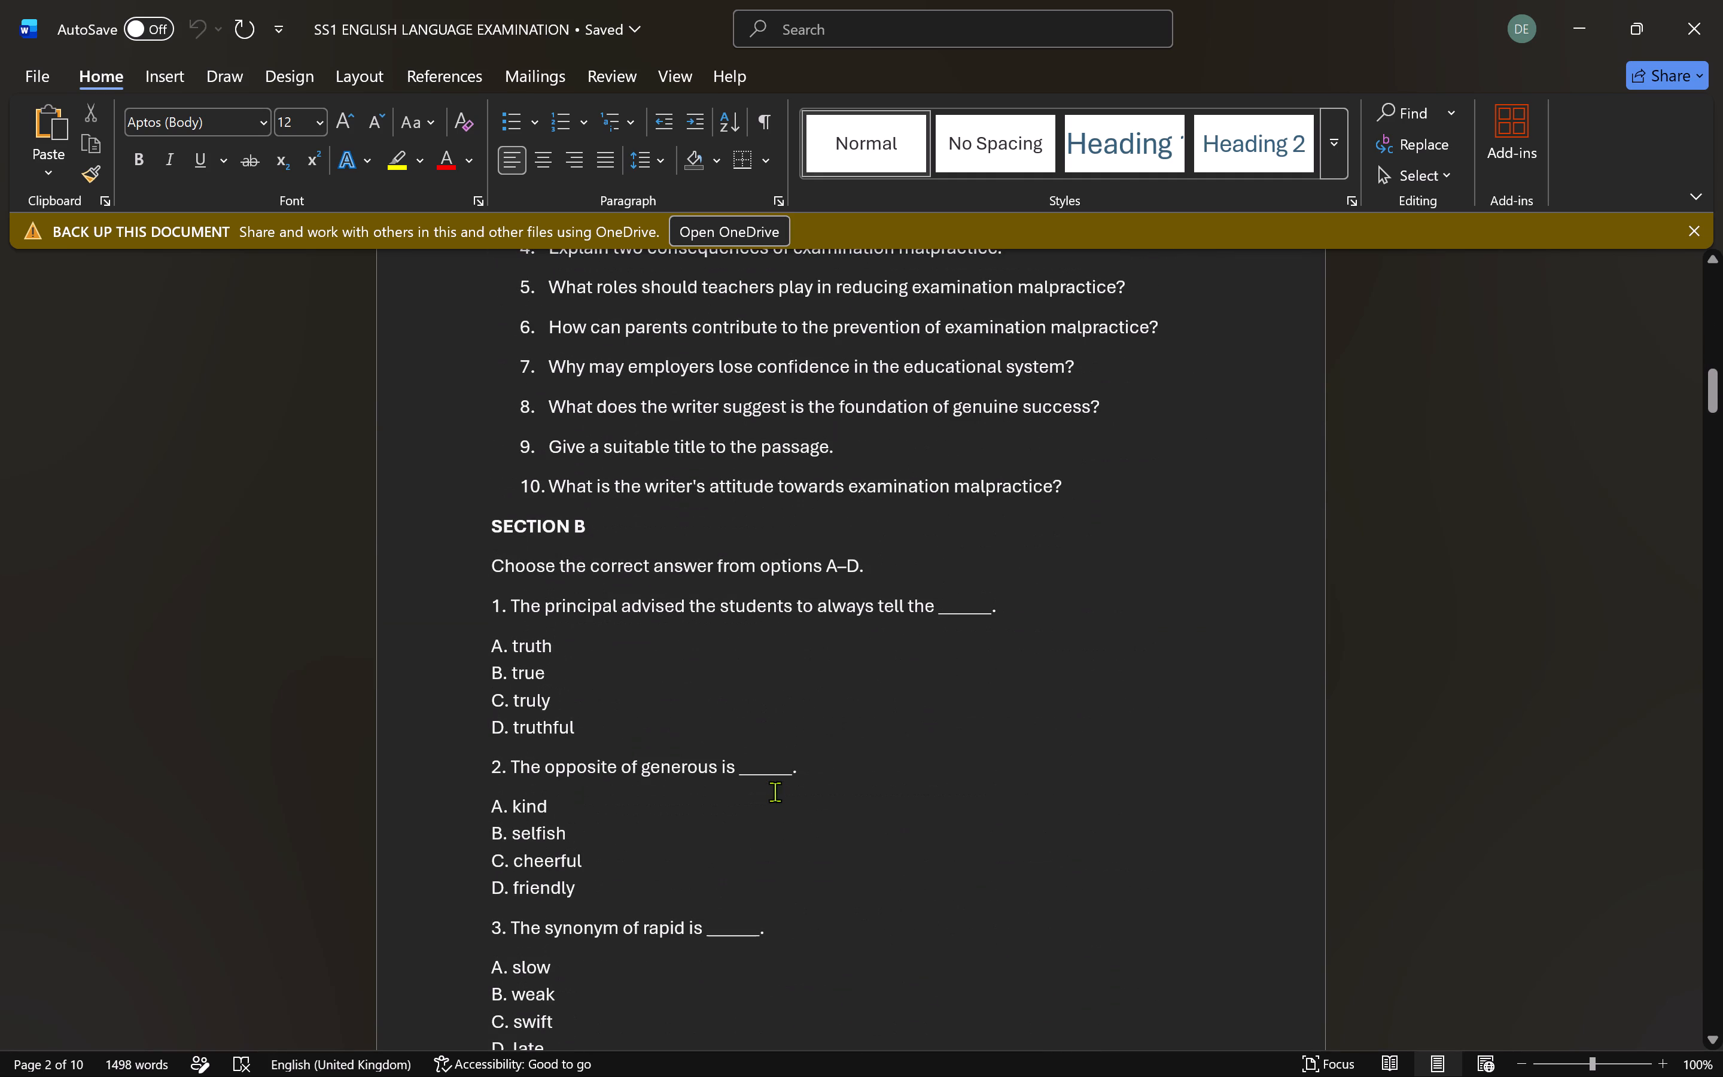
Go back through the comprehension passage to the exam title at the start of the document.
key(Up)
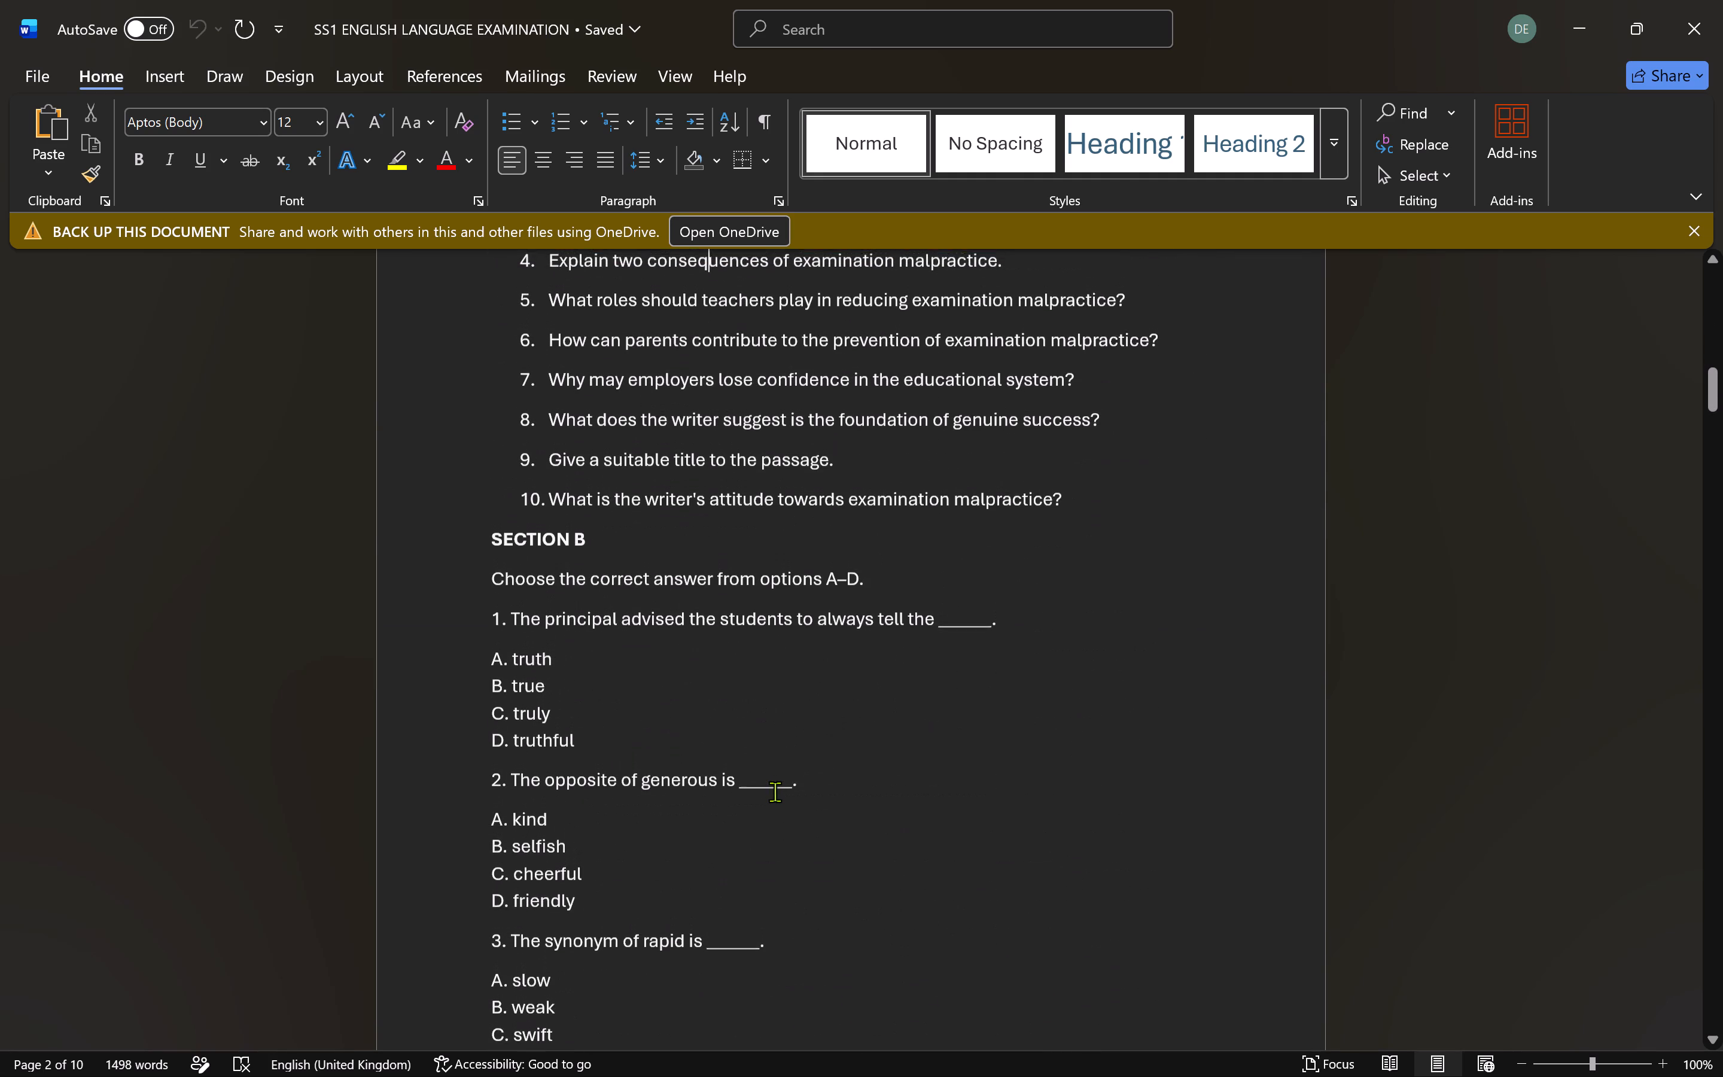
key(Up)
key(Up)
key(Up)
key(Up)
key(Up)
key(Up)
key(Up)
key(Up)
key(Up)
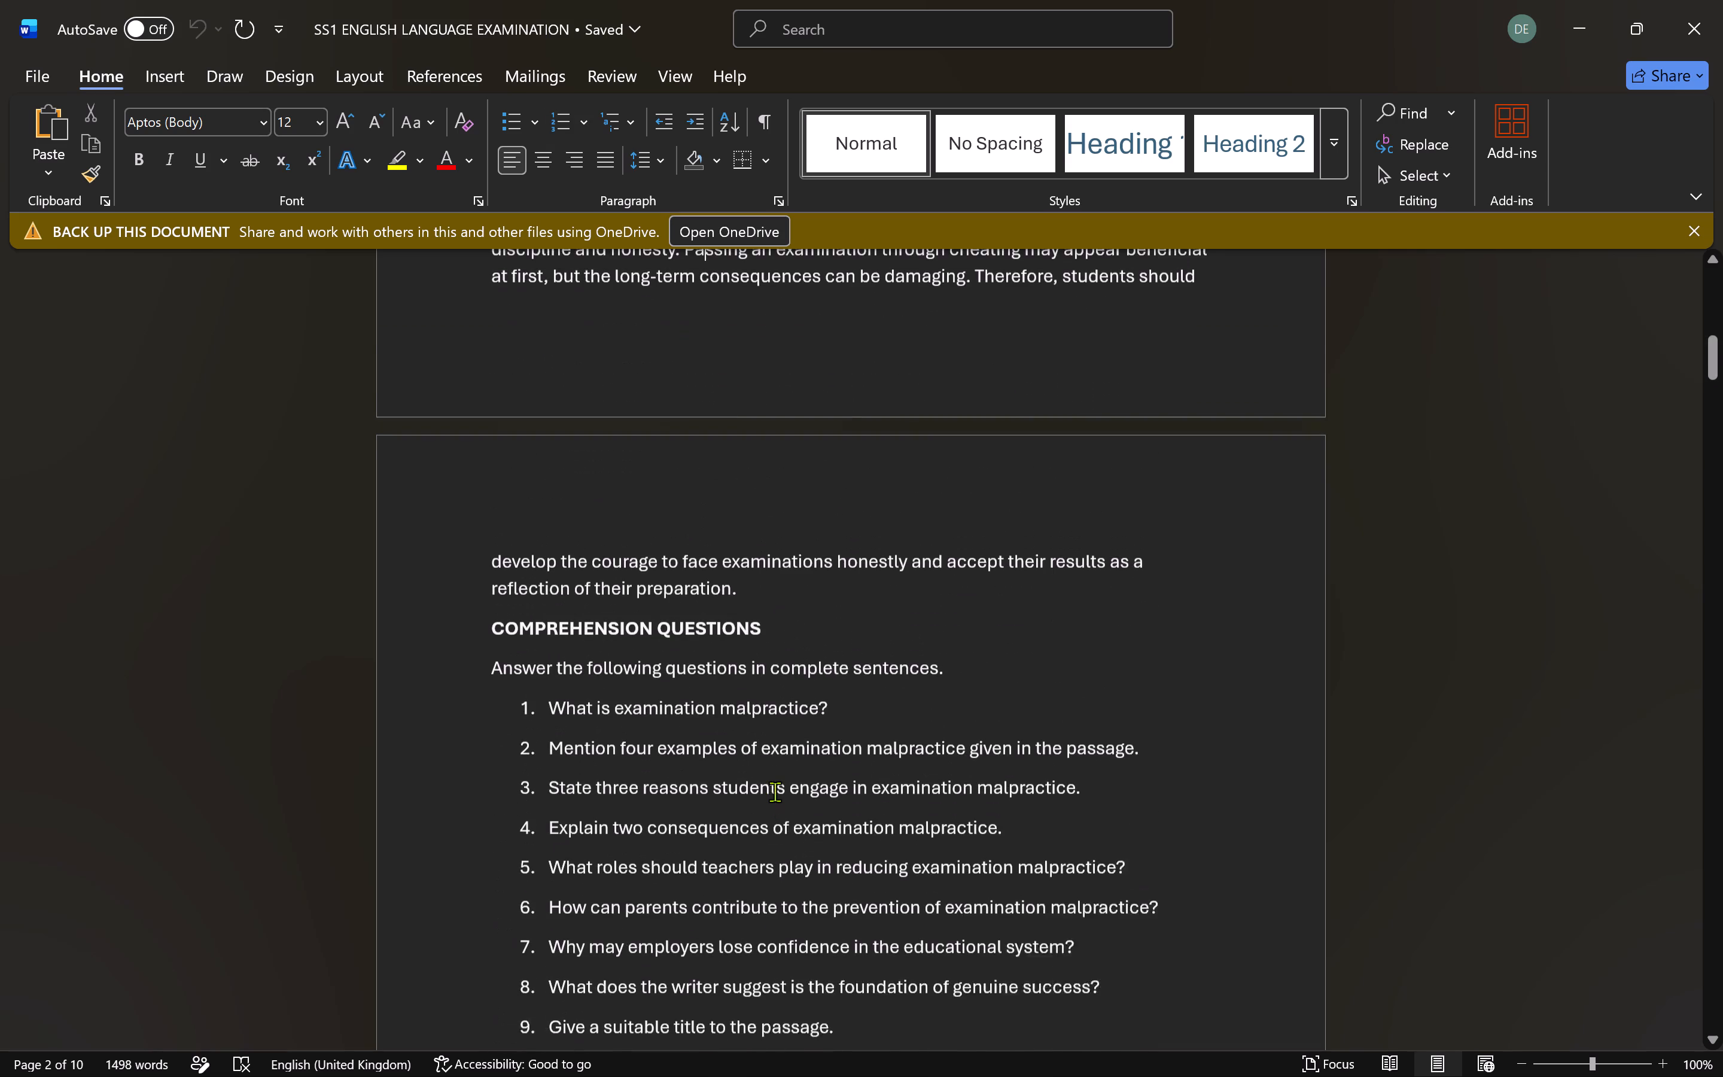
key(Up)
key(Up)
key(Up)
key(Up)
key(Up)
key(Up)
key(Up)
key(Up)
key(Up)
key(Up)
key(Up)
key(Up)
key(Up)
key(Up)
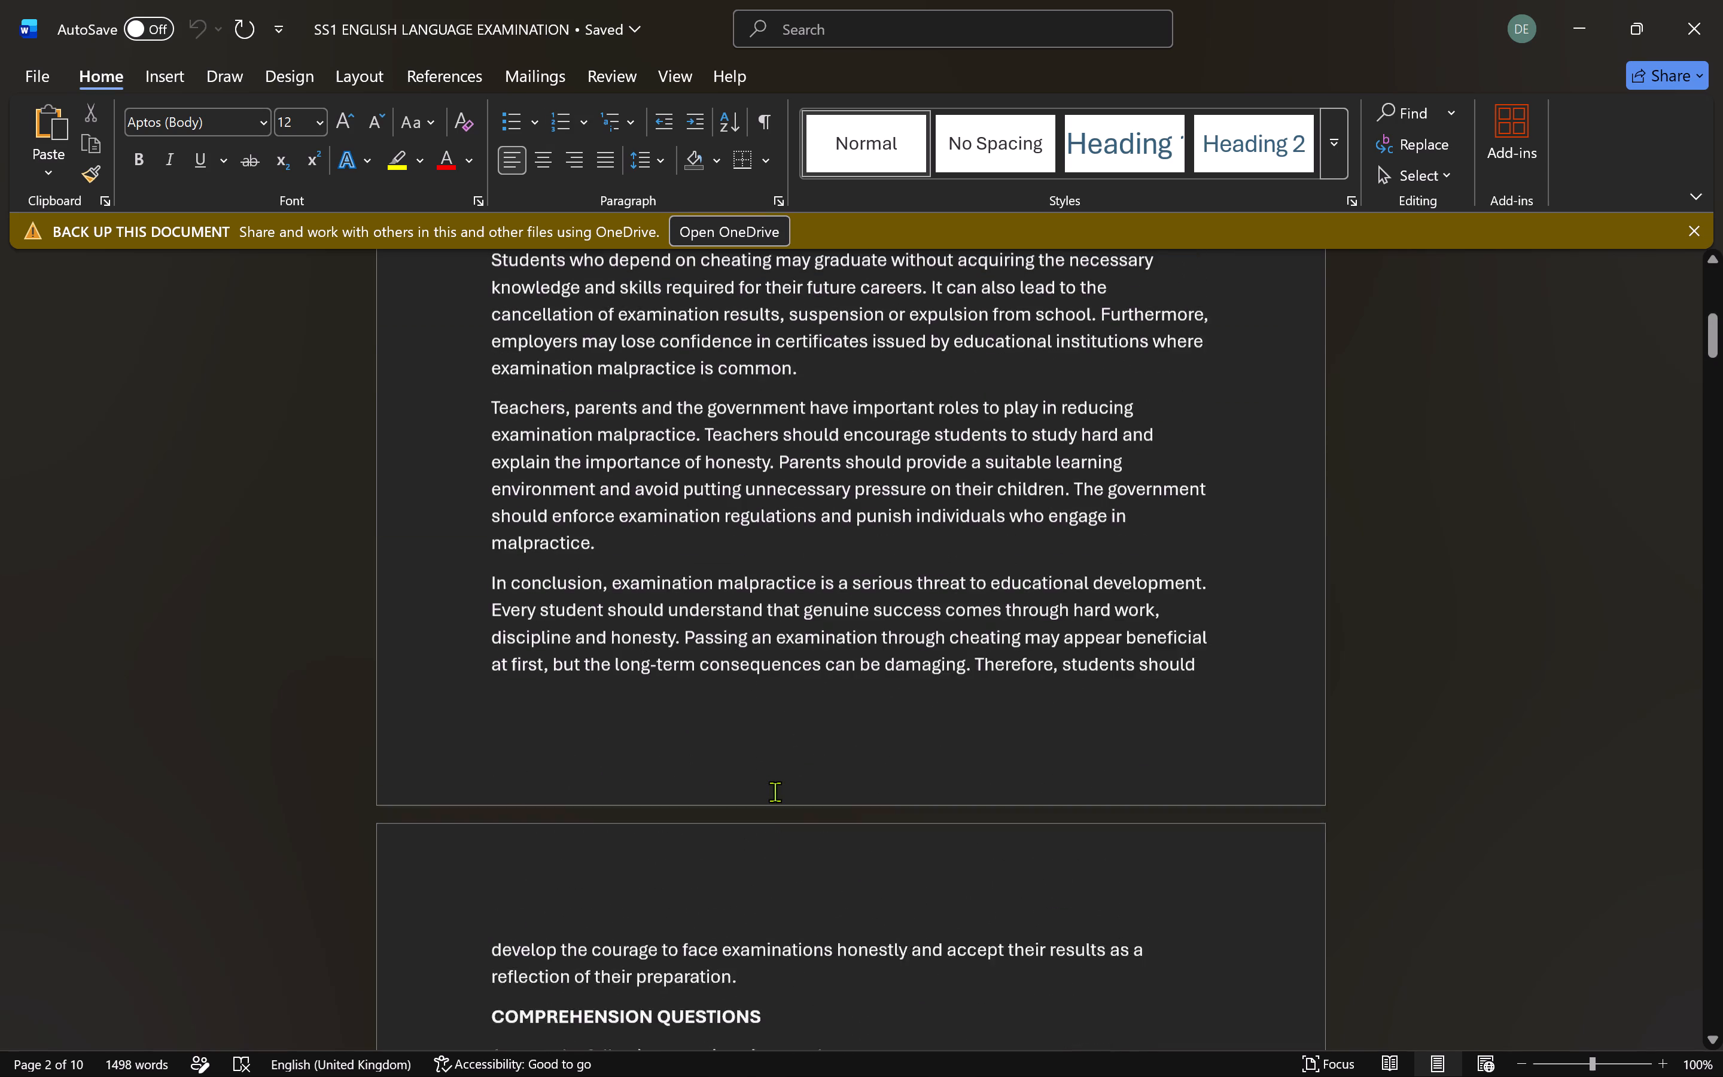
key(Up)
key(Up)
key(Up)
key(Up)
key(Up)
key(Up)
key(Up)
key(Up)
key(Up)
key(Up)
key(Up)
key(Up)
key(Up)
key(Up)
key(Up)
key(Up)
key(Up)
key(Up)
key(Up)
key(Up)
key(Up)
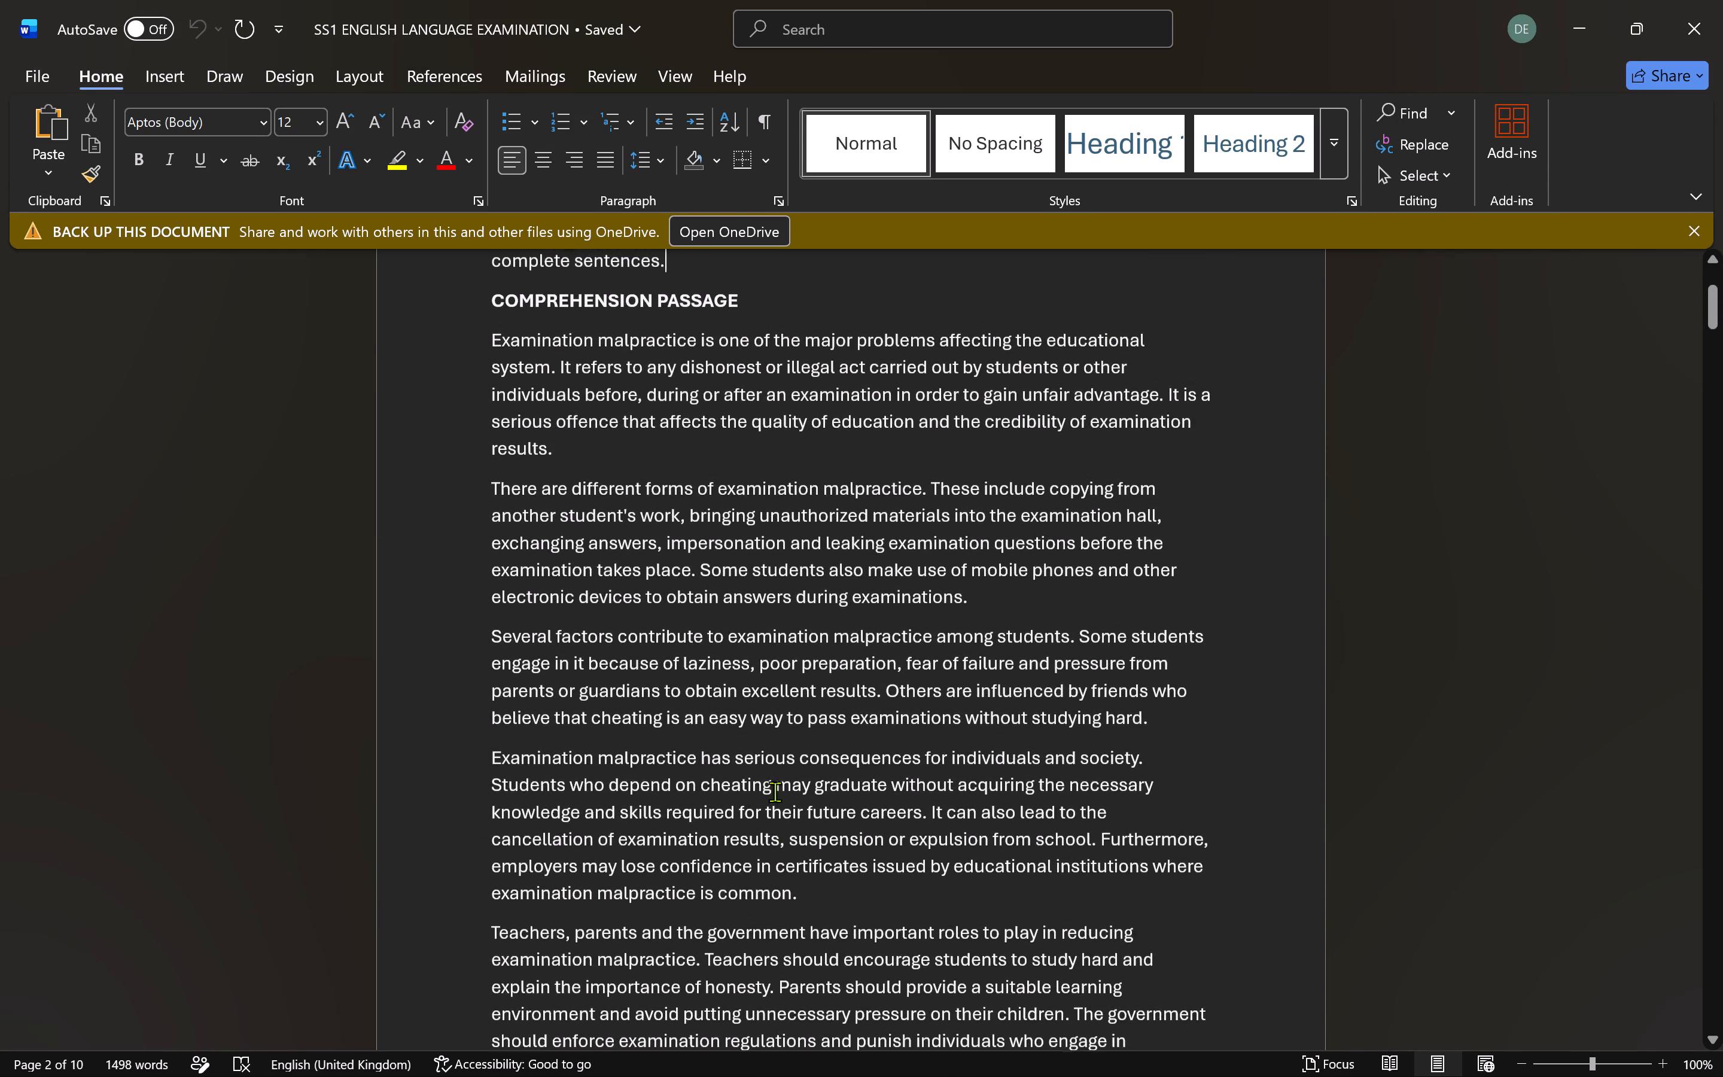
key(Up)
key(Up)
key(Up)
key(Up)
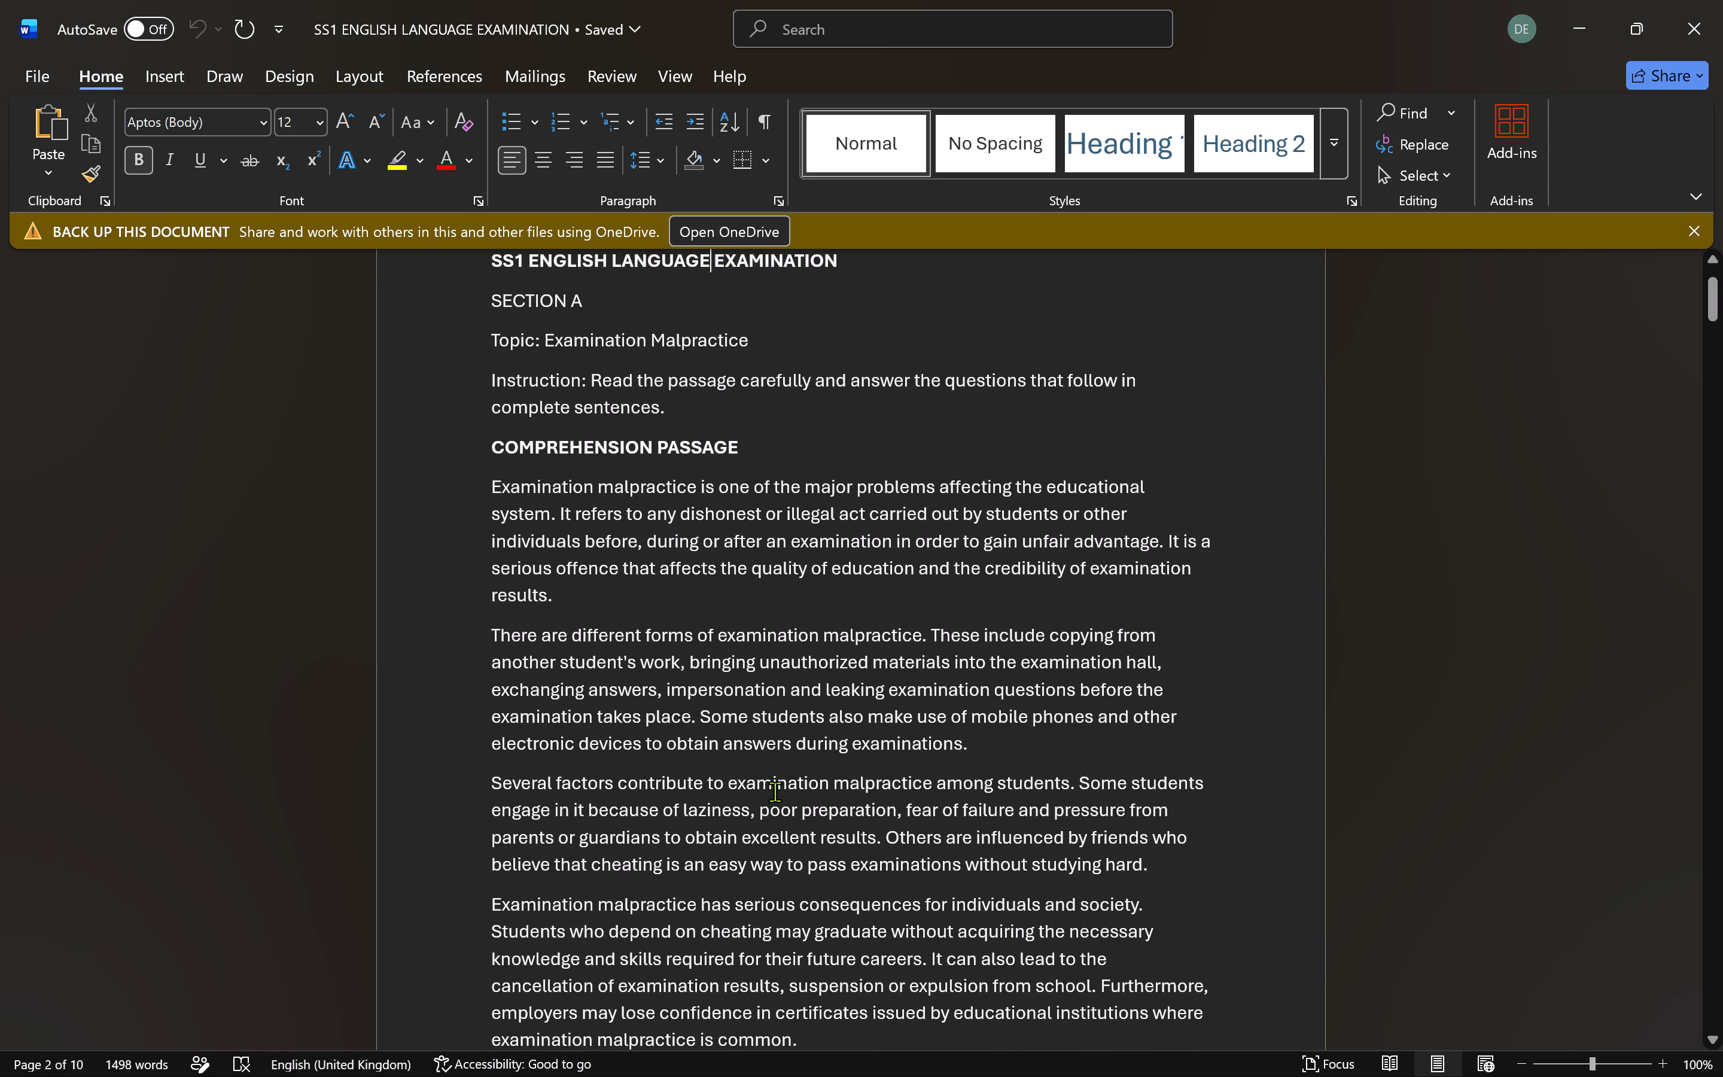
key(Up)
key(Up)
Review the comprehension passage and its ten questions again, from the title down to the Section B instruction.
key(Down)
key(Down)
key(Down)
key(Down)
key(Down)
key(Down)
key(Down)
key(Down)
key(Down)
key(Down)
key(Down)
key(Down)
key(Down)
key(Down)
key(Down)
key(Down)
key(Down)
key(Down)
key(Down)
key(Down)
key(Down)
key(Down)
key(Down)
key(Down)
key(Down)
key(Down)
key(Down)
key(Down)
key(Down)
key(Down)
key(Down)
key(Down)
key(Down)
key(Down)
key(Down)
key(Down)
key(Down)
key(Down)
key(Down)
key(Down)
key(Down)
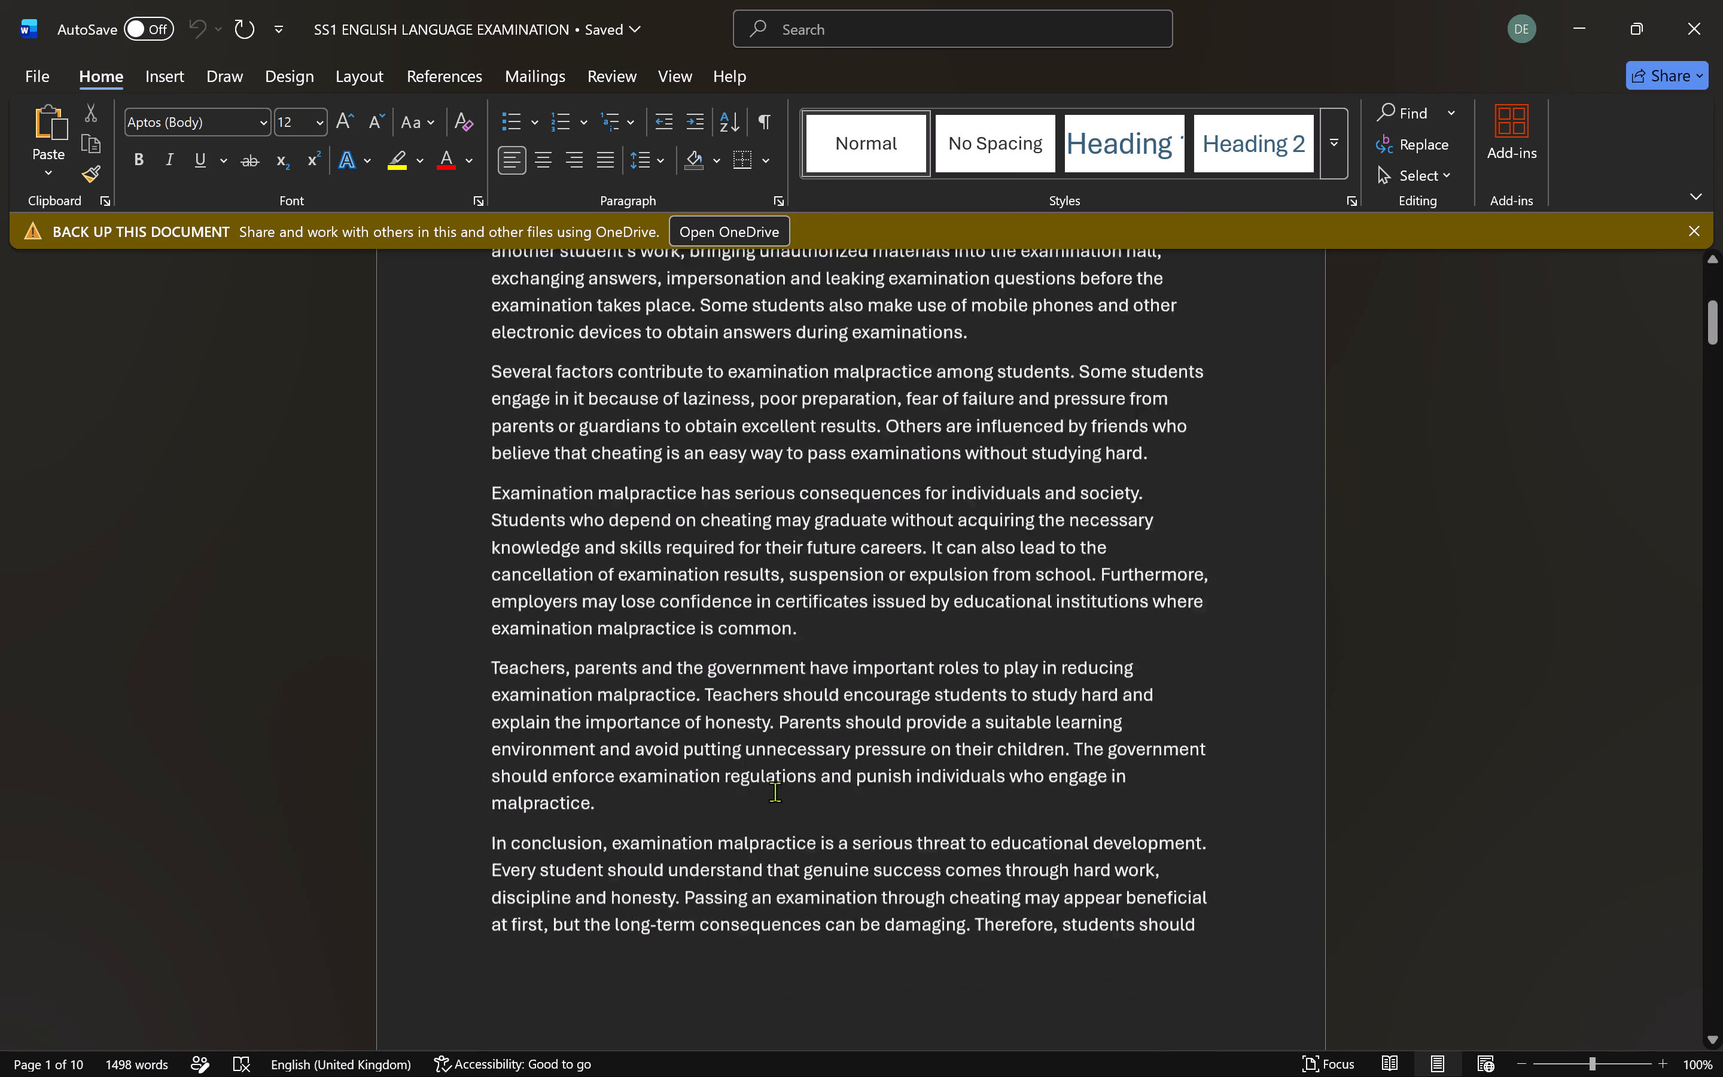
key(Down)
key(Down)
key(Down)
key(Down)
key(Down)
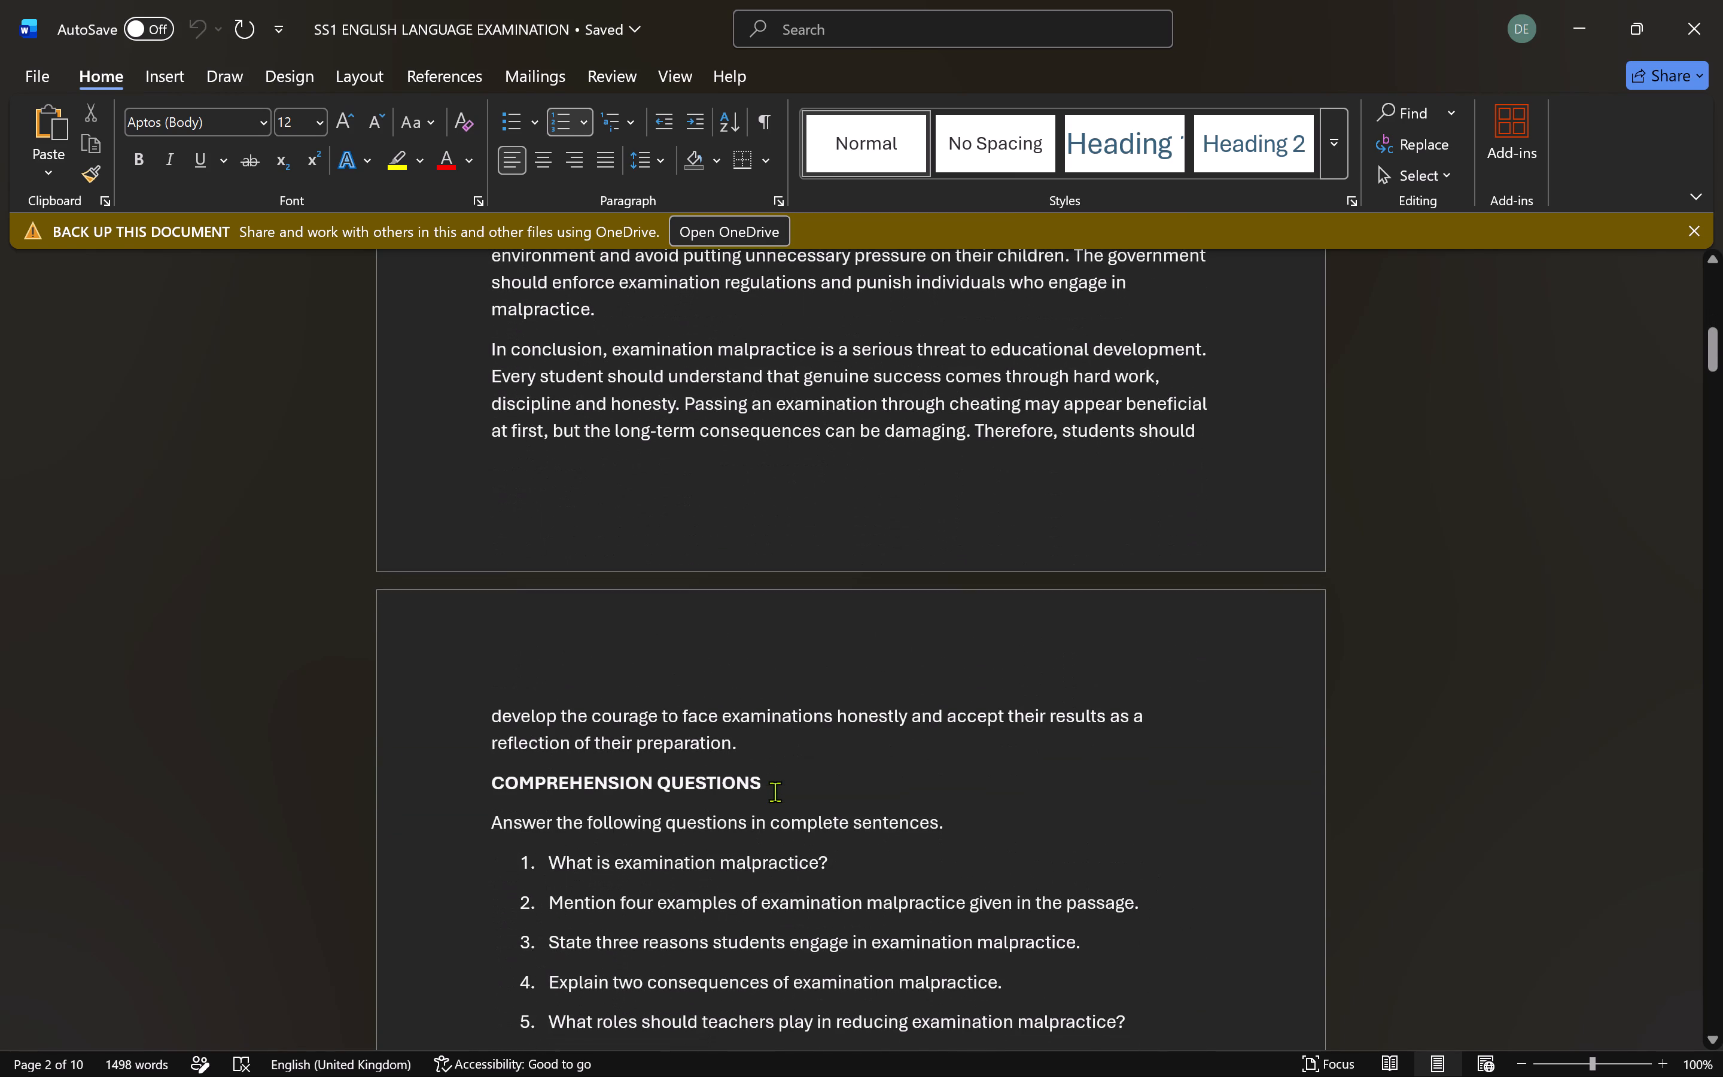
key(Down)
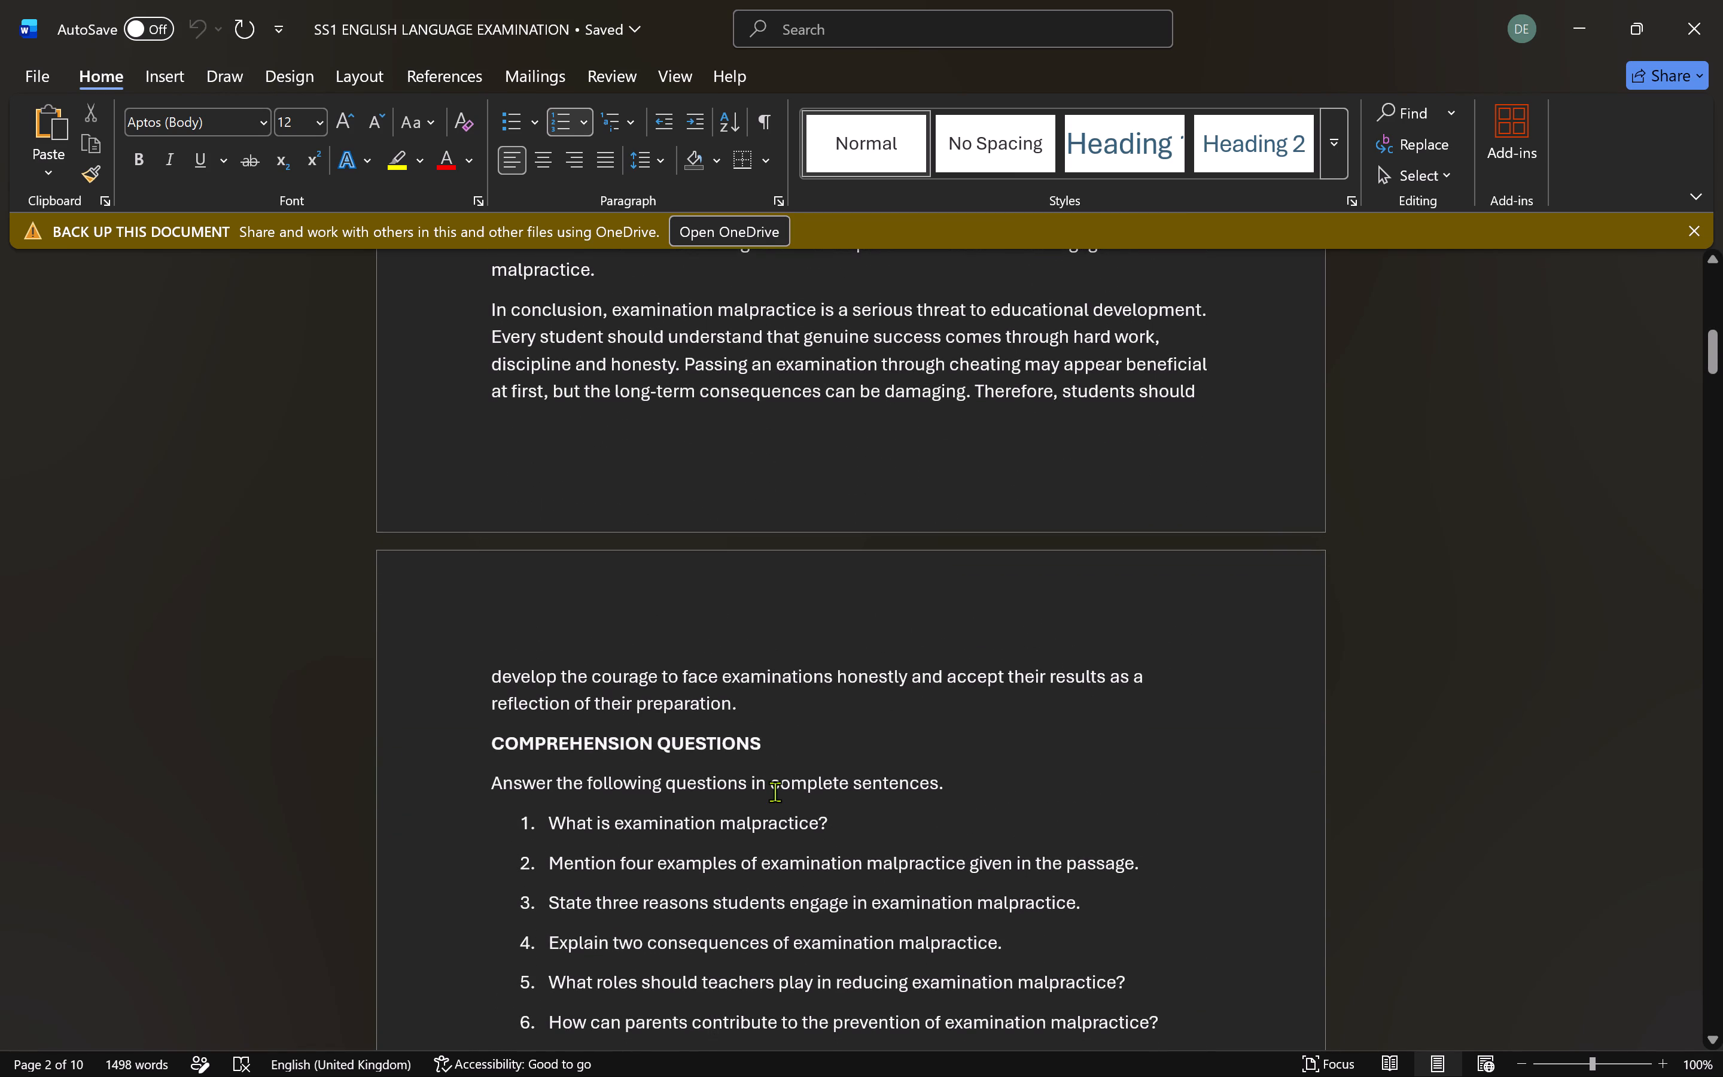
key(Down)
key(Down)
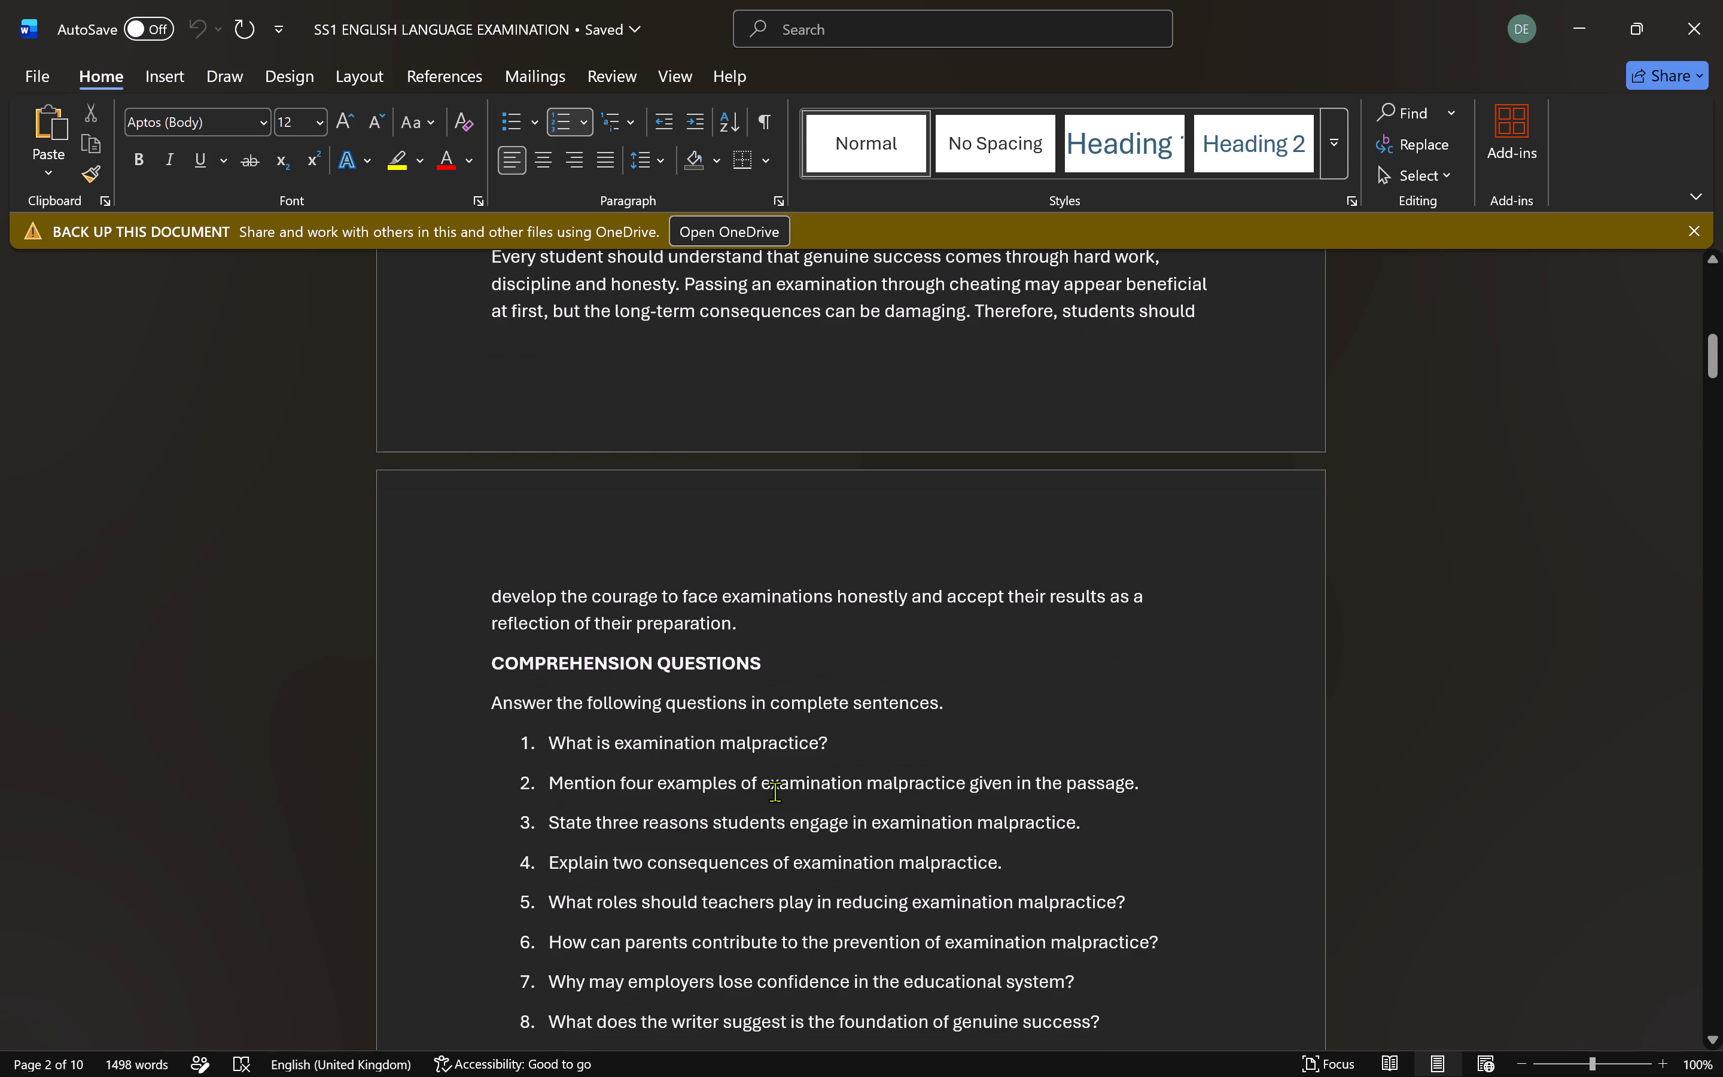
key(Down)
key(Down)
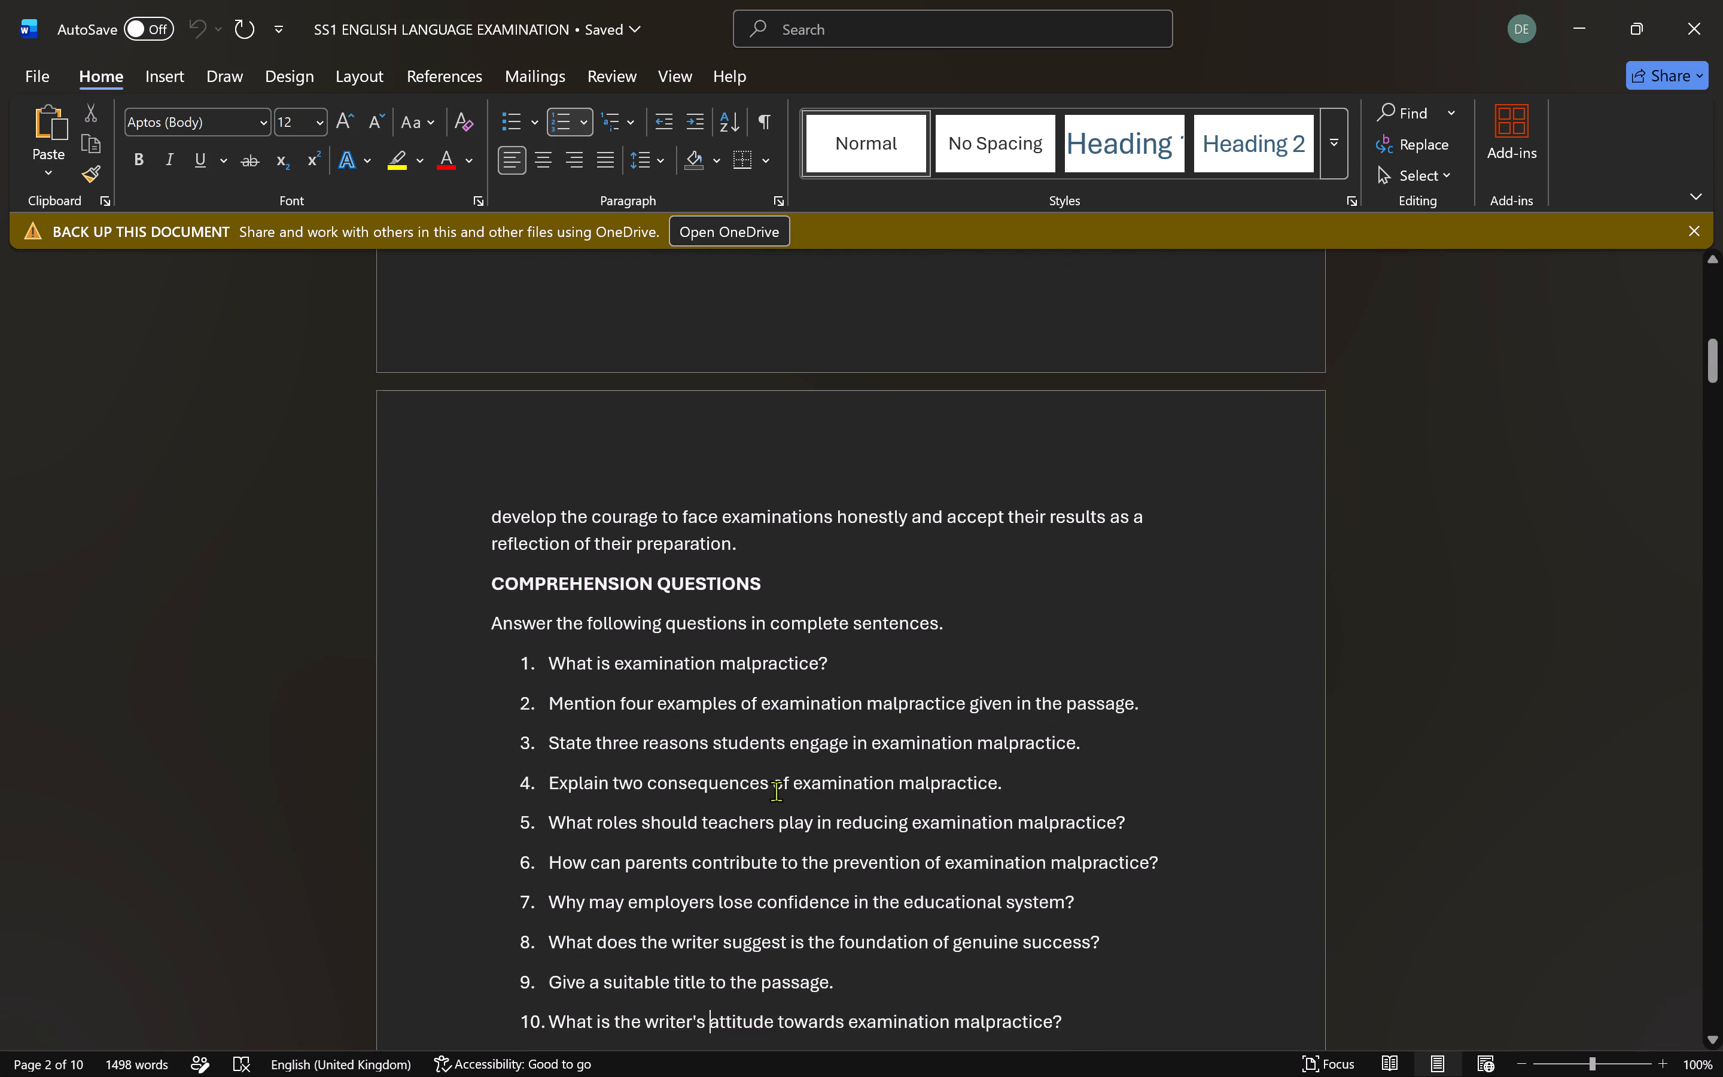
key(Down)
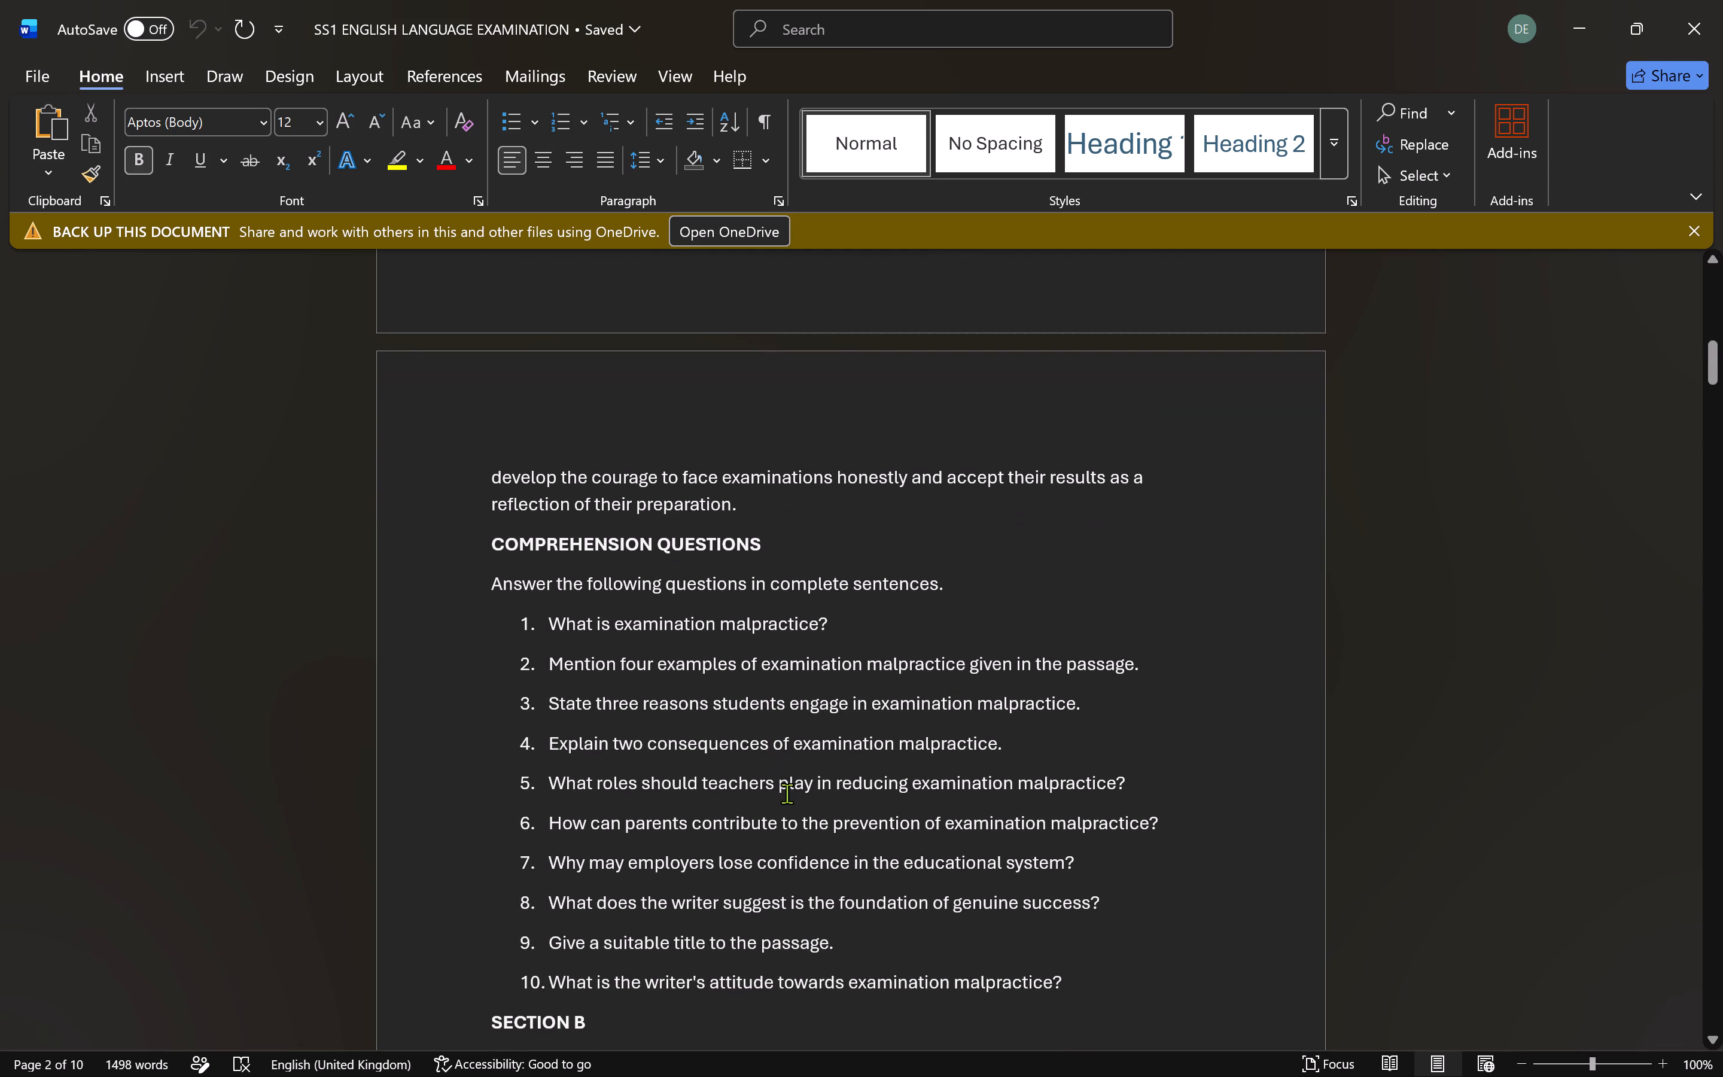
key(Down)
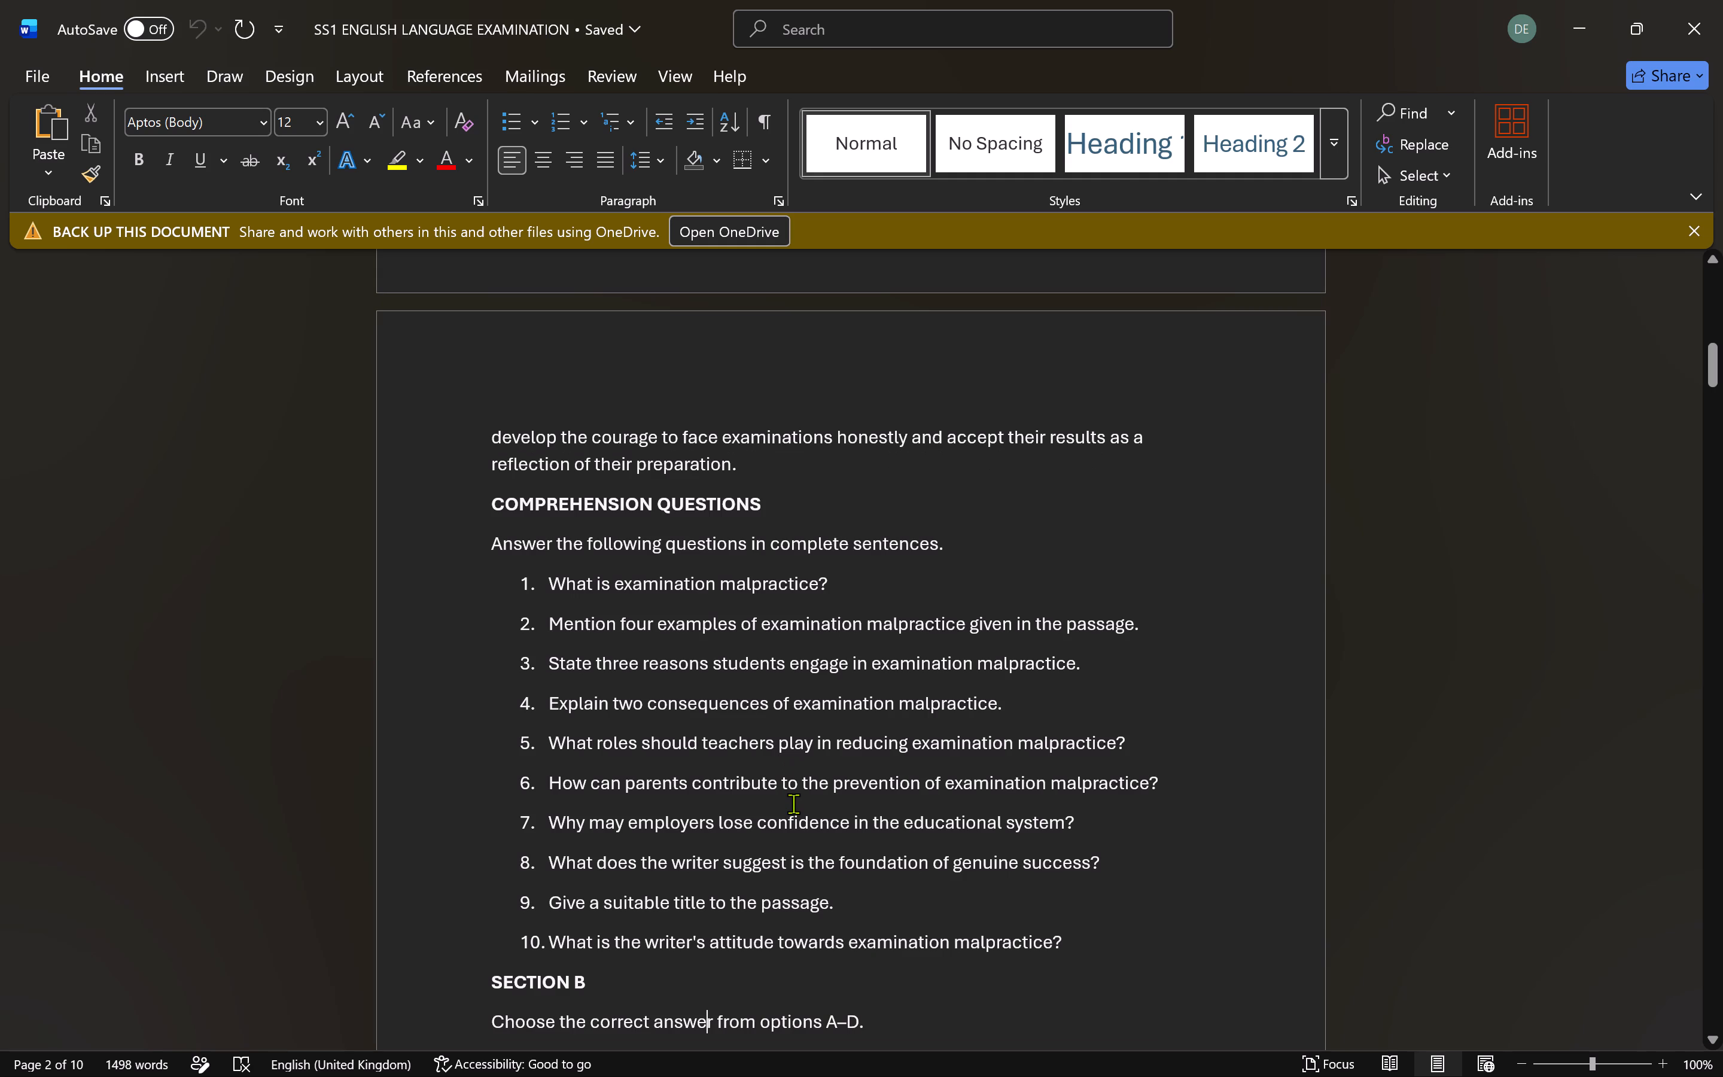
Look over the end of the comprehension questions and the first two Section B multiple-choice questions on page 2.
key(Down)
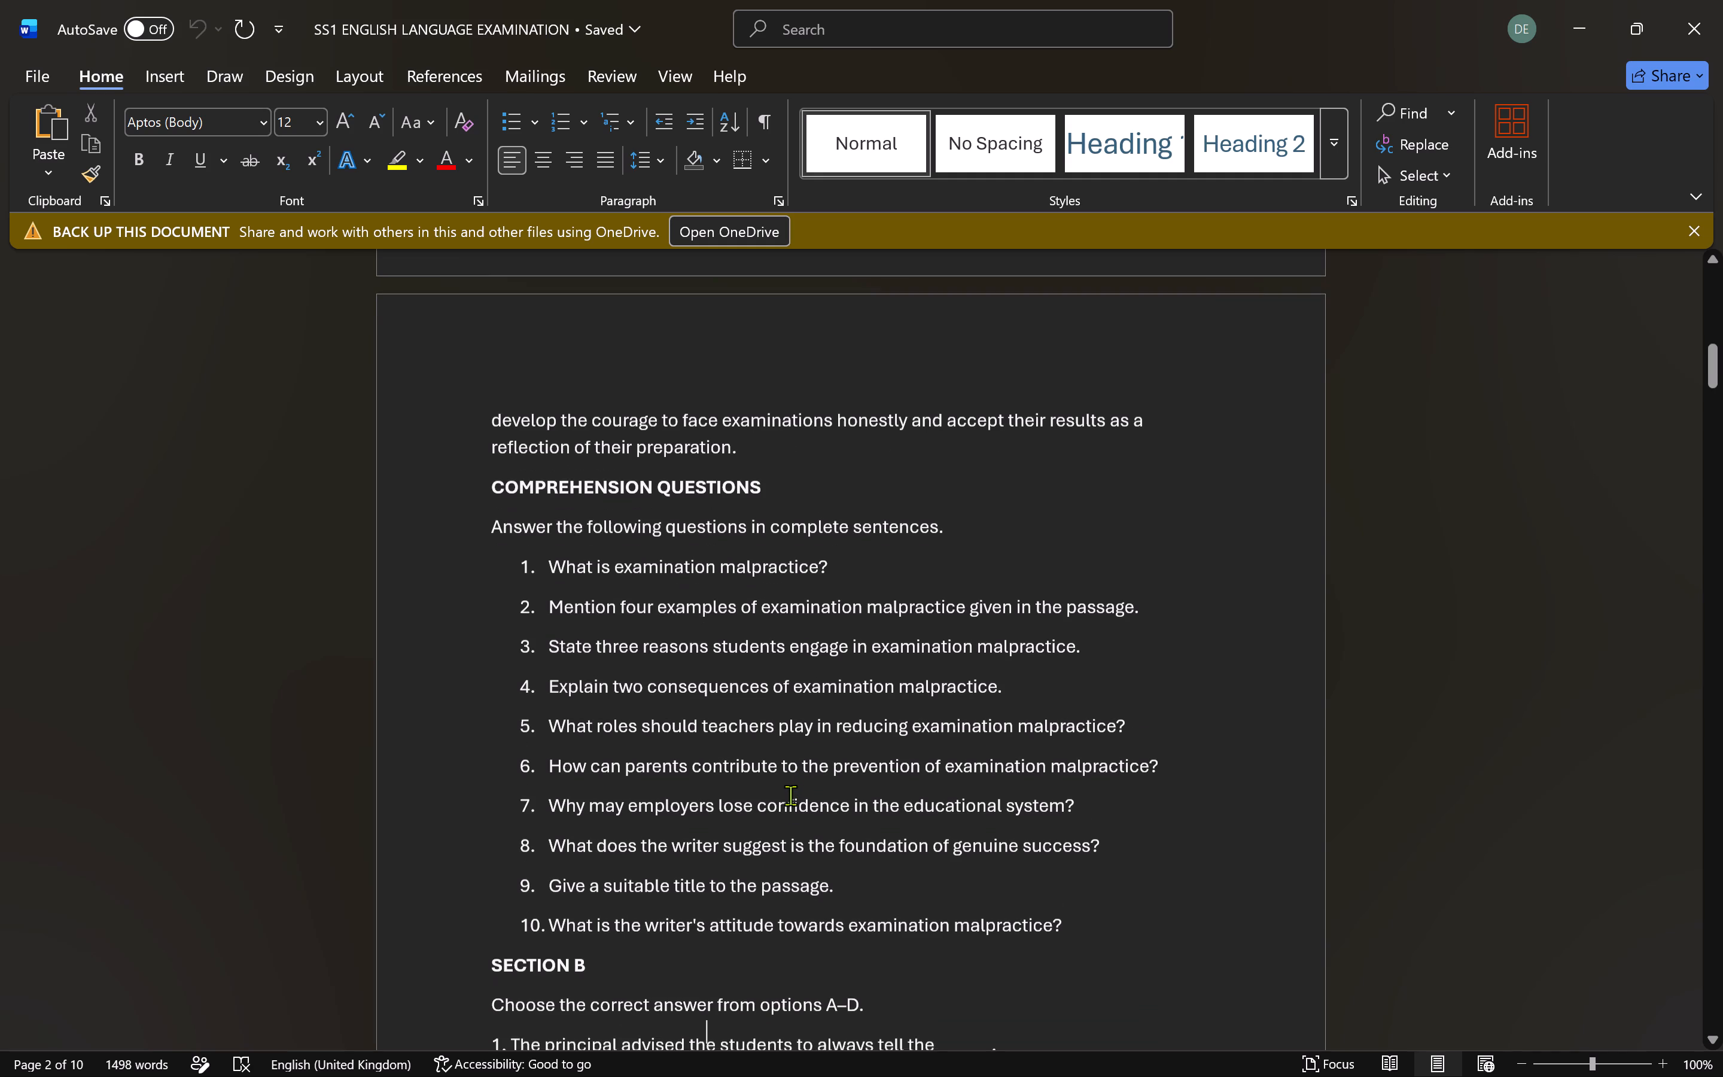
key(Down)
key(Down)
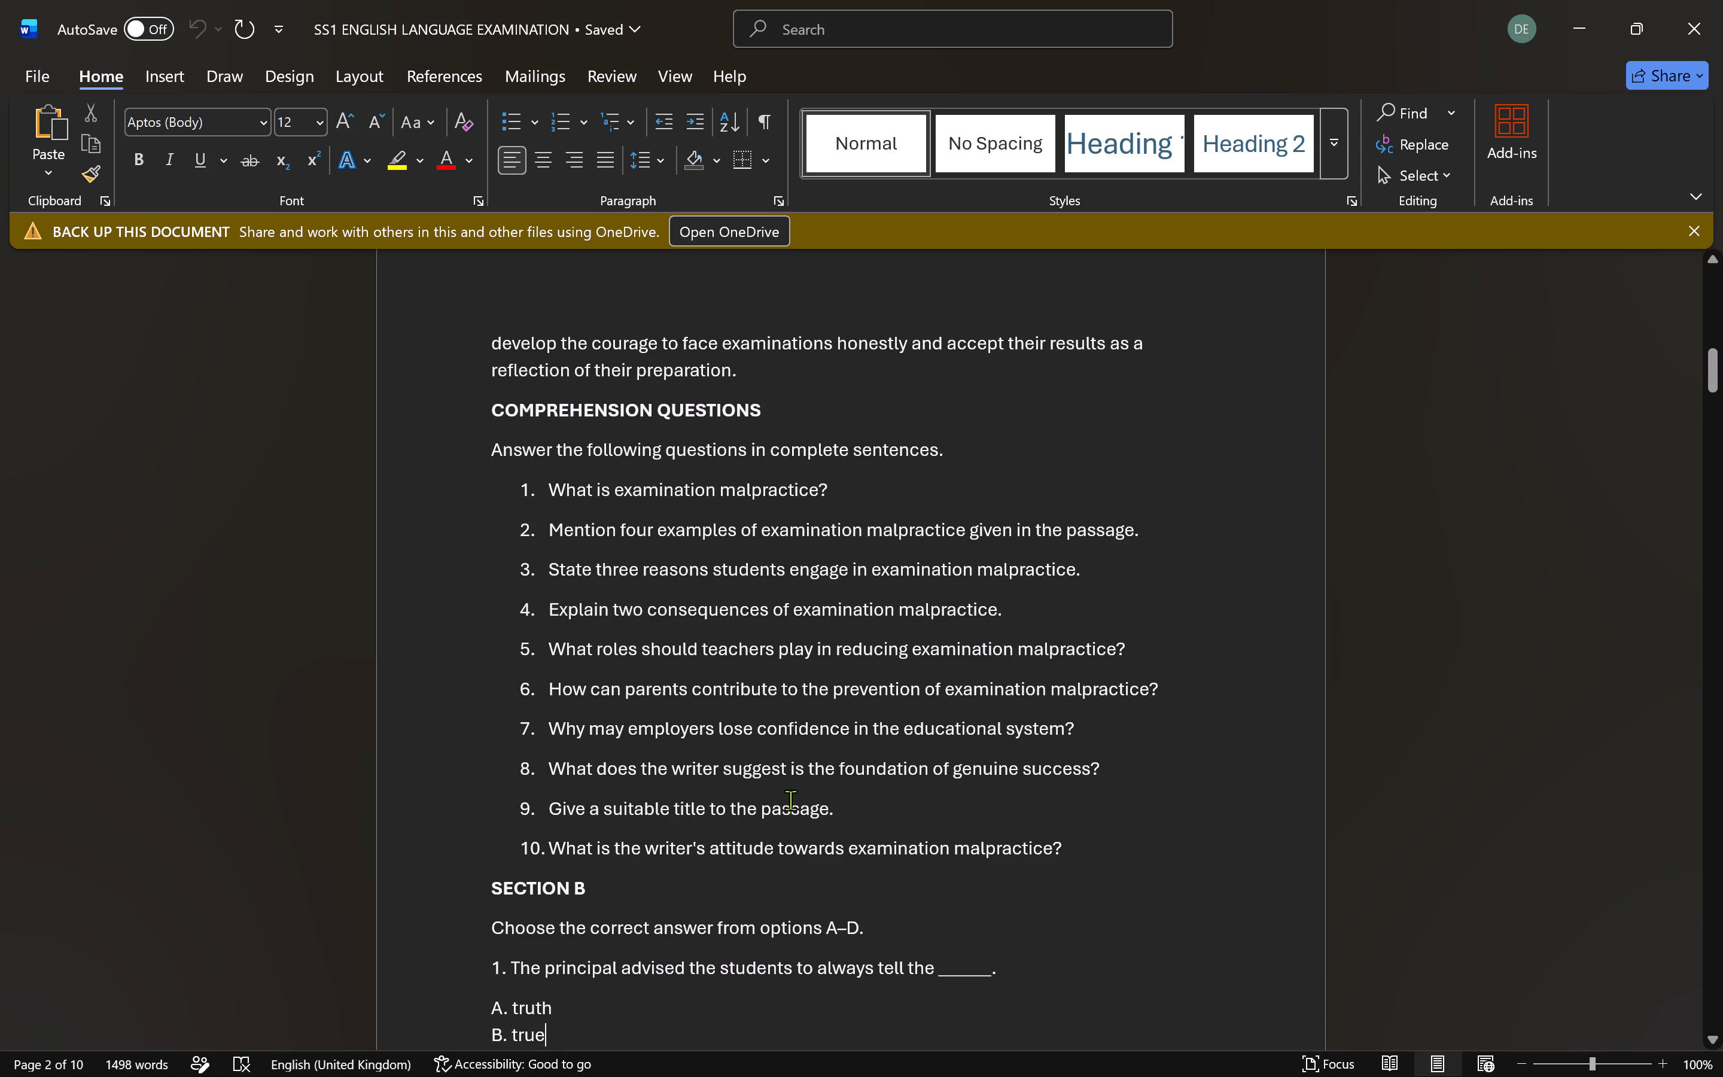
key(Down)
key(Down)
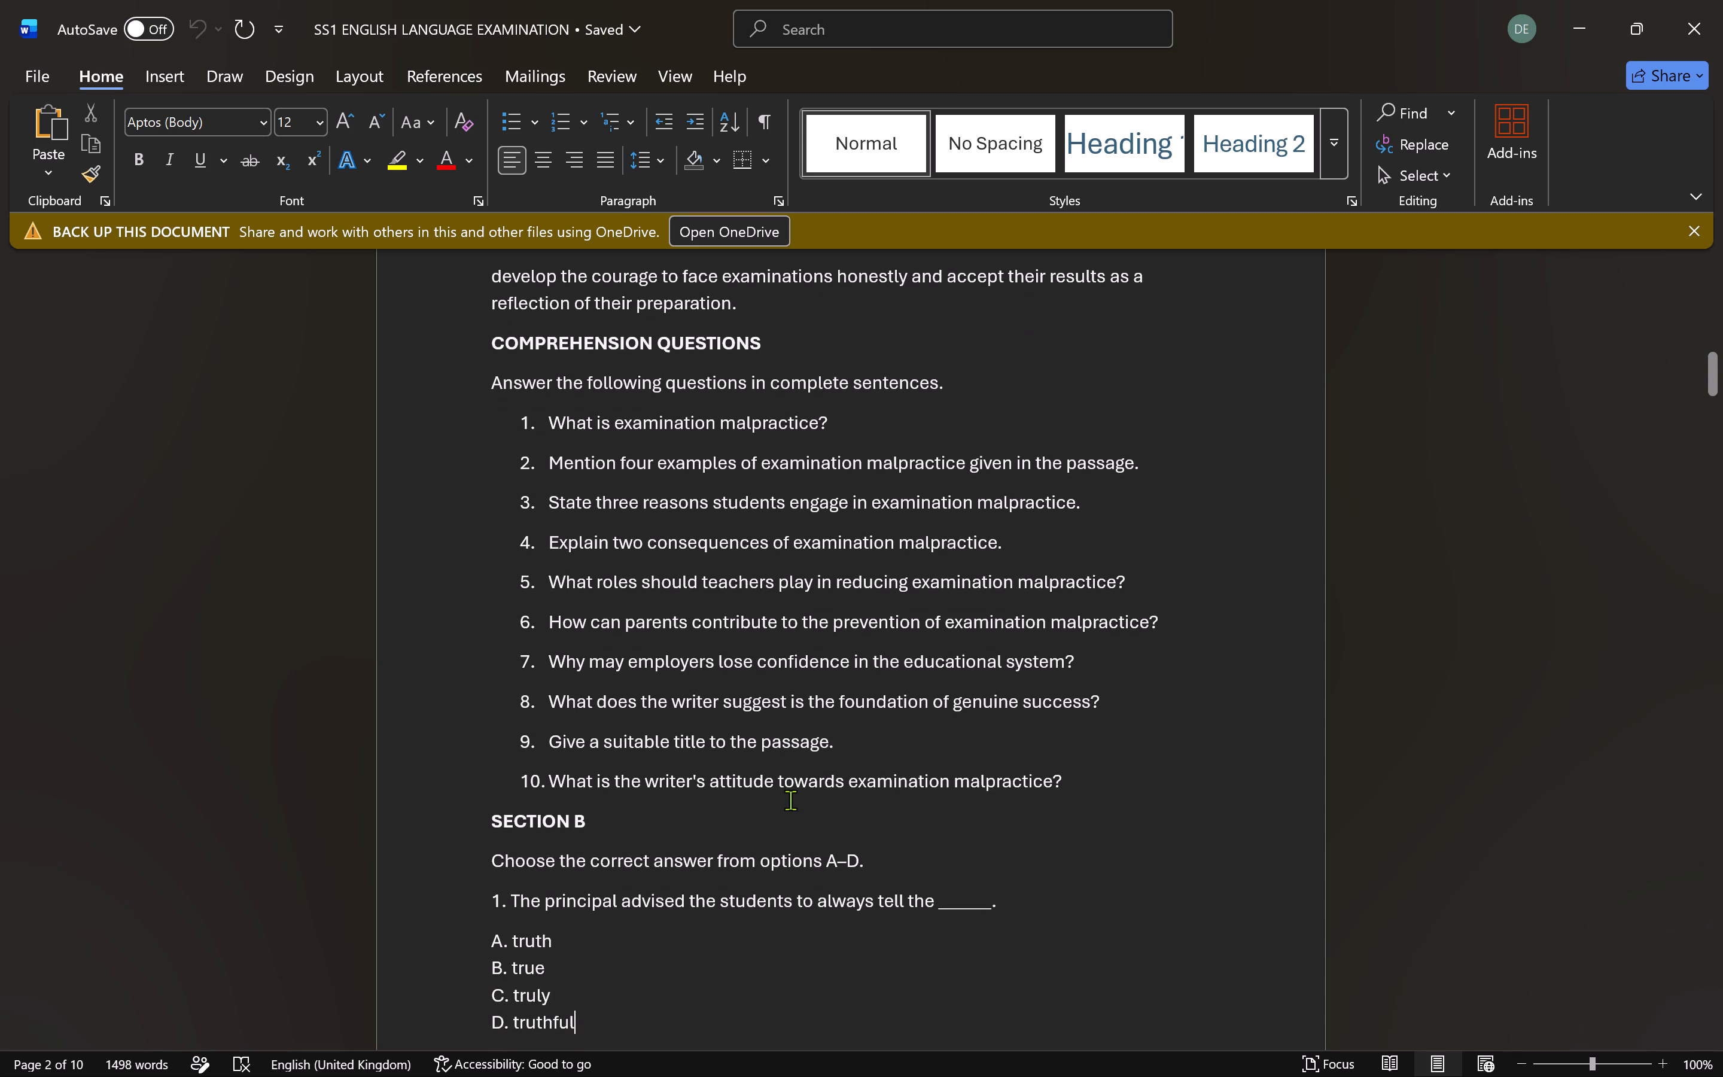
key(Down)
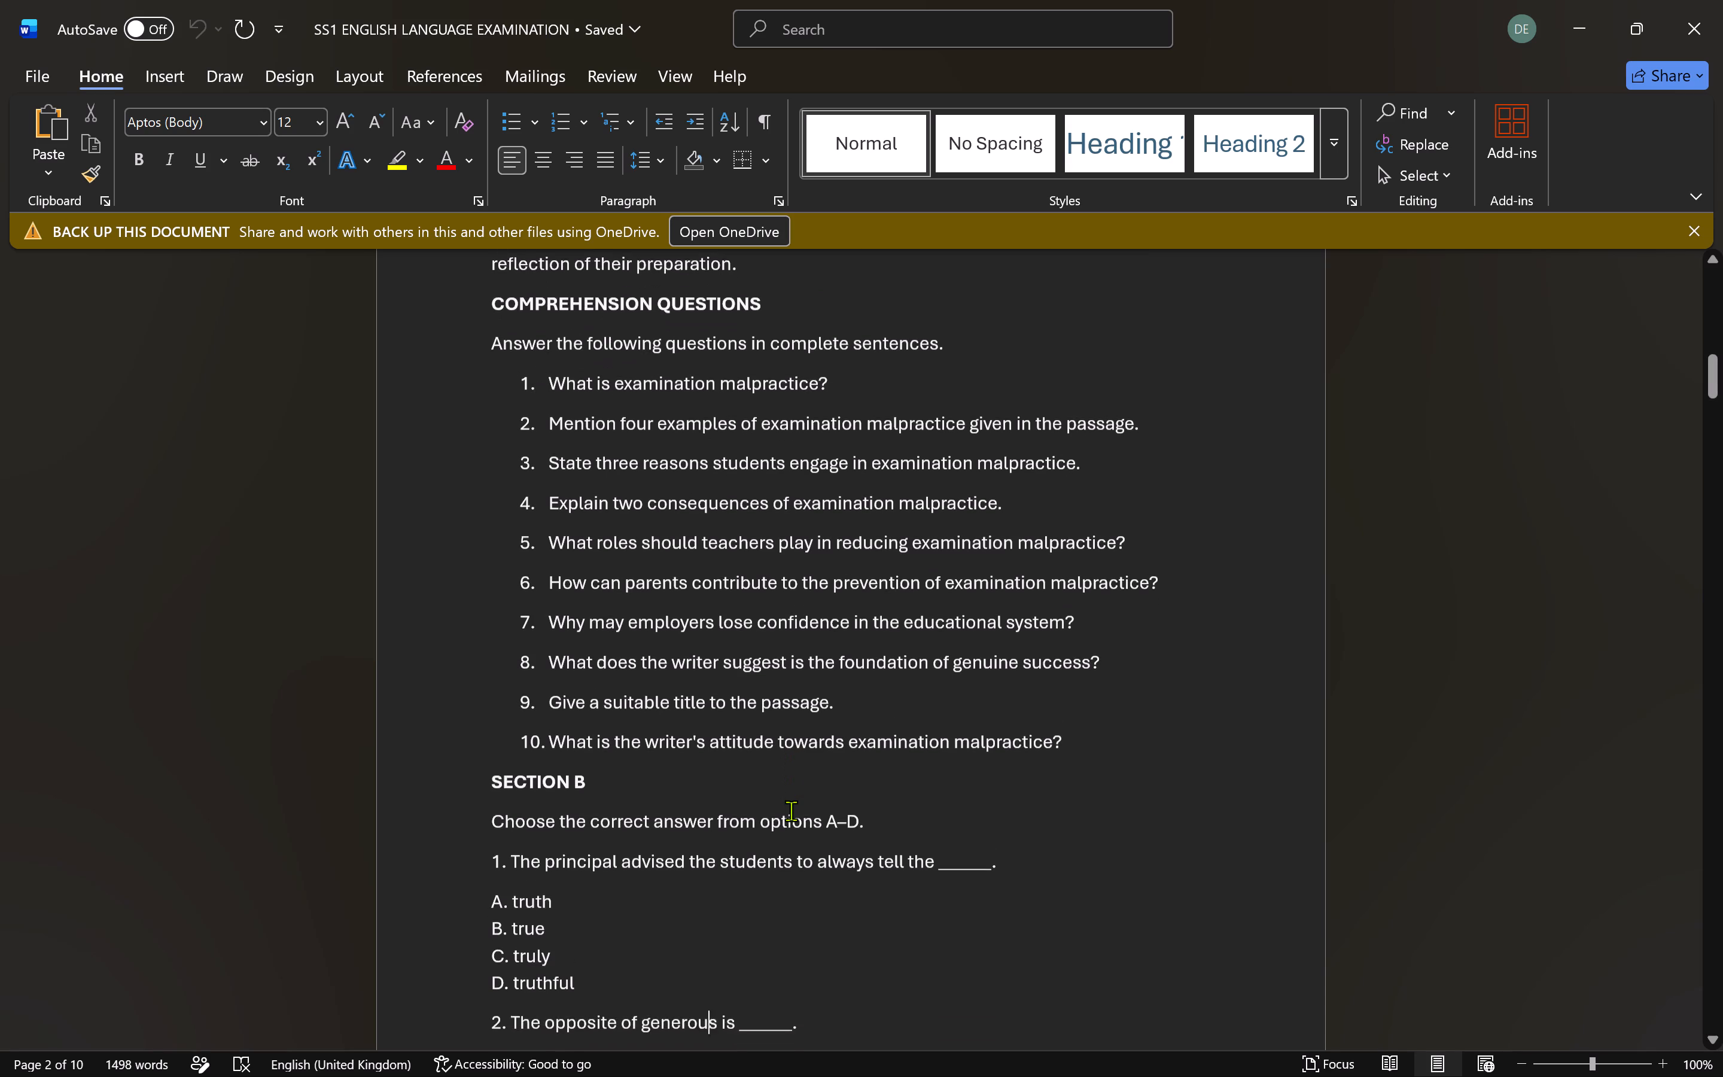
key(Down)
key(Down)
key(Down)
key(Down)
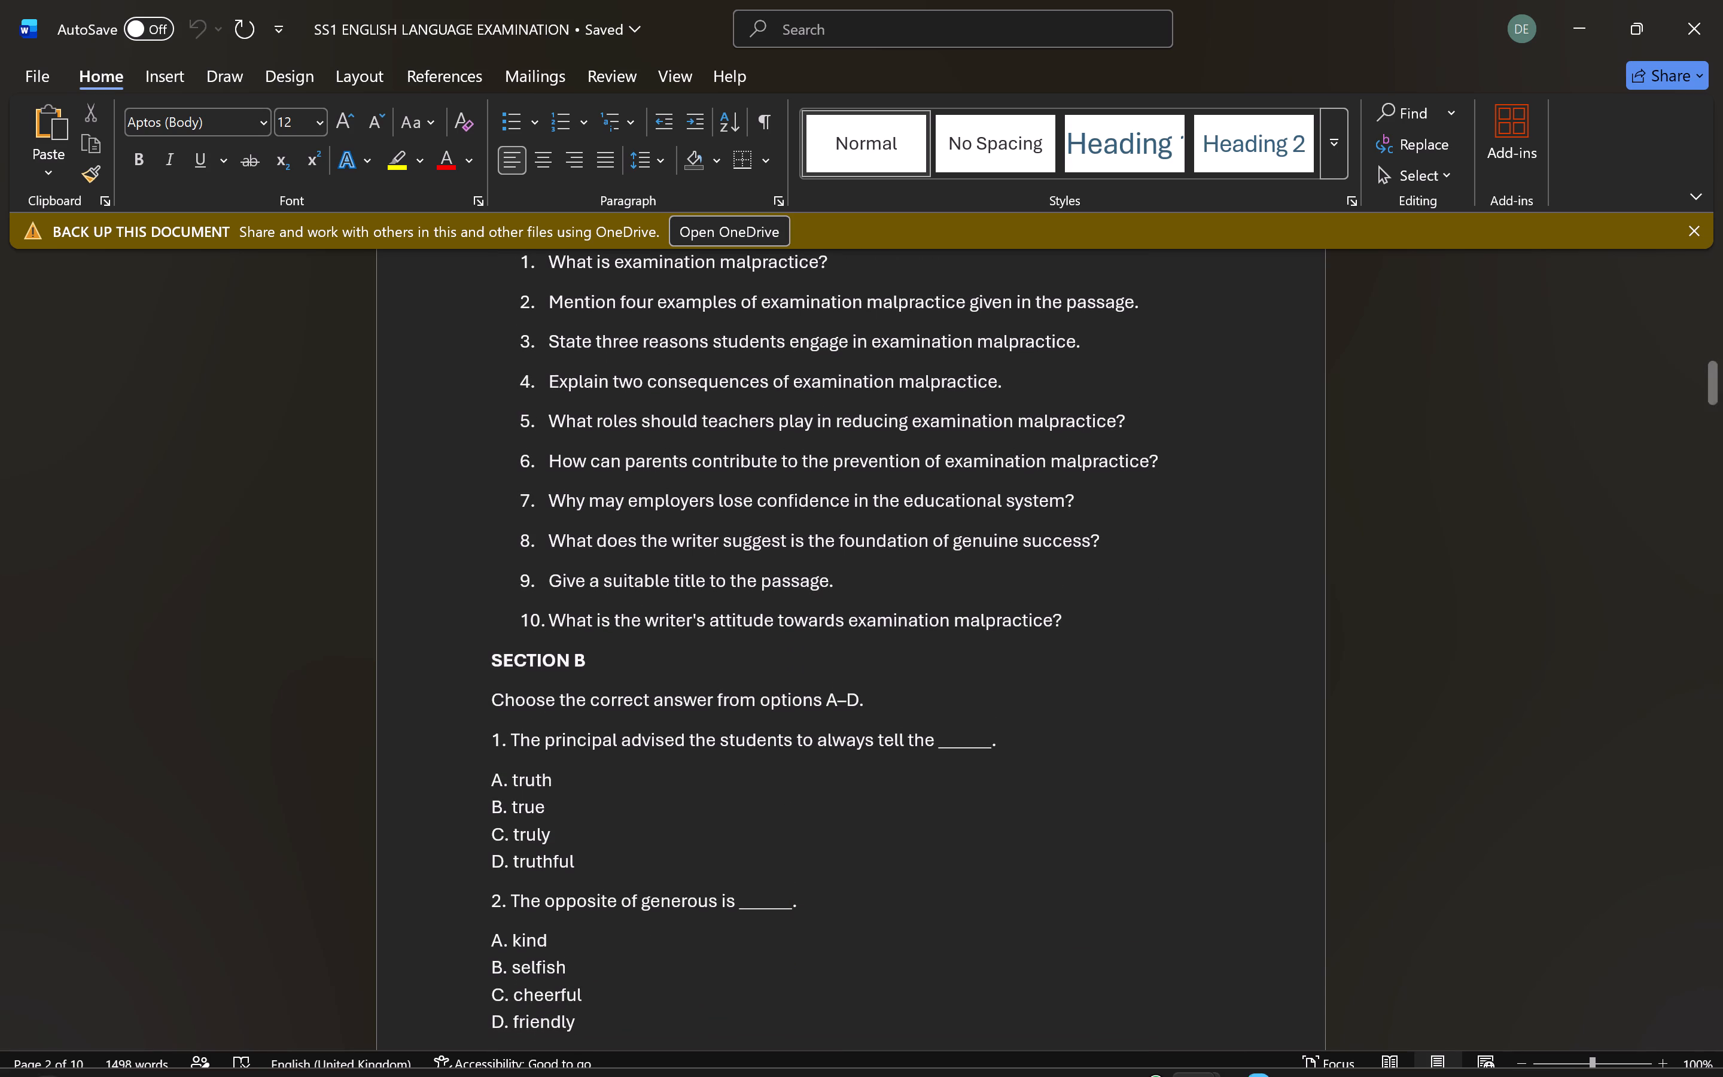
Copy the text from the SECTION A heading through the end of the comprehension passage, stopping before COMPREHENSION QUESTIONS.
scroll(768, 701, up, 8)
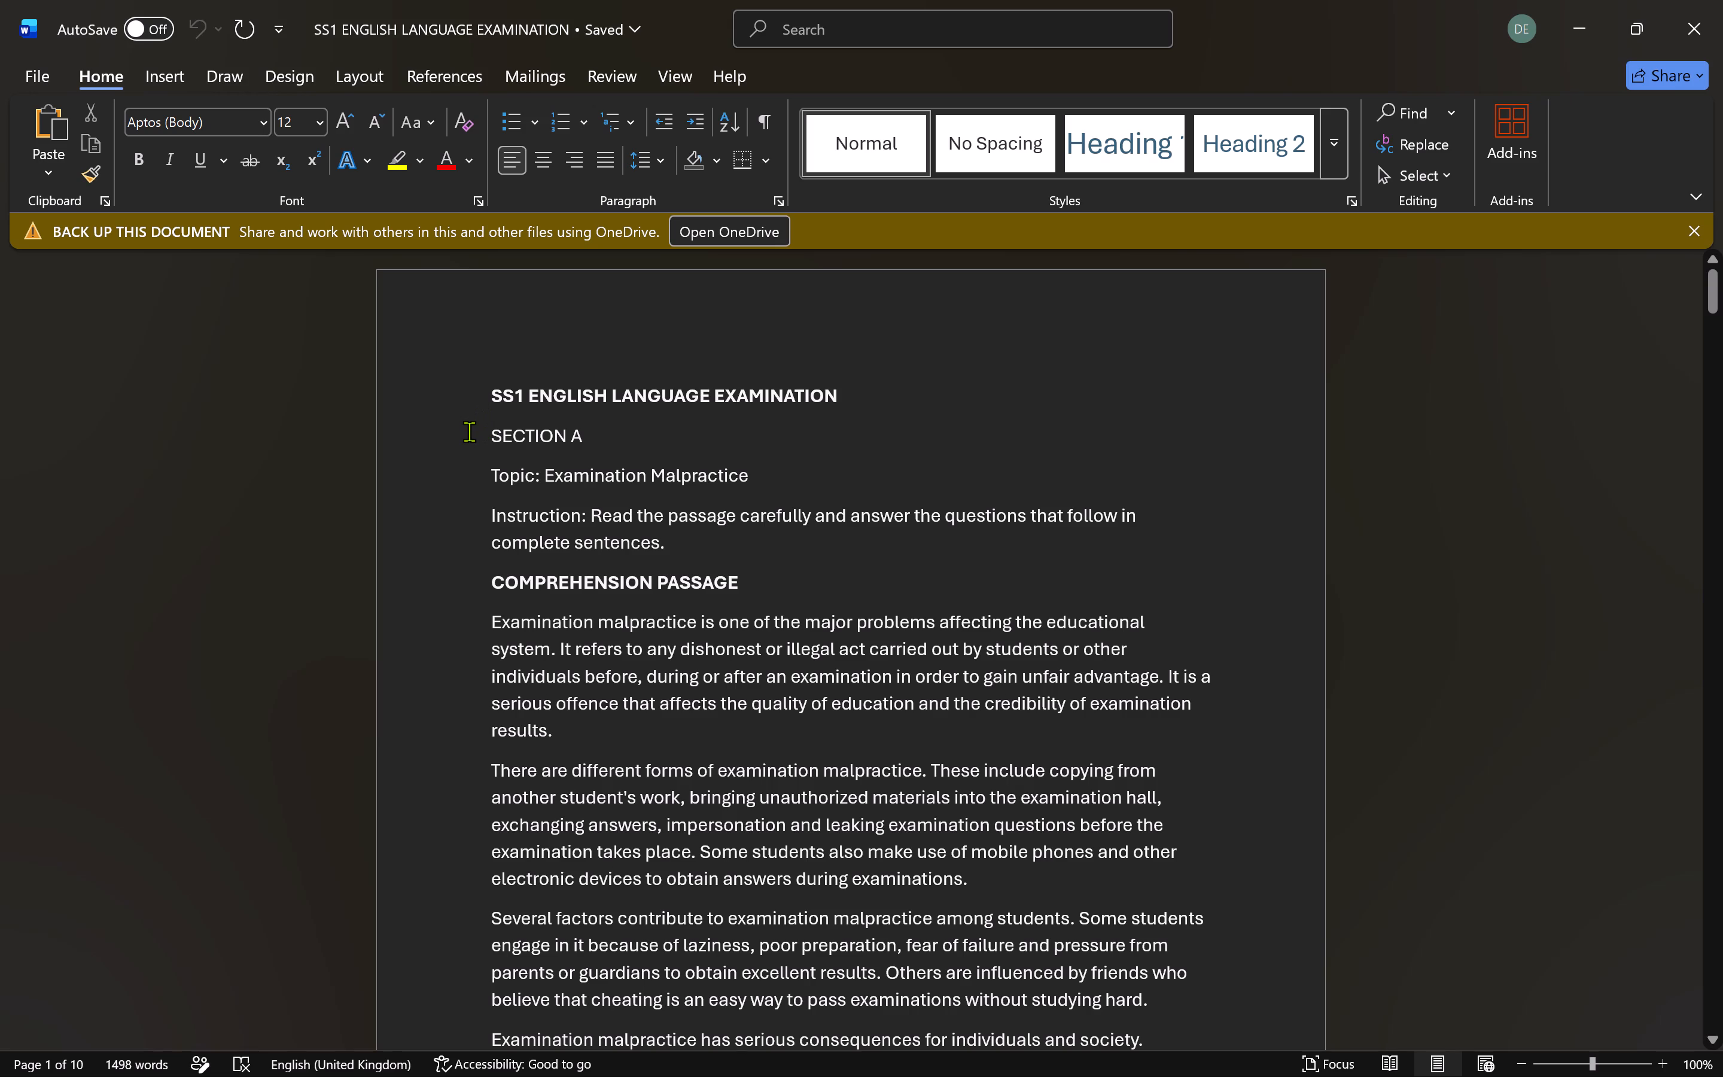
drag(469, 431, 898, 981)
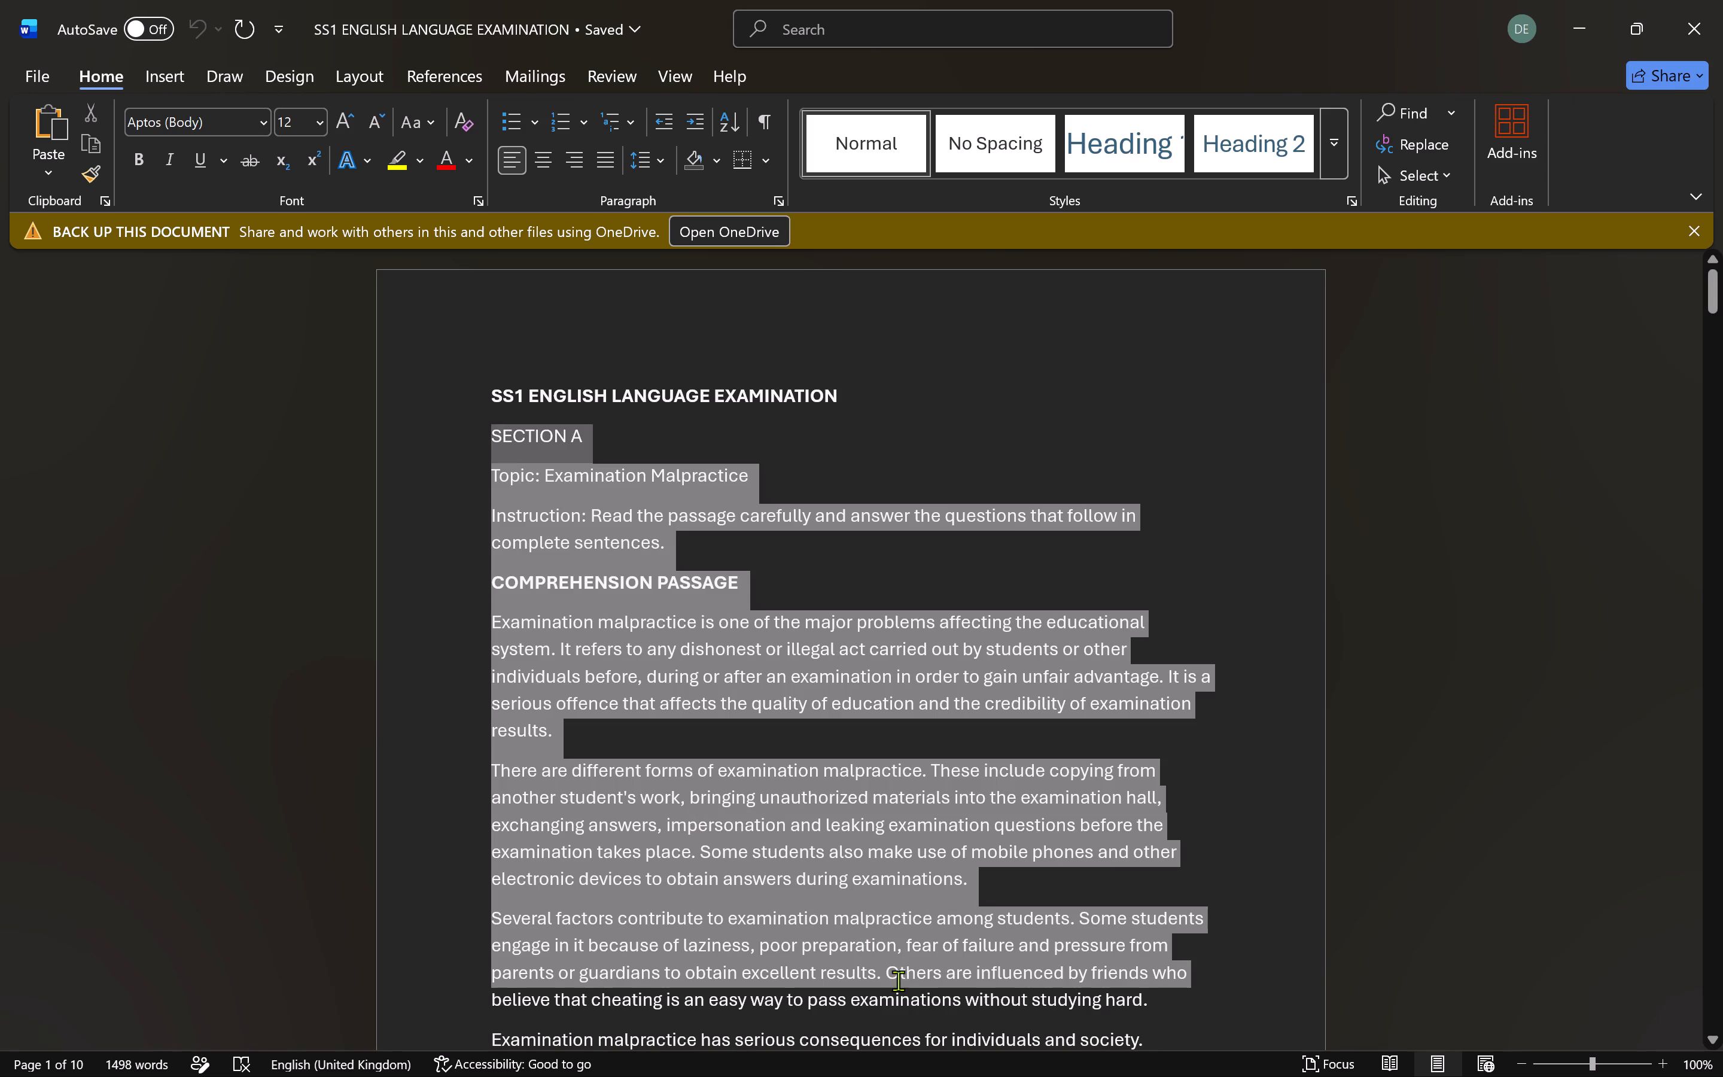
drag(898, 981, 869, 1042)
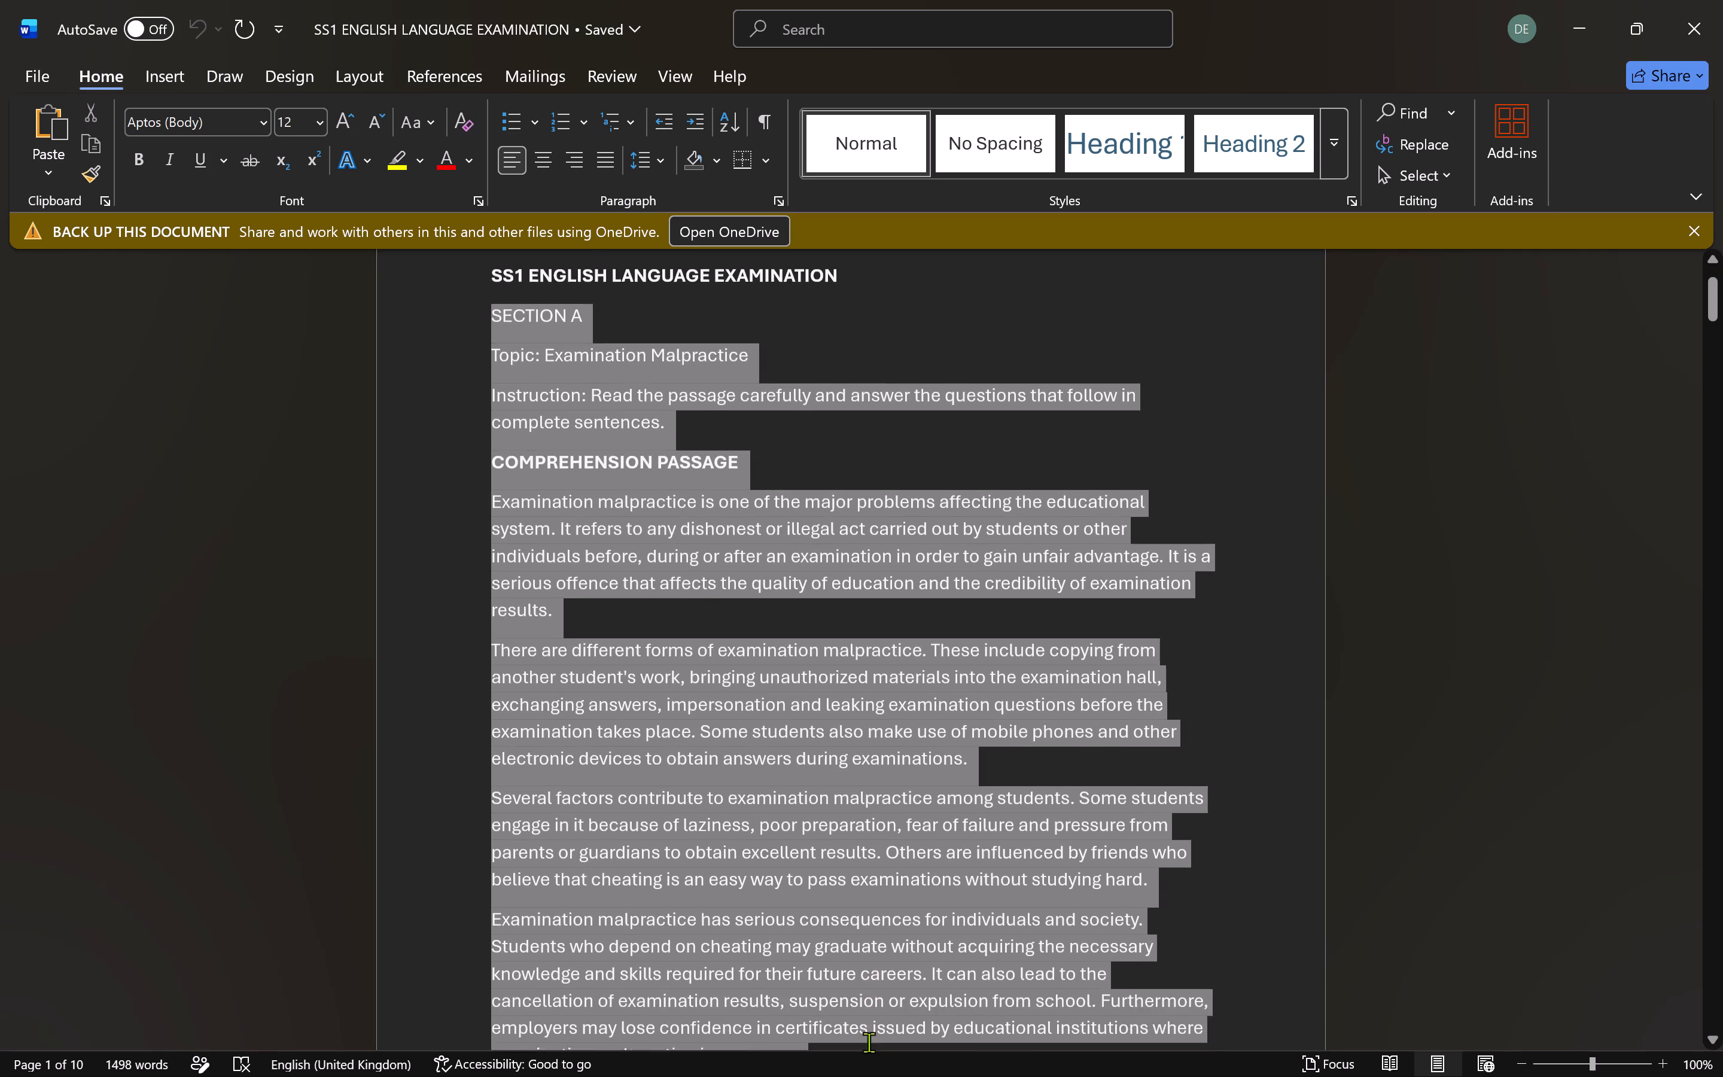
drag(869, 1042, 891, 979)
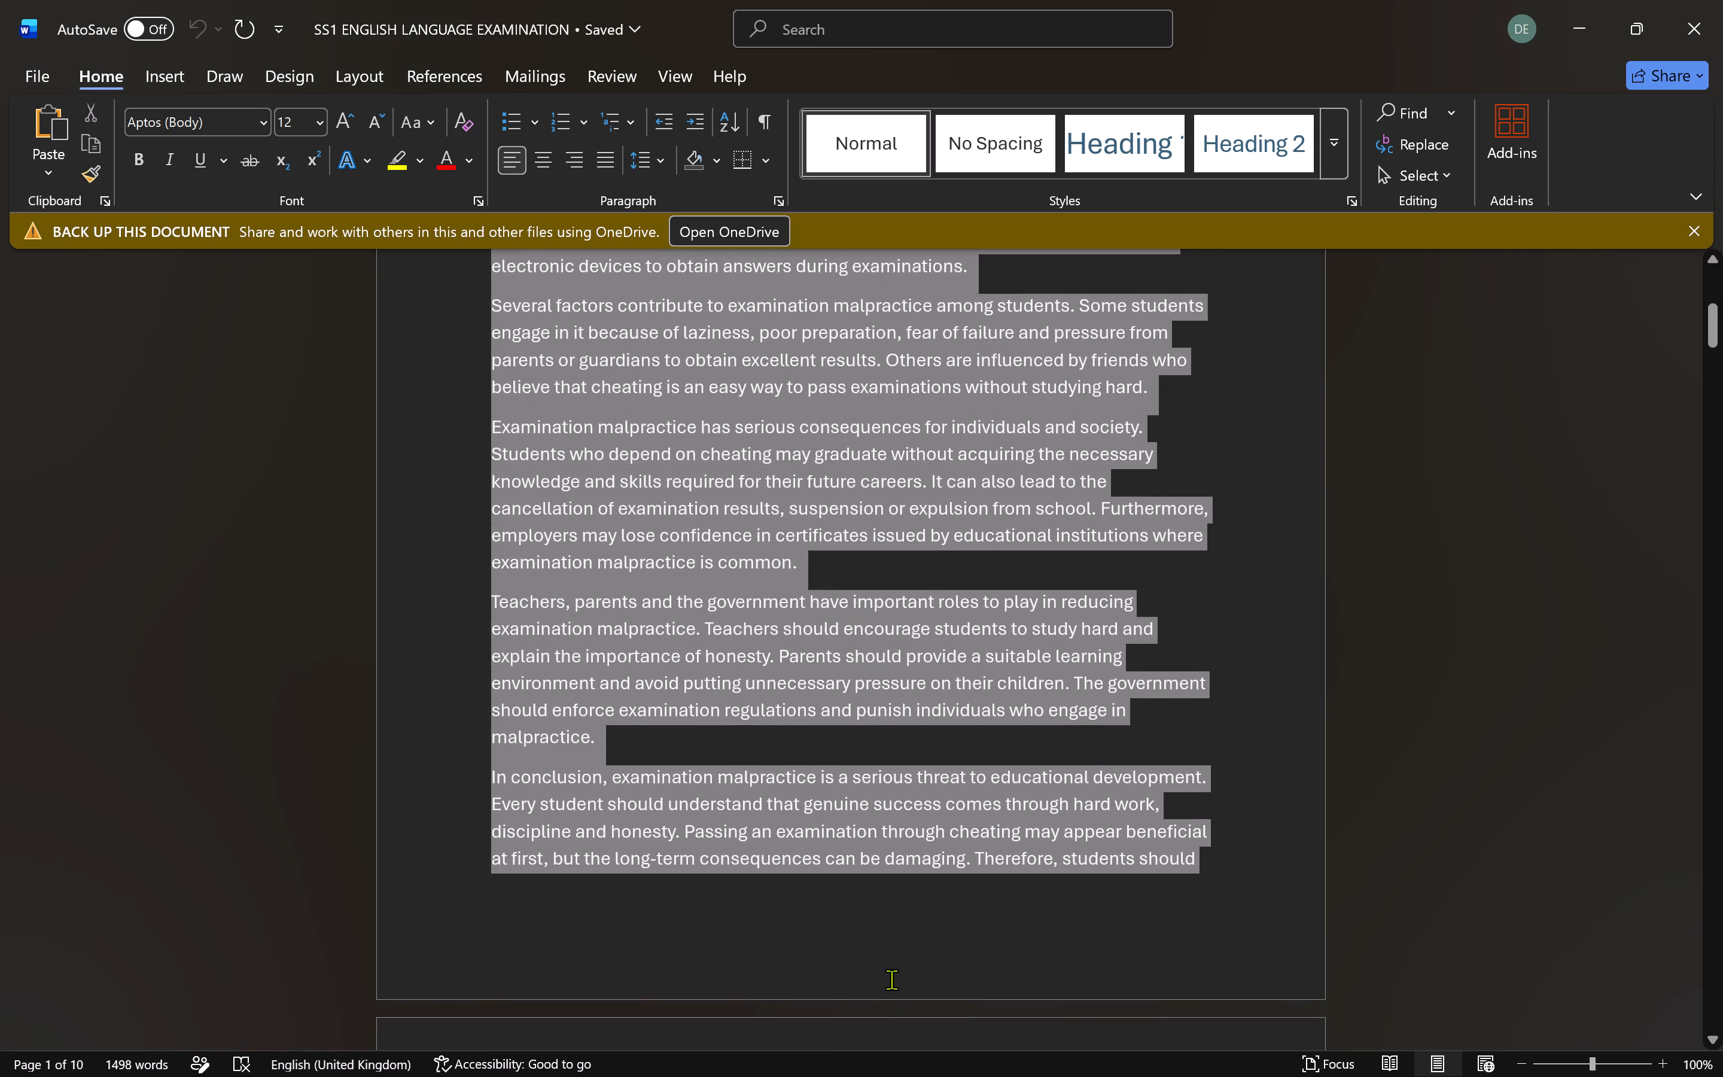
drag(891, 979, 903, 739)
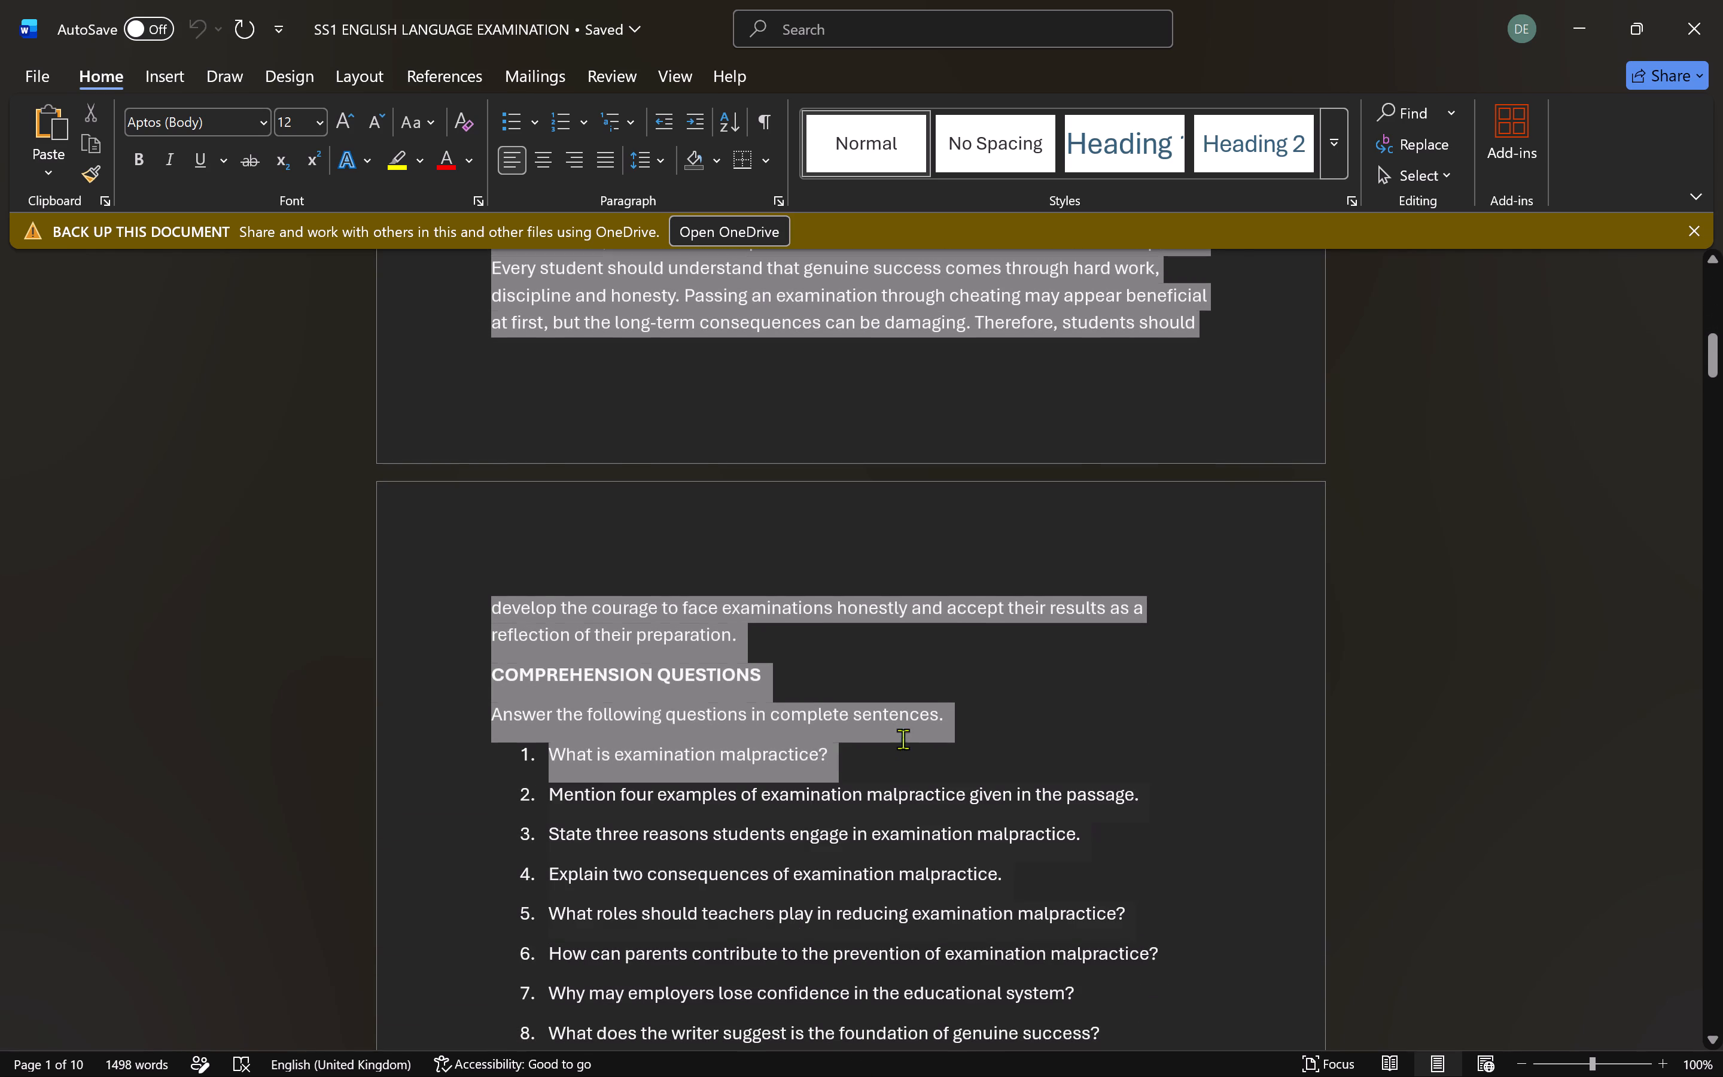
drag(903, 739, 857, 656)
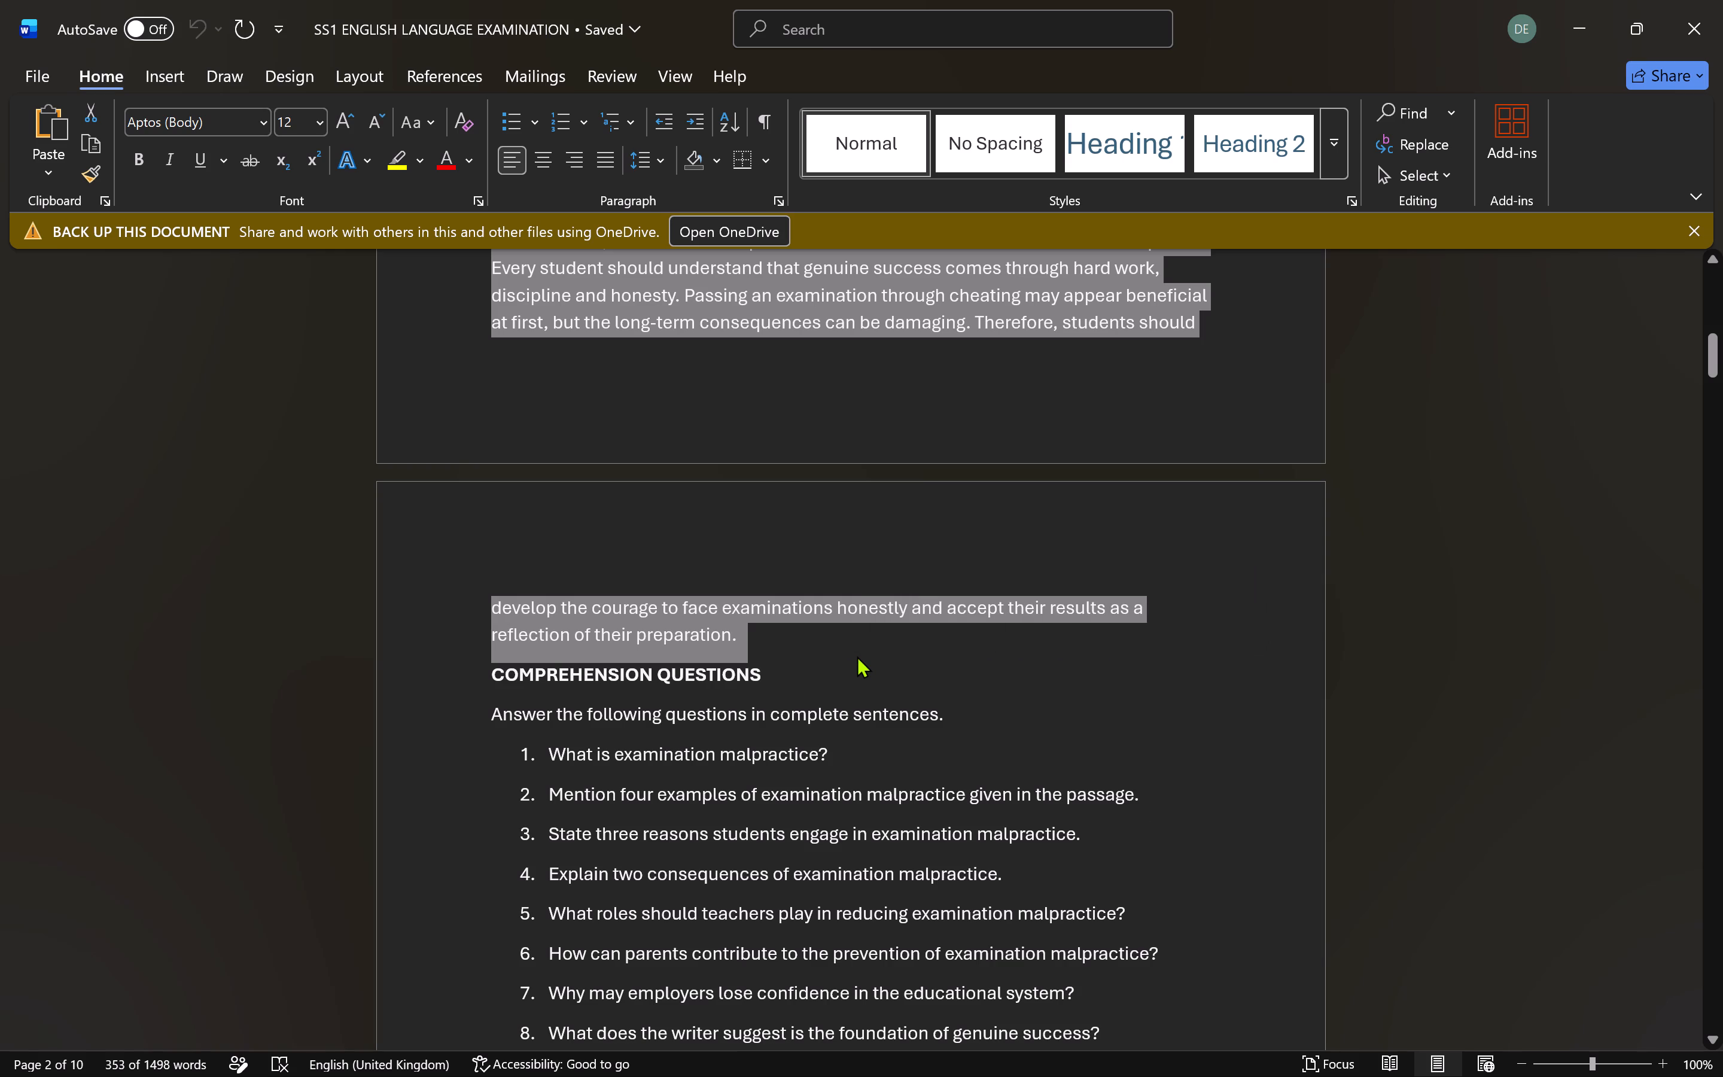
key(ctrl+c)
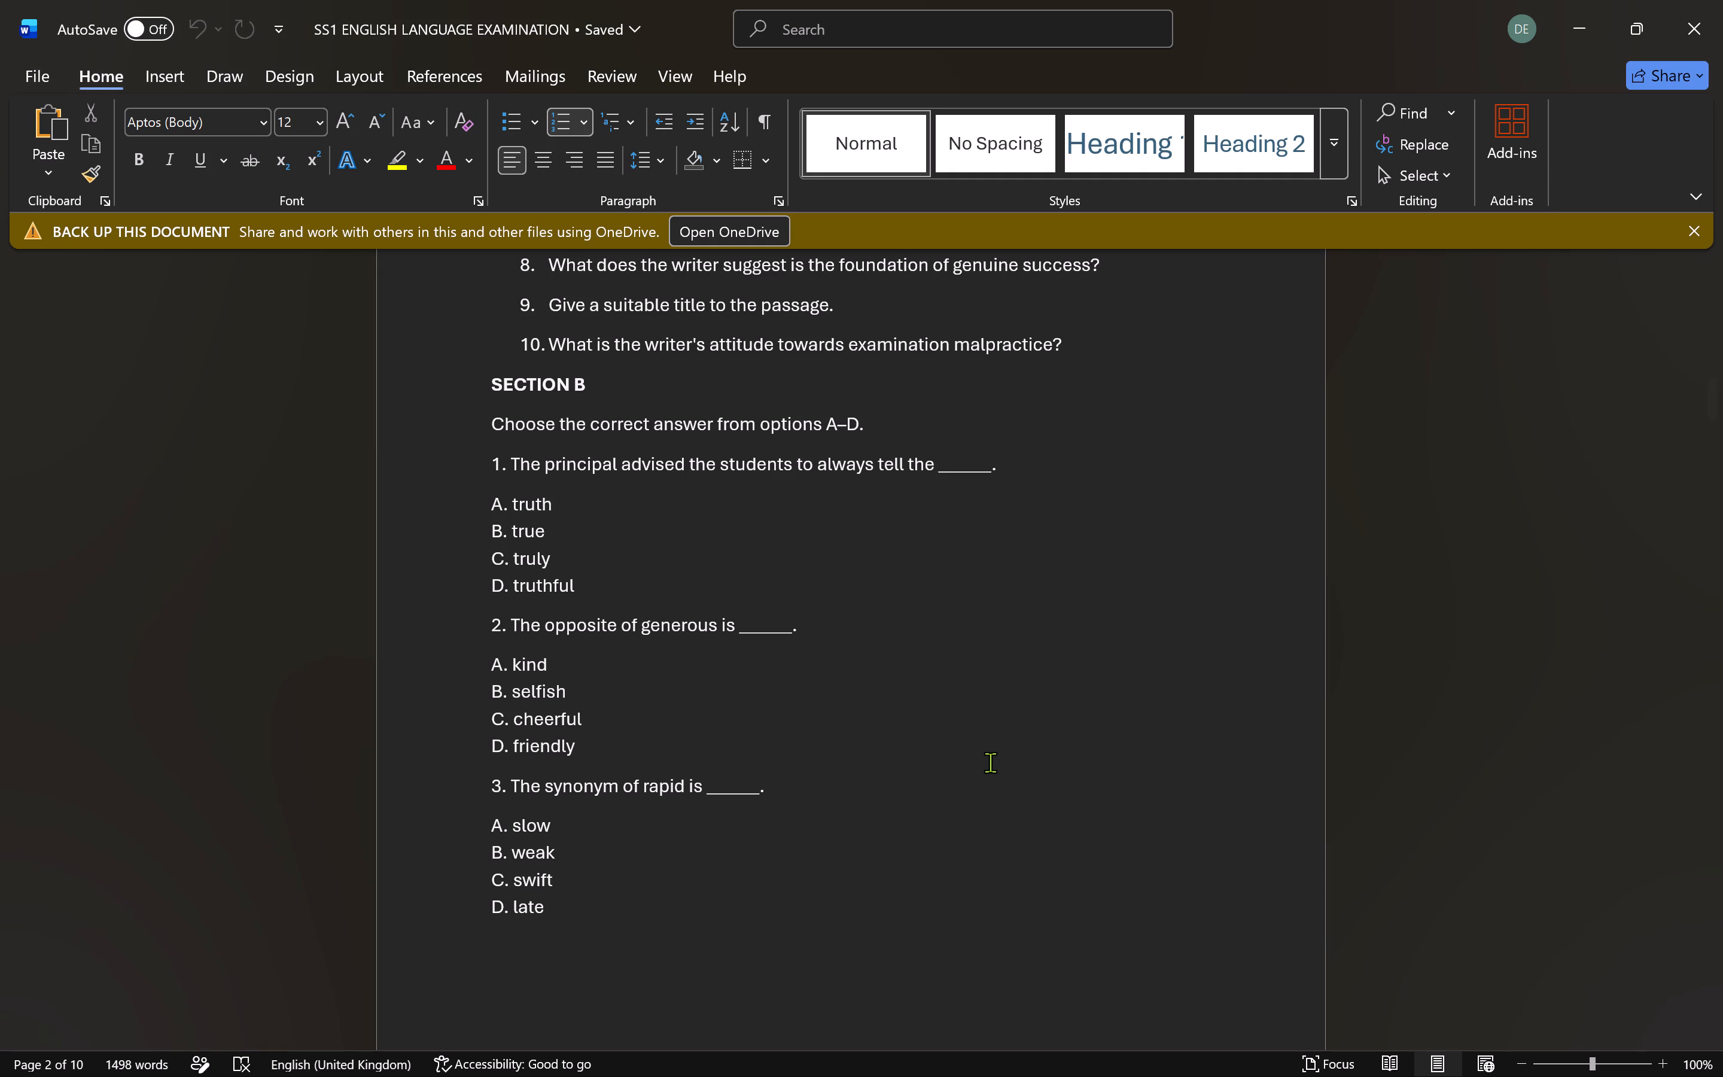
Examine the exam from the Section B multiple-choice questions through to the vowel-sound questions near the end.
key(Down)
key(Down)
key(Down)
key(Down)
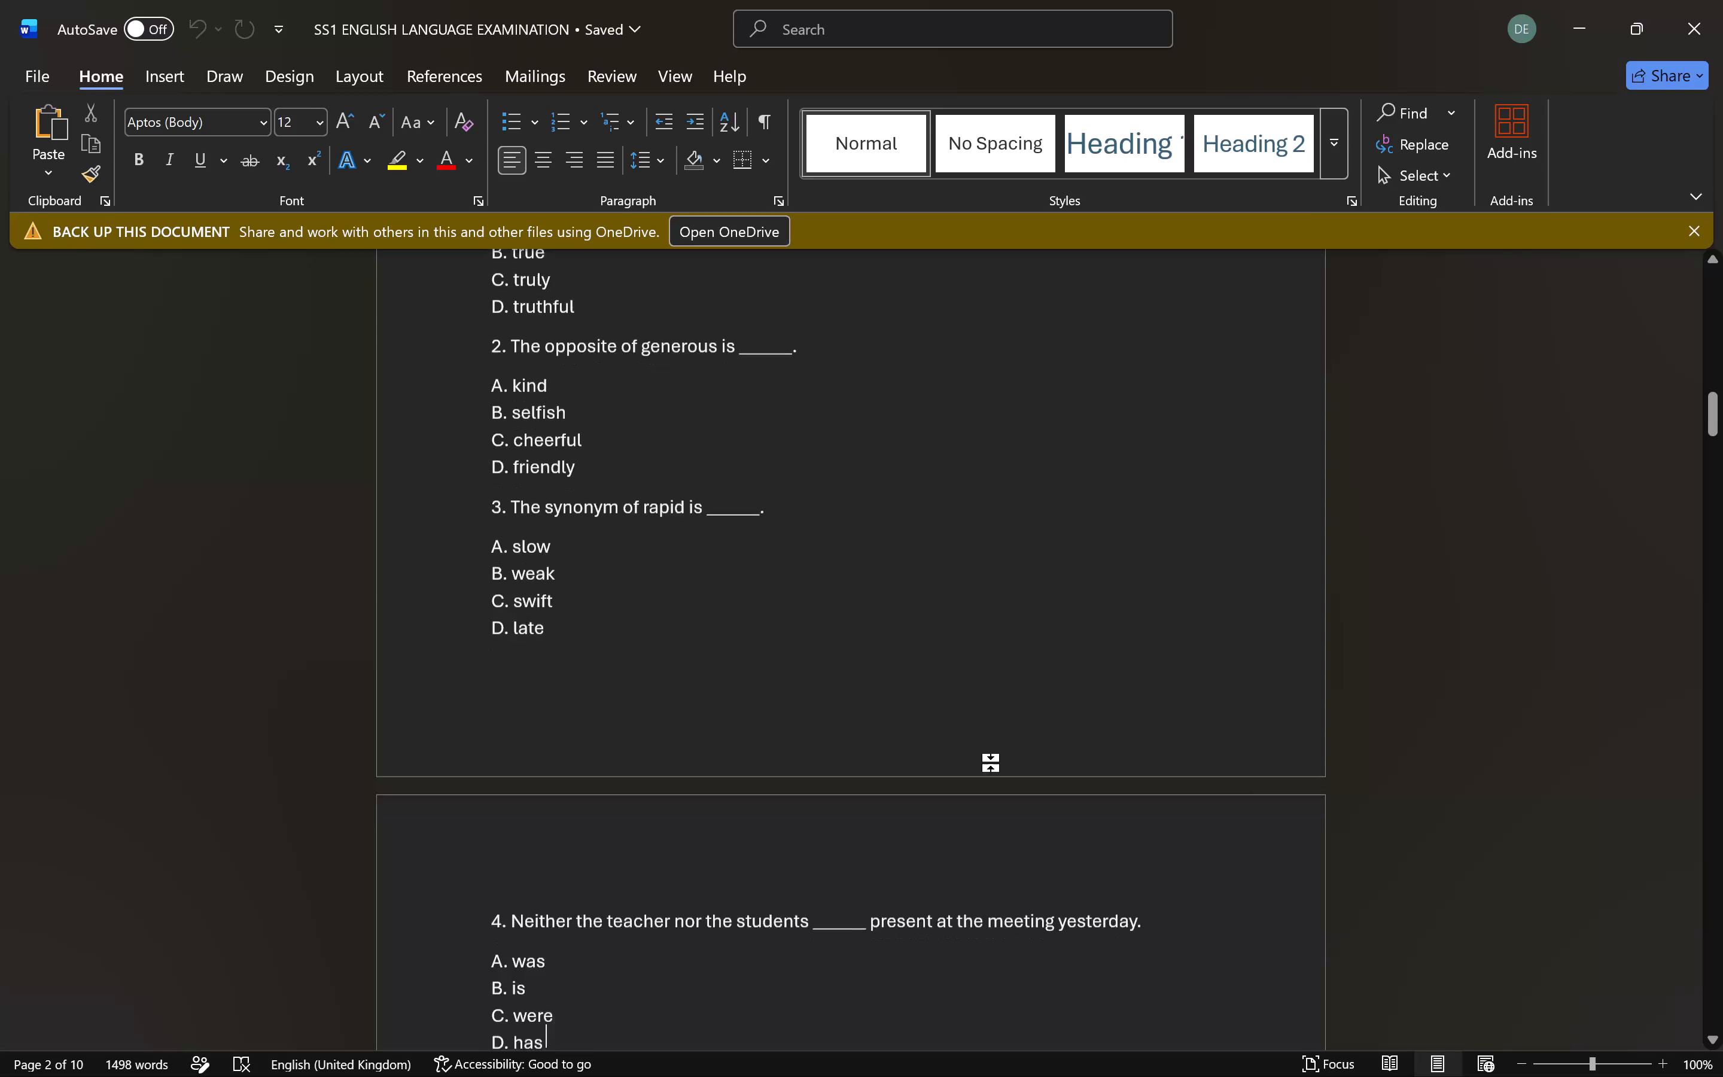
key(Down)
key(Down)
key(Down)
key(Down)
key(Down)
key(Down)
key(Down)
key(Down)
key(Down)
key(Down)
key(Down)
key(Down)
key(Down)
key(Down)
key(Down)
key(Down)
key(Down)
key(Down)
key(Down)
key(Down)
key(Down)
key(Down)
key(Down)
key(Down)
key(Down)
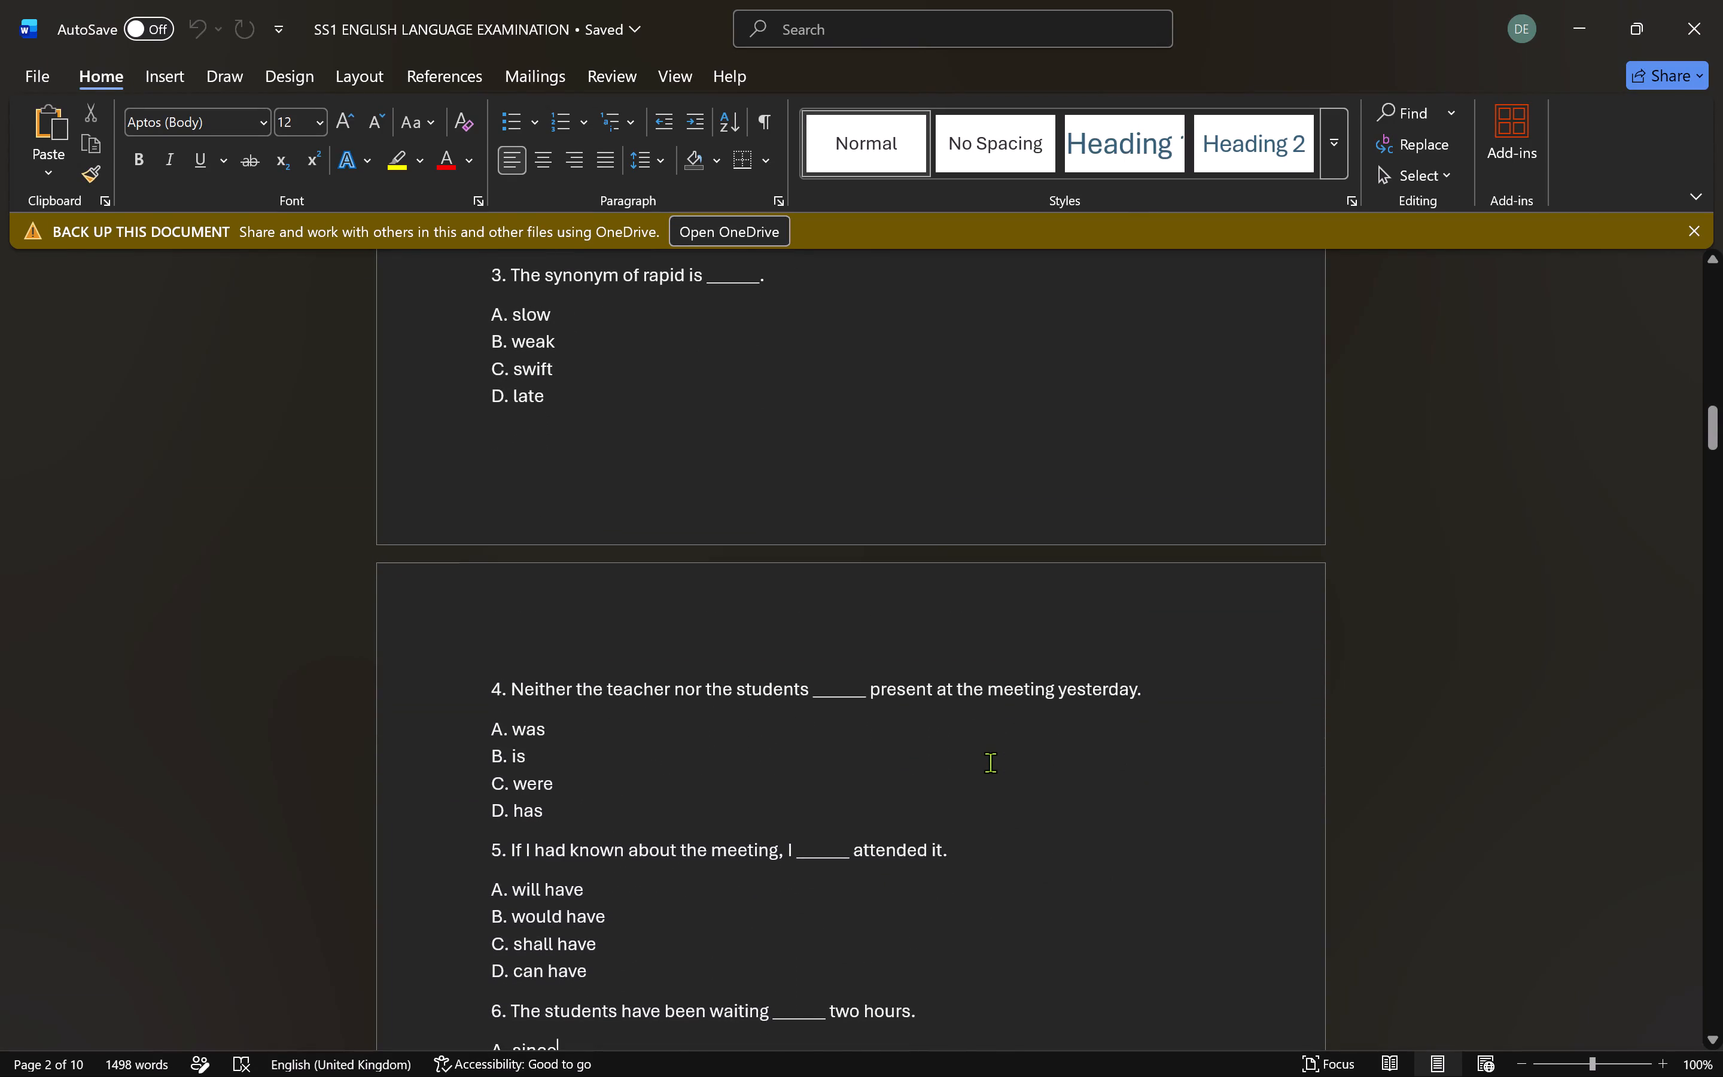
key(Down)
key(Down)
key(Down)
key(Down)
key(Down)
key(Down)
key(Down)
key(Down)
key(Down)
key(Down)
key(Down)
key(Down)
key(Down)
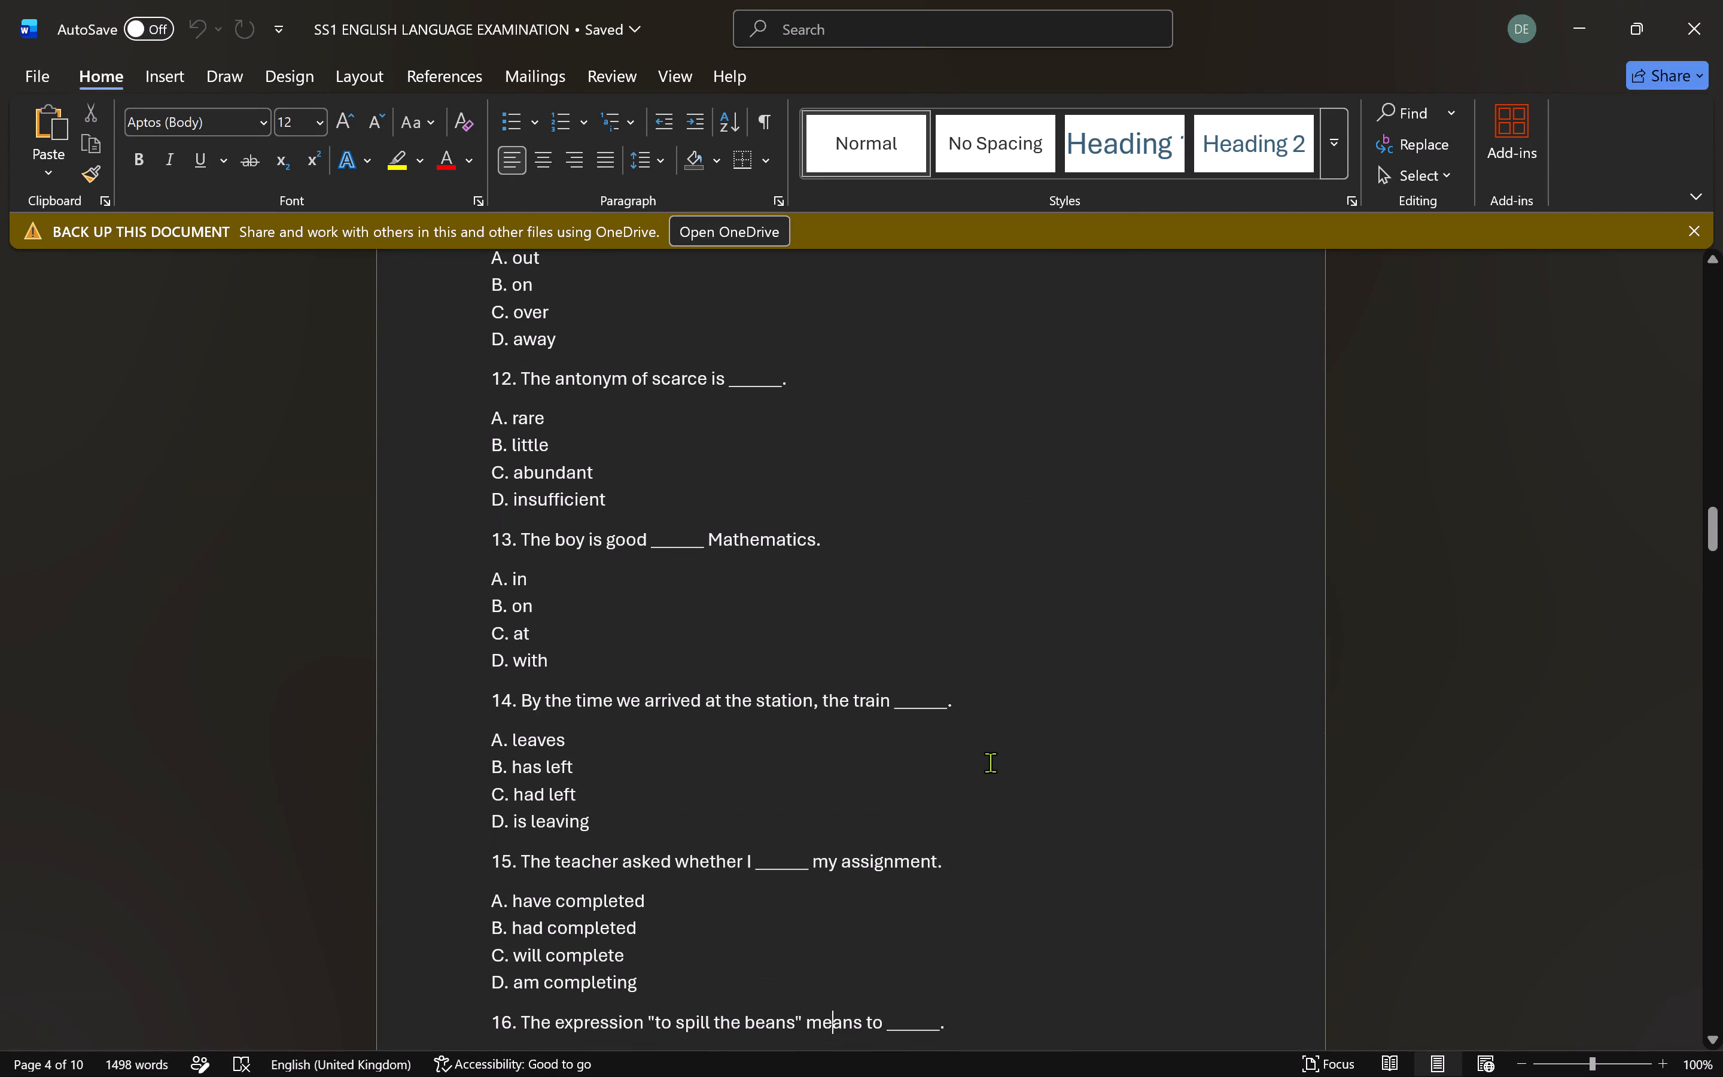
key(Down)
key(Down)
key(Down)
key(Down)
key(Down)
key(Down)
key(Down)
key(Down)
key(Down)
key(Down)
key(Down)
key(Down)
key(Down)
key(Down)
key(Down)
key(Down)
key(Down)
key(Down)
key(Down)
key(Down)
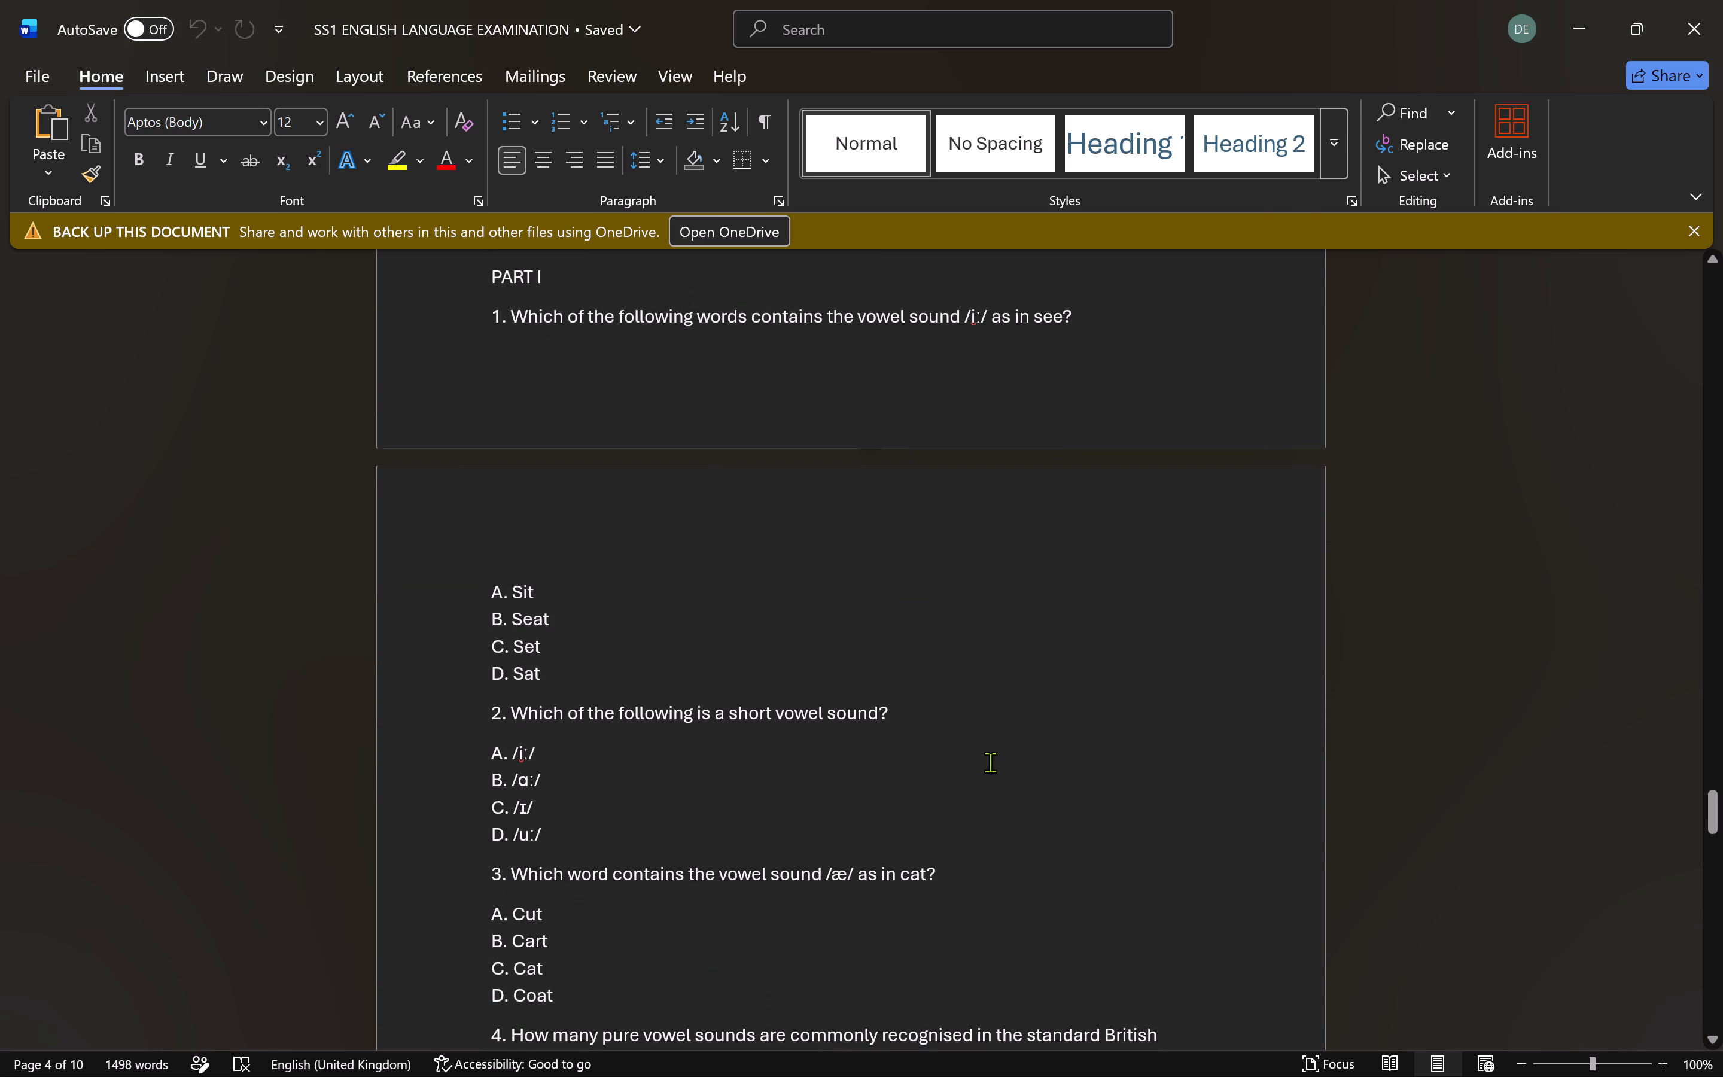
key(Down)
key(Down)
key(Down)
key(Down)
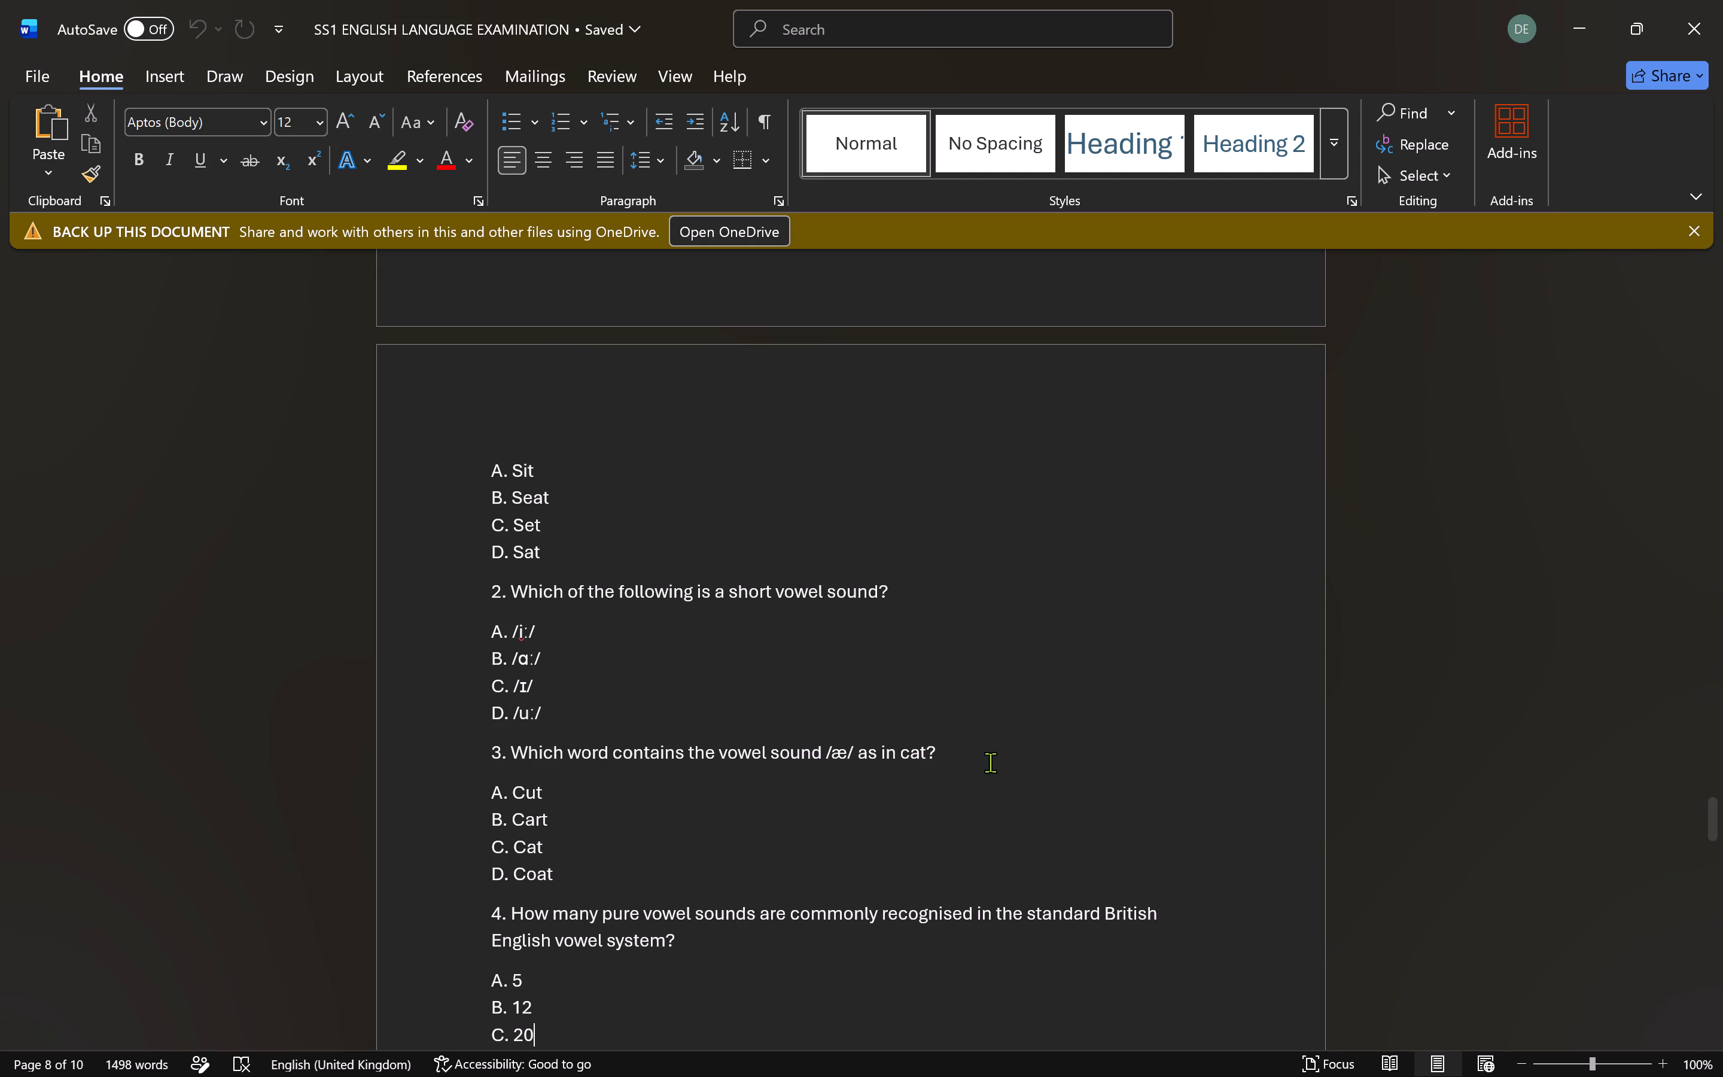
Return to the start of Section C and delete the "PART I" label above the nearest-in-meaning instruction.
scroll(817, 549, up, 8)
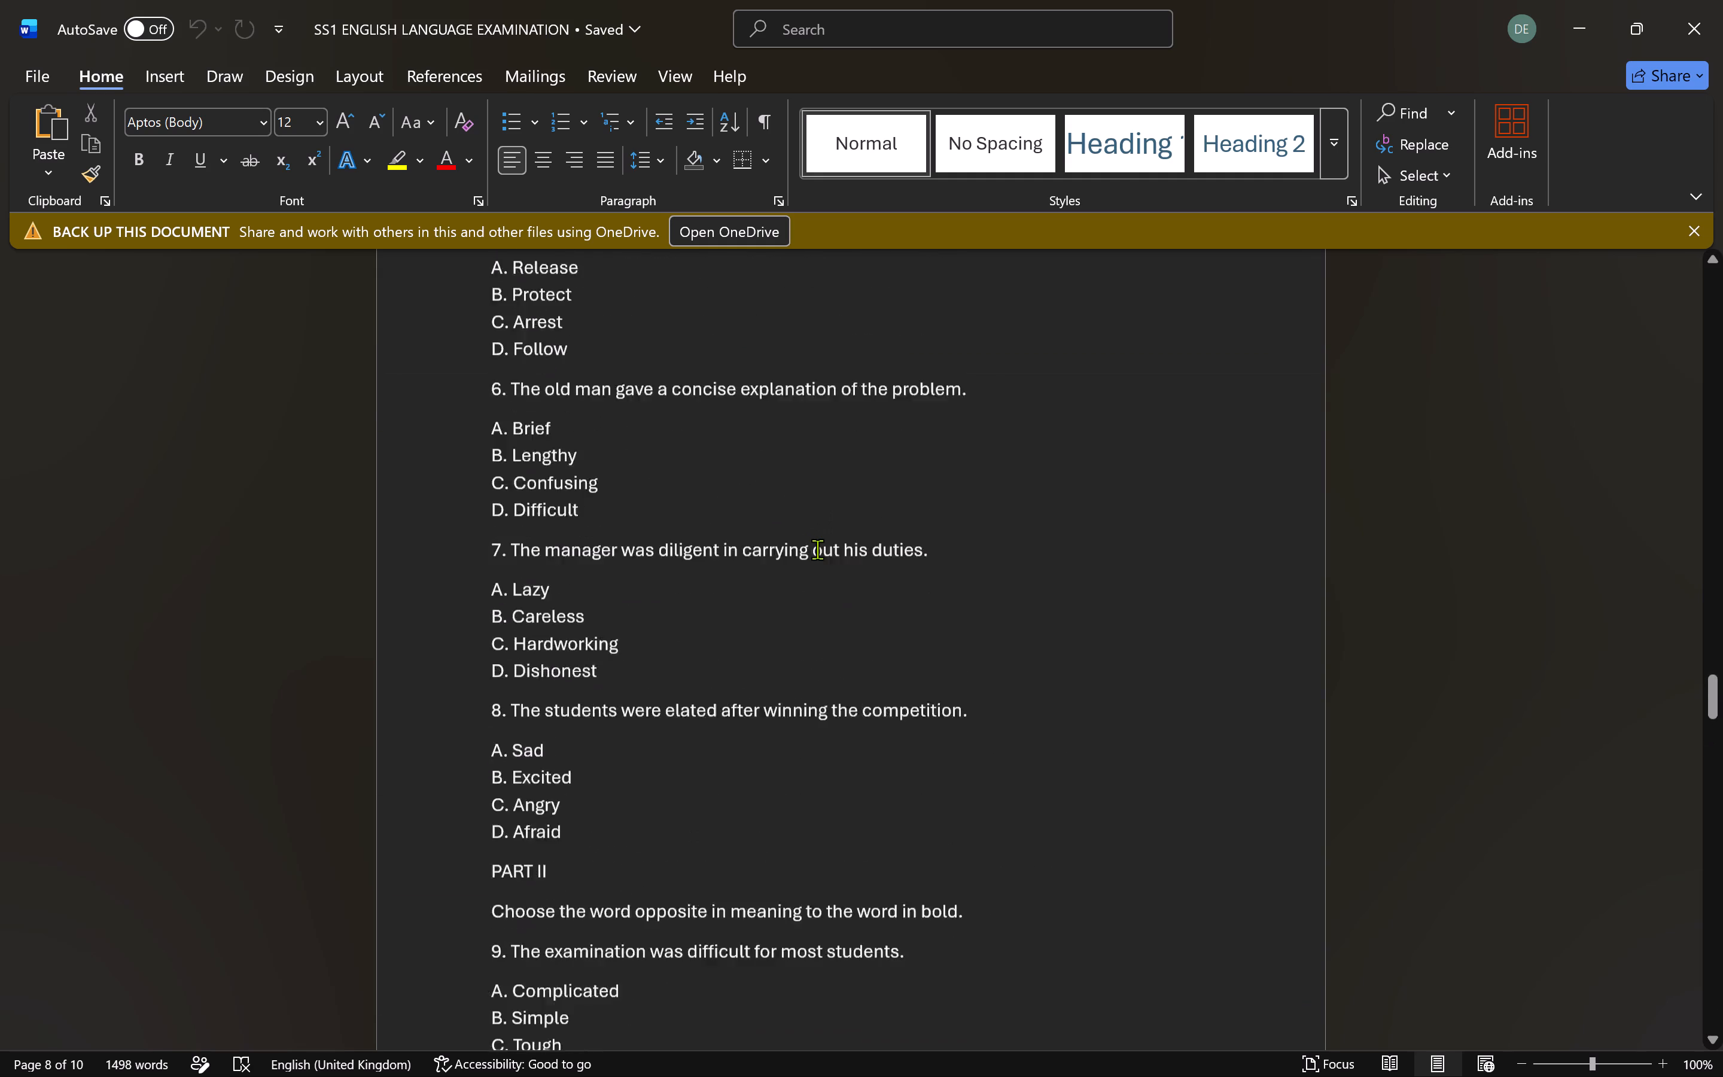
scroll(817, 549, right, 1)
scroll(817, 549, down, 1)
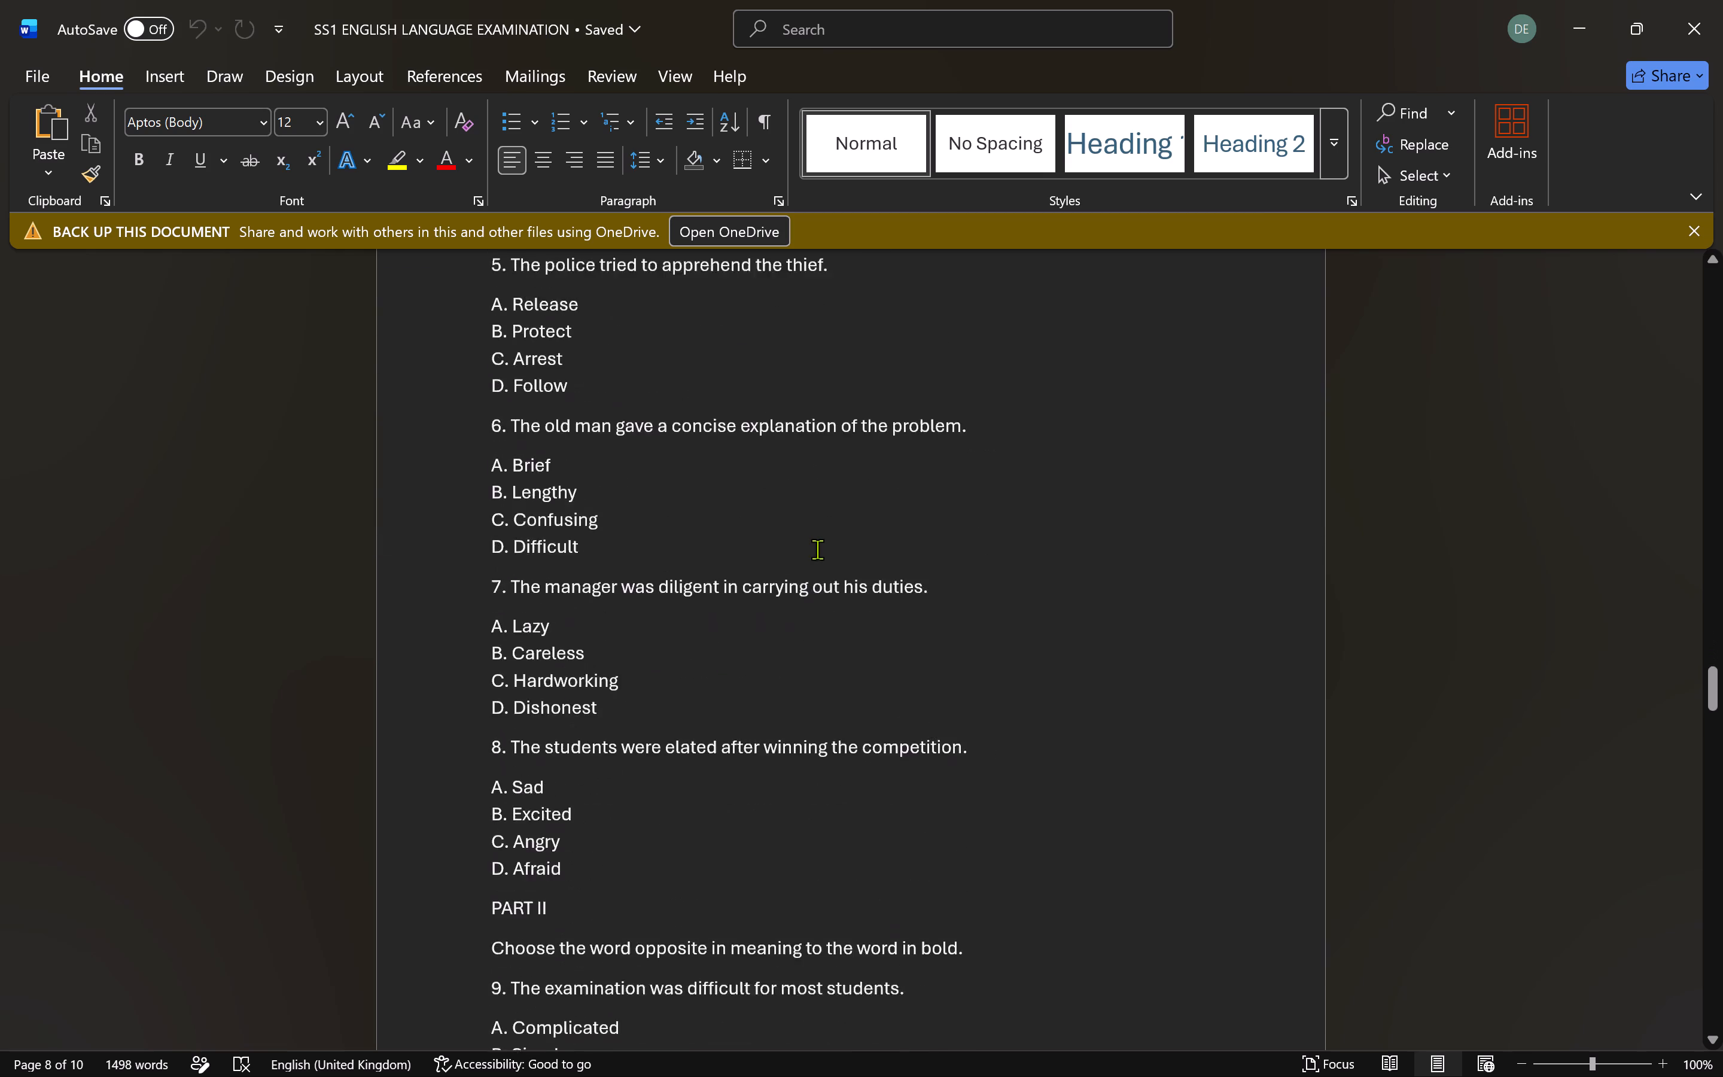
scroll(817, 549, down, 1)
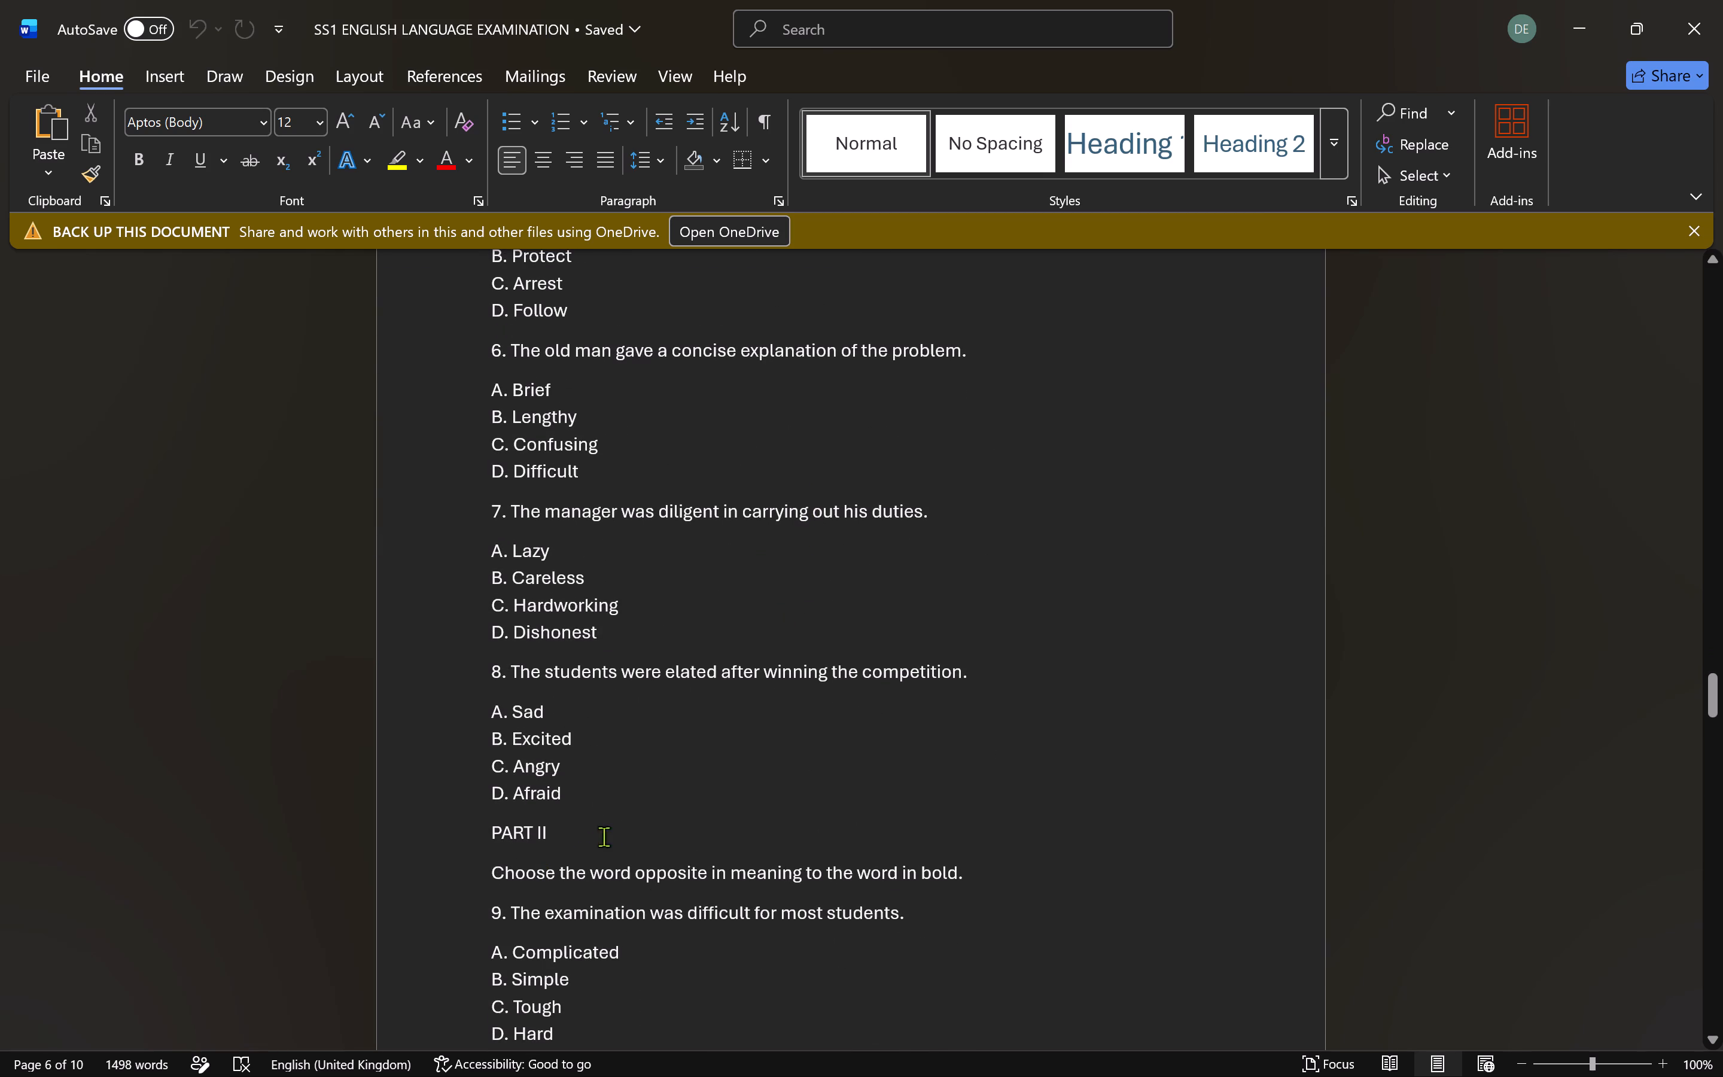
scroll(704, 766, up, 3)
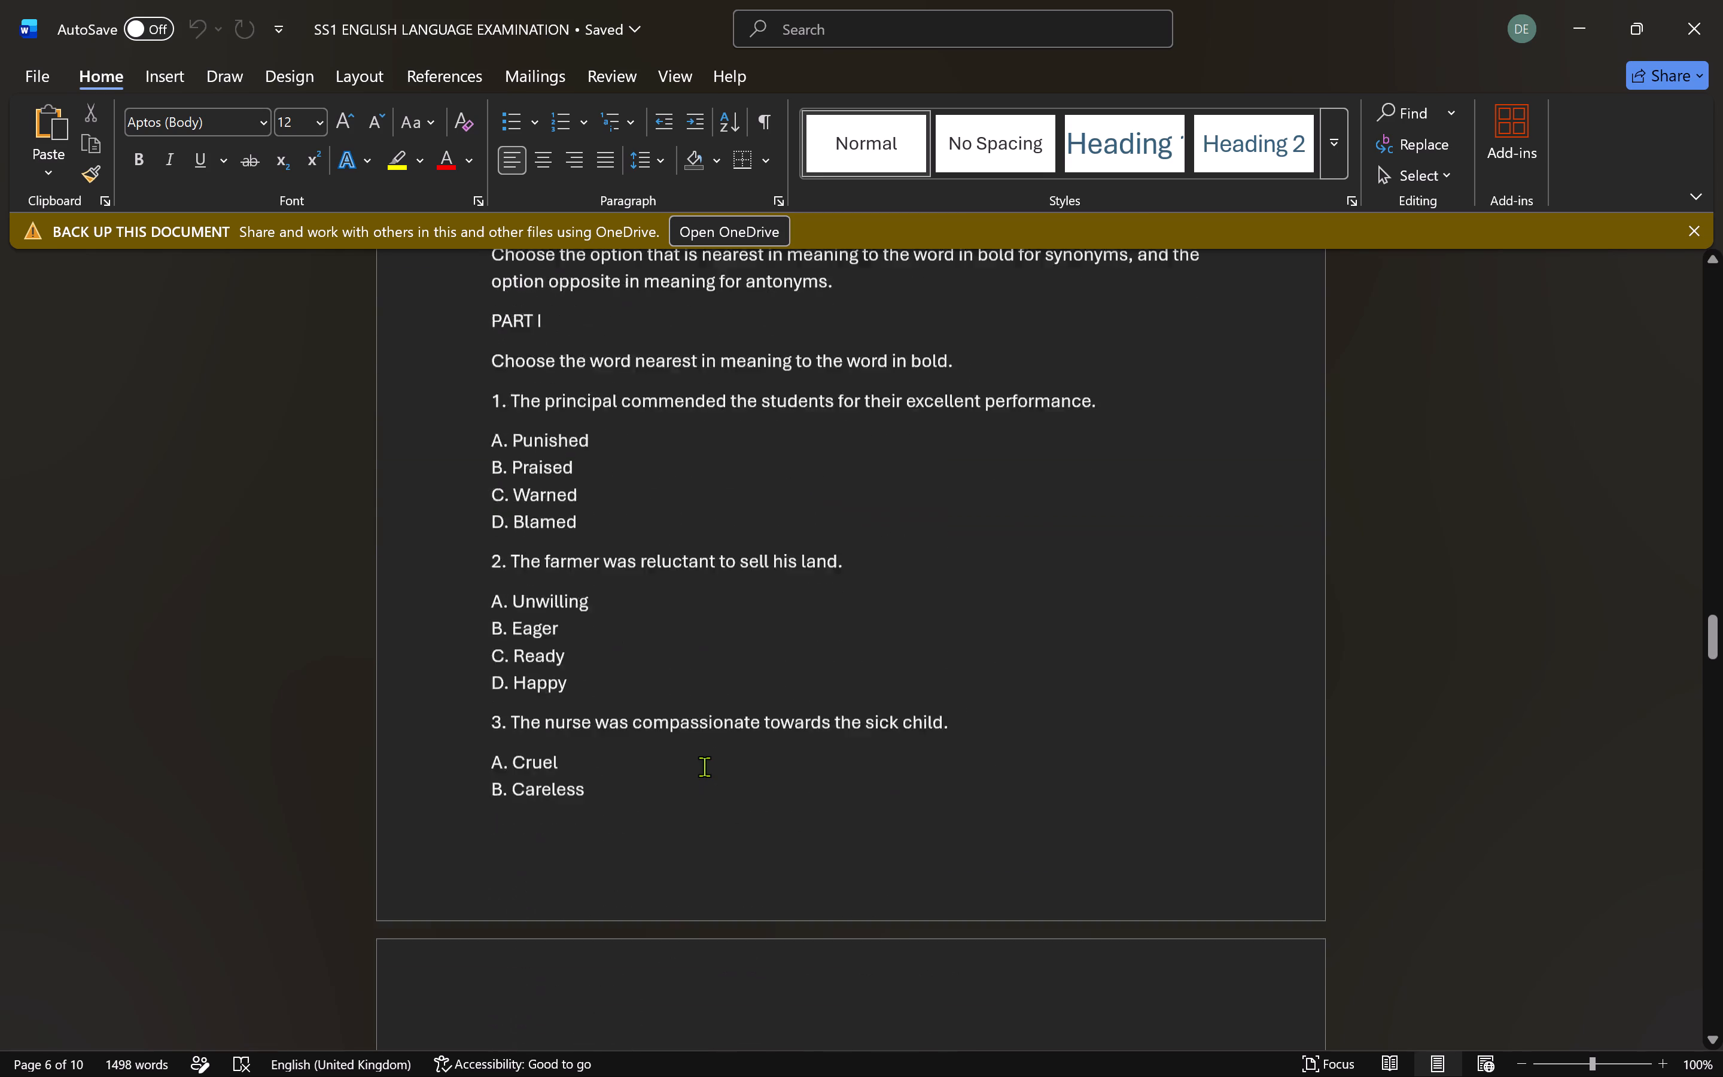
scroll(704, 766, up, 1)
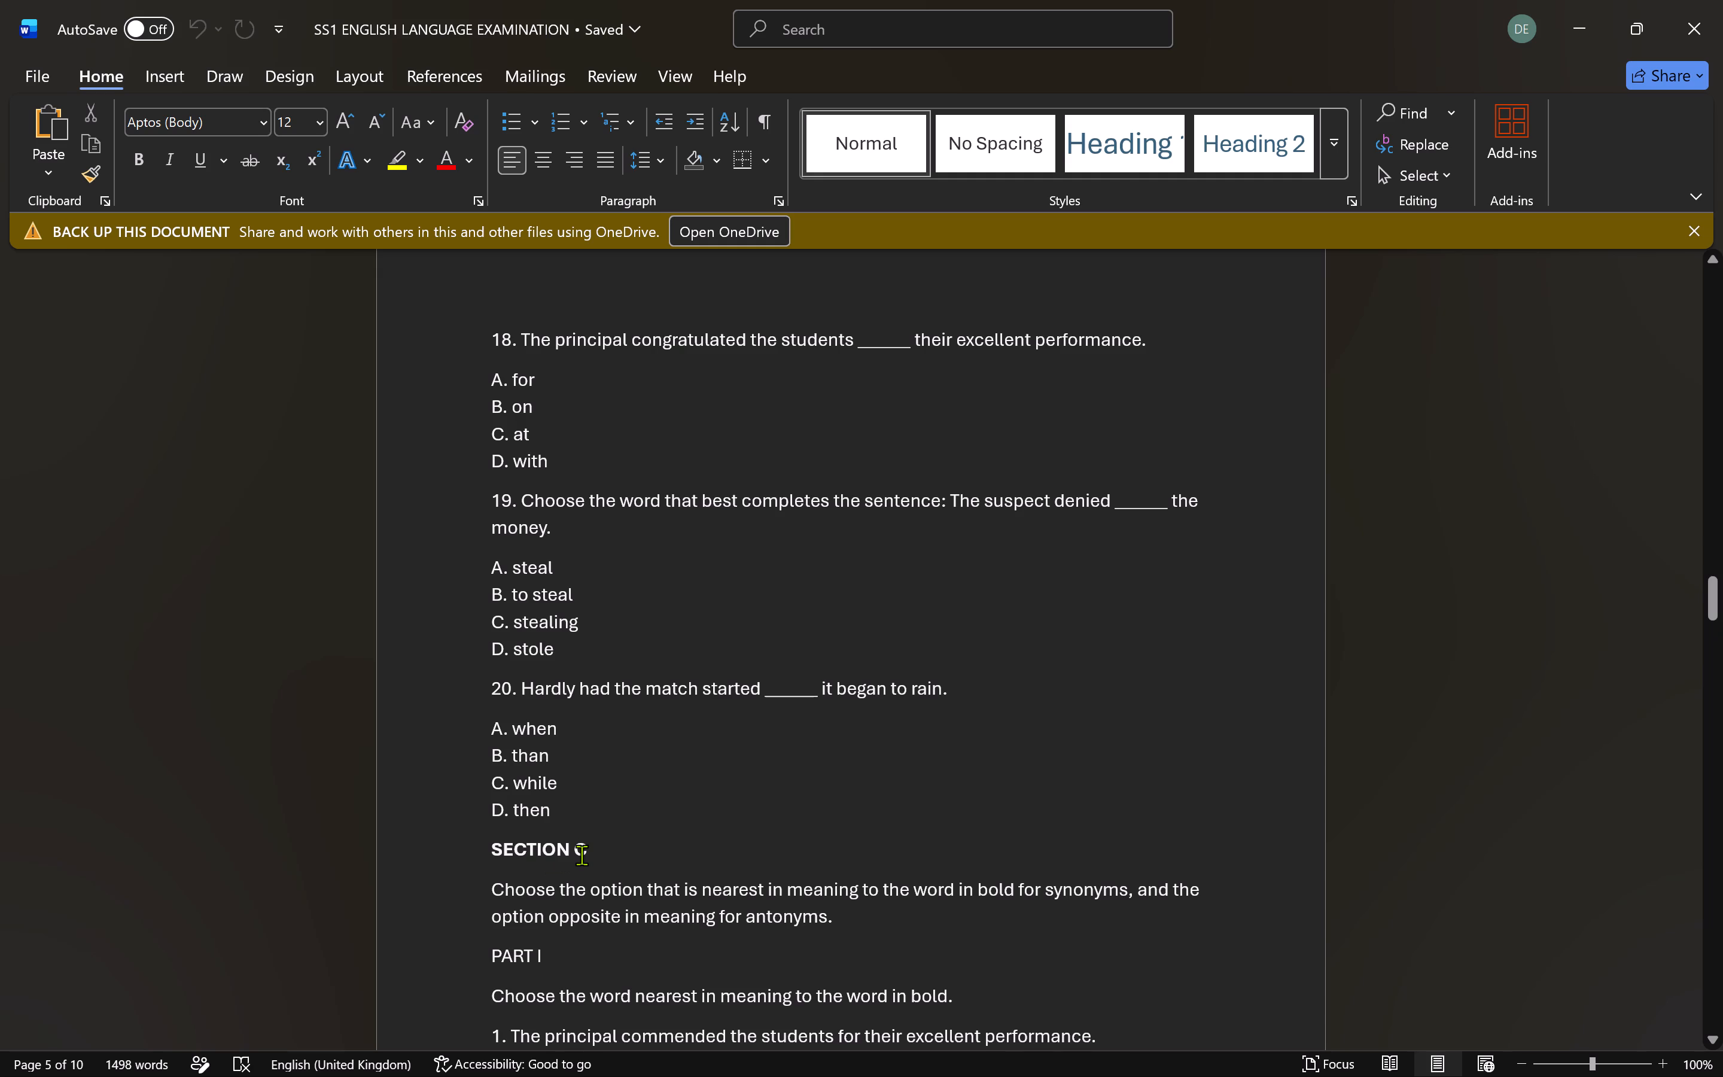
scroll(582, 855, down, 1)
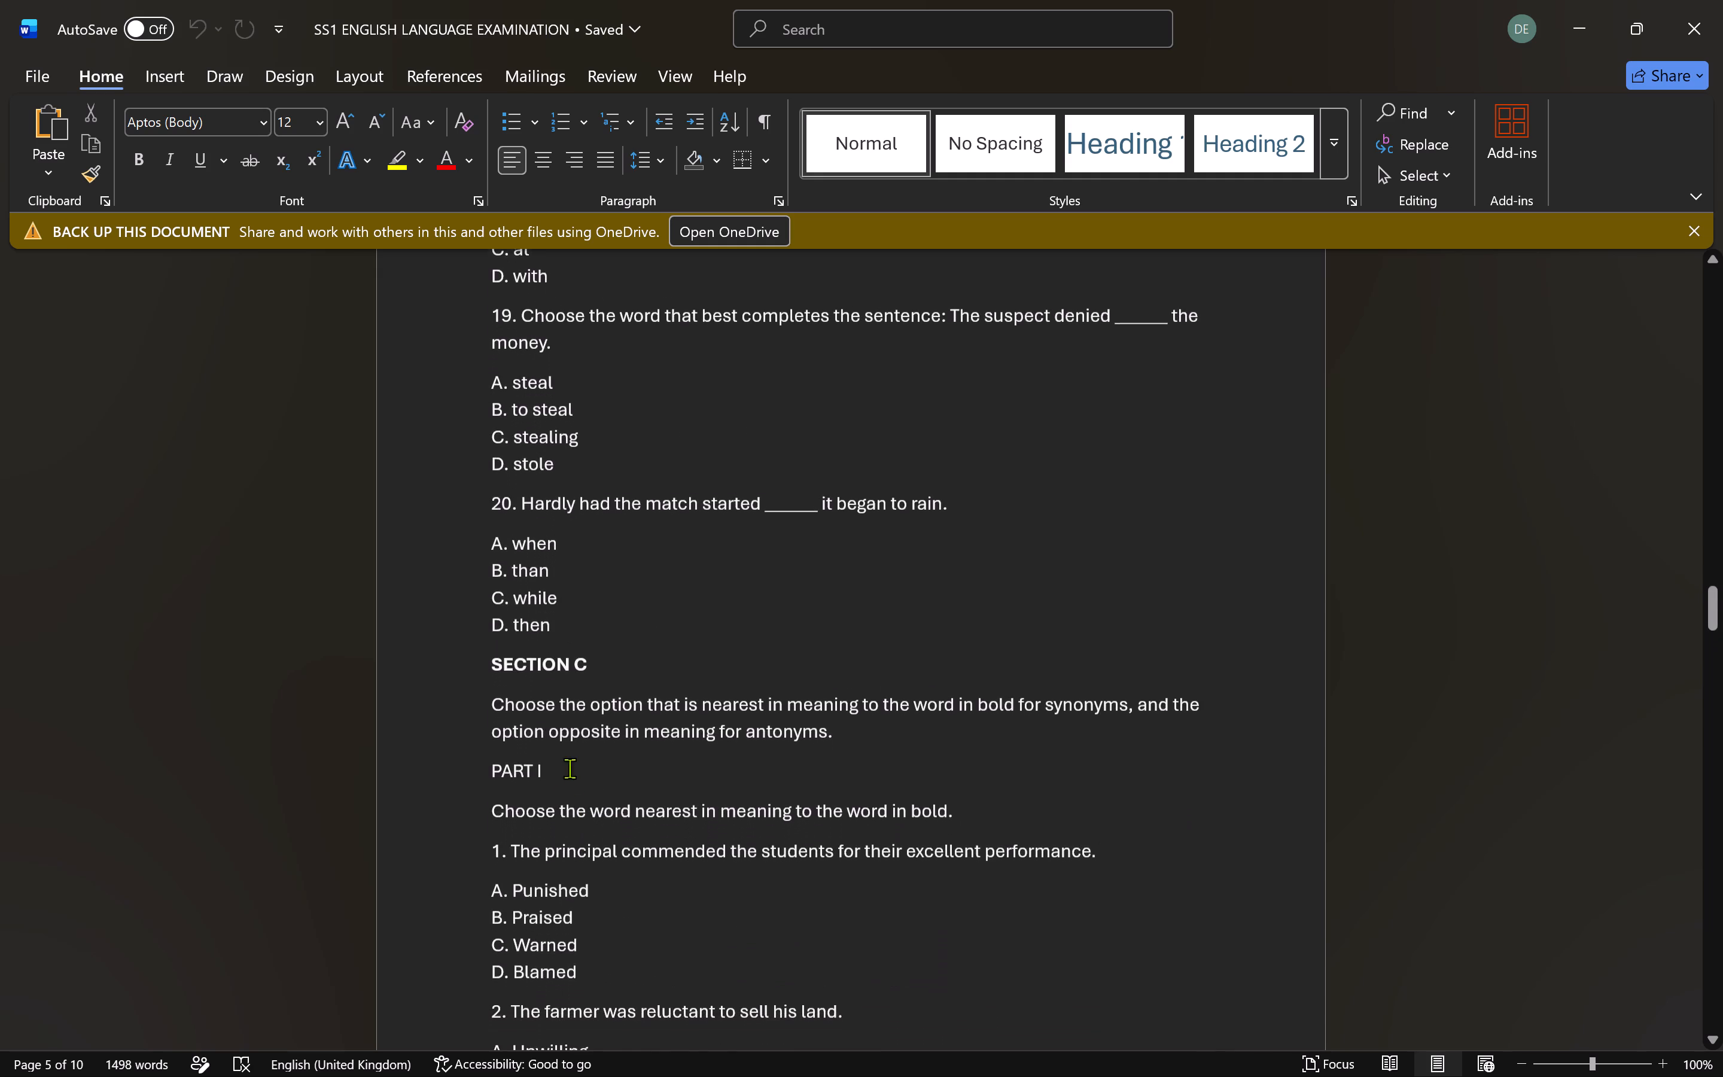
click(558, 753)
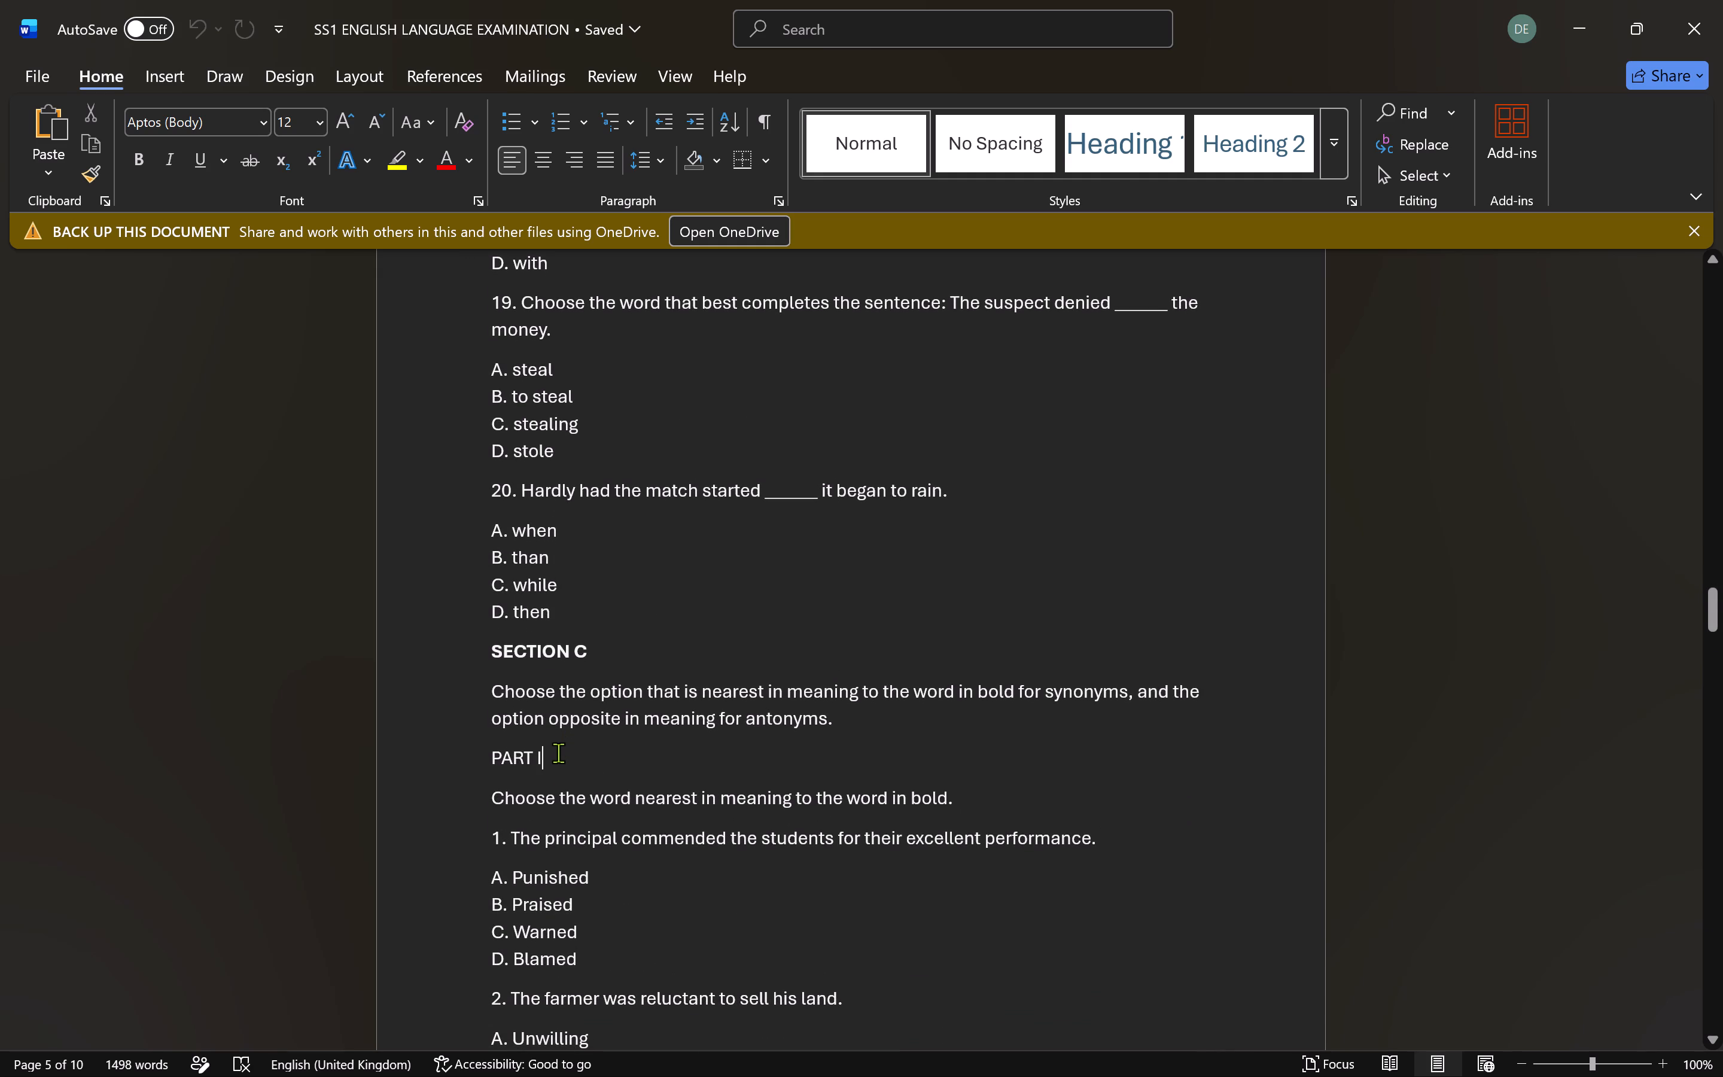
key(BackSpace)
key(BackSpace)
key(BackSpace)
key(BackSpace)
key(BackSpace)
key(BackSpace)
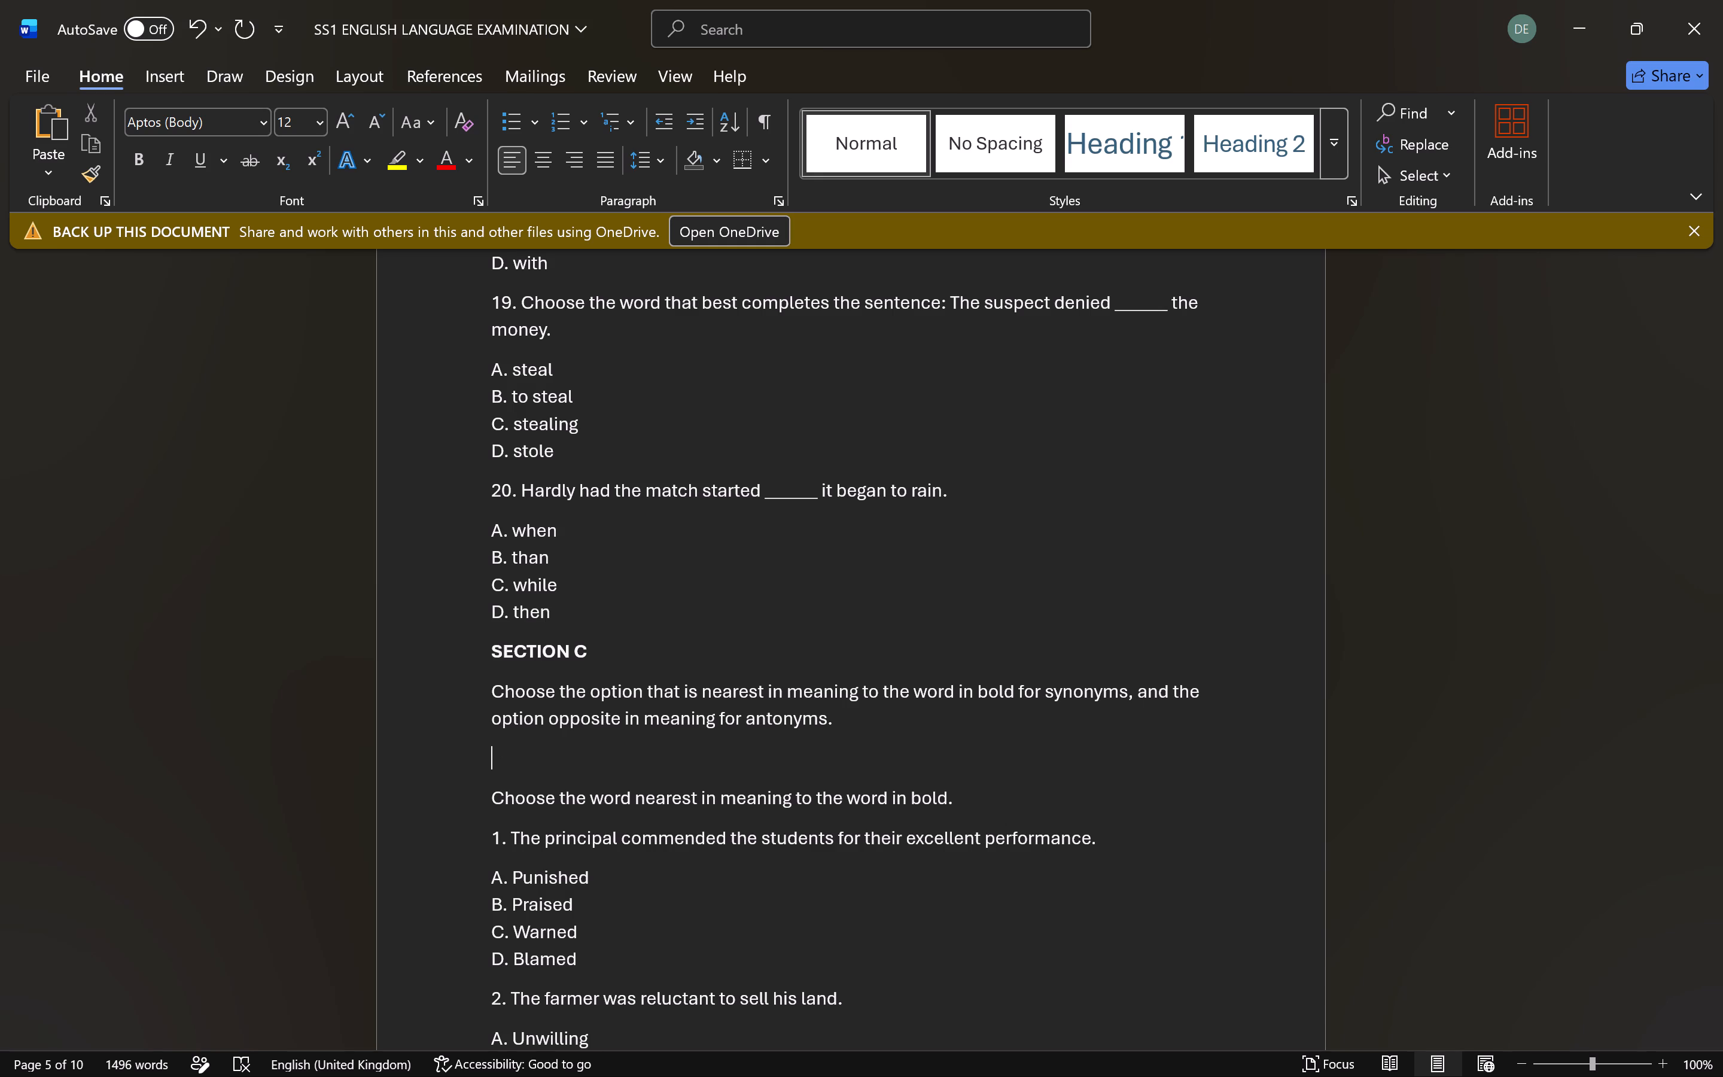
Delete the general instruction under the Section C heading about choosing options for synonyms and antonyms.
key(BackSpace)
key(BackSpace)
key(BackSpace)
key(BackSpace)
key(BackSpace)
key(BackSpace)
key(BackSpace)
key(BackSpace)
key(BackSpace)
key(BackSpace)
key(BackSpace)
key(BackSpace)
key(BackSpace)
key(BackSpace)
key(BackSpace)
key(BackSpace)
key(BackSpace)
key(BackSpace)
key(BackSpace)
key(BackSpace)
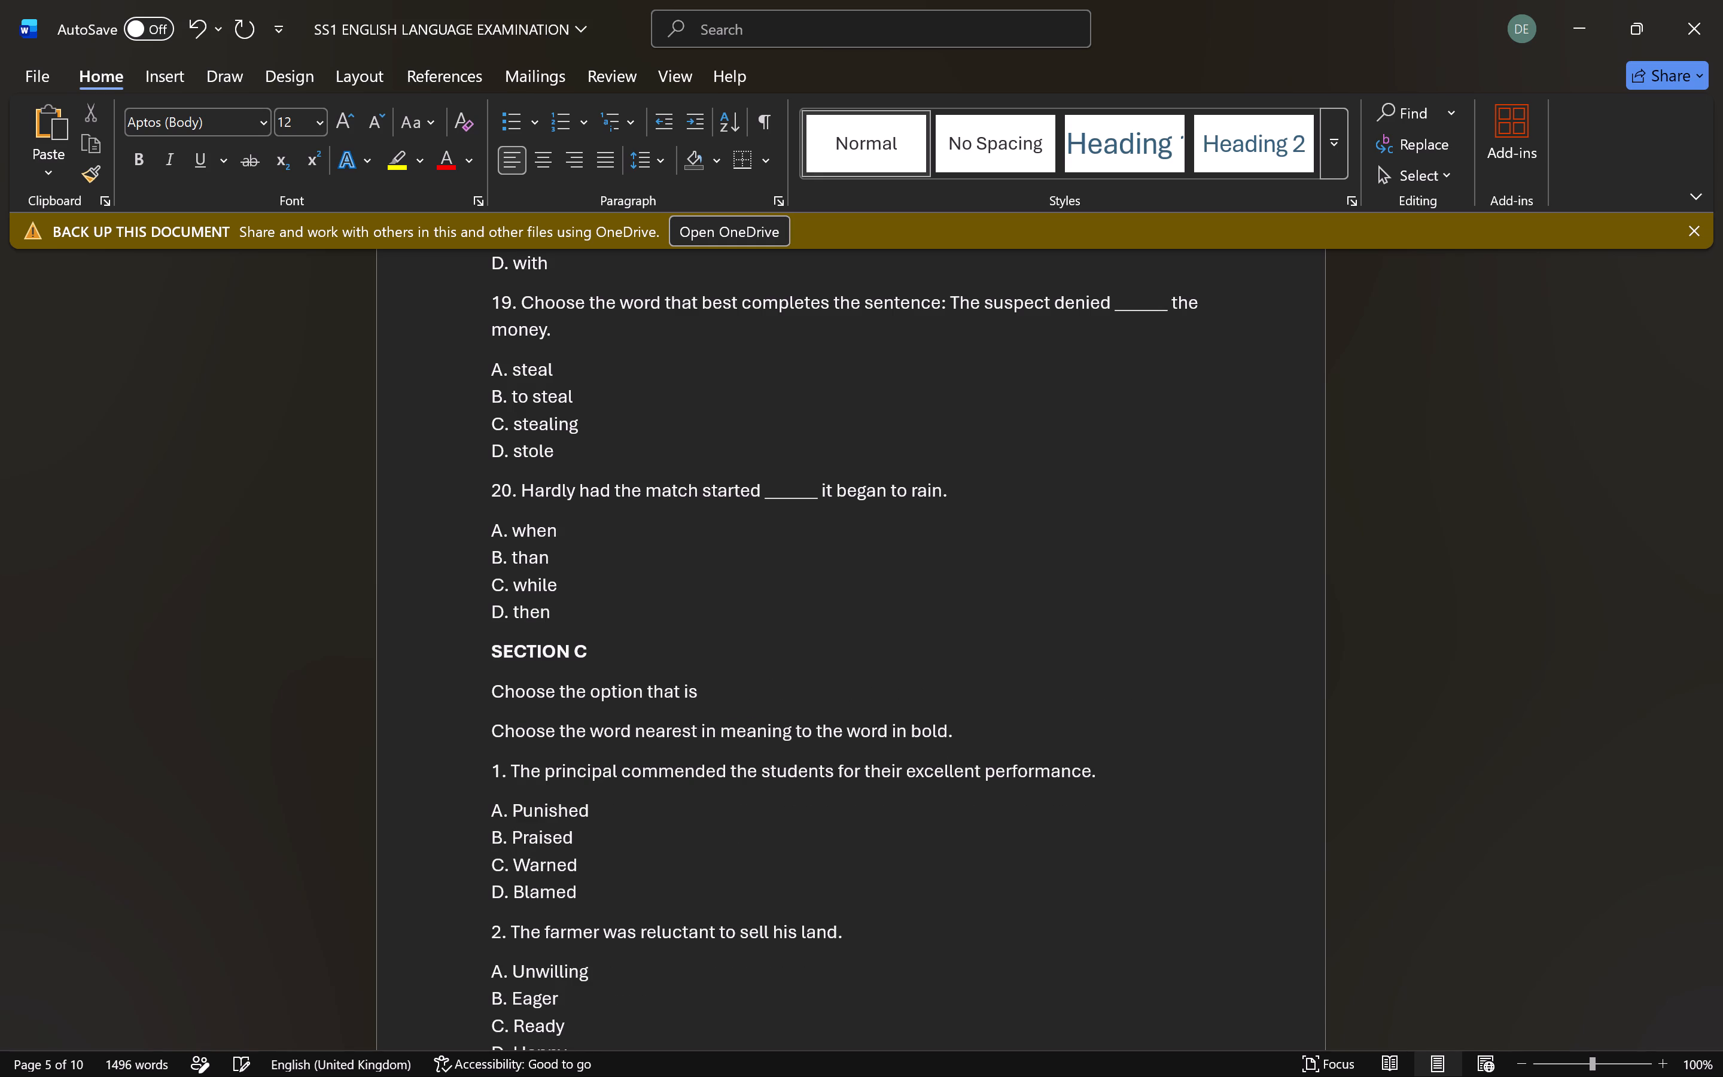
key(BackSpace)
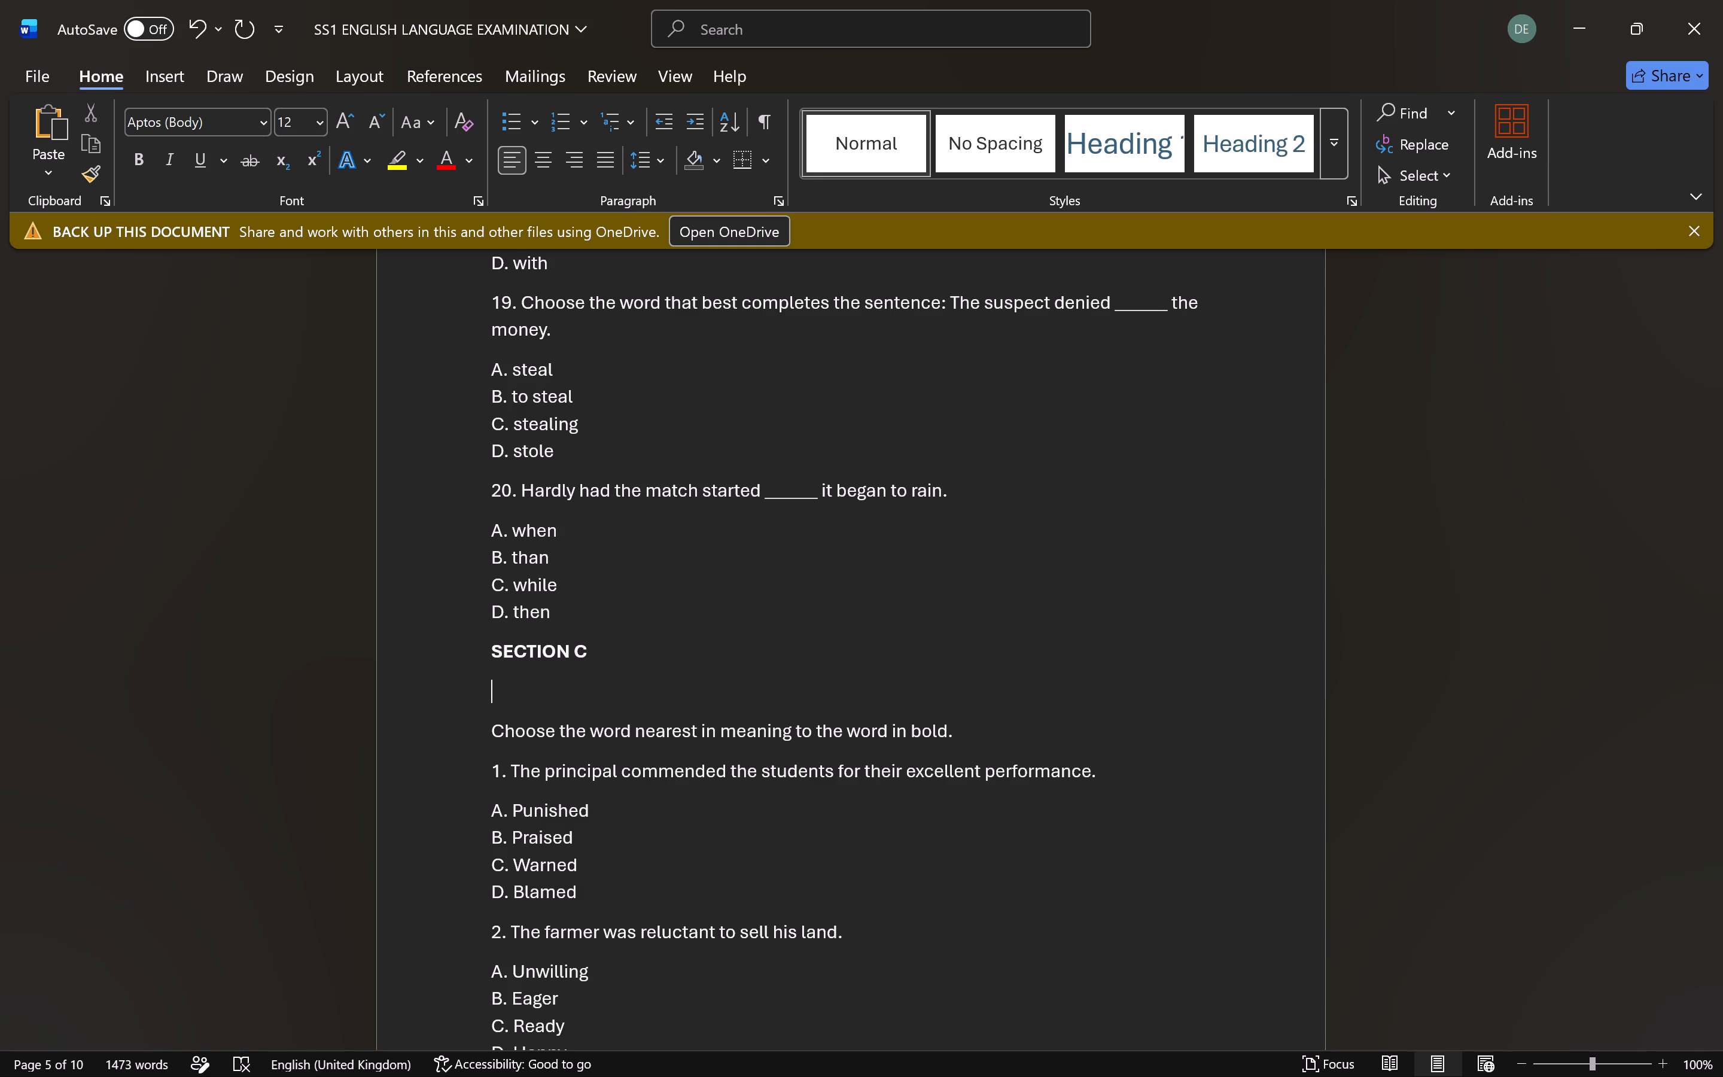
Delete the "SECTION C" heading after question 20, leaving one blank line above the nearest-in-meaning instruction.
scroll(595, 707, down, 5)
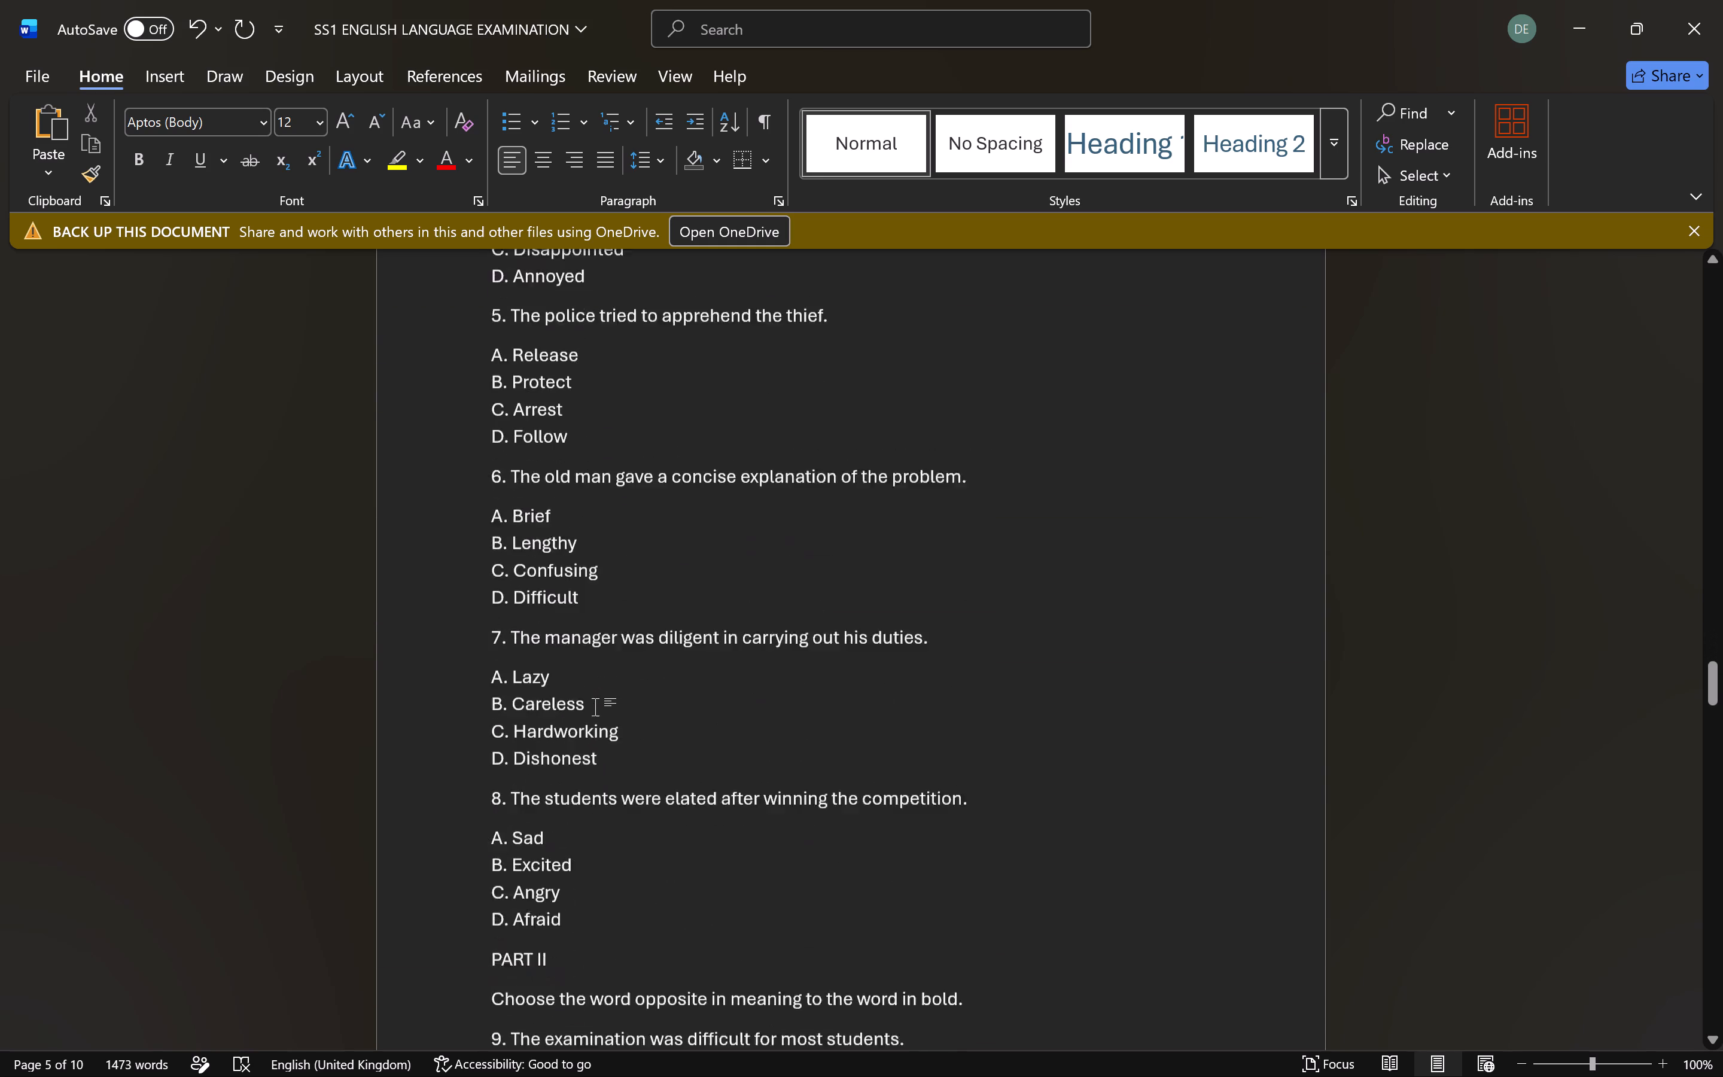
scroll(595, 707, up, 8)
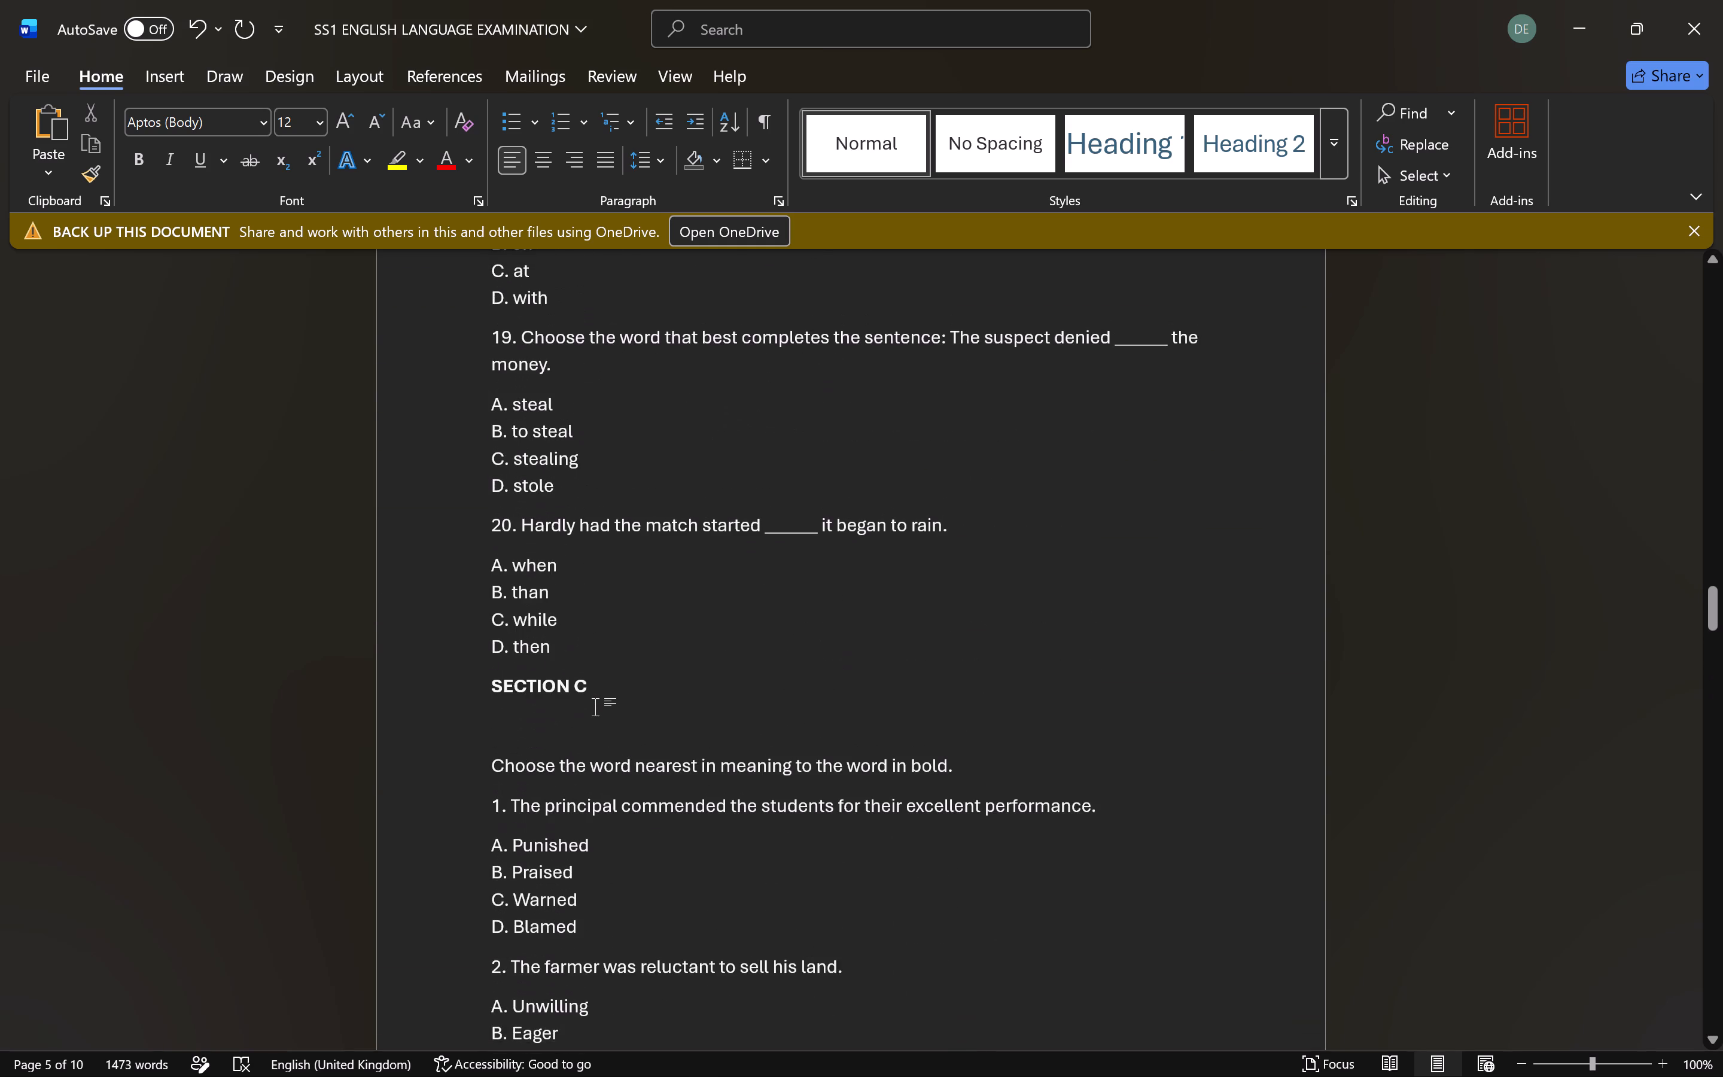
scroll(595, 707, up, 1)
key(BackSpace)
key(BackSpace)
key(BackSpace)
key(BackSpace)
key(BackSpace)
key(BackSpace)
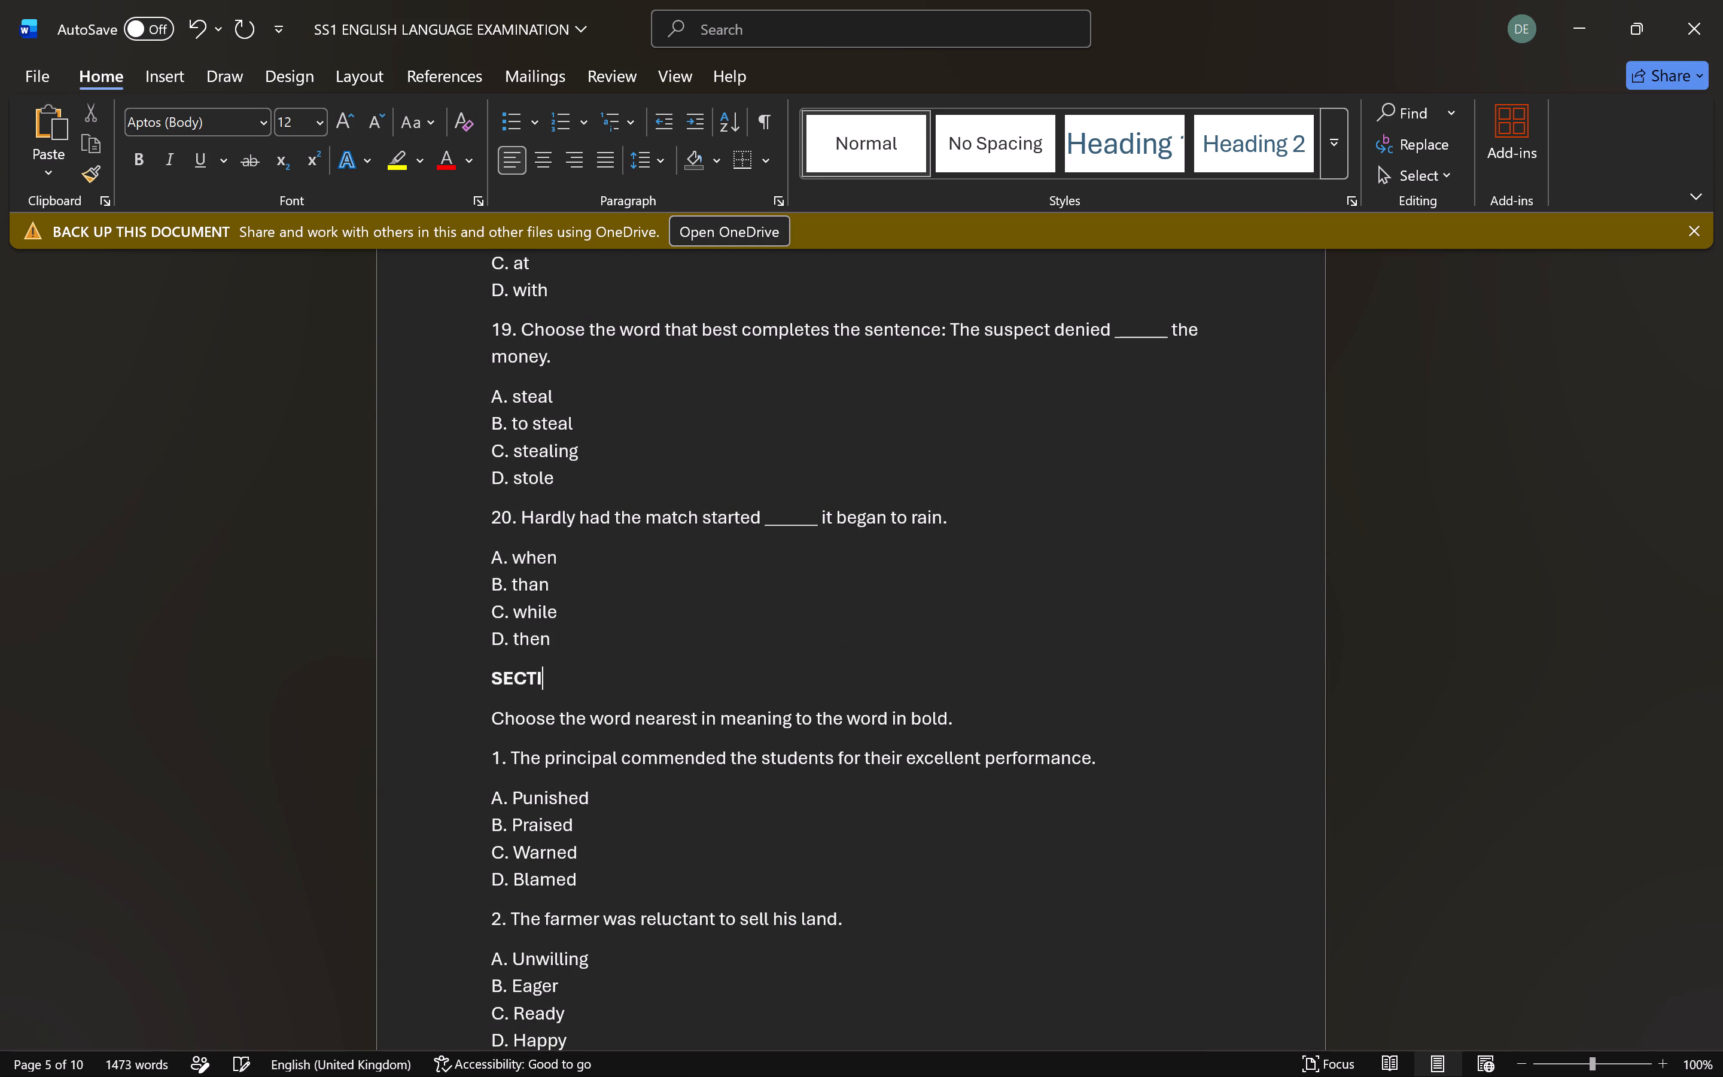
key(BackSpace)
key(BackSpace)
key(BackSpace)
key(BackSpace)
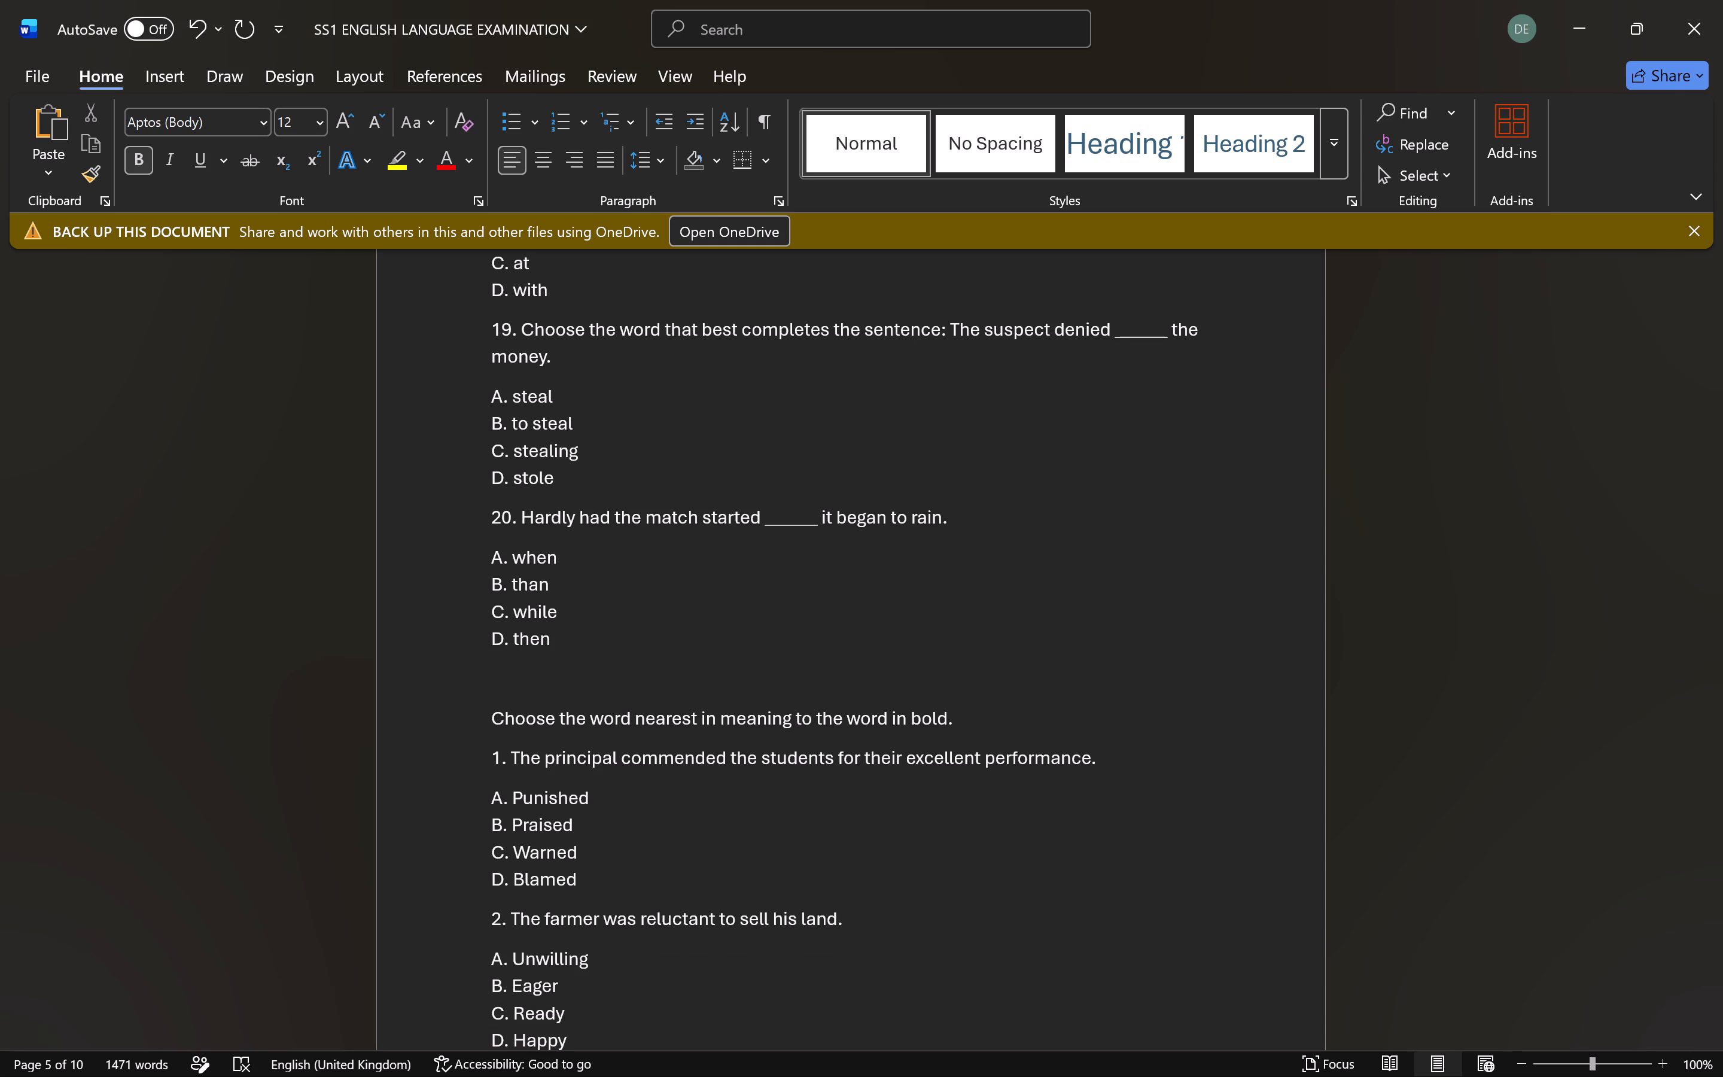
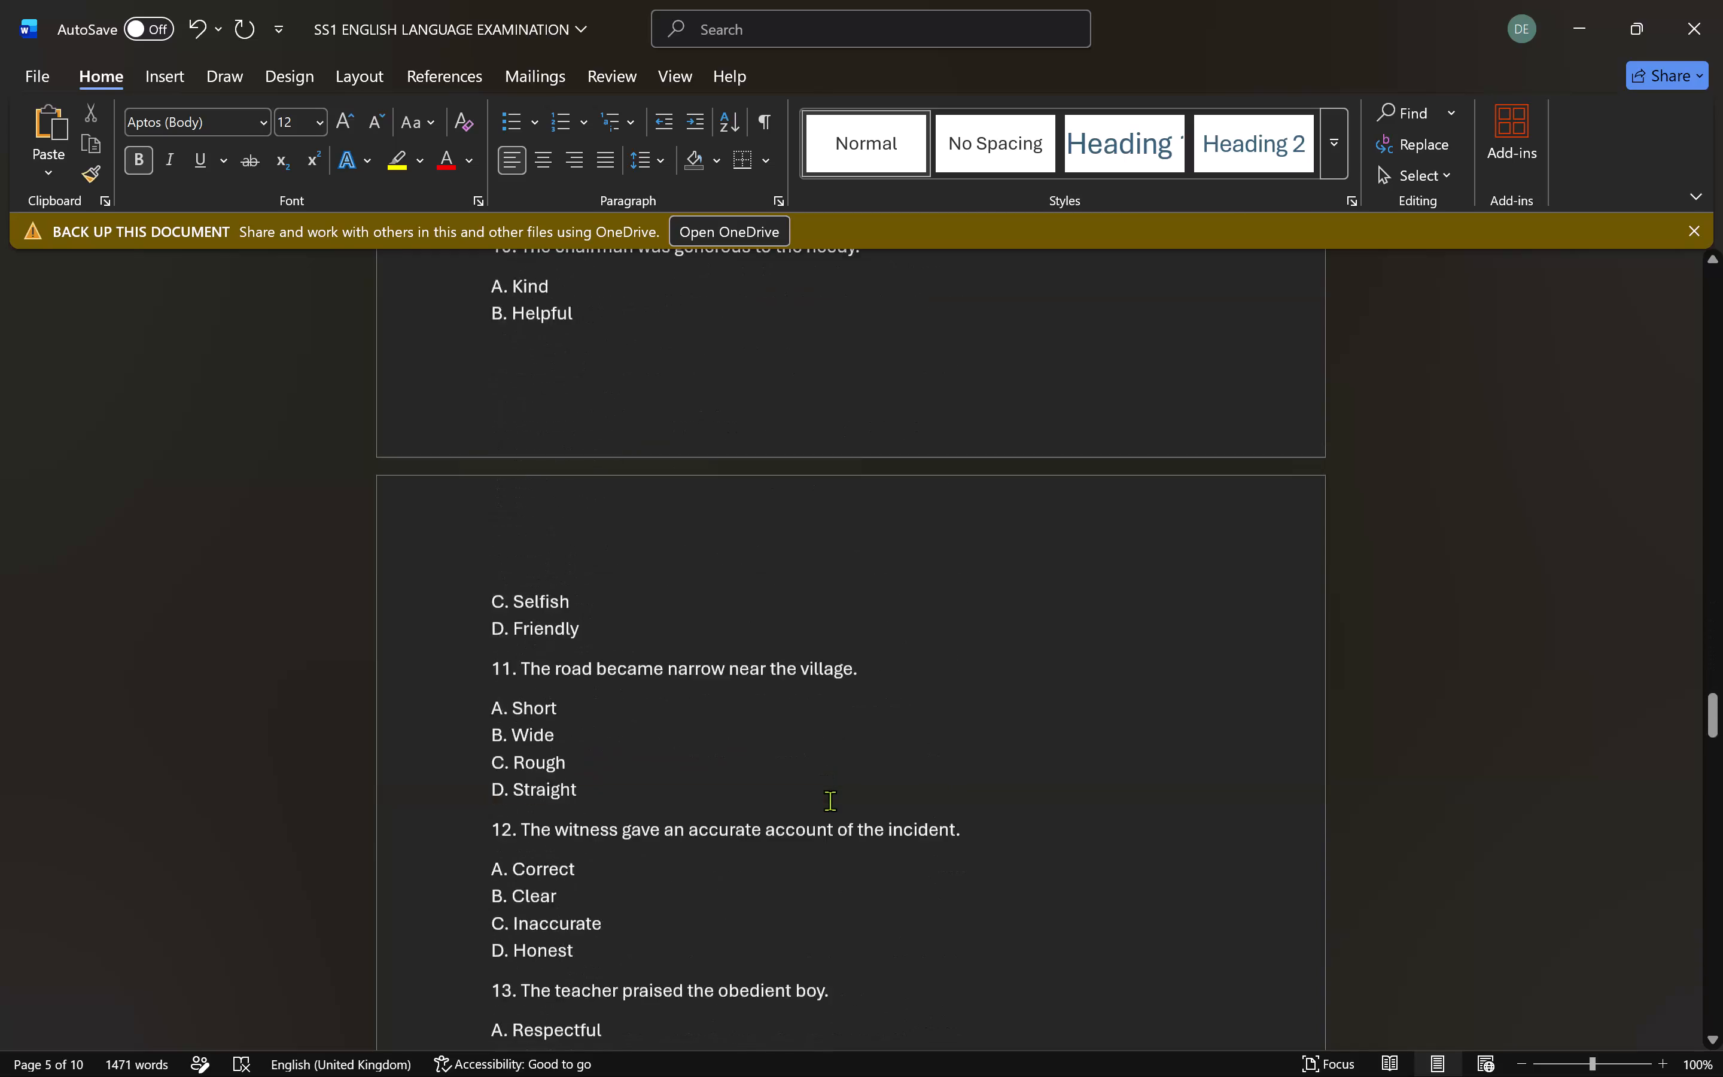
Create a new blank document alongside the SS1 exam.
scroll(830, 801, down, 1)
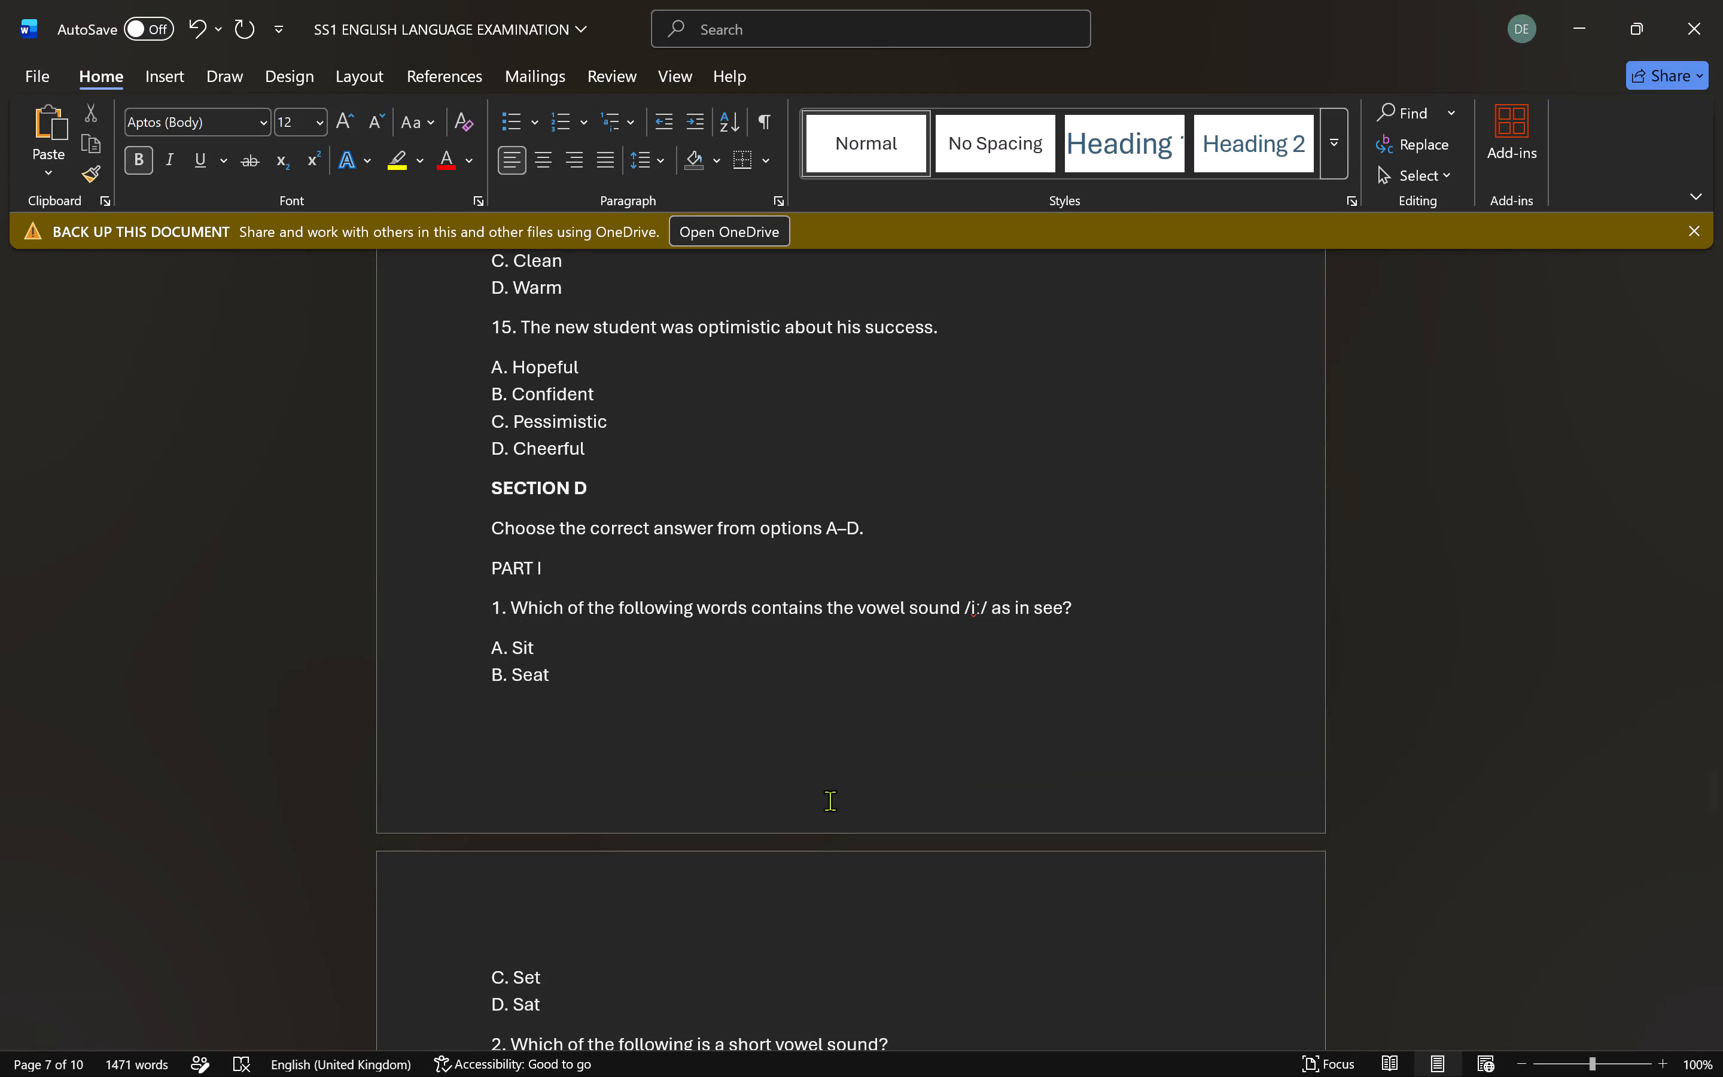
key(ctrl+n)
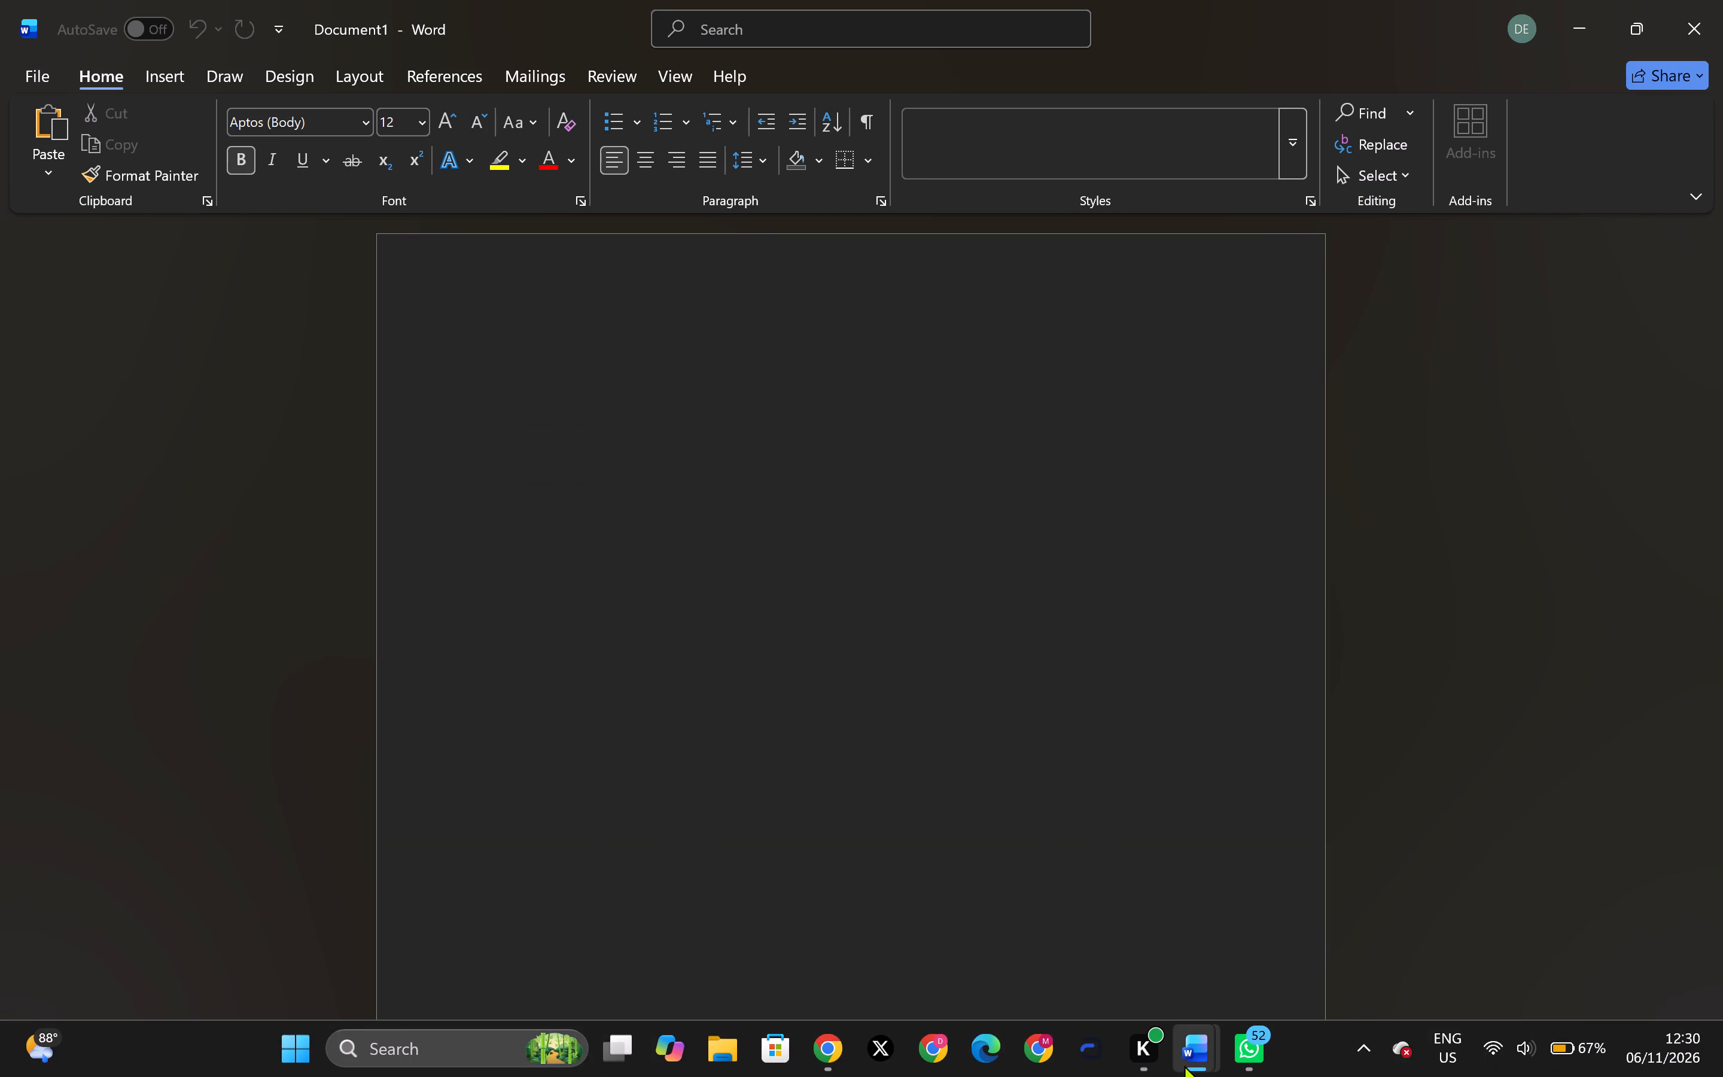
Move all of Section A, from its heading through comprehension question 10, out of the SS1 exam into the blank document.
click(958, 883)
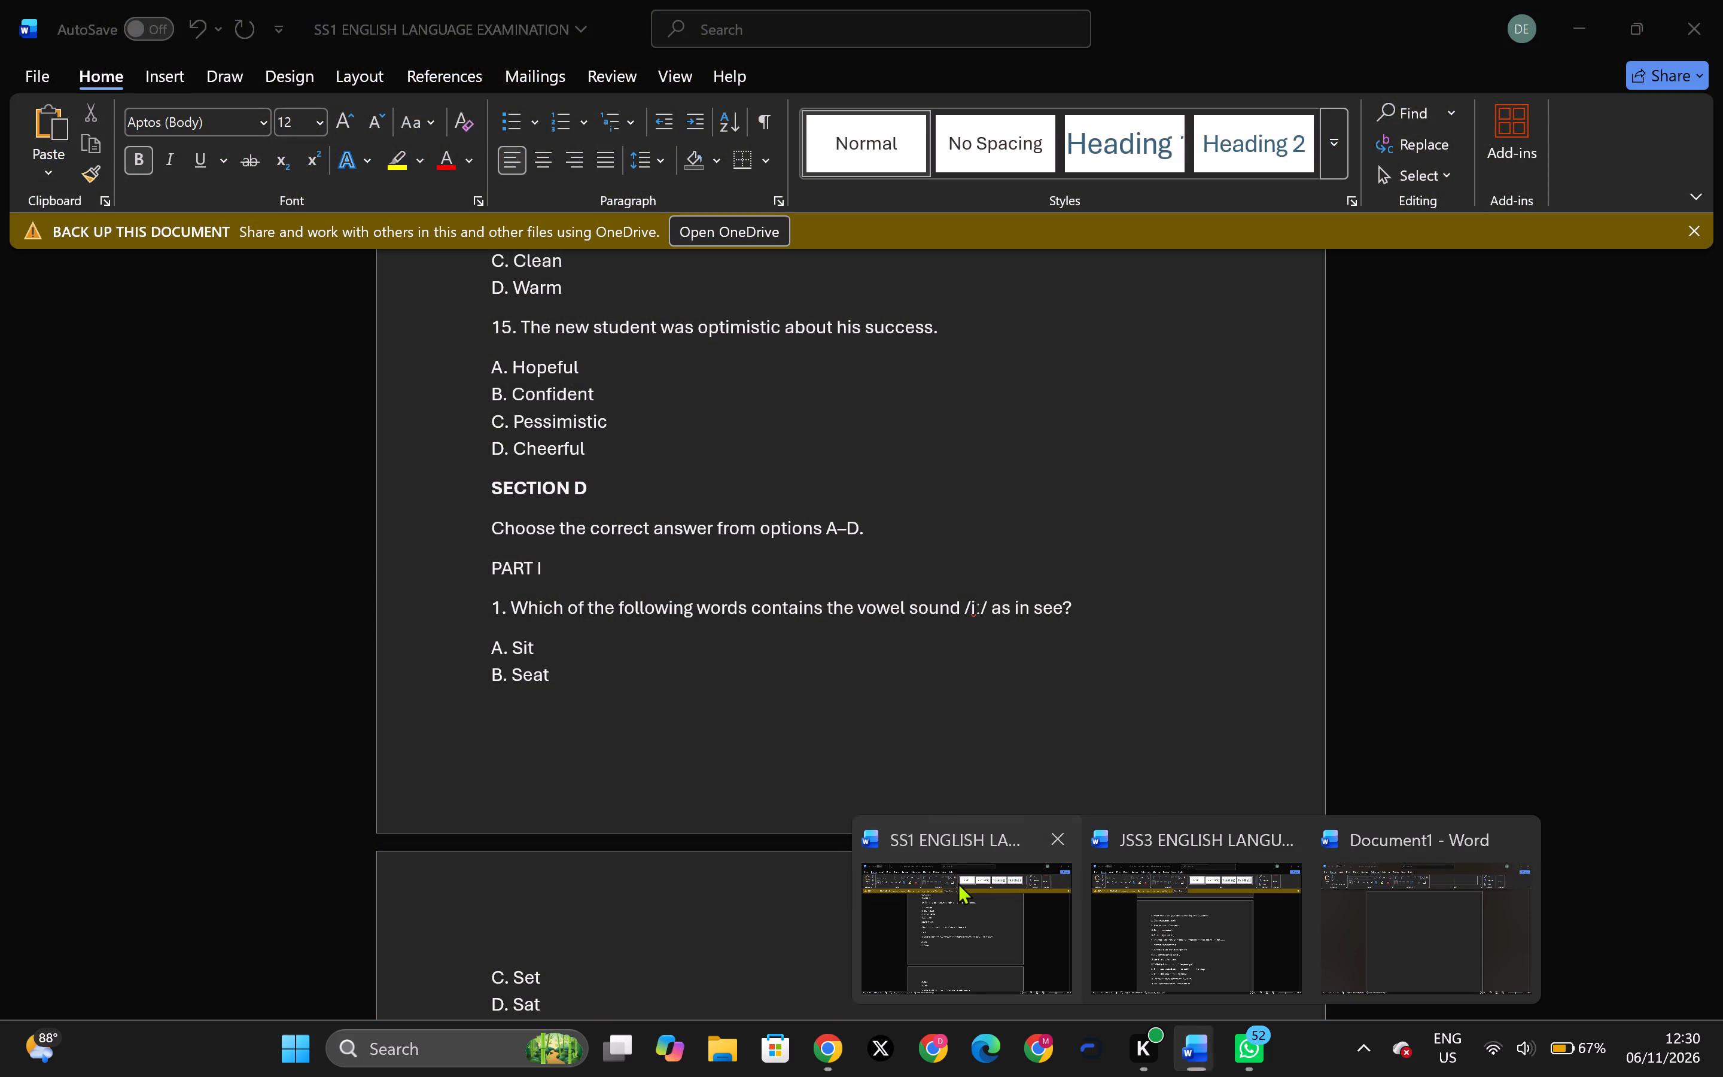
scroll(879, 622, up, 16)
scroll(879, 622, up, 8)
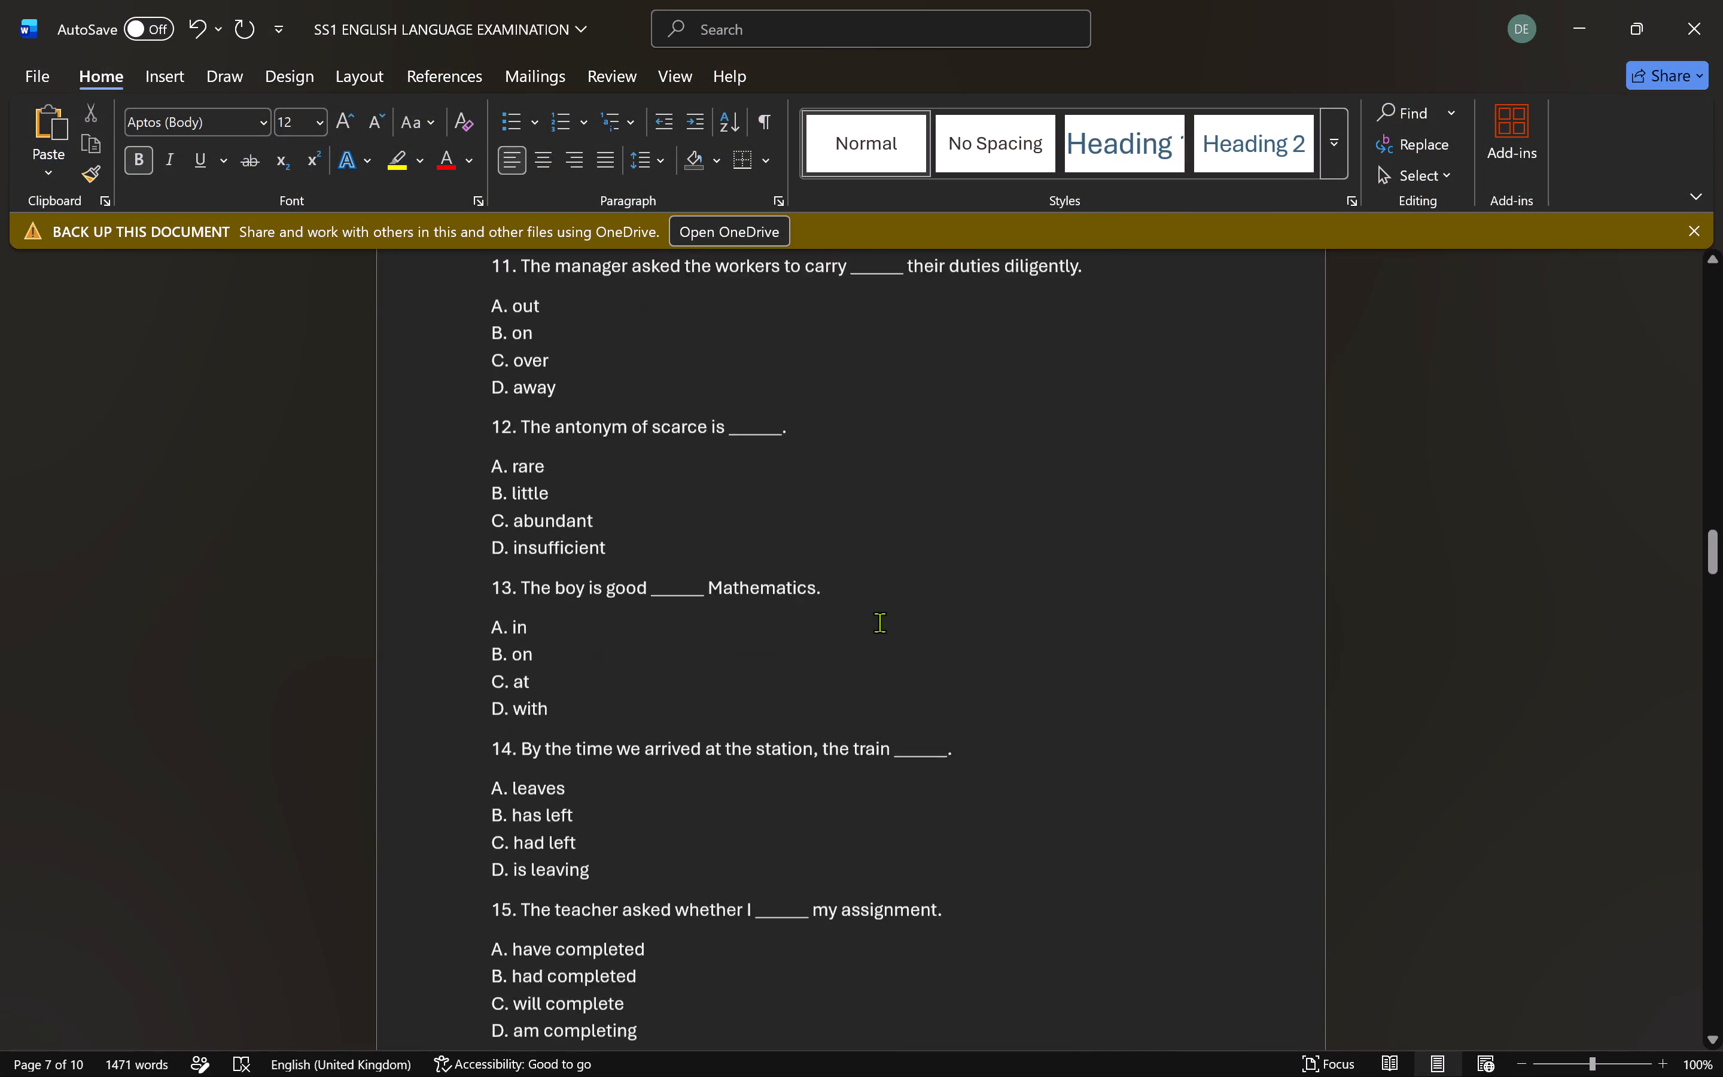
scroll(879, 622, up, 10)
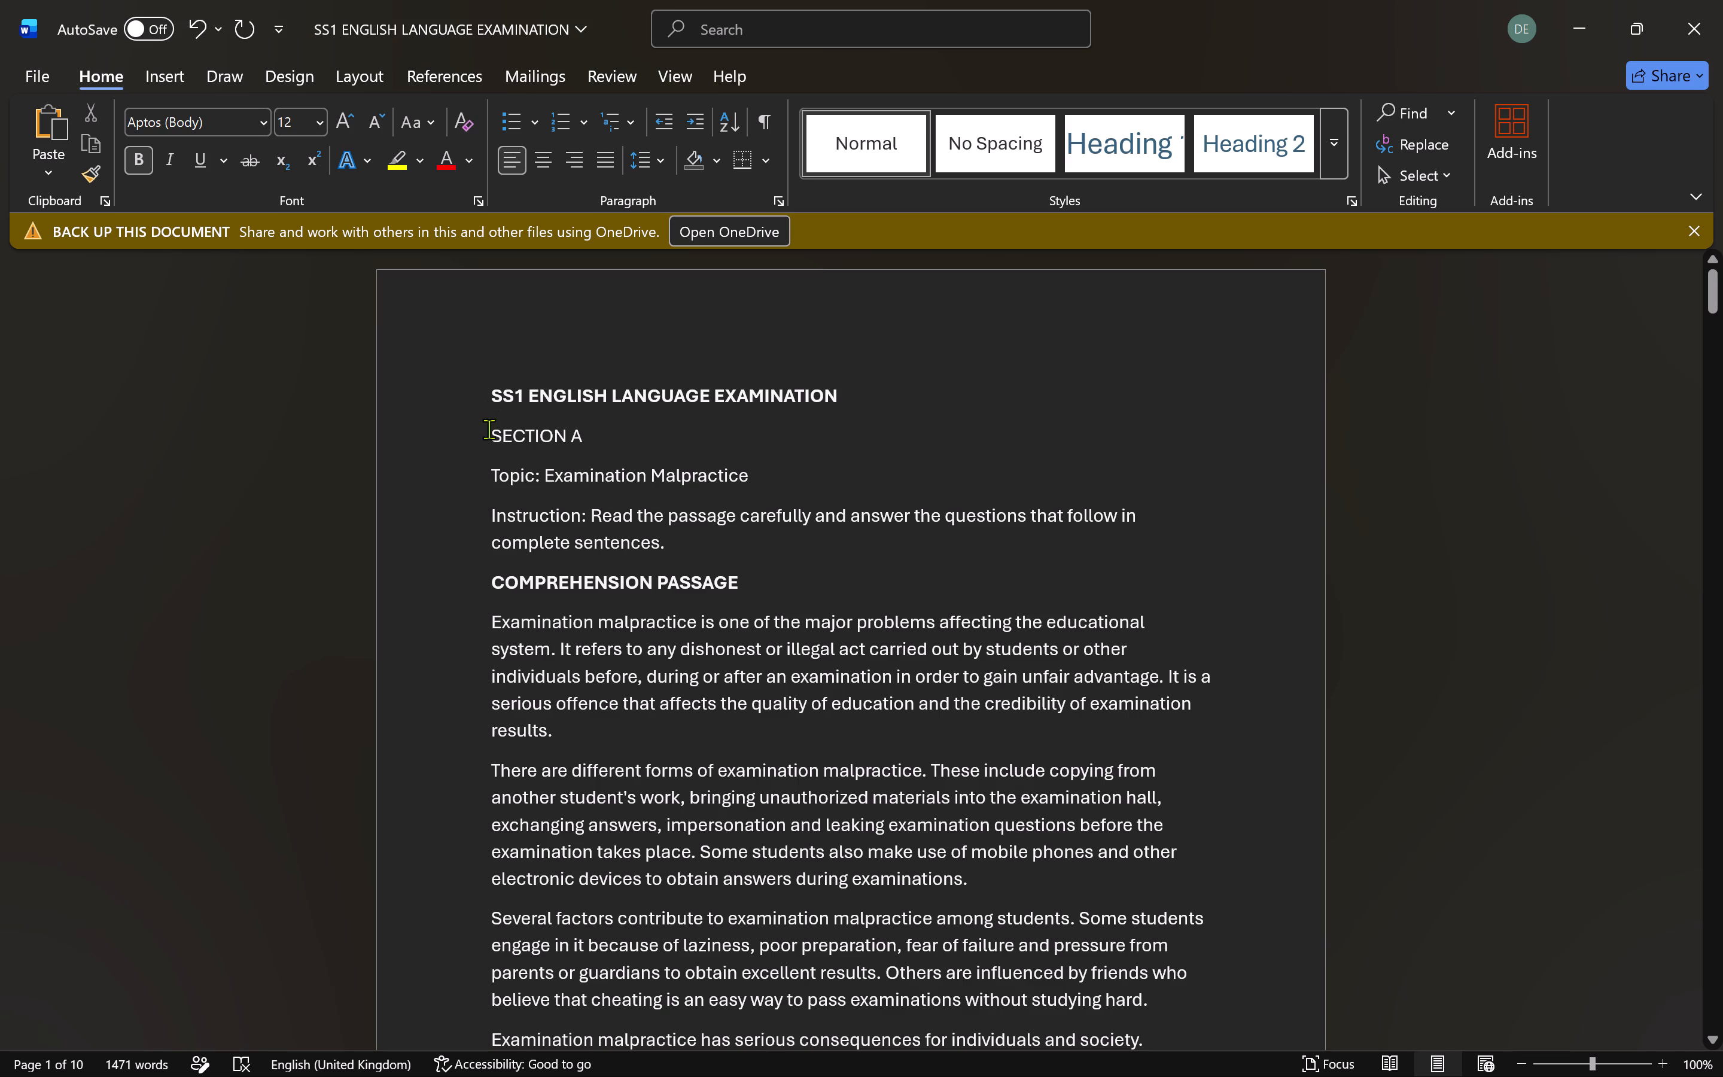
drag(489, 429, 751, 889)
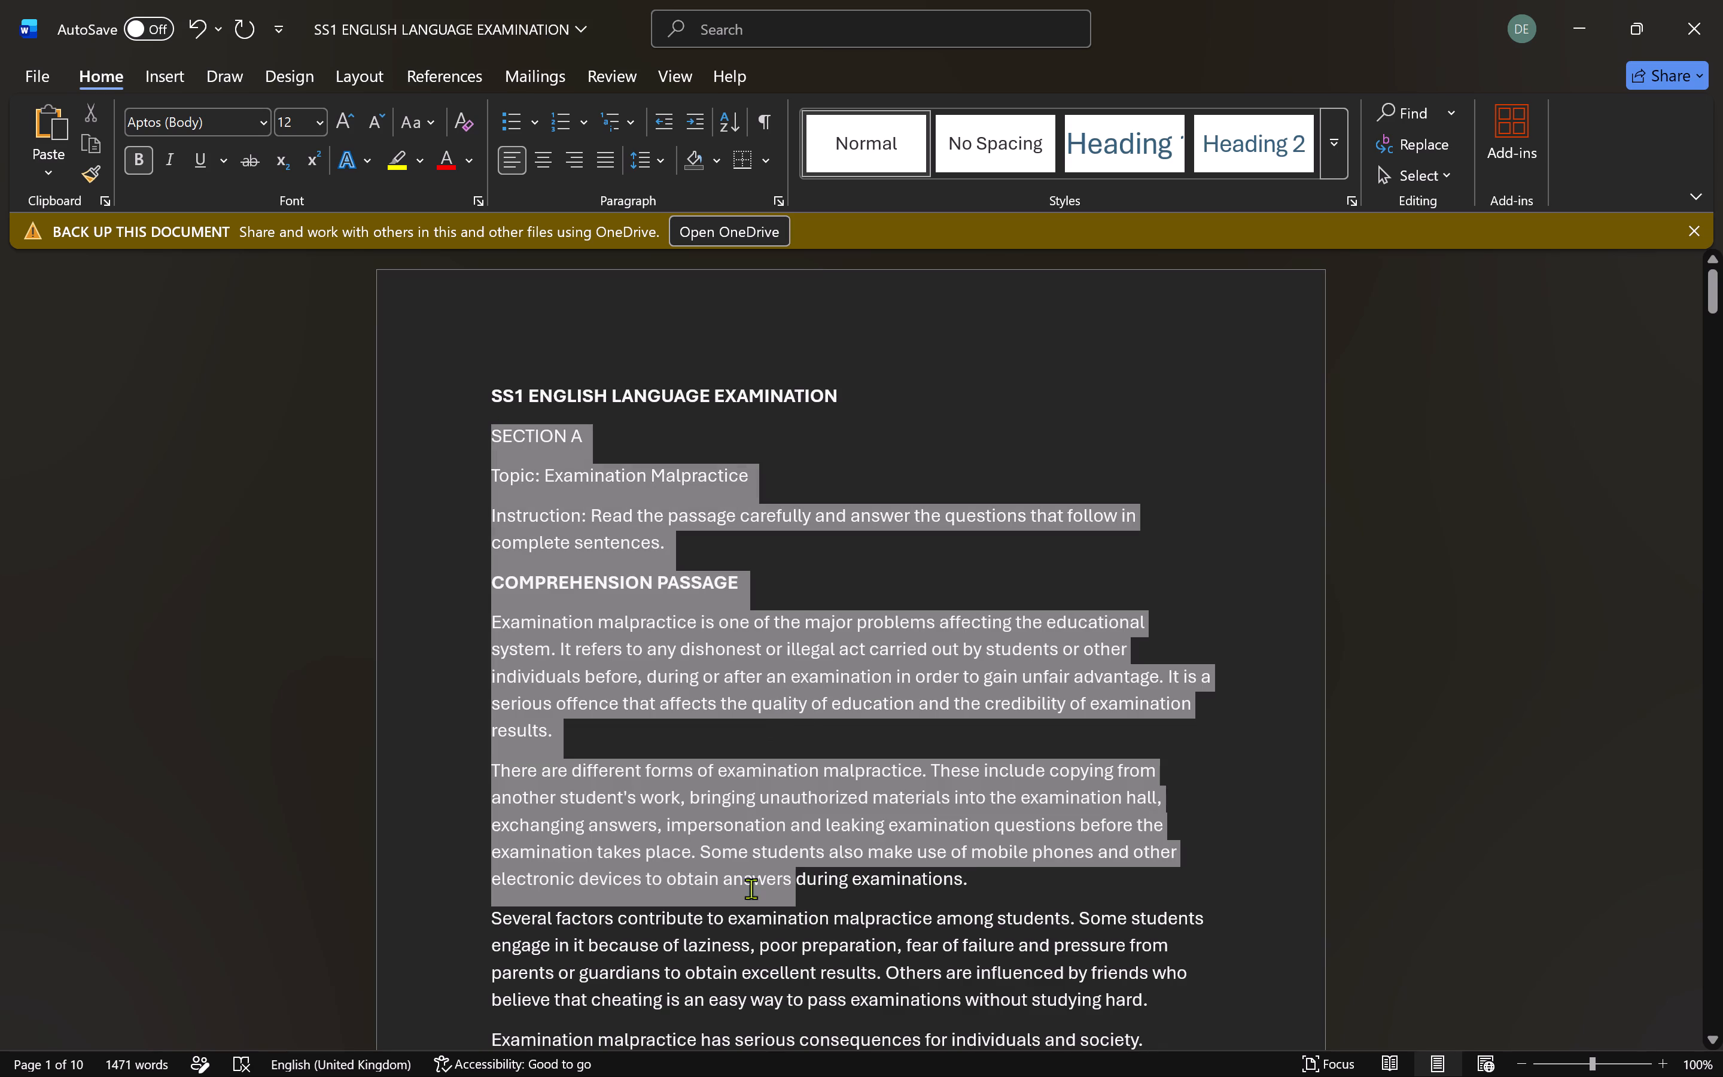
drag(751, 889, 772, 1061)
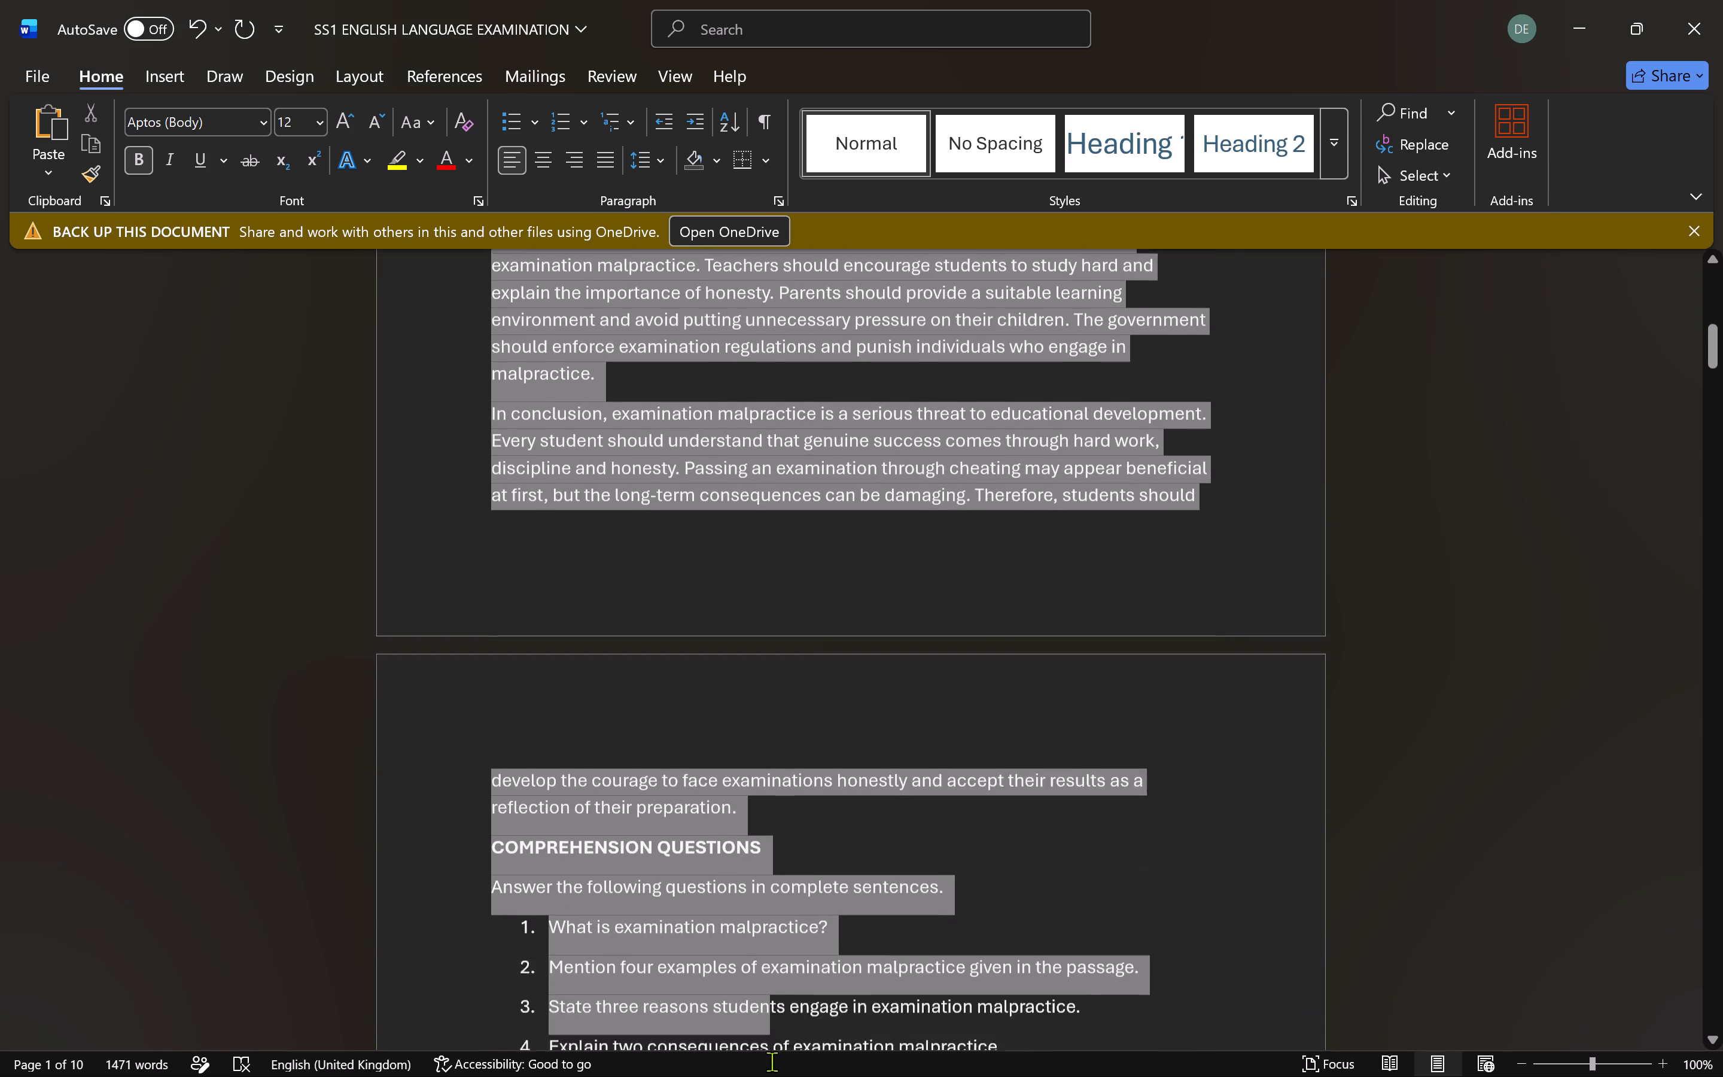
drag(772, 1061, 983, 803)
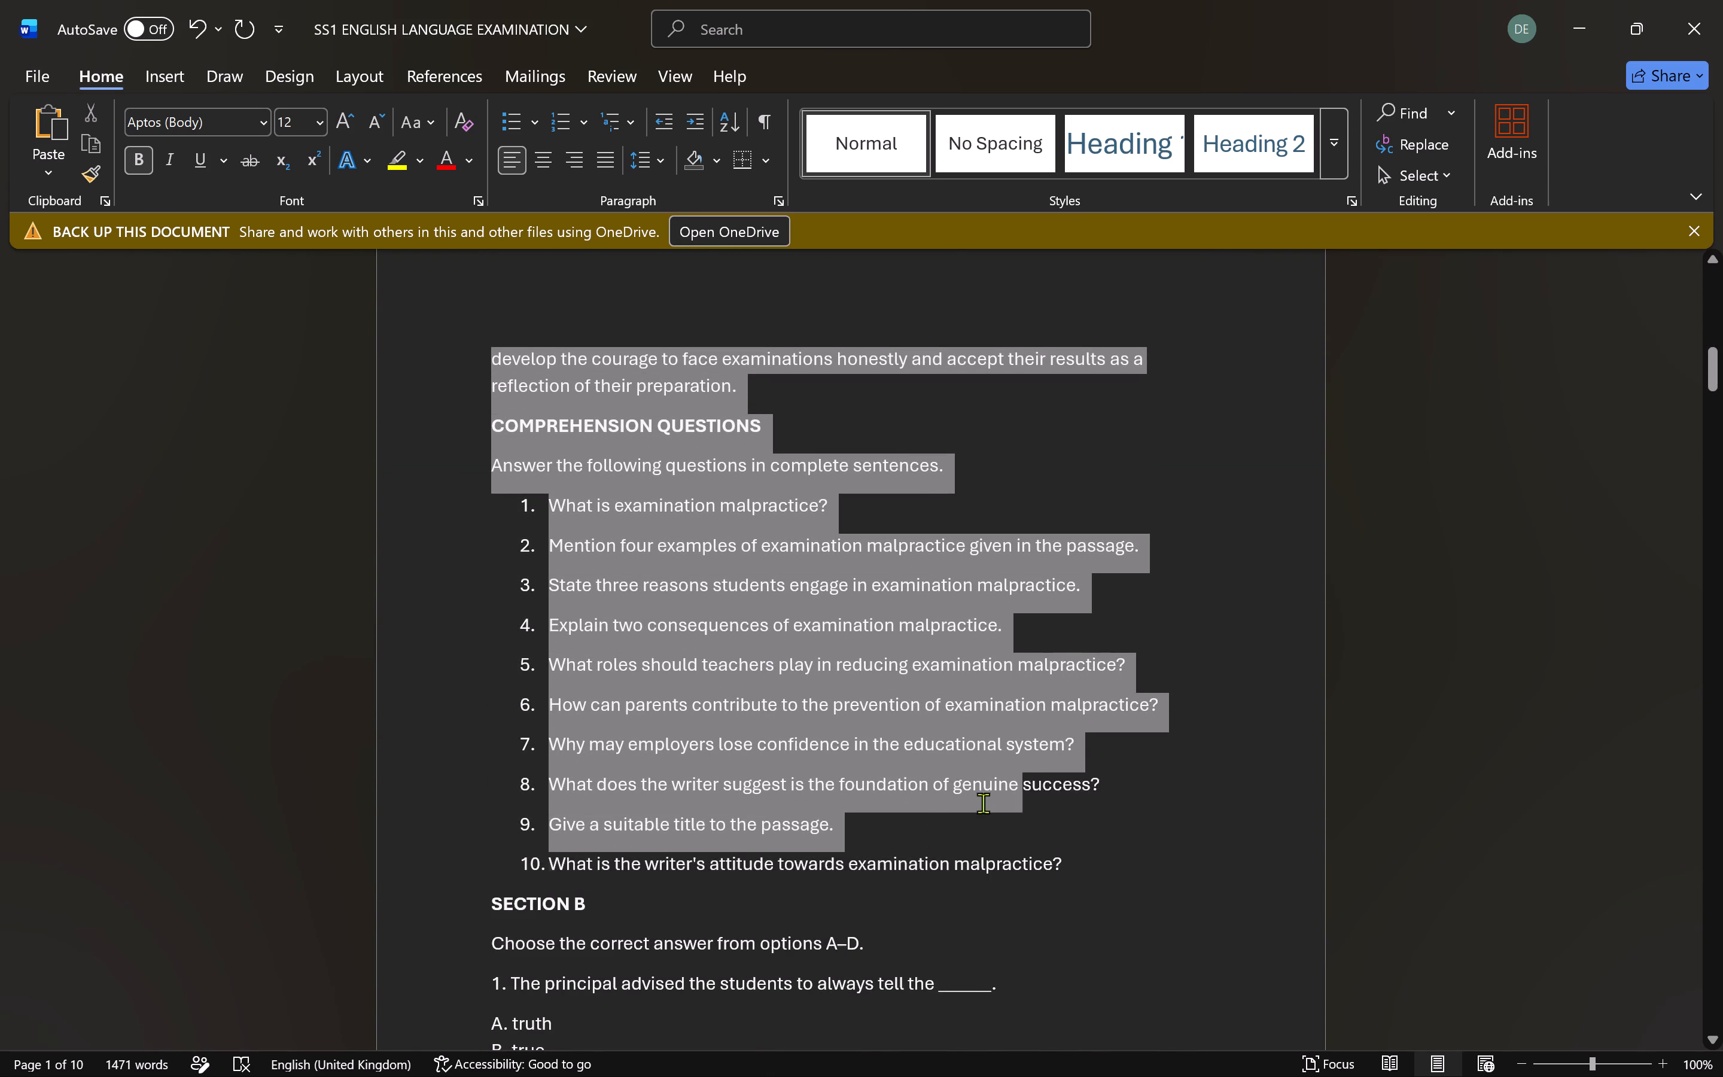
drag(983, 803, 1076, 869)
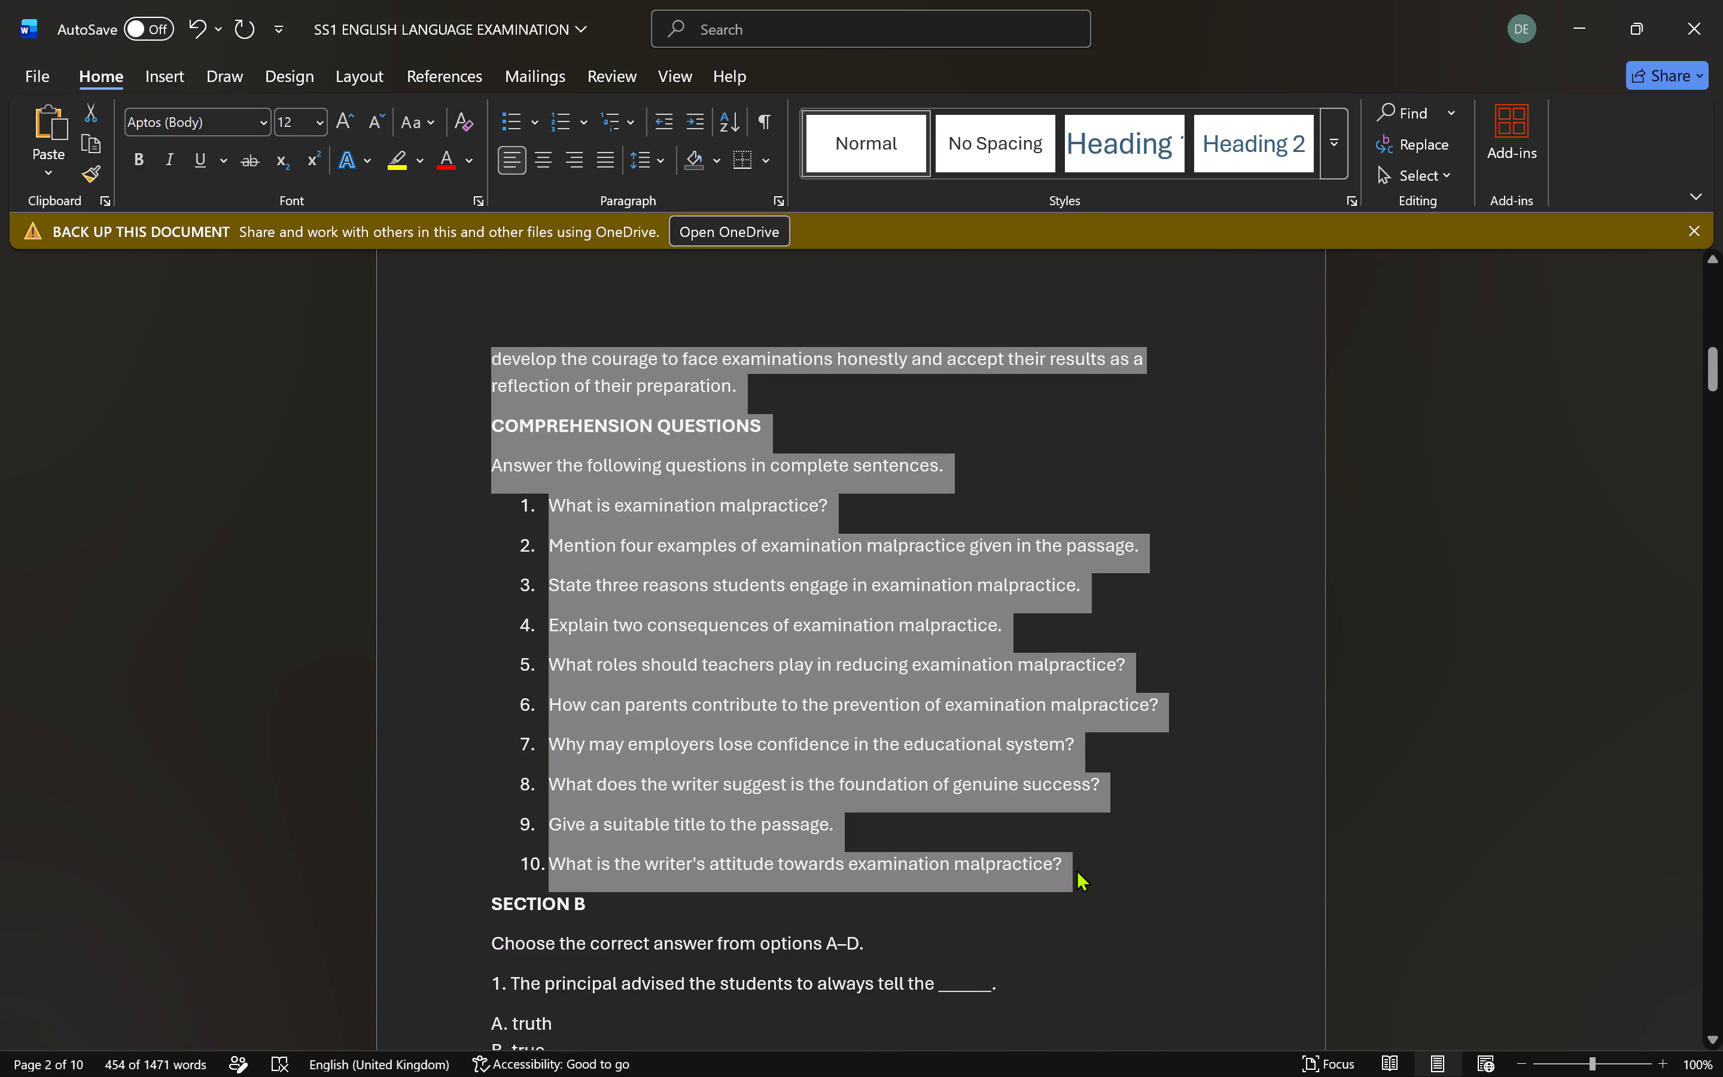
key(ctrl+x)
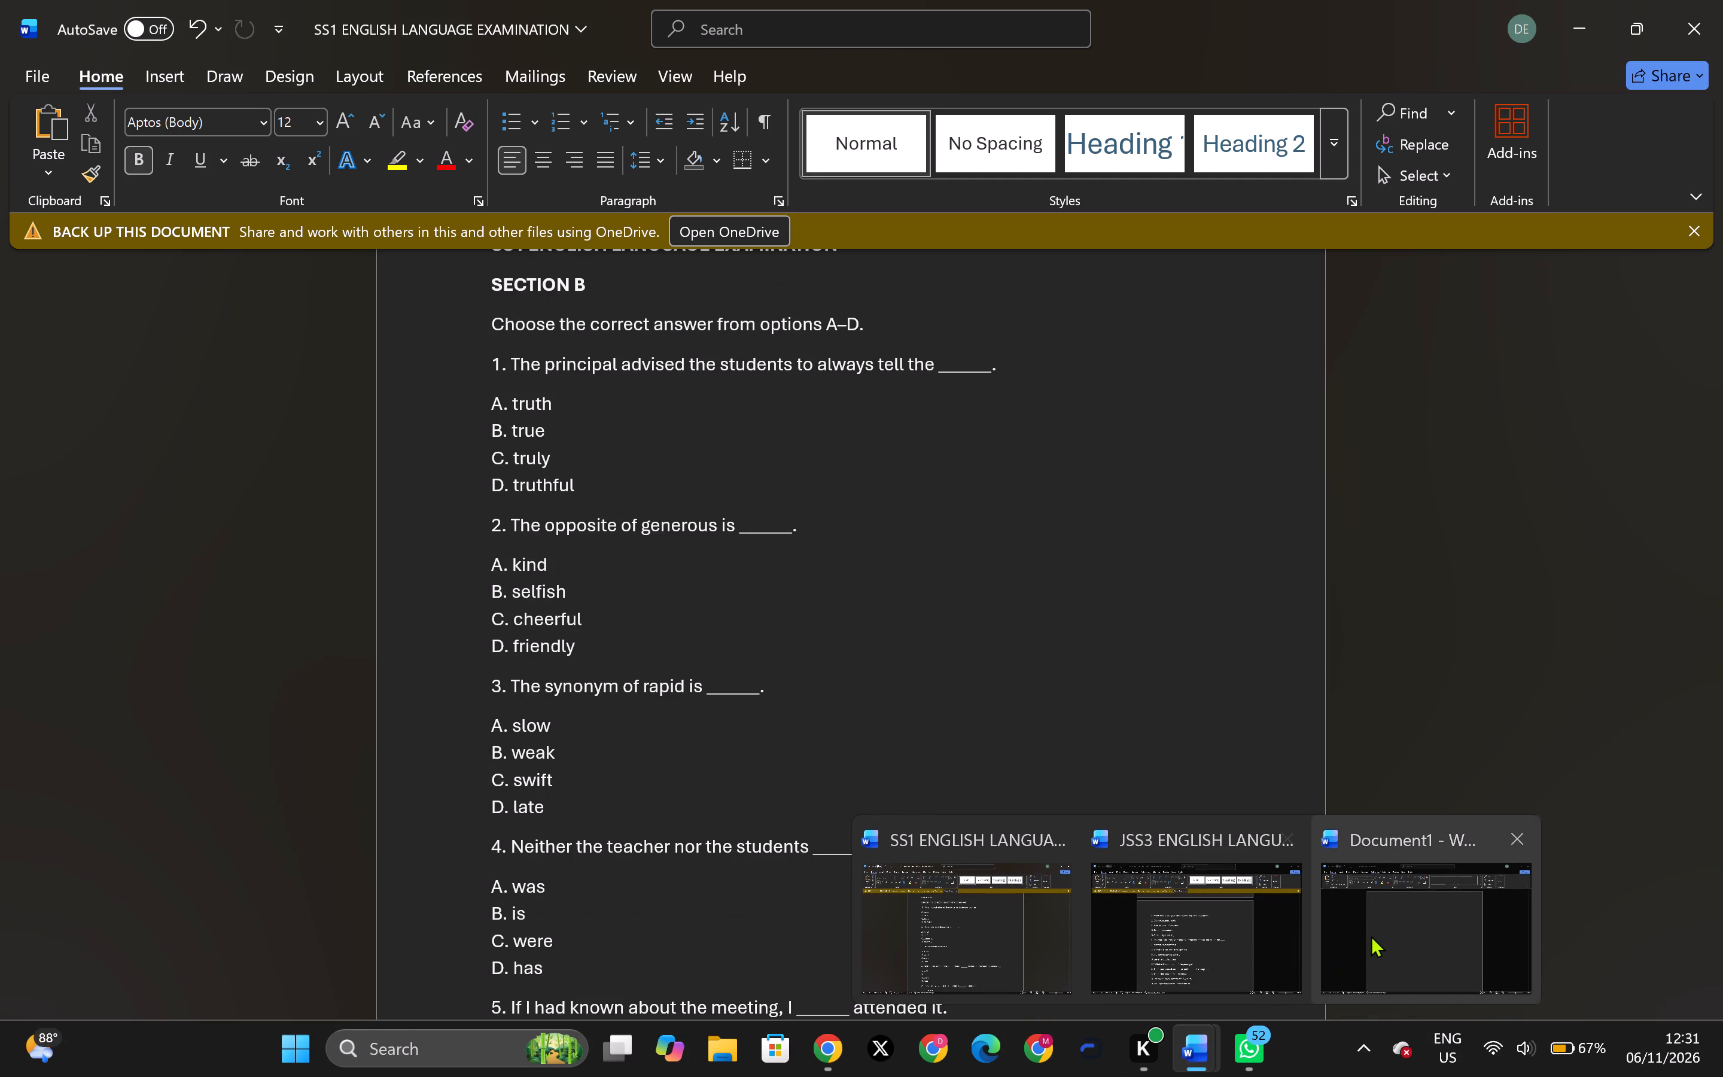
click(1378, 933)
key(ctrl+v)
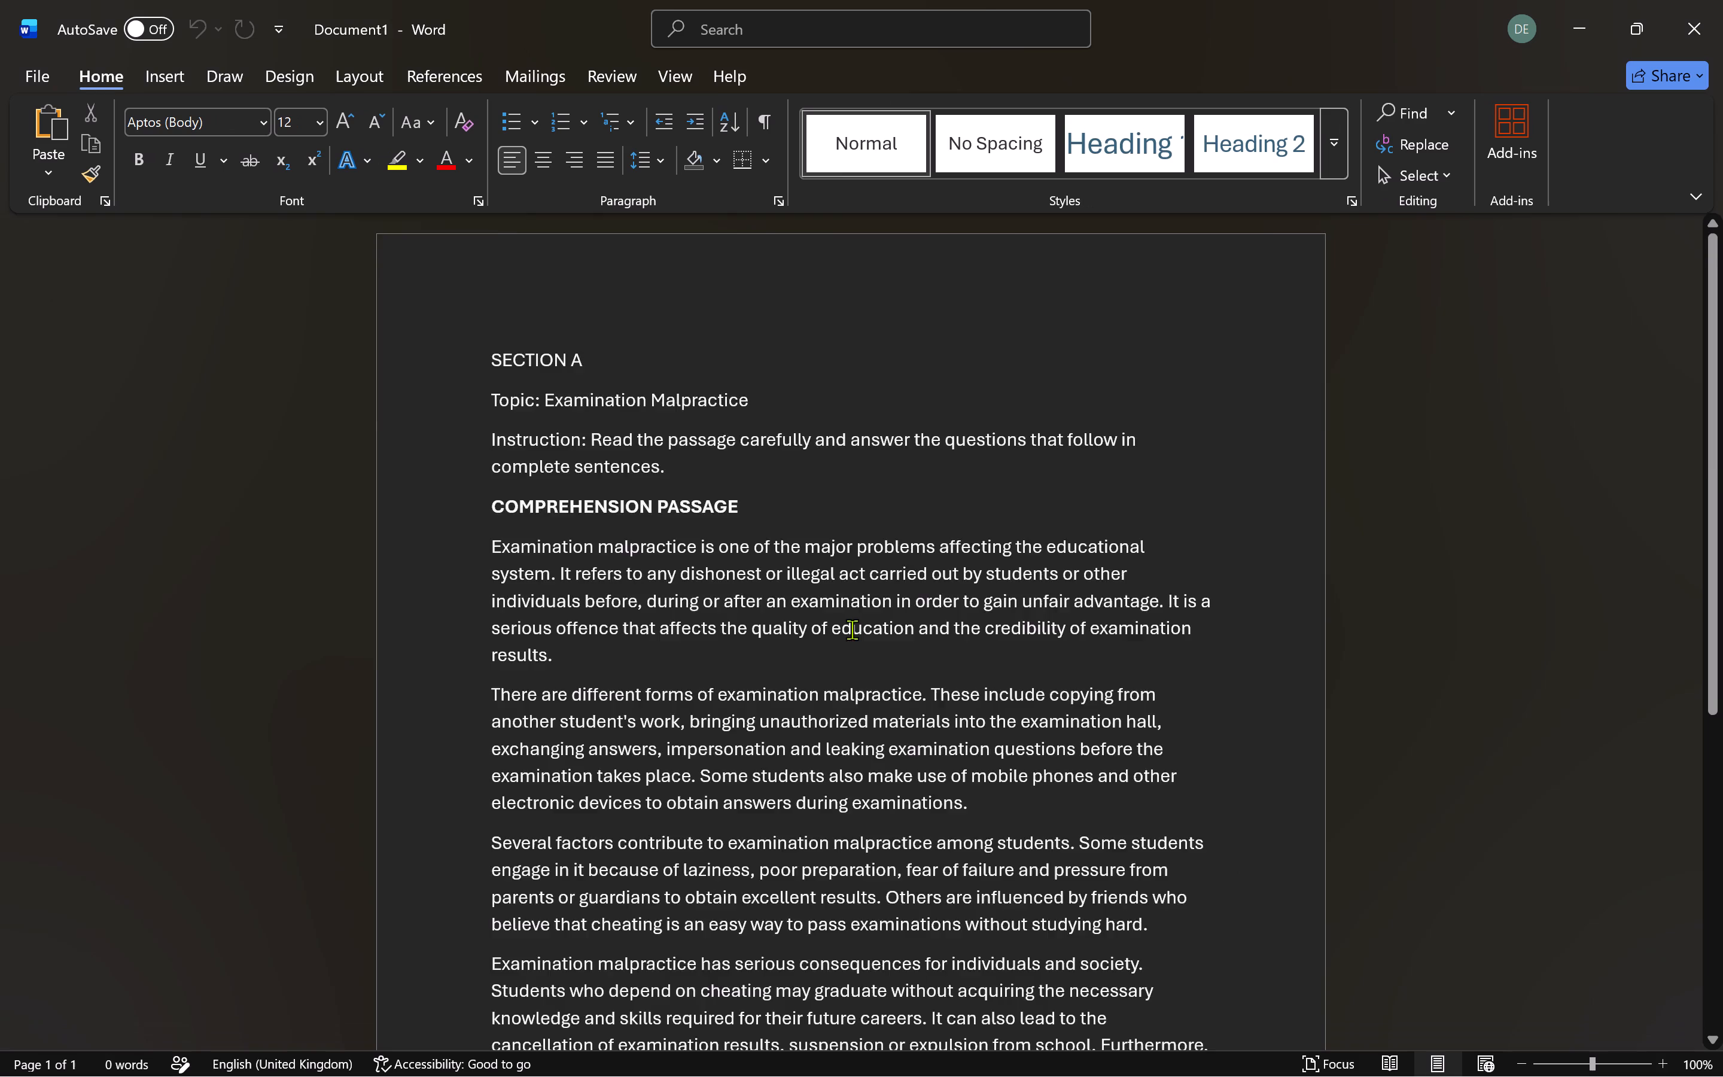
scroll(852, 629, up, 8)
scroll(852, 629, down, 7)
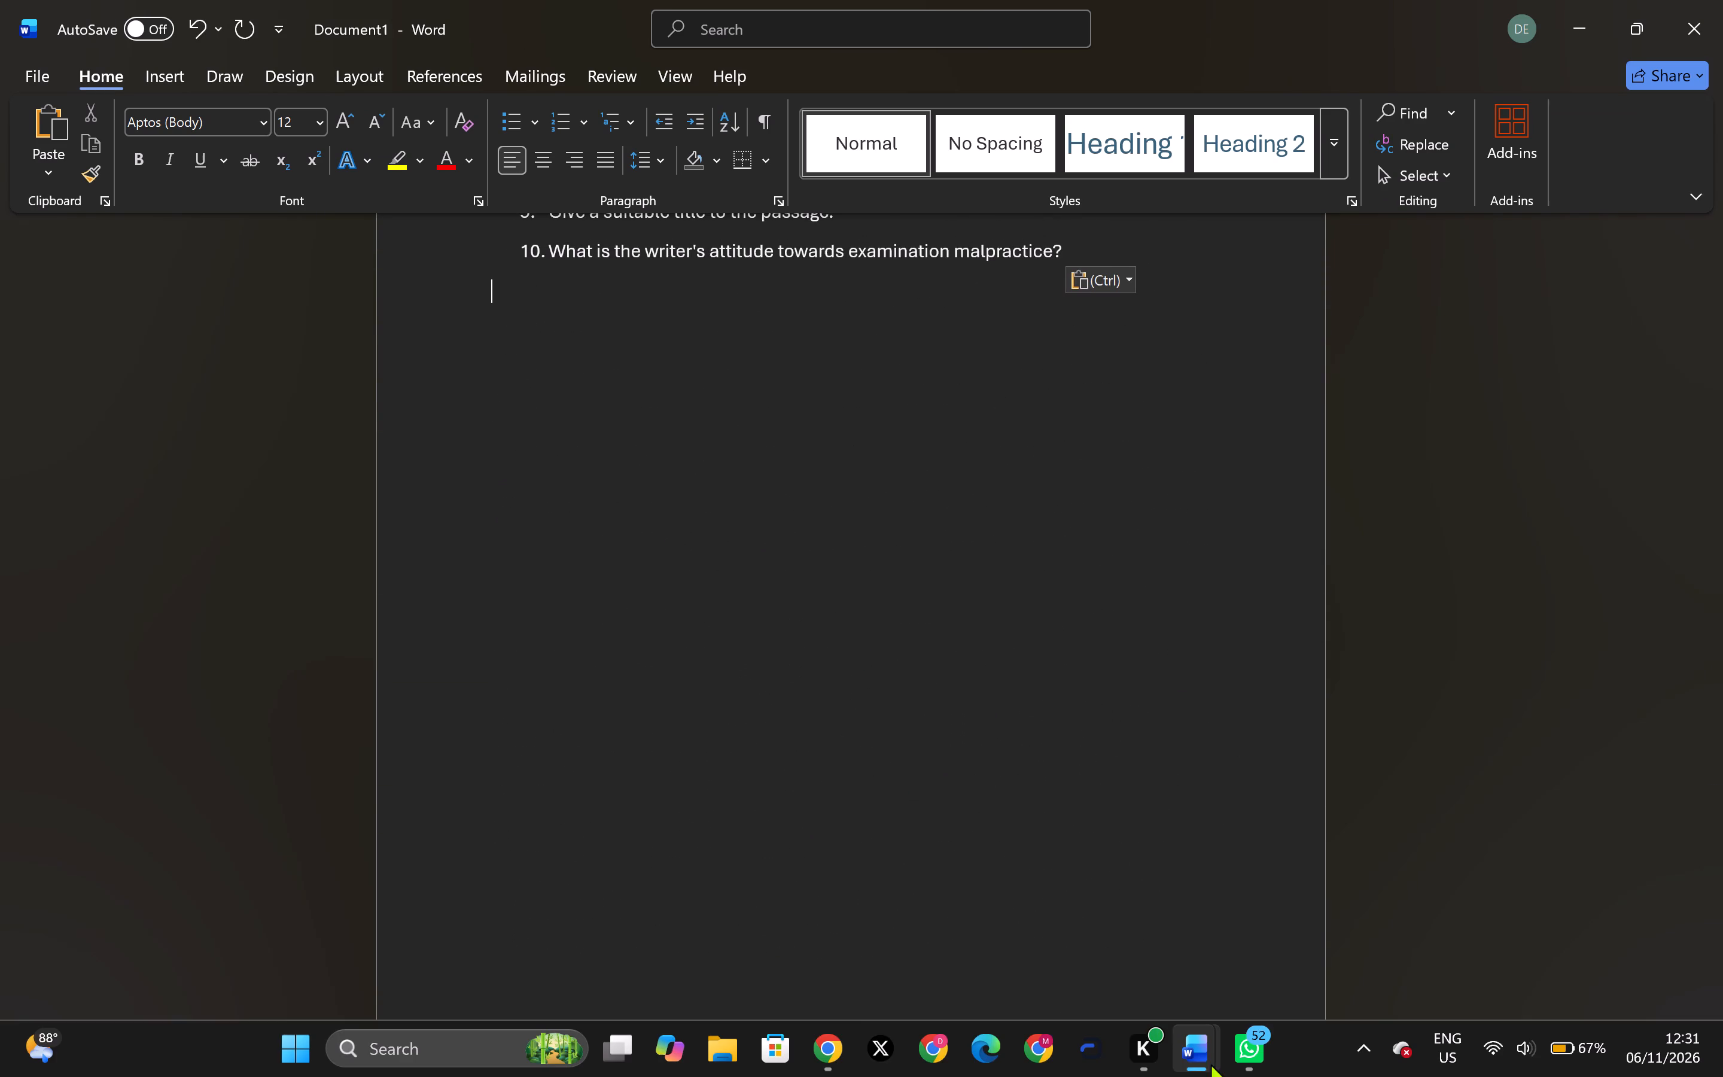
Back in the SS1 exam, change the "SECTION B" heading under the title to "SECTION A".
click(997, 923)
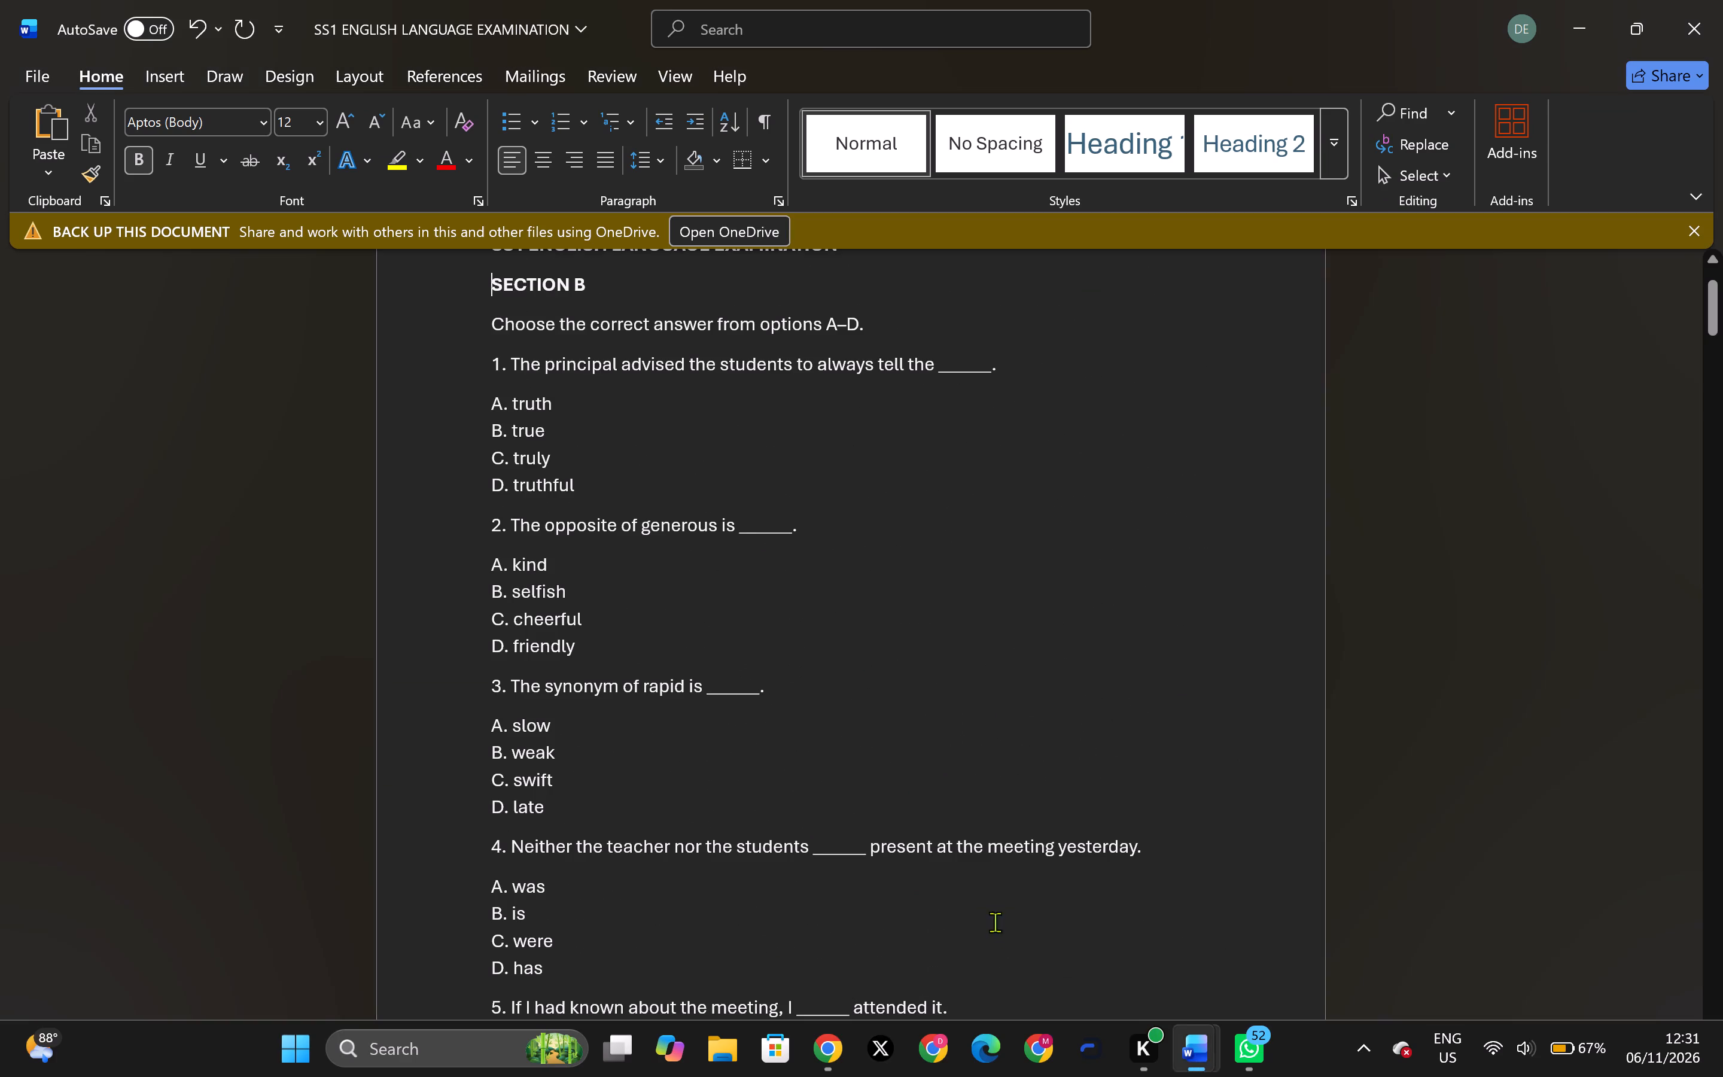
scroll(739, 522, up, 3)
click(600, 431)
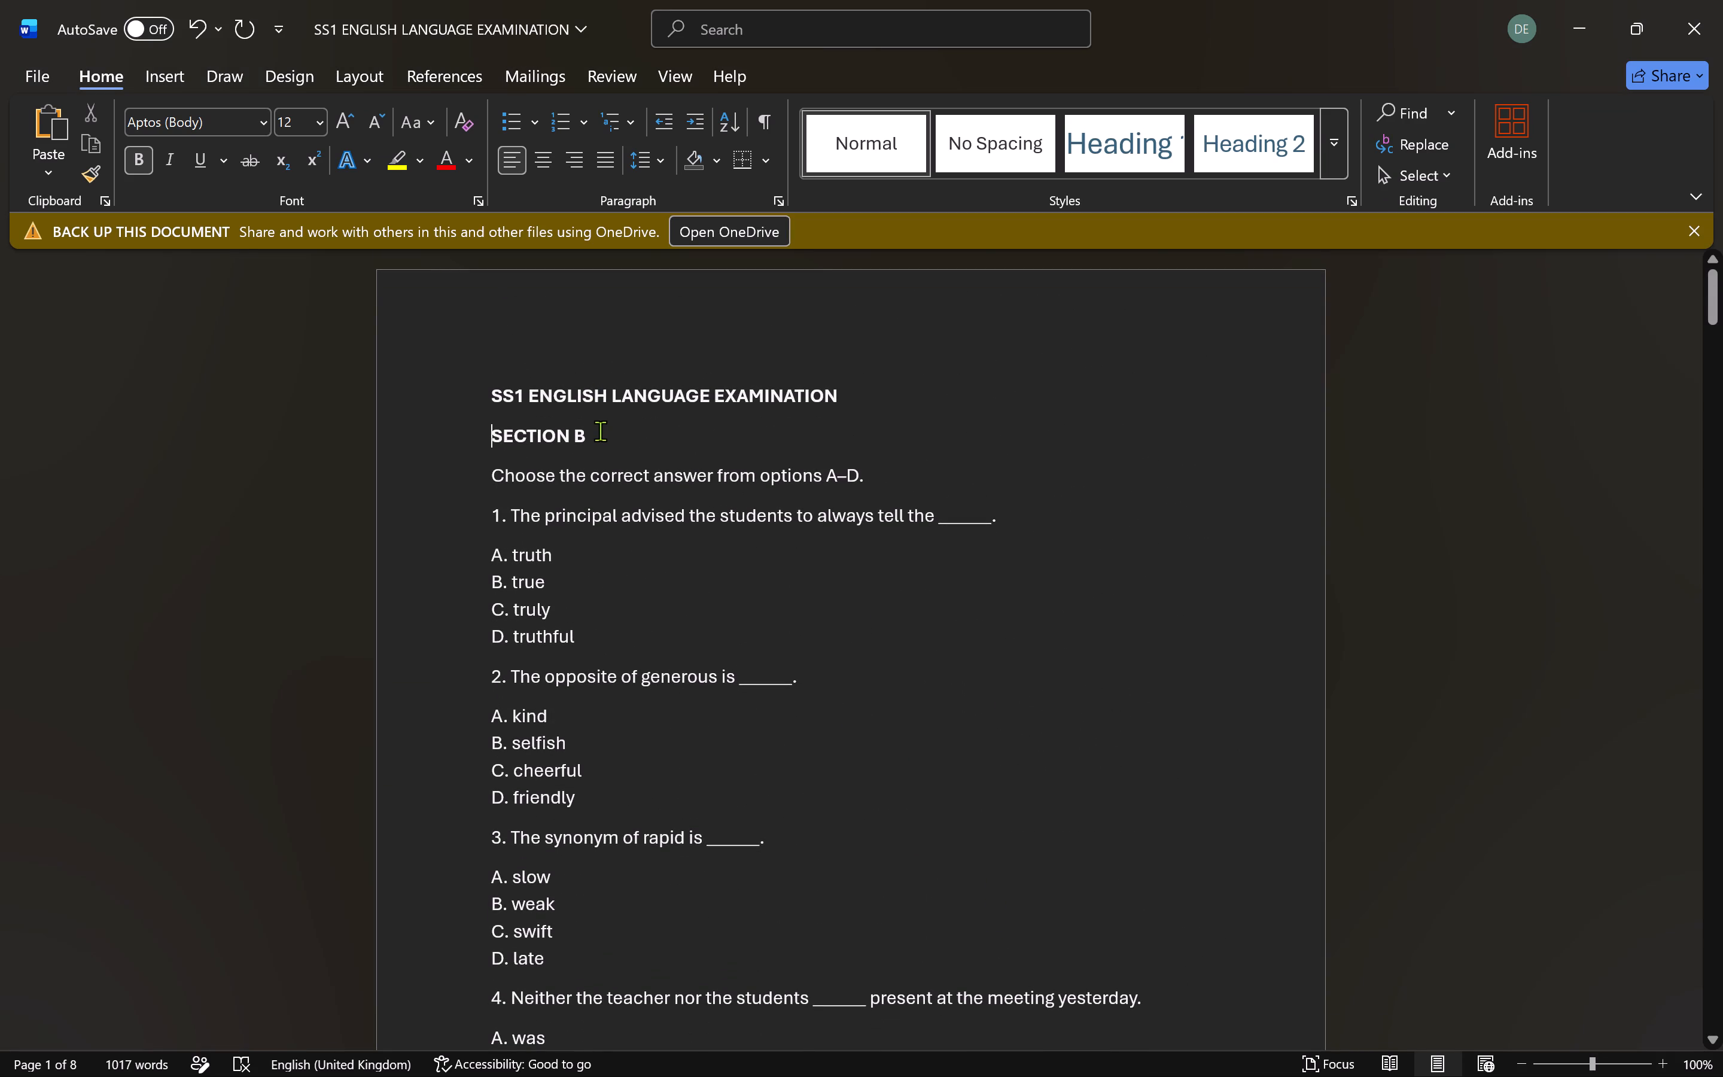
key(BackSpace)
Examine the section headings and question numbering from the first multiple-choice questions through to the end of the SS1 exam.
scroll(755, 739, down, 4)
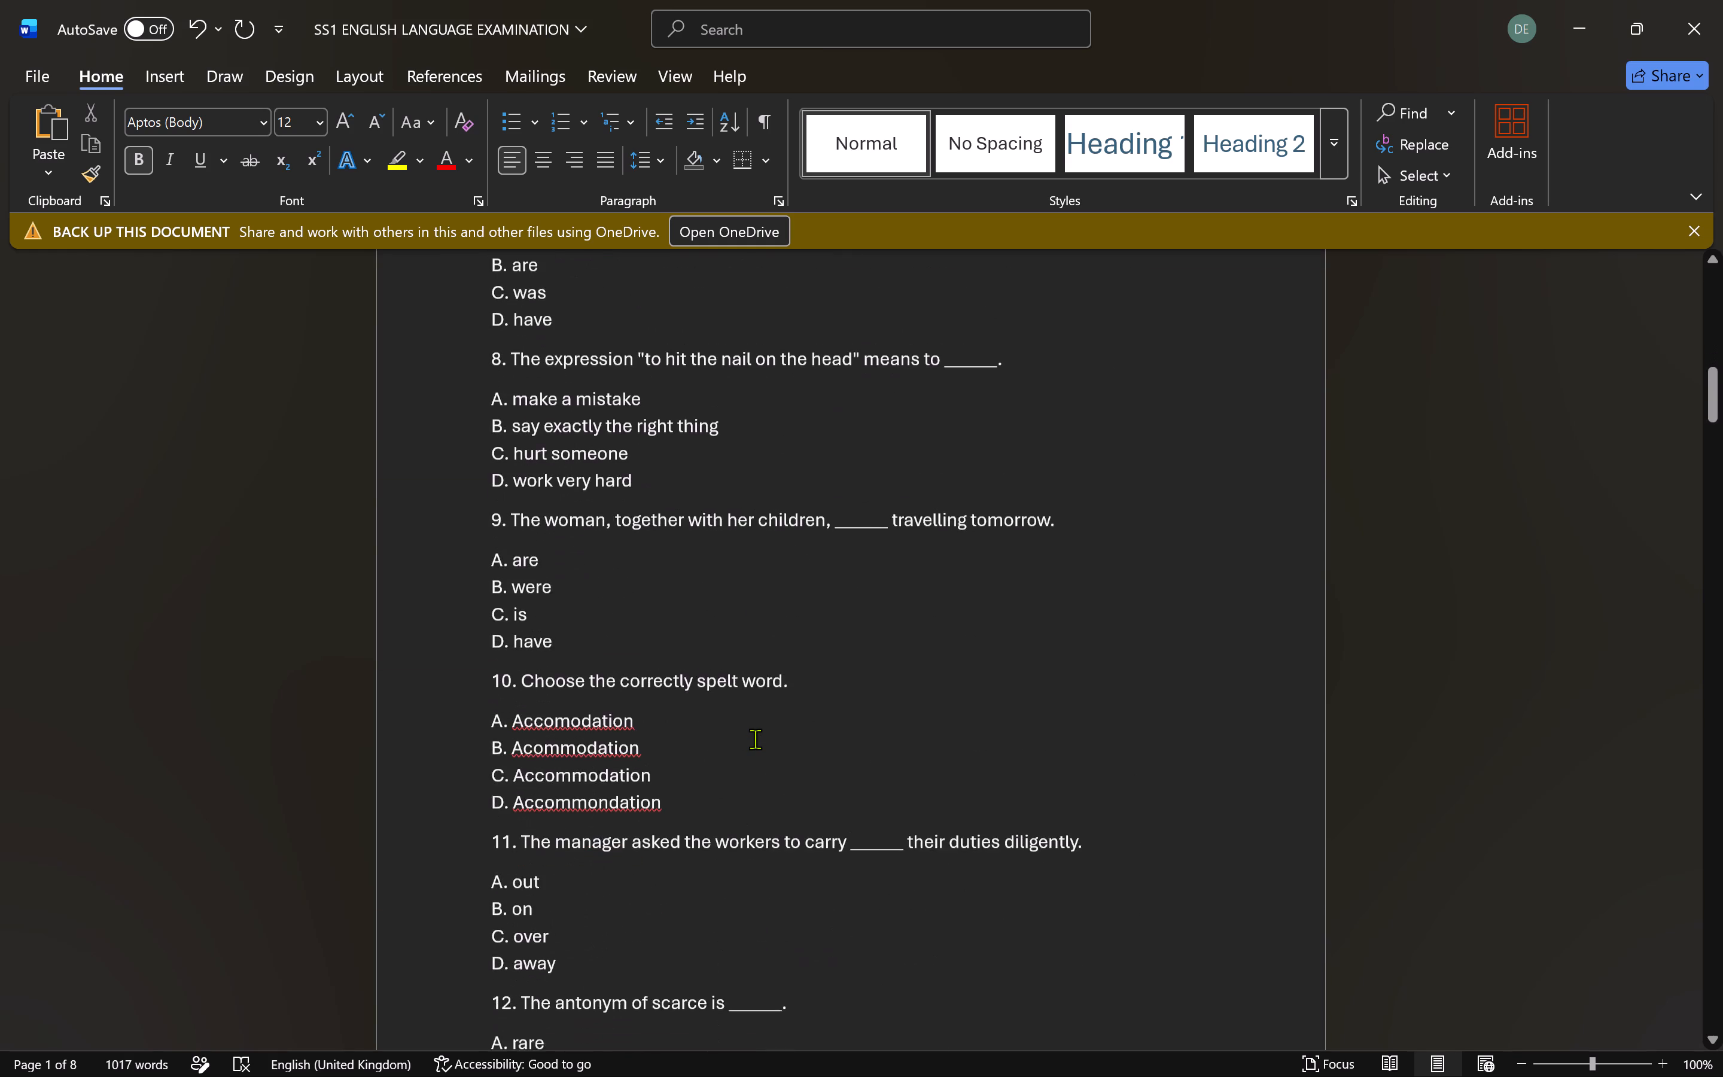
scroll(755, 739, down, 3)
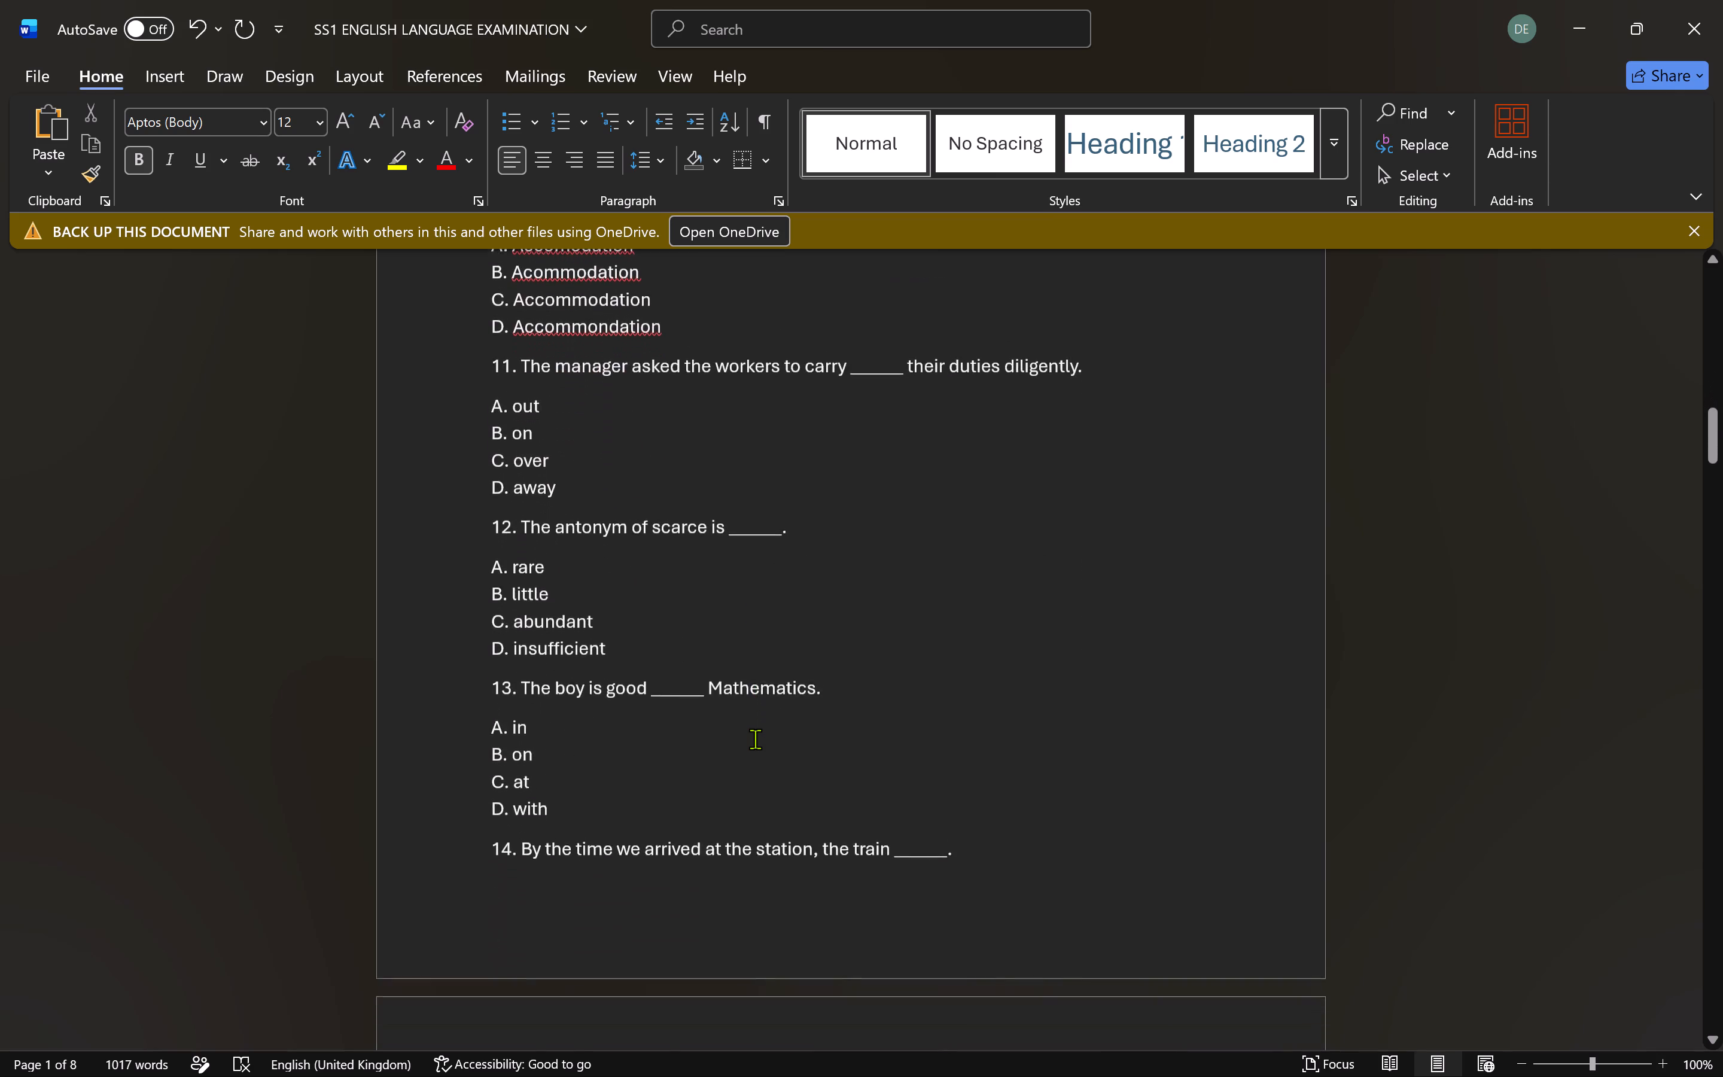
scroll(755, 739, down, 4)
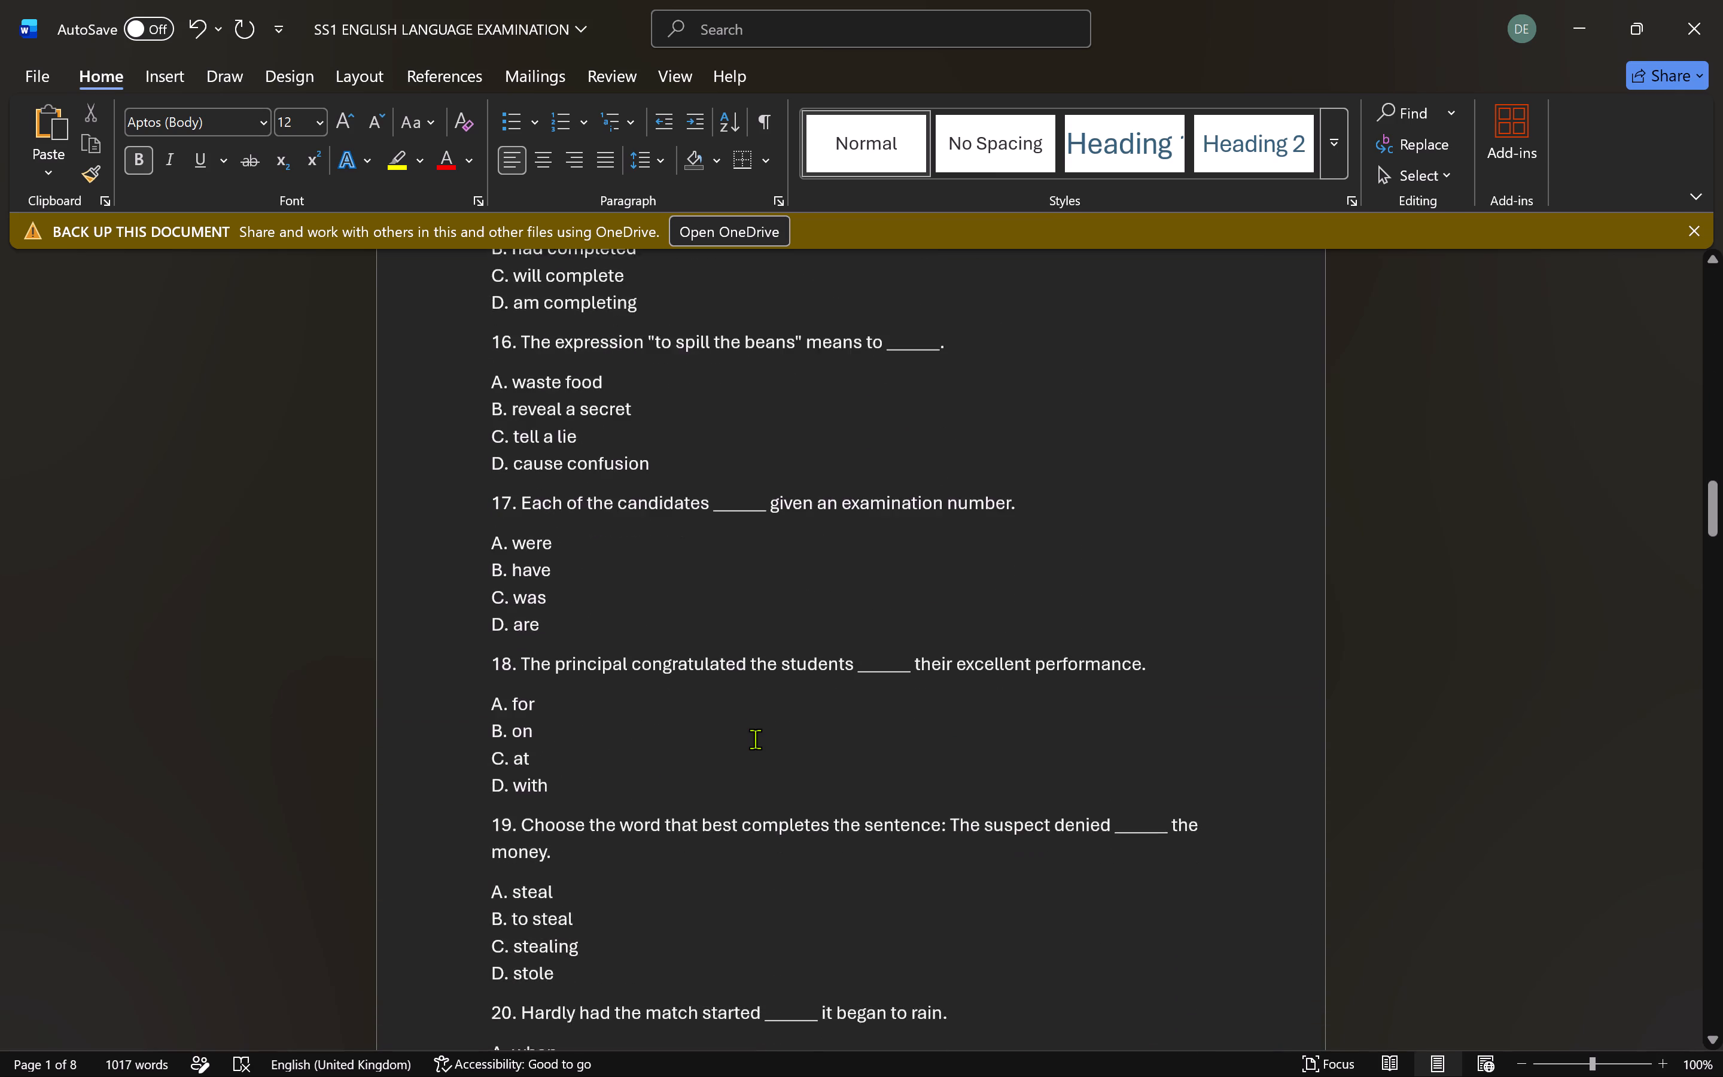
scroll(755, 739, down, 3)
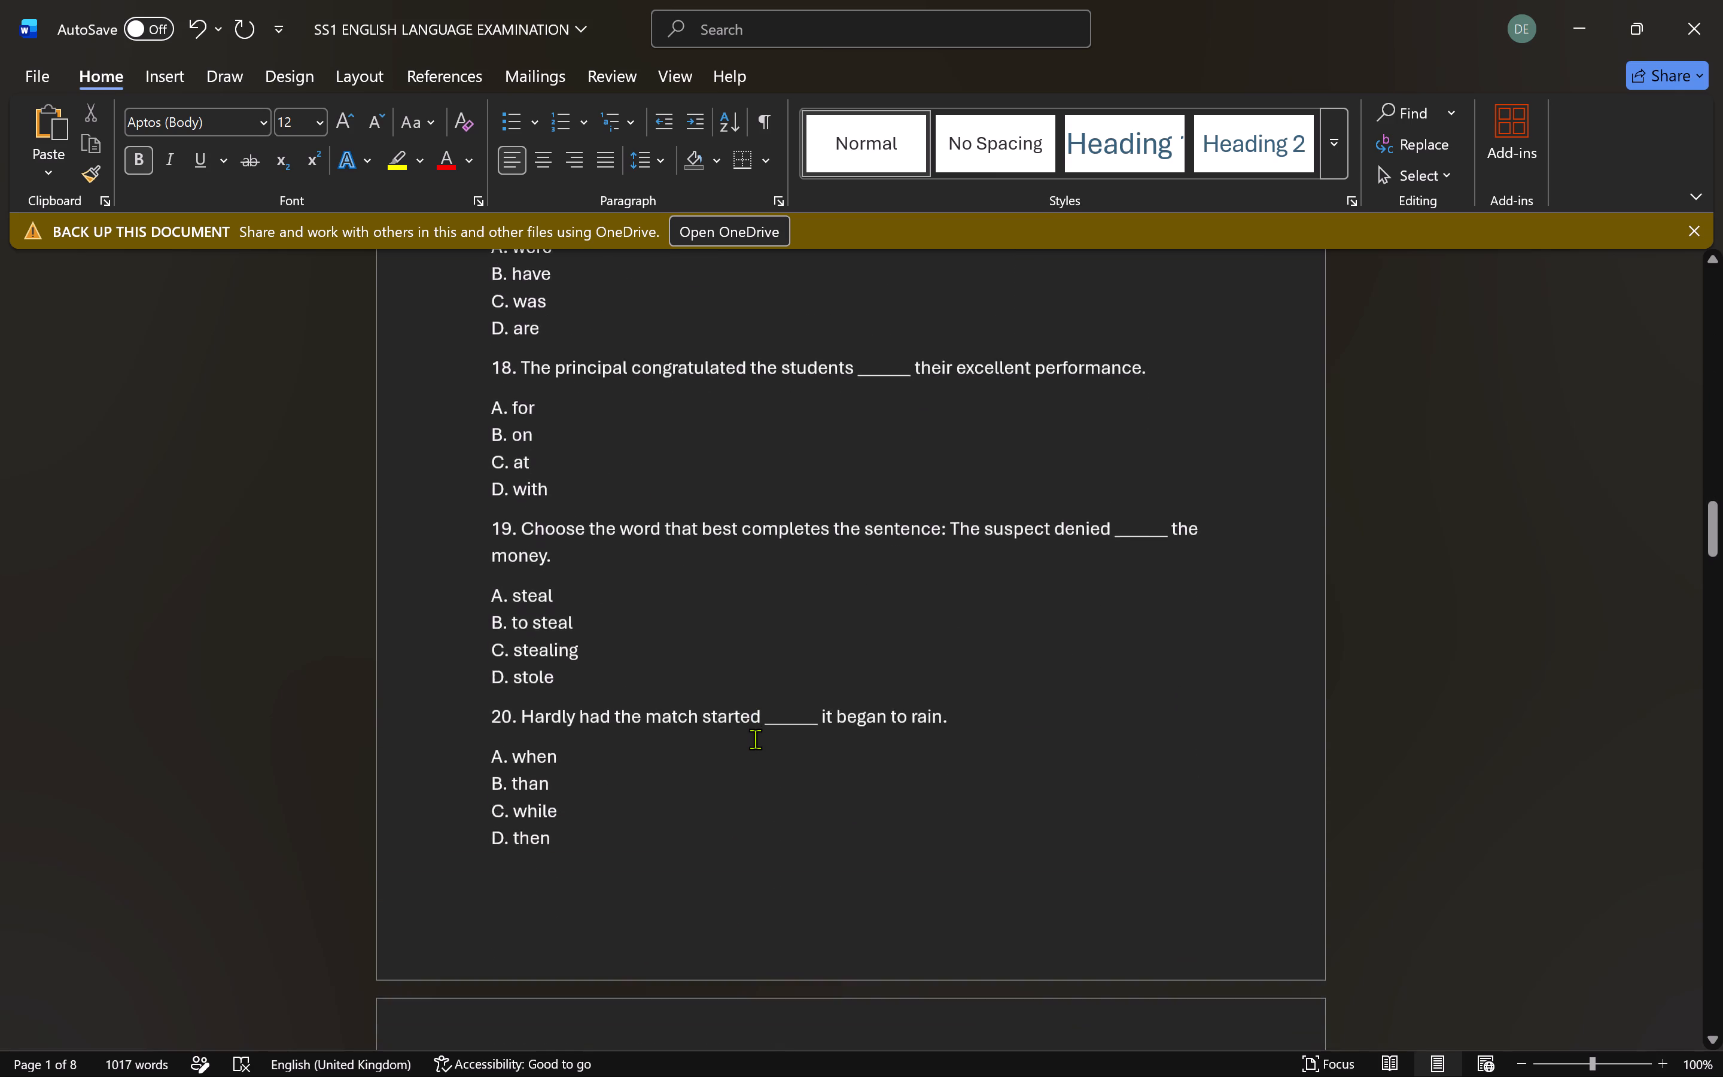
scroll(755, 739, down, 1)
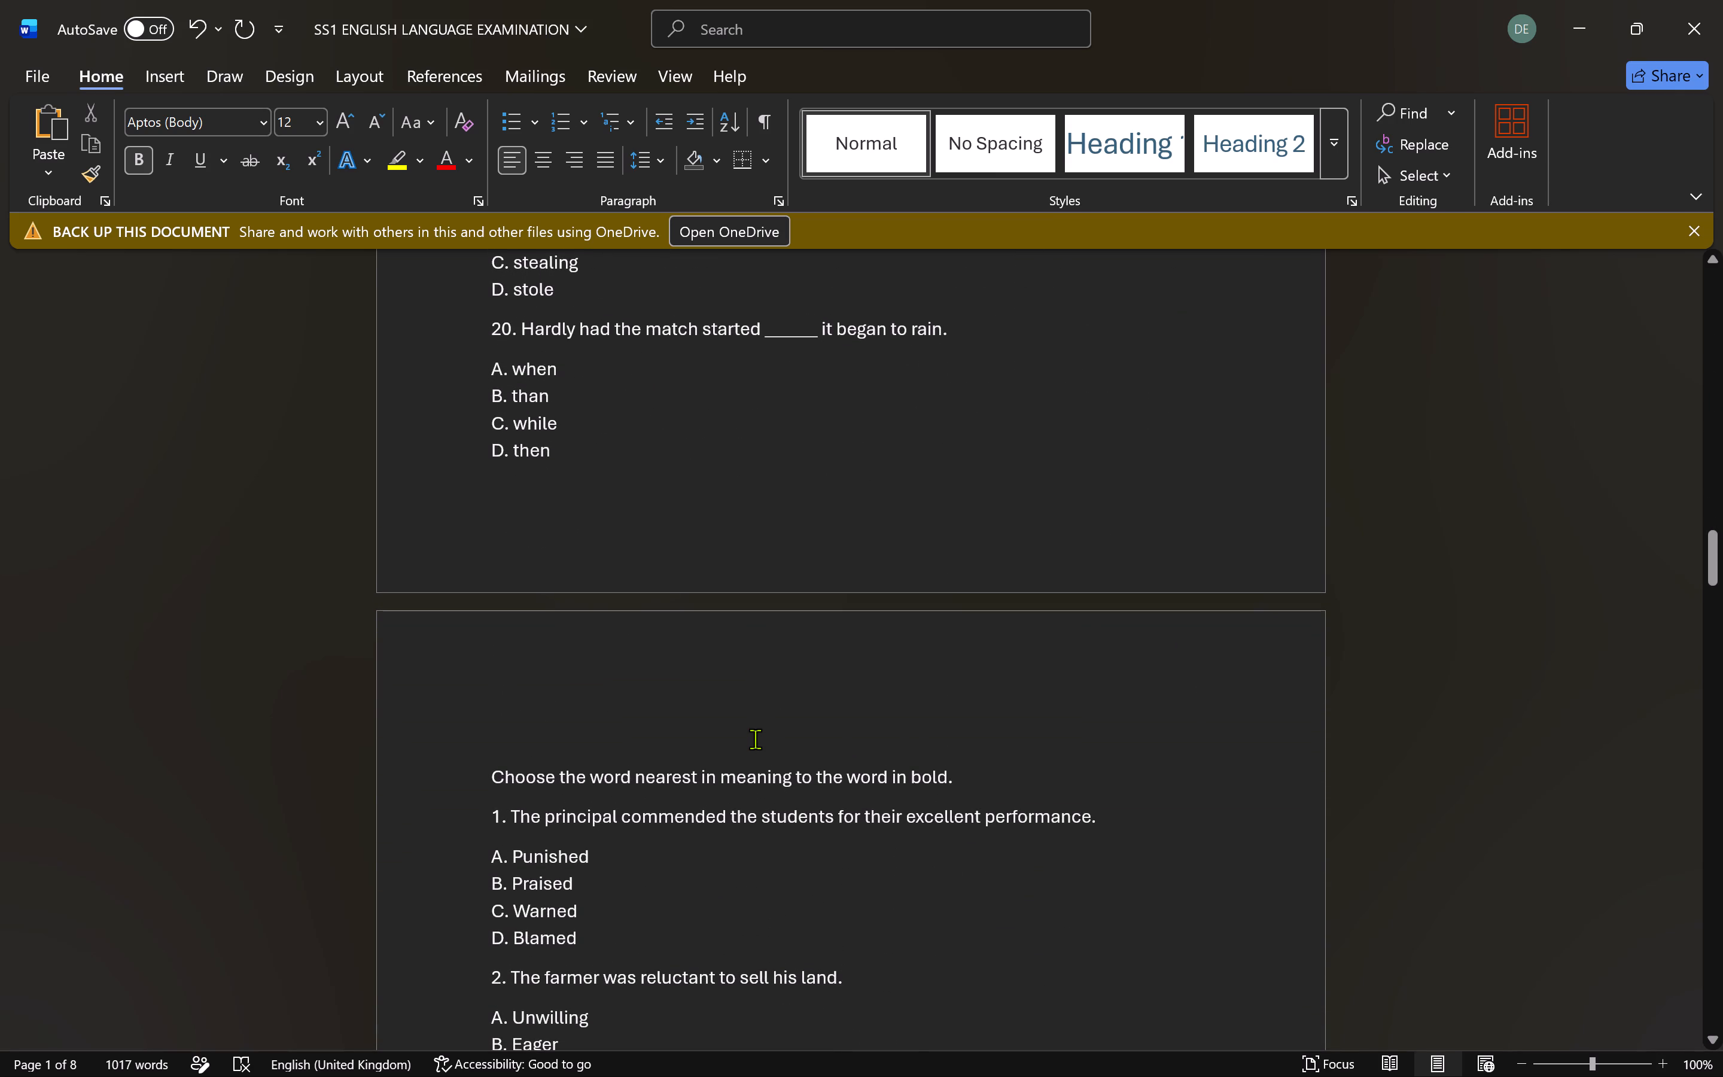
scroll(755, 739, down, 1)
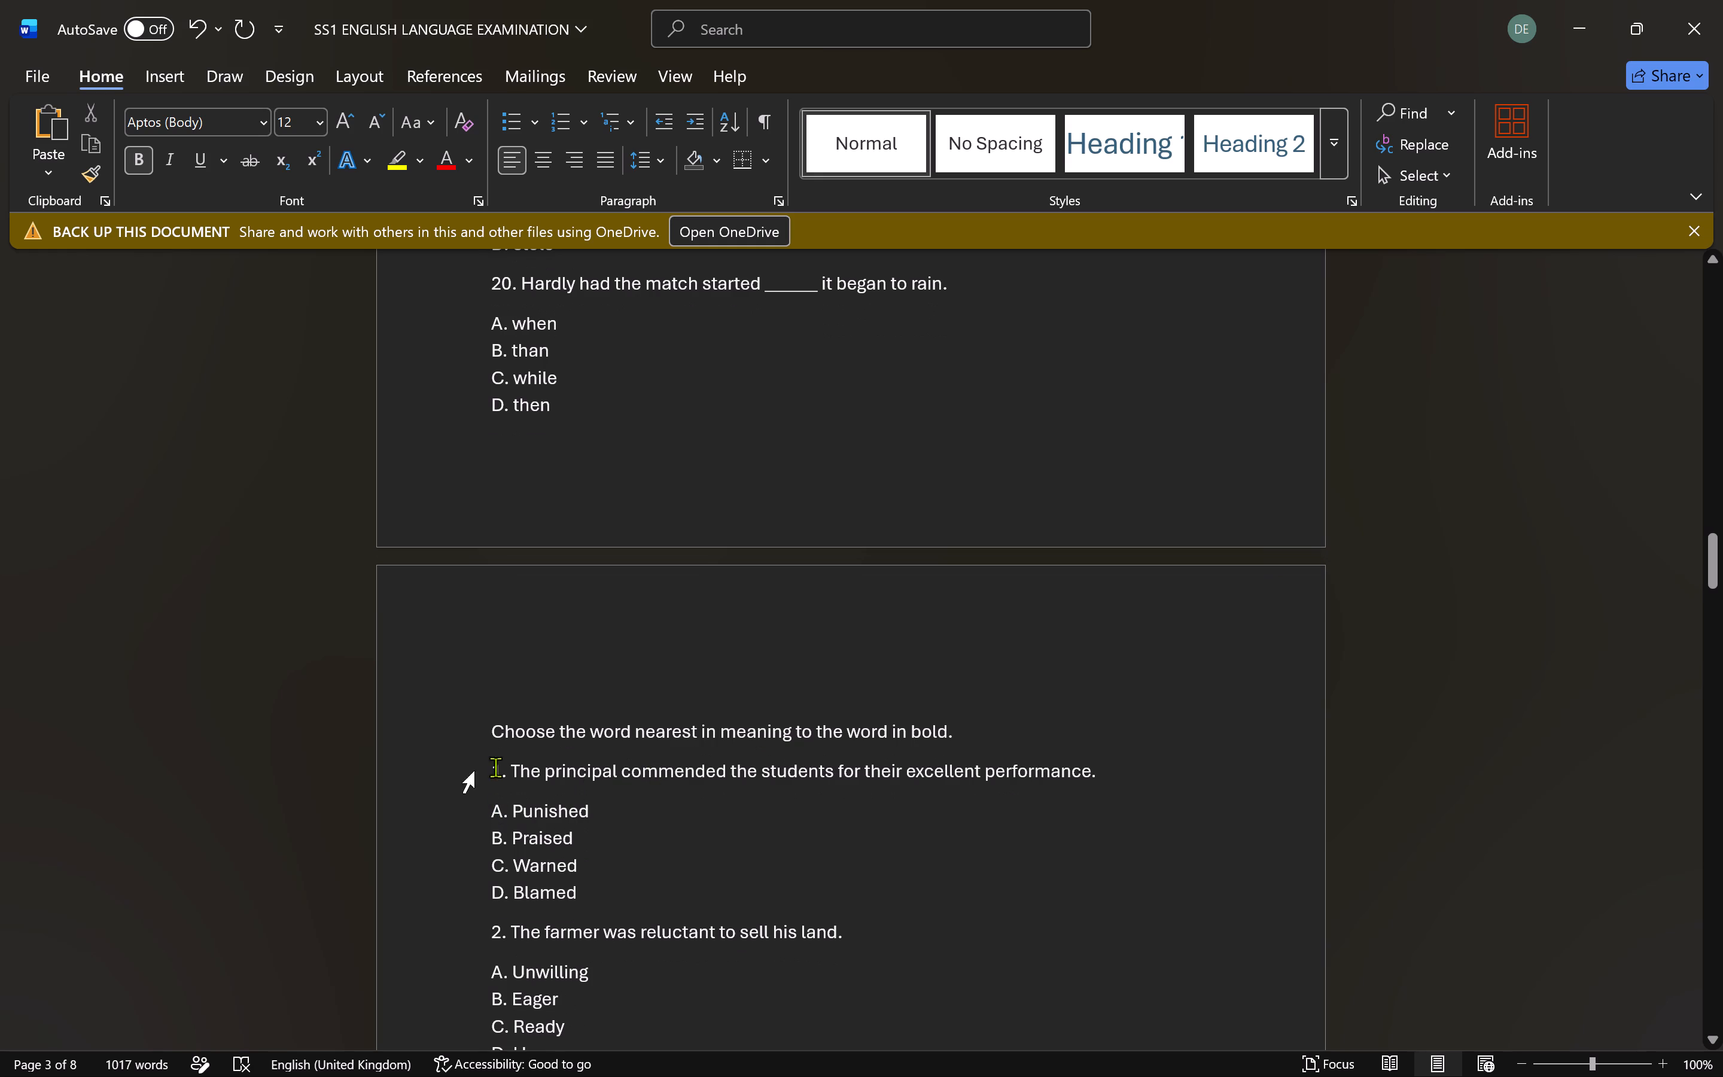
scroll(606, 788, down, 3)
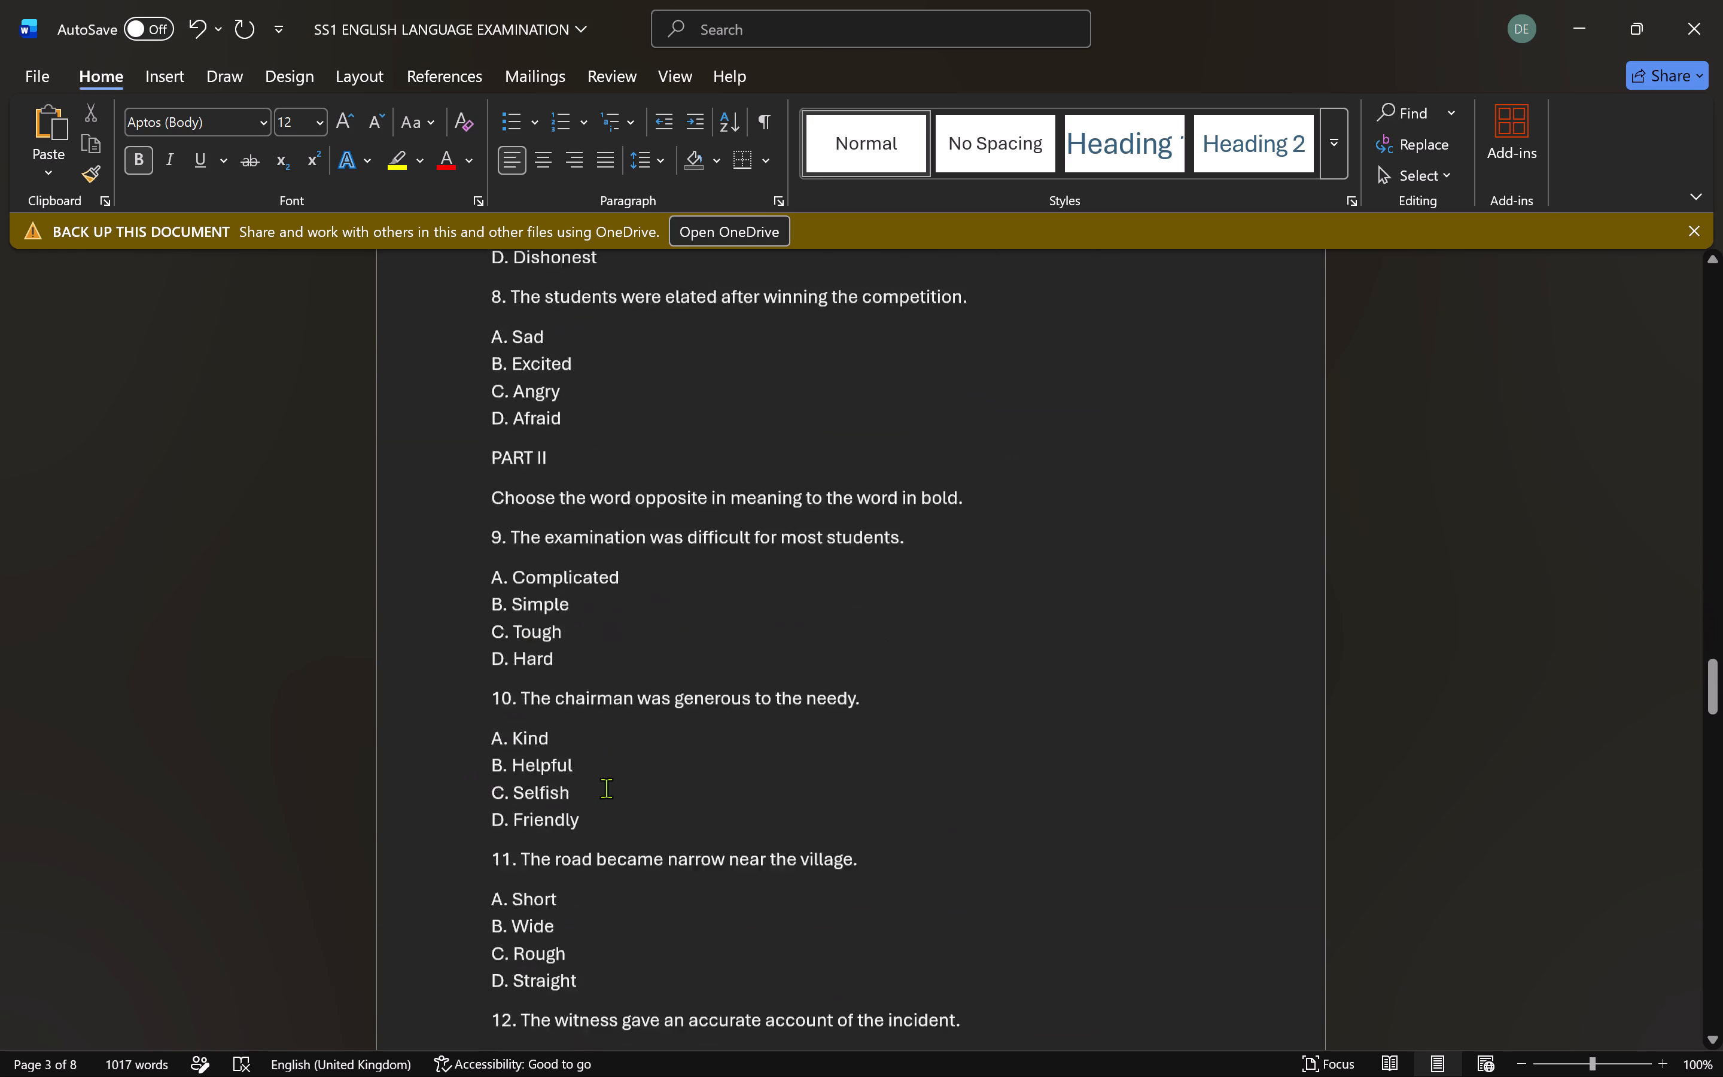
scroll(606, 788, down, 3)
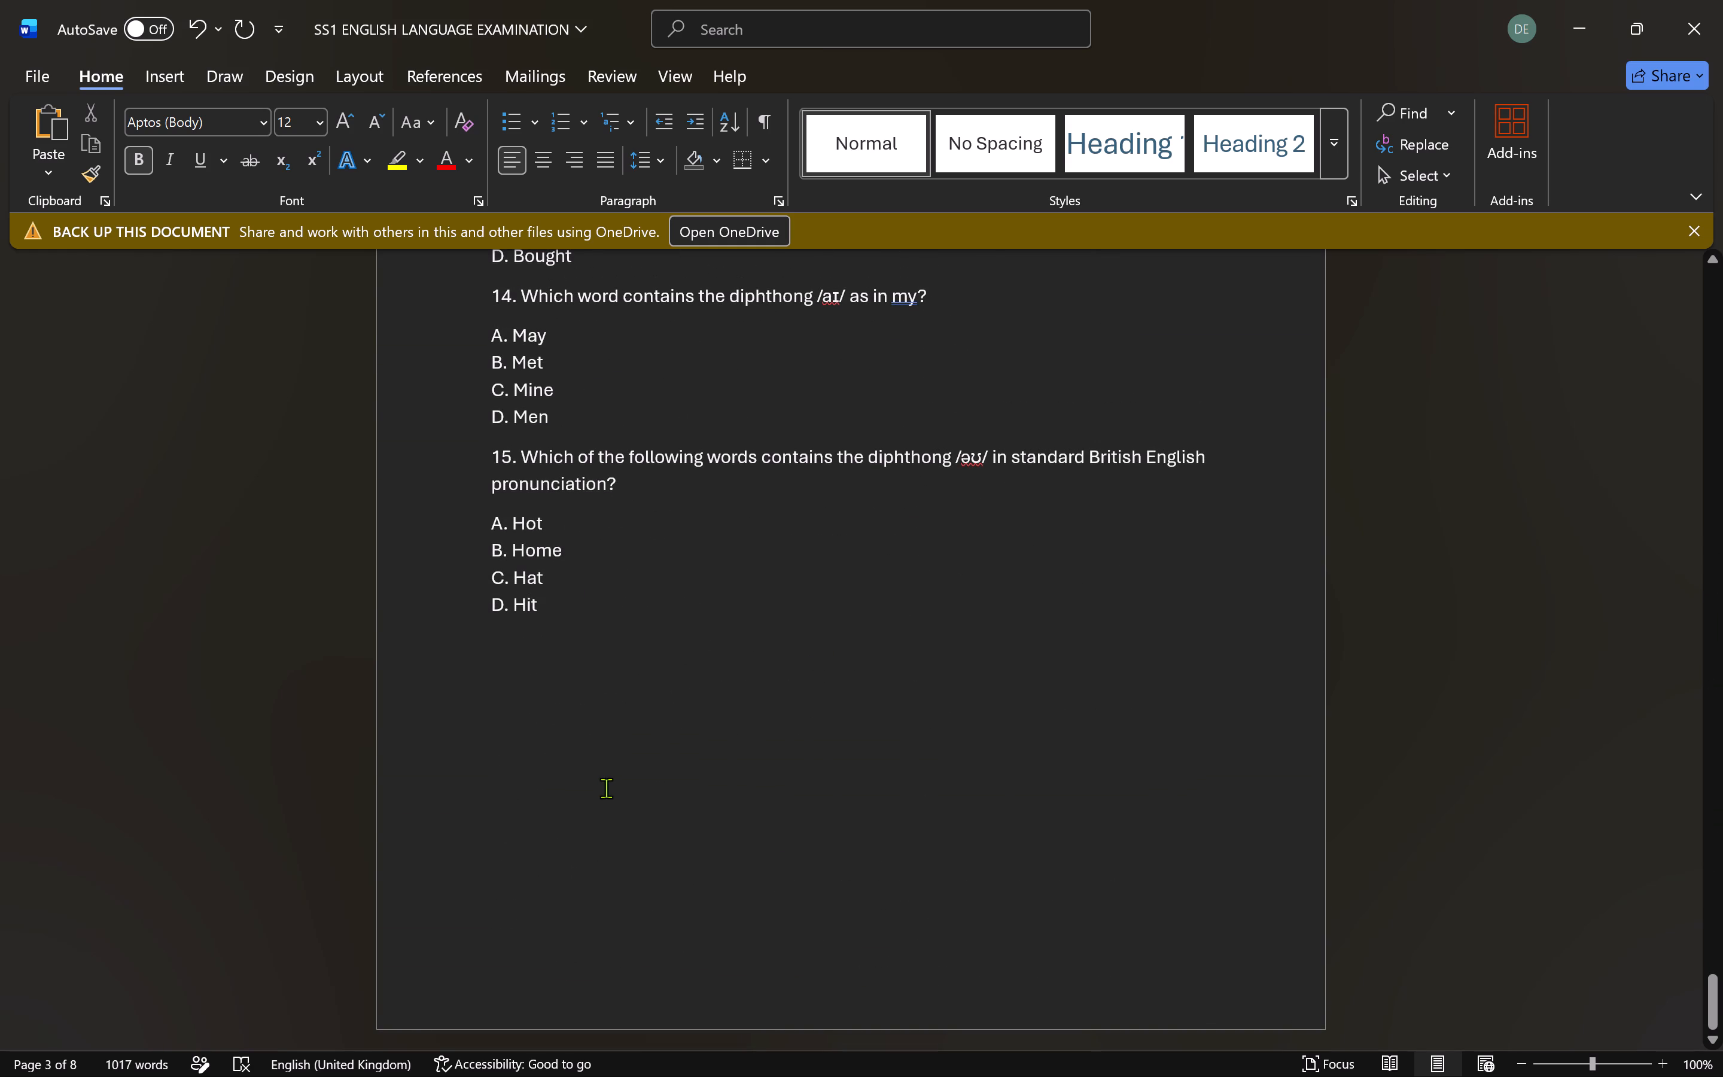
Copy the entire text of the SS1 exam.
key(ctrl+a)
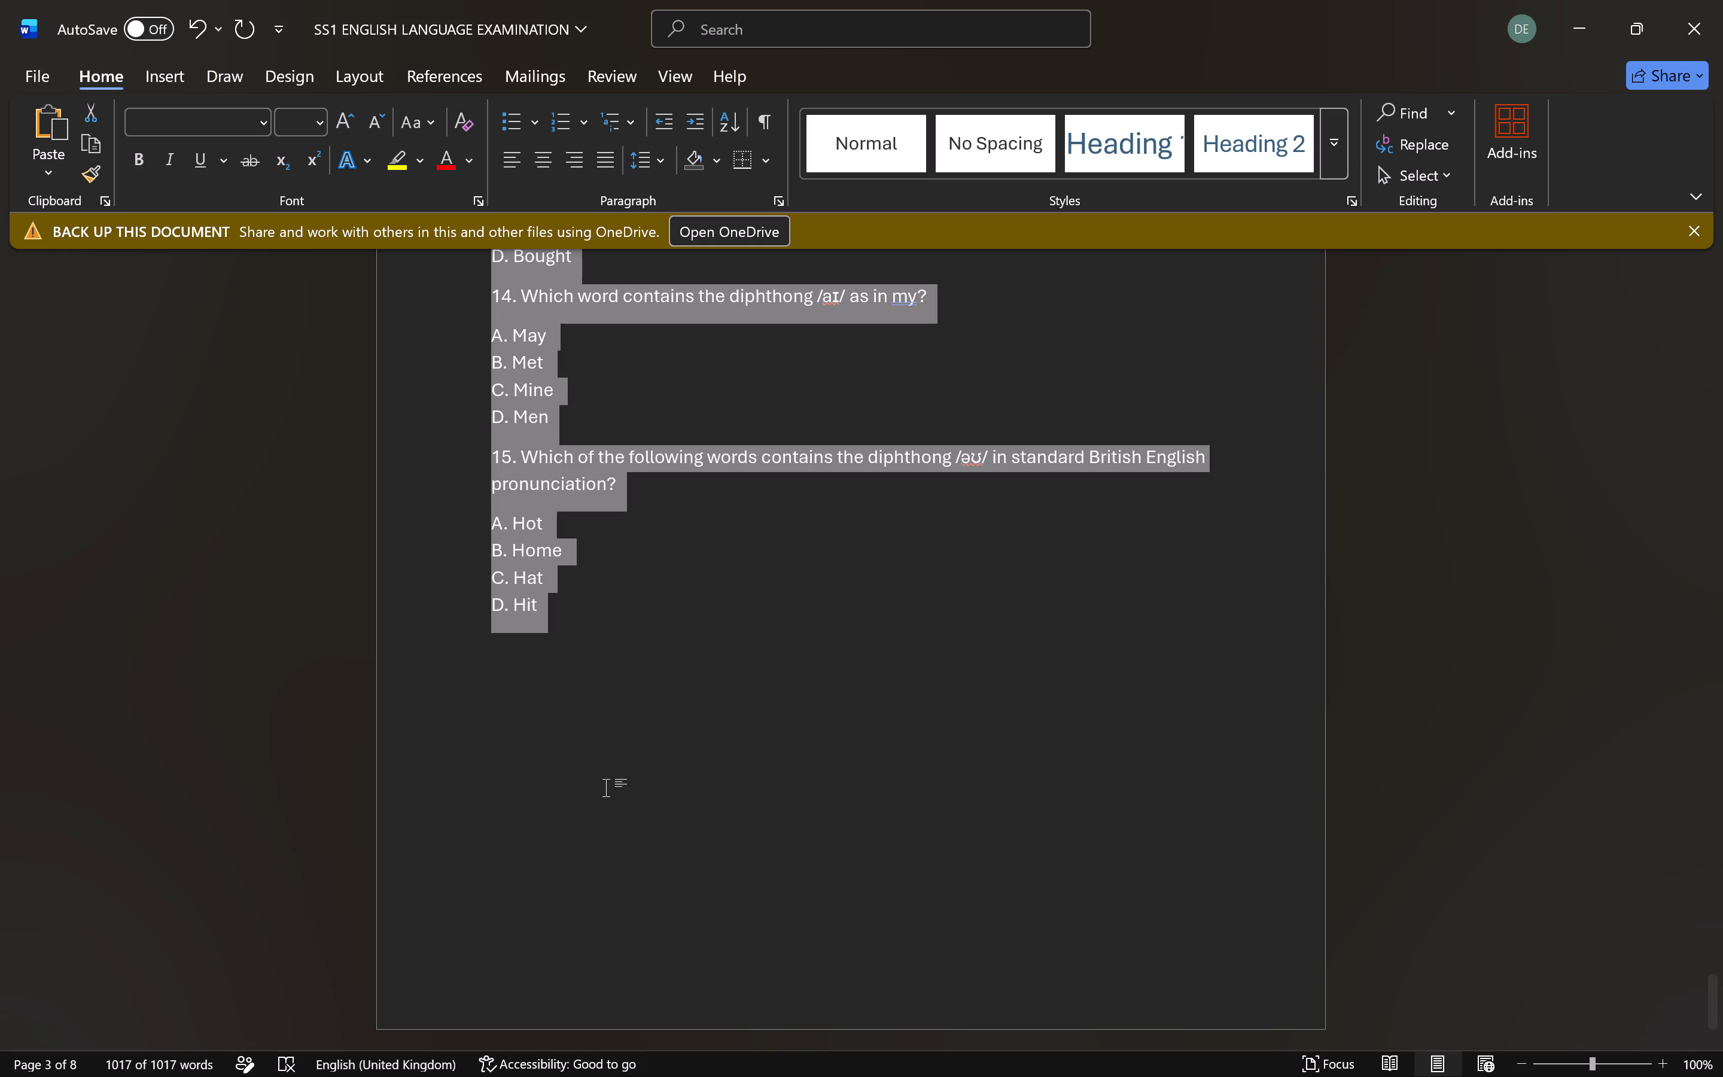
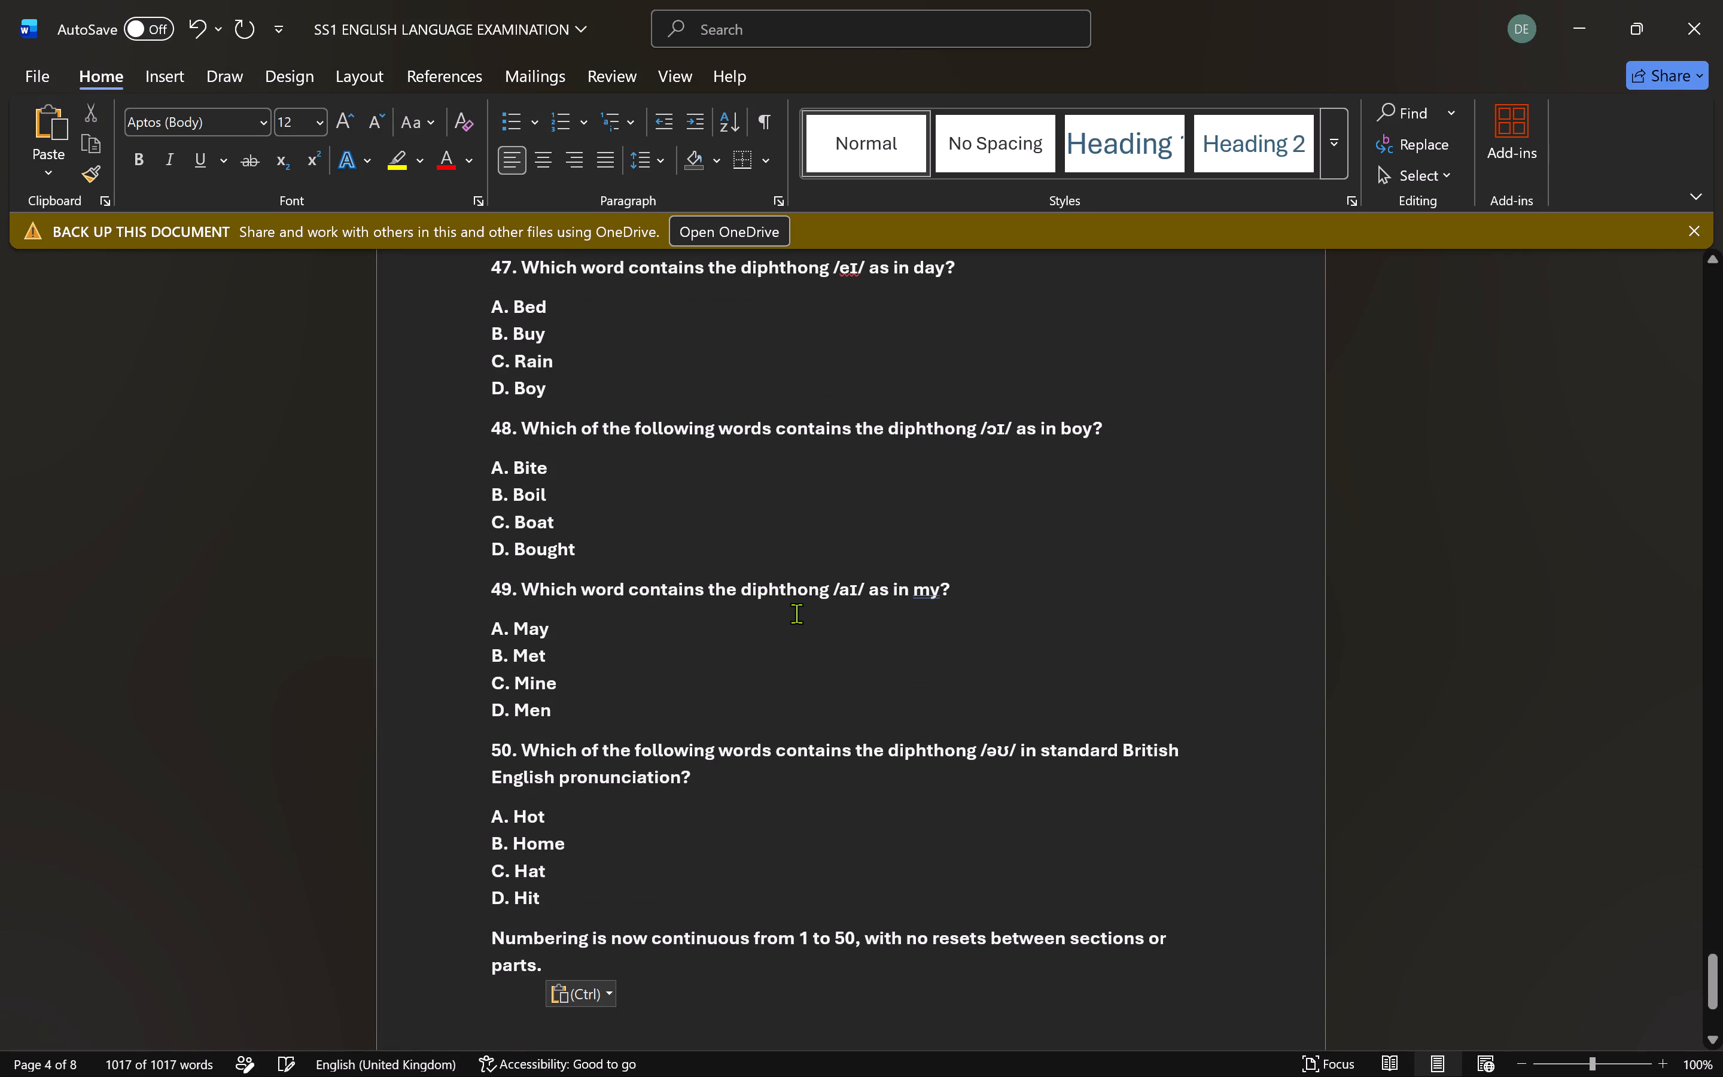
Remove the bold formatting from the entire pasted exam.
scroll(796, 613, up, 2)
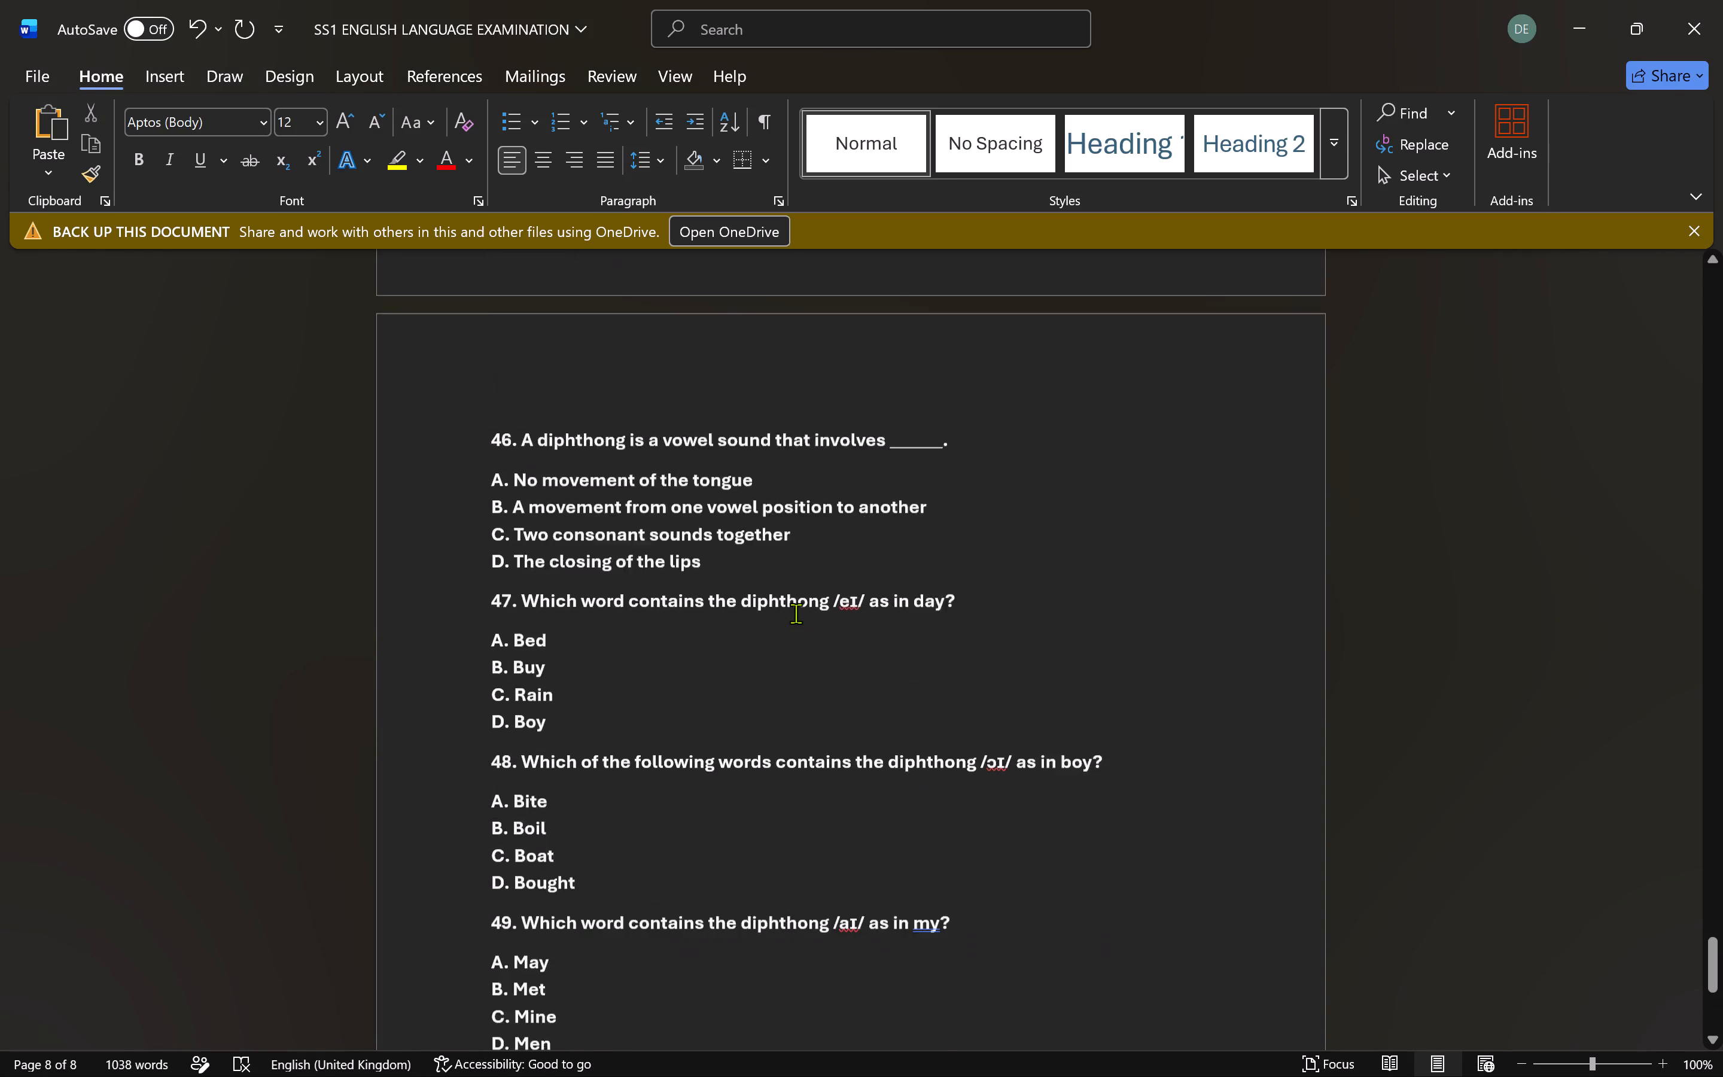
scroll(796, 613, up, 18)
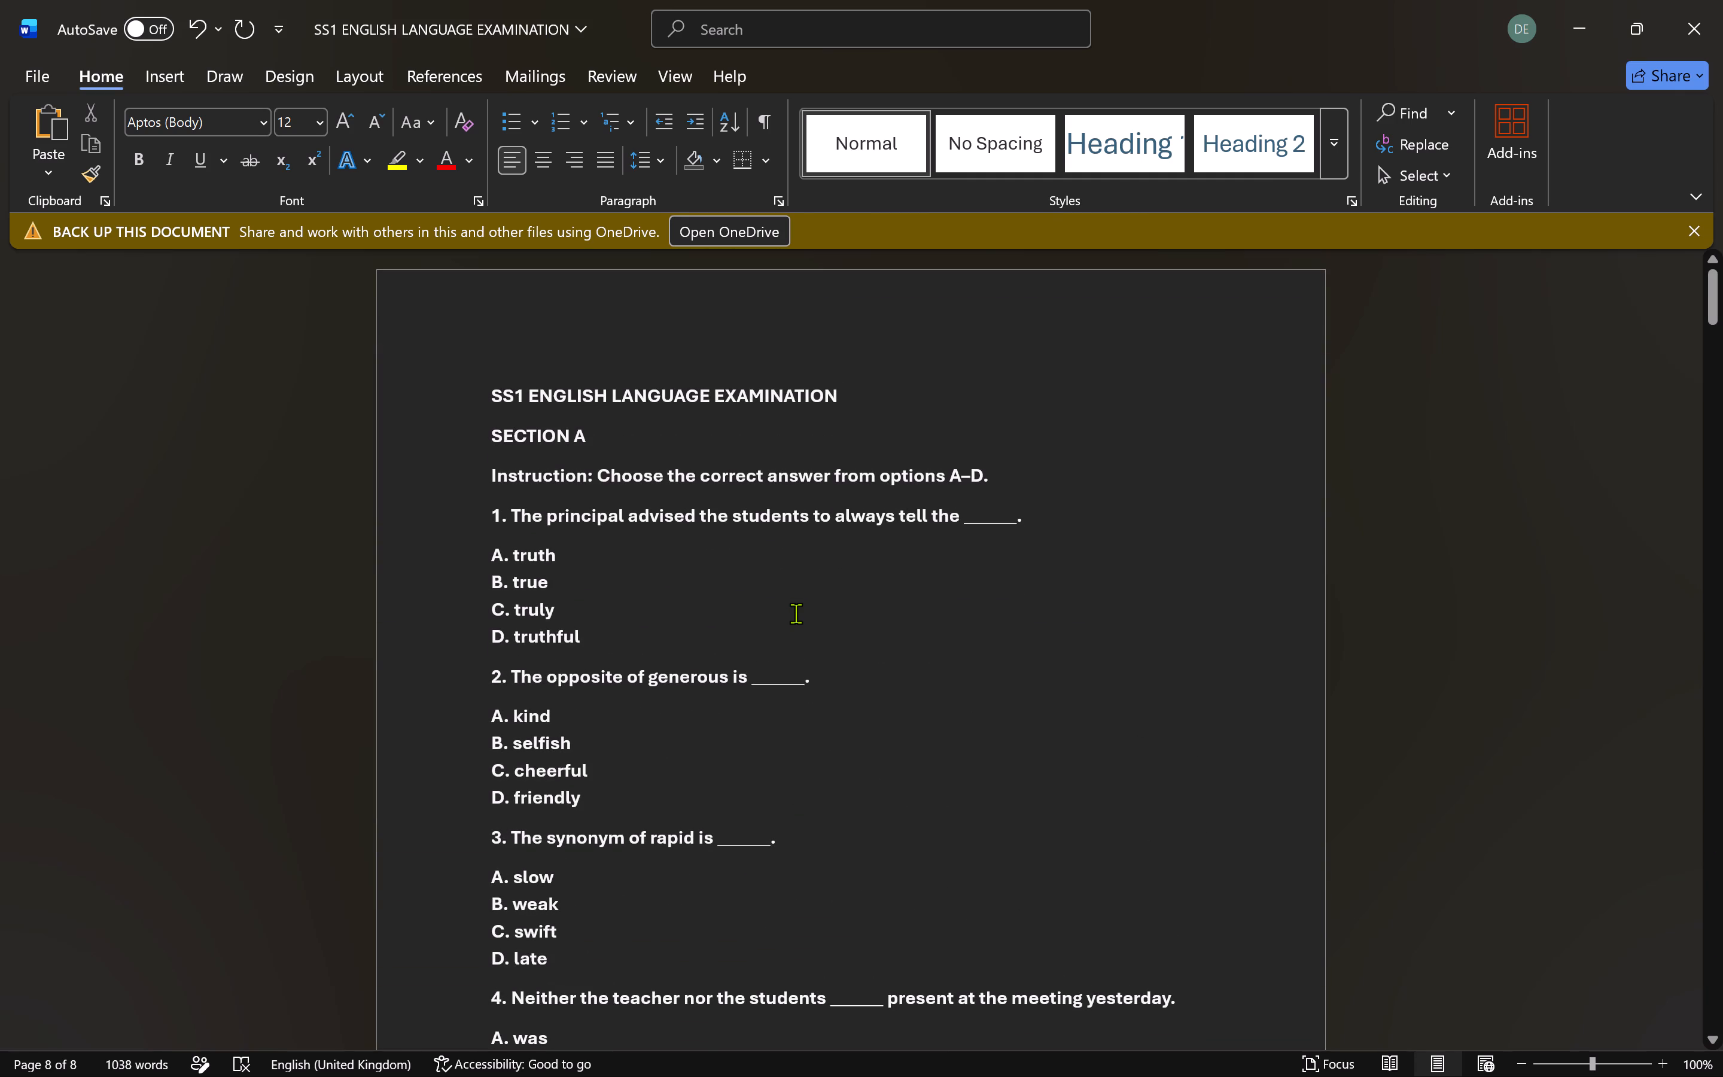
key(ctrl+a)
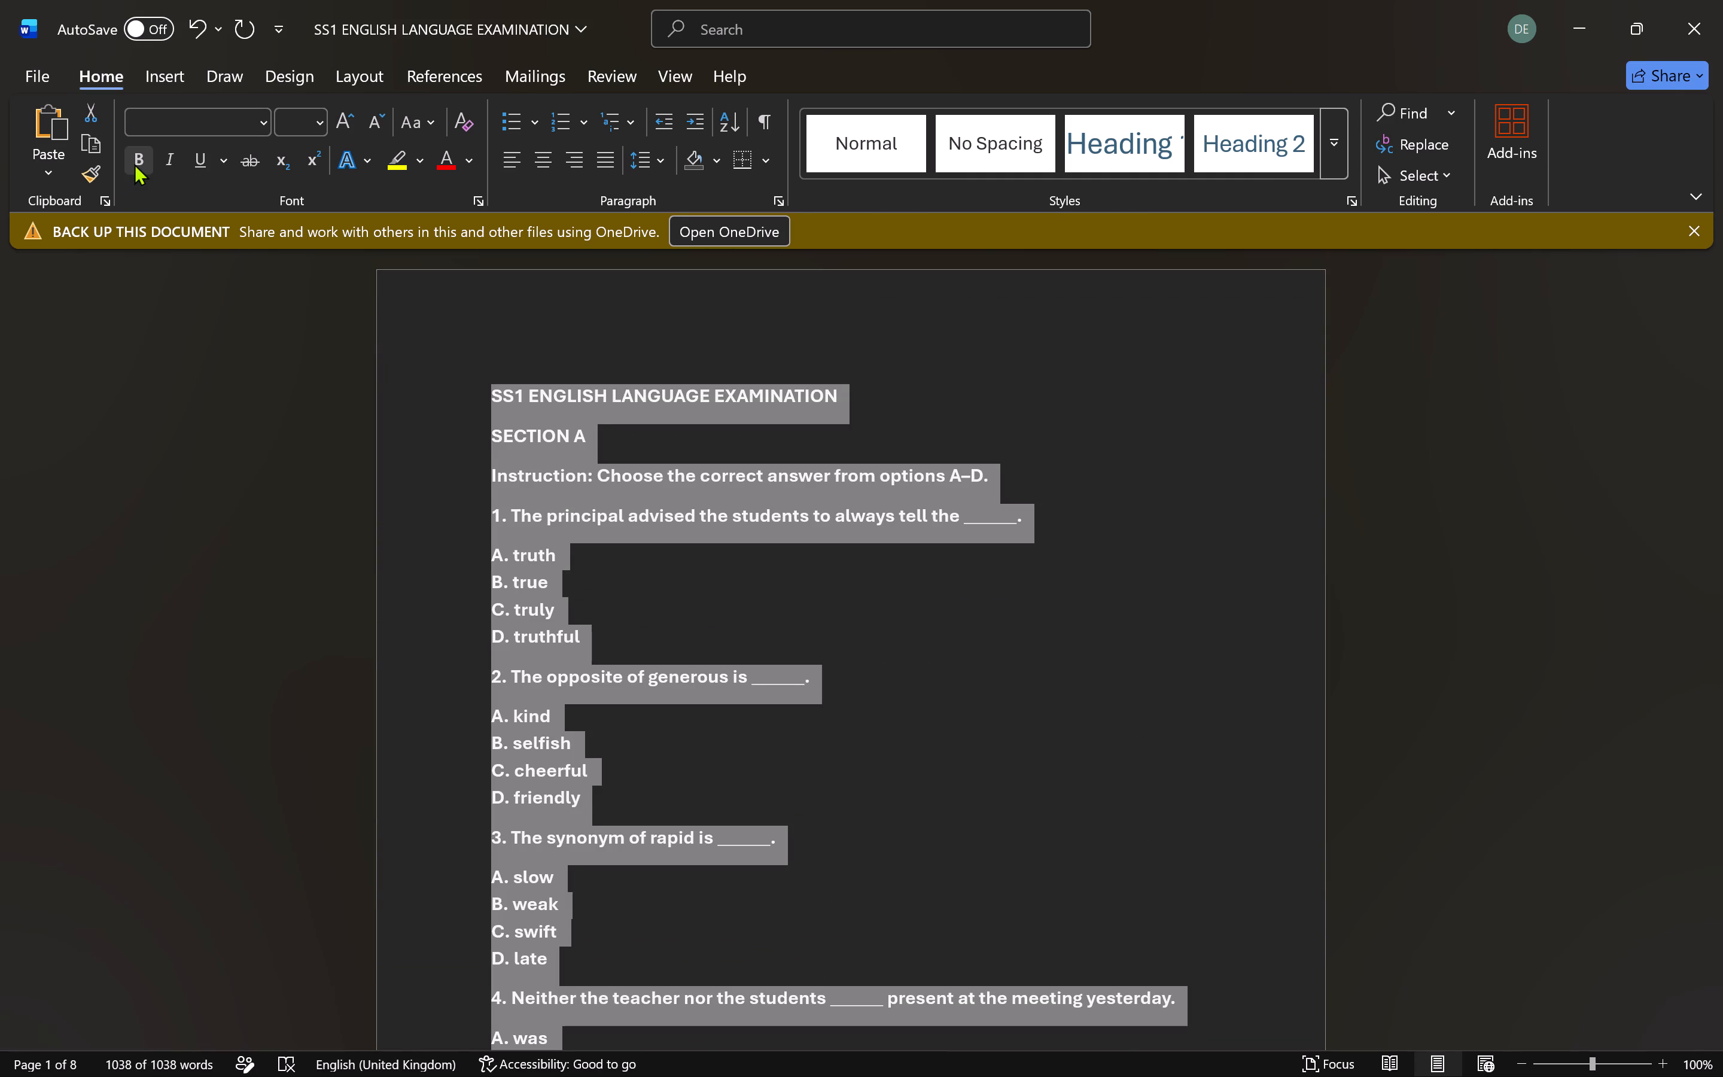
click(134, 163)
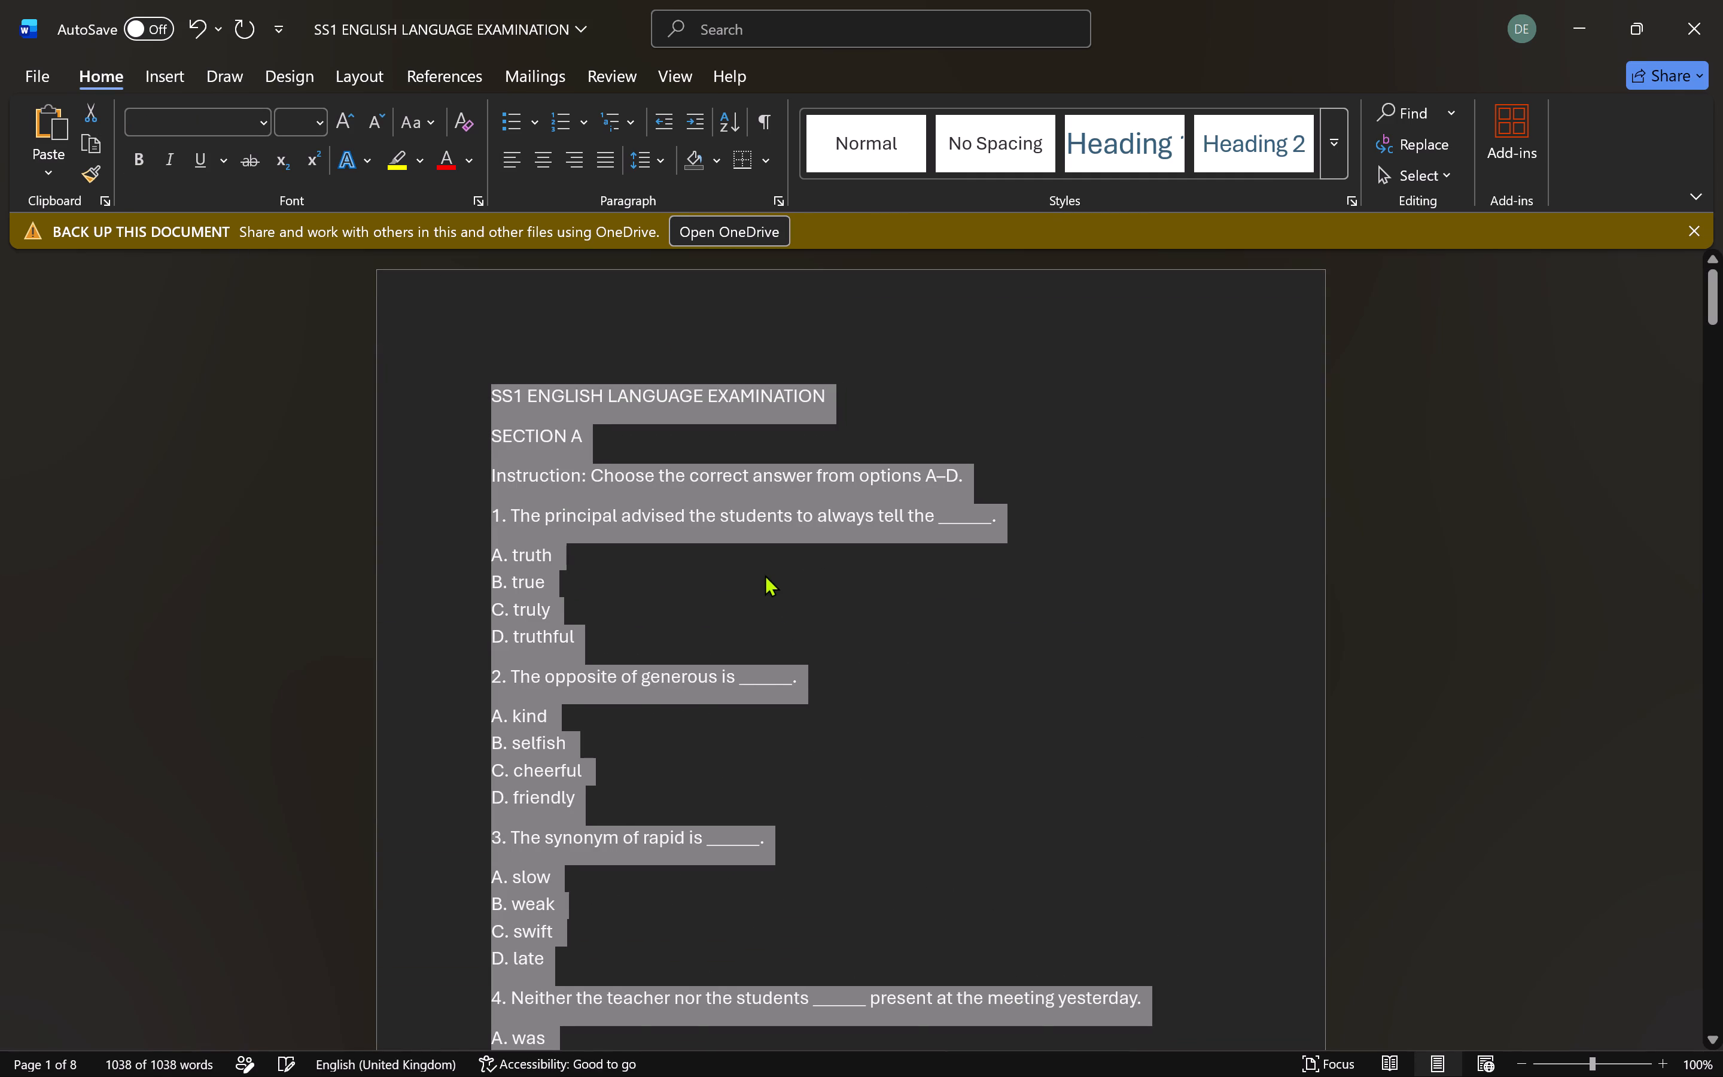
click(765, 574)
Skim the pasted exam's opening sections to check the question numbering and formatting.
scroll(786, 722, down, 1)
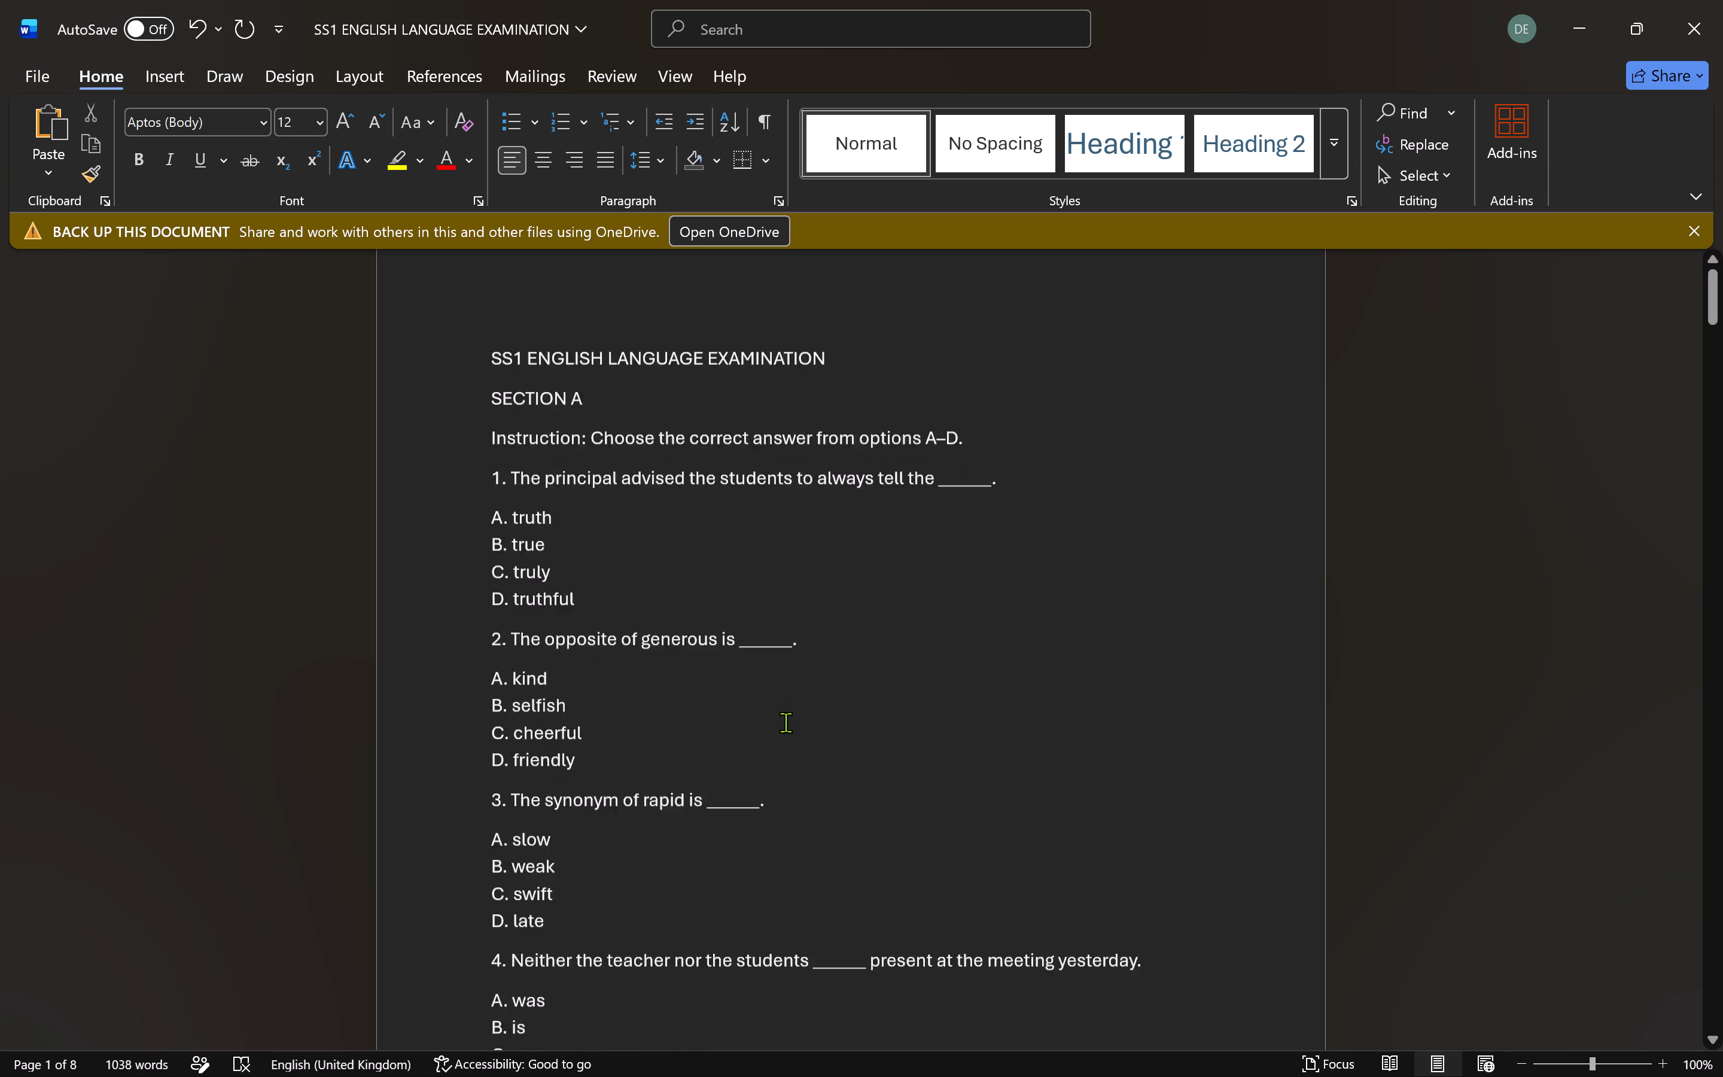
scroll(786, 722, down, 1)
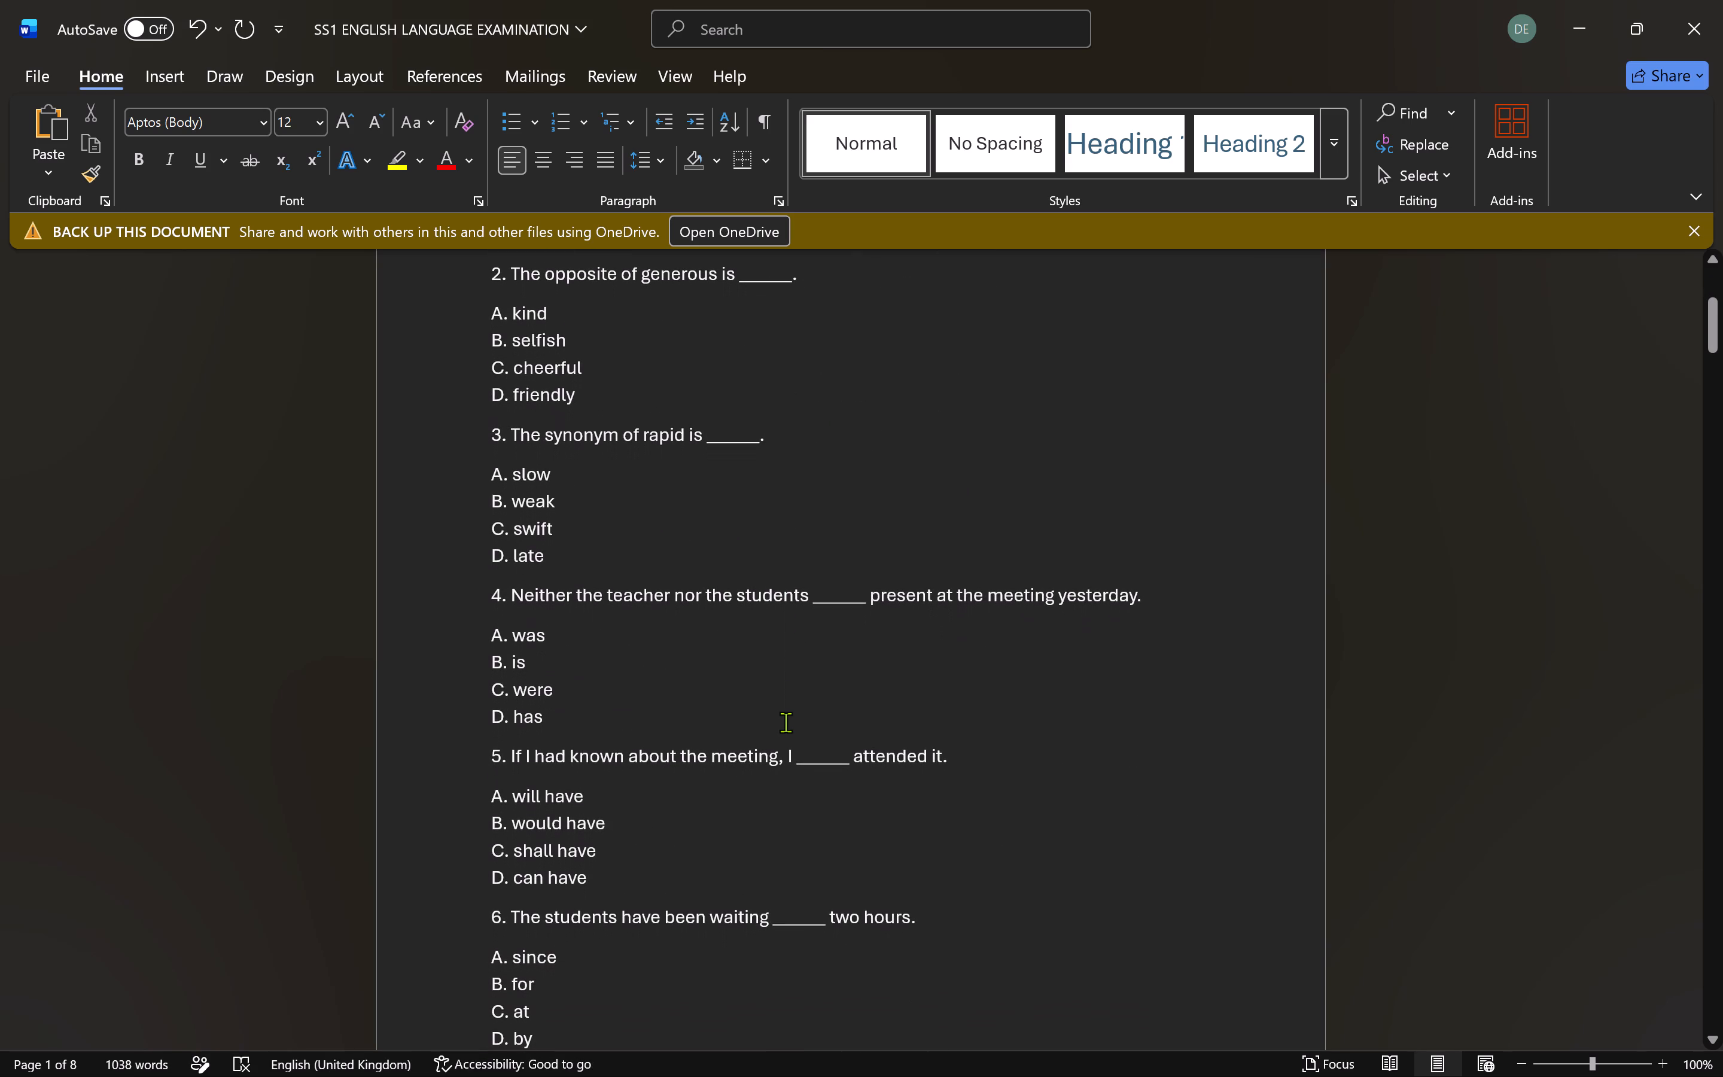
scroll(786, 722, down, 8)
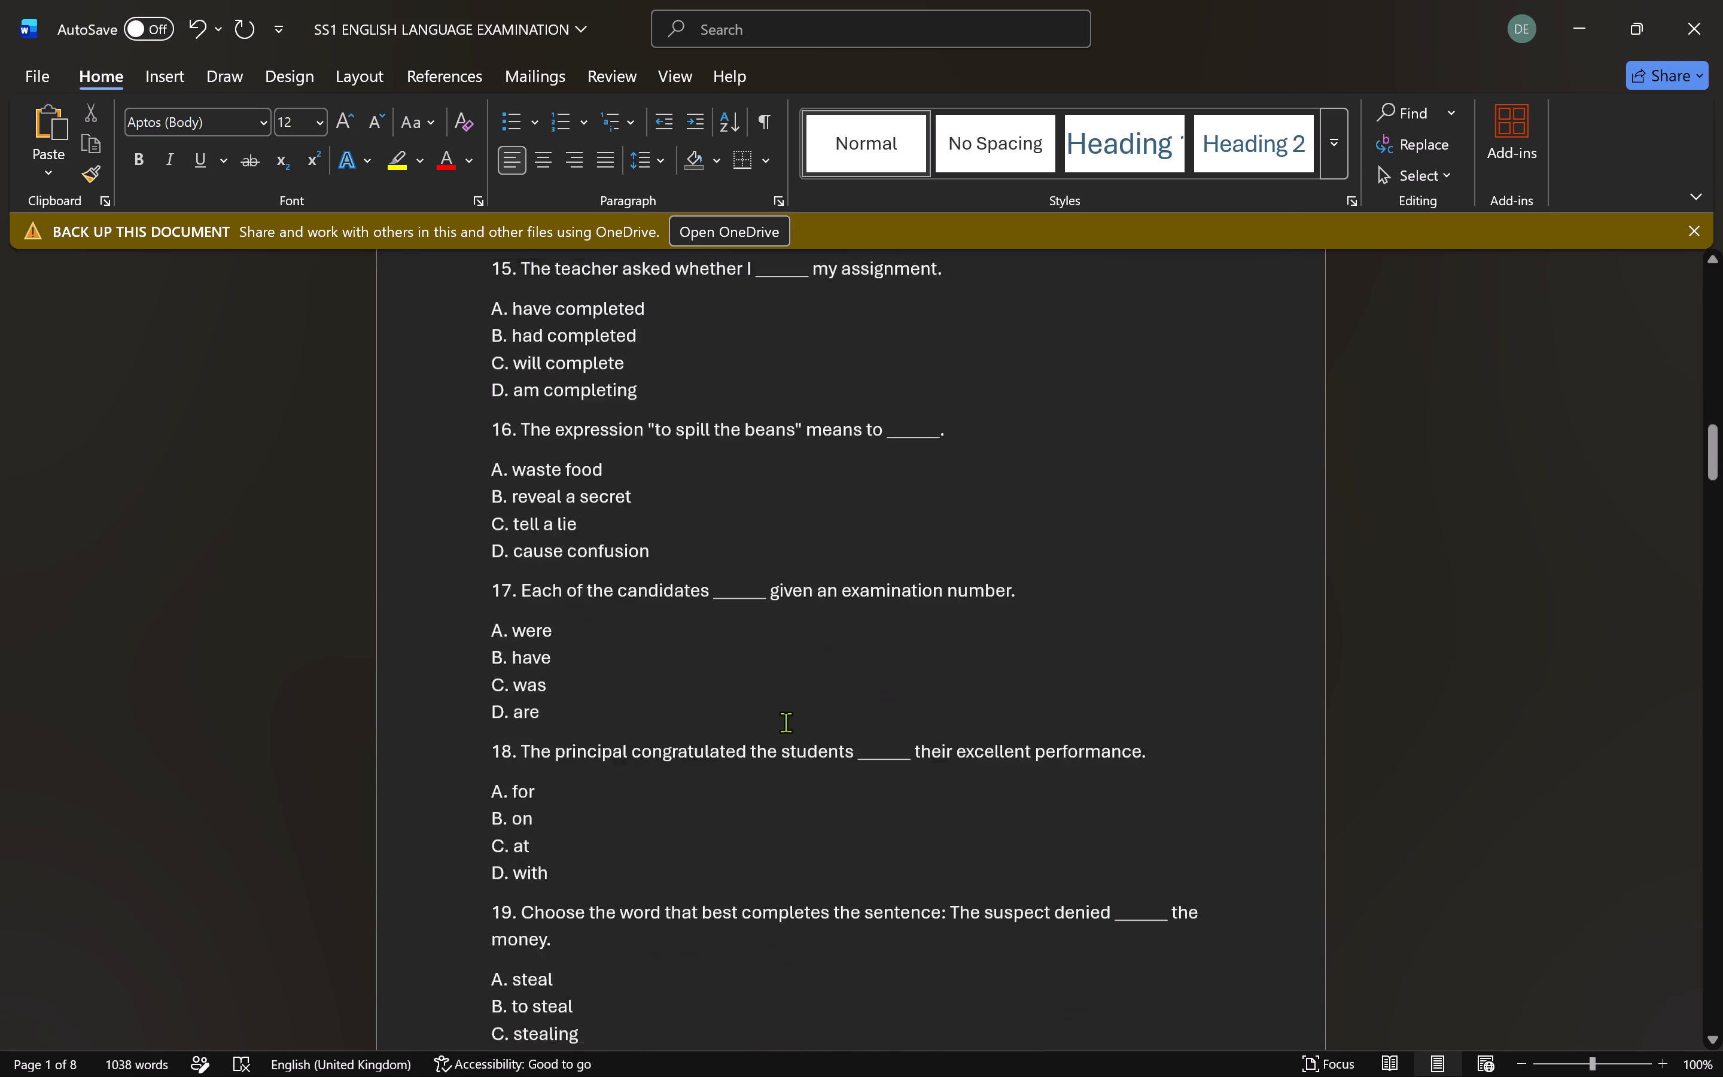
scroll(786, 722, down, 2)
scroll(786, 722, up, 5)
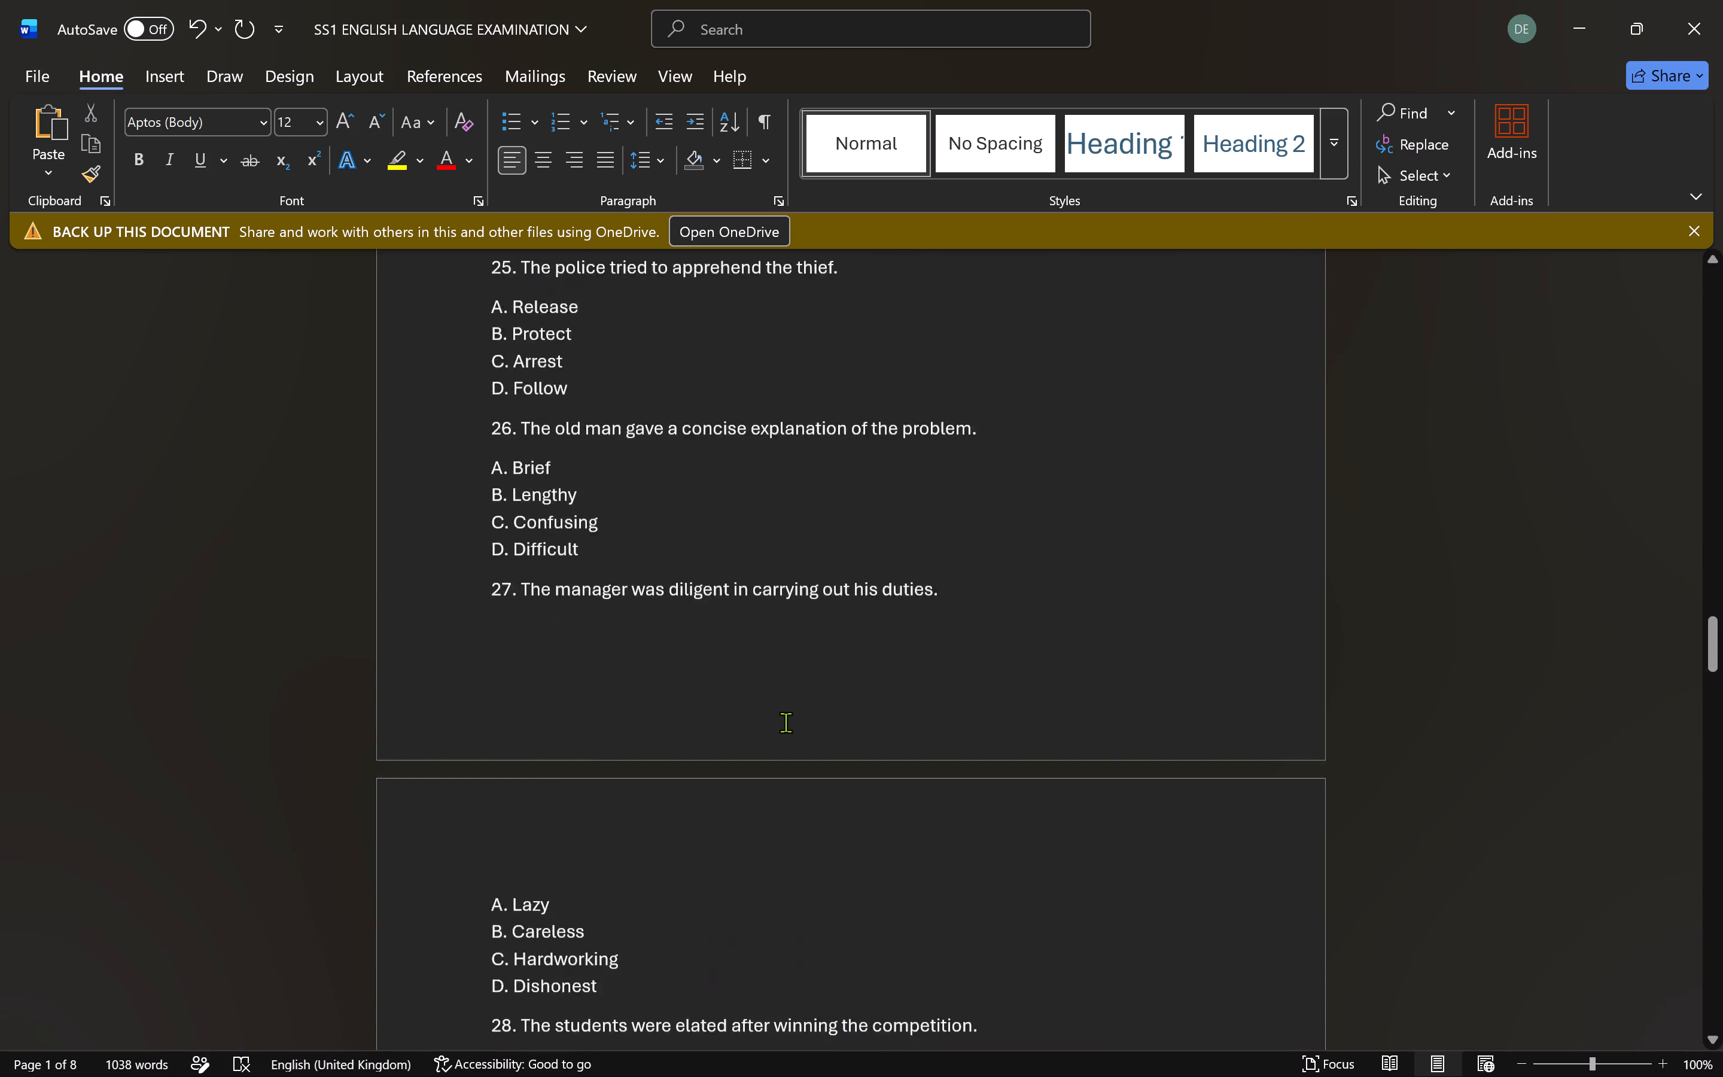
scroll(786, 722, up, 7)
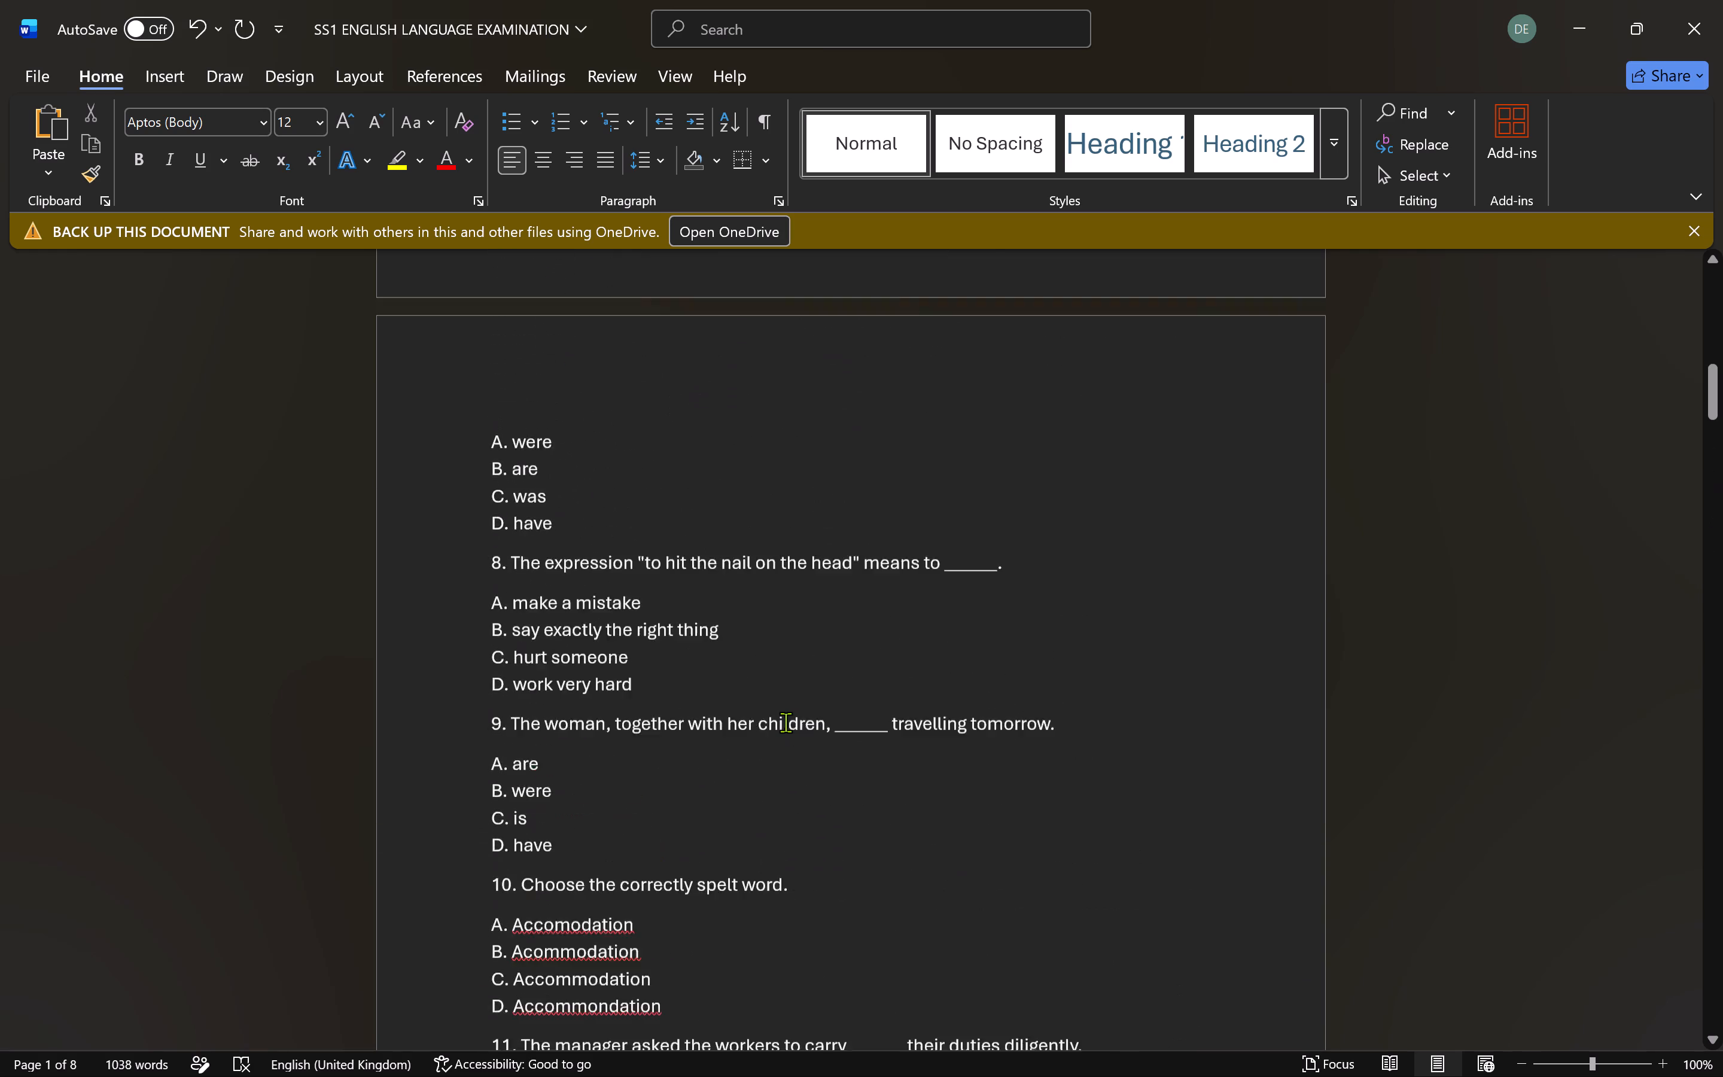
scroll(786, 722, up, 4)
scroll(786, 722, down, 1)
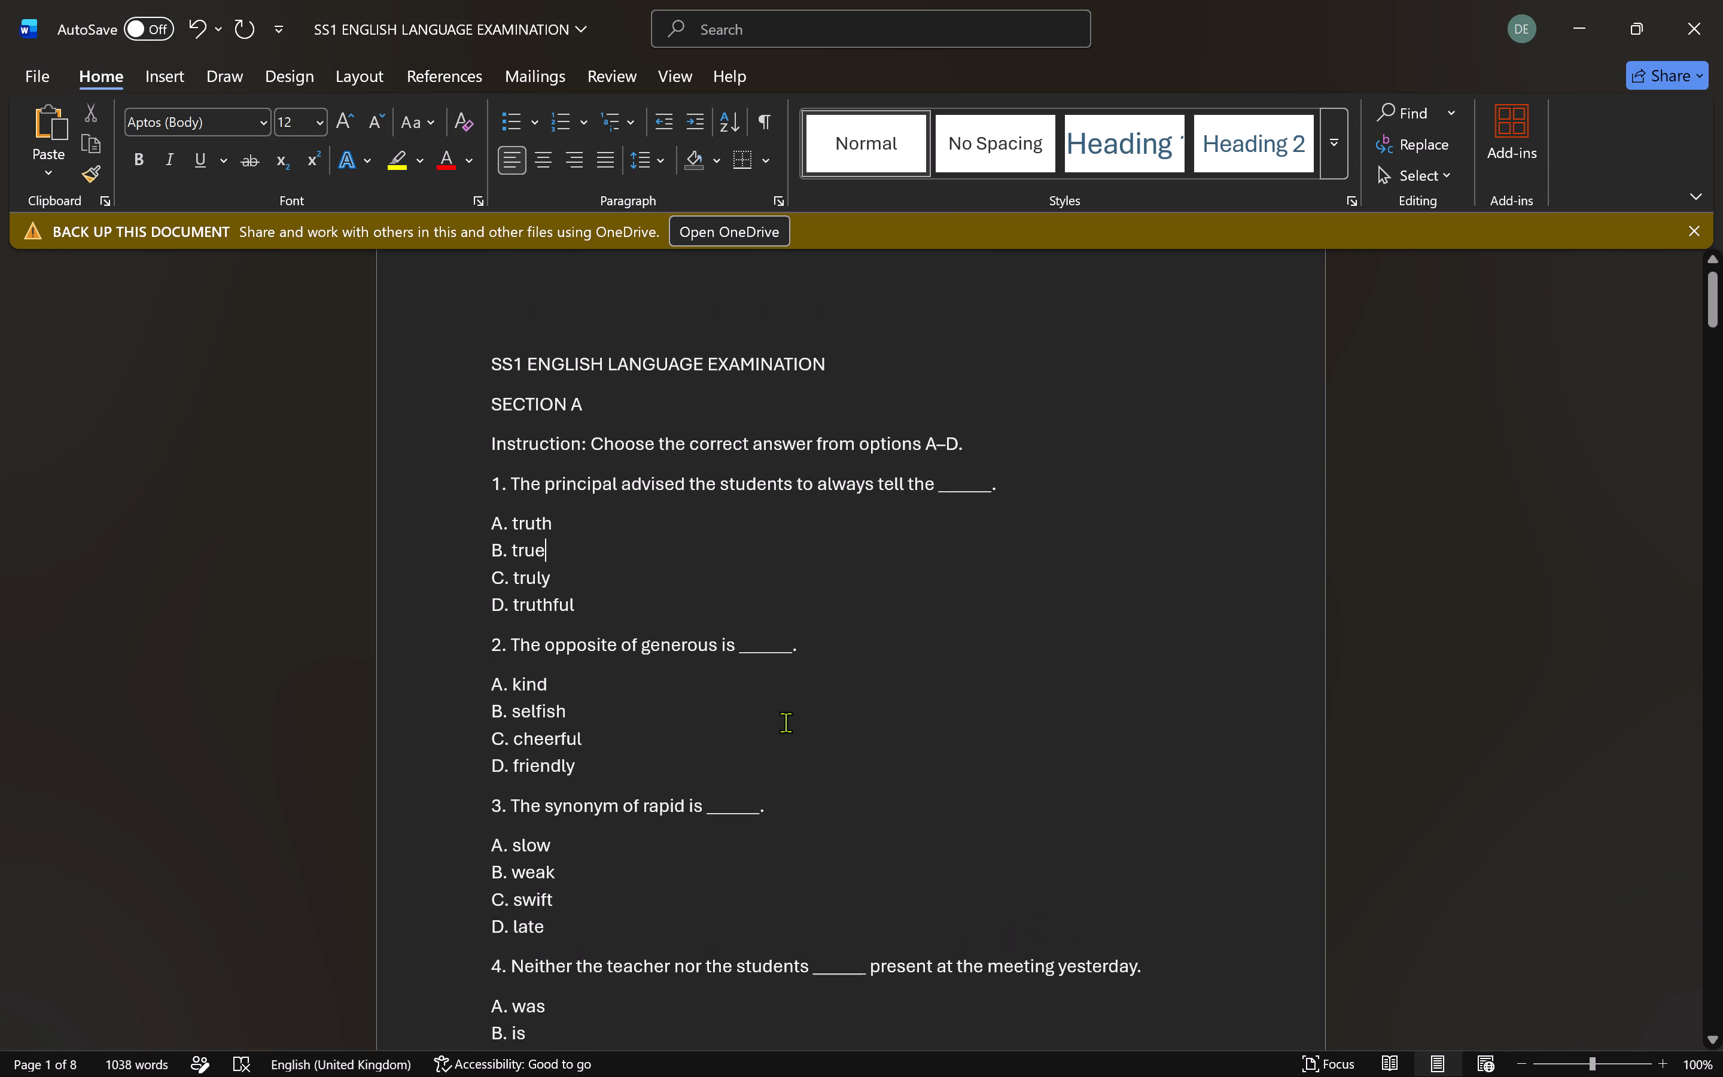
Delete the "SECTION B" heading and its line above the instruction for question 21.
scroll(786, 722, down, 4)
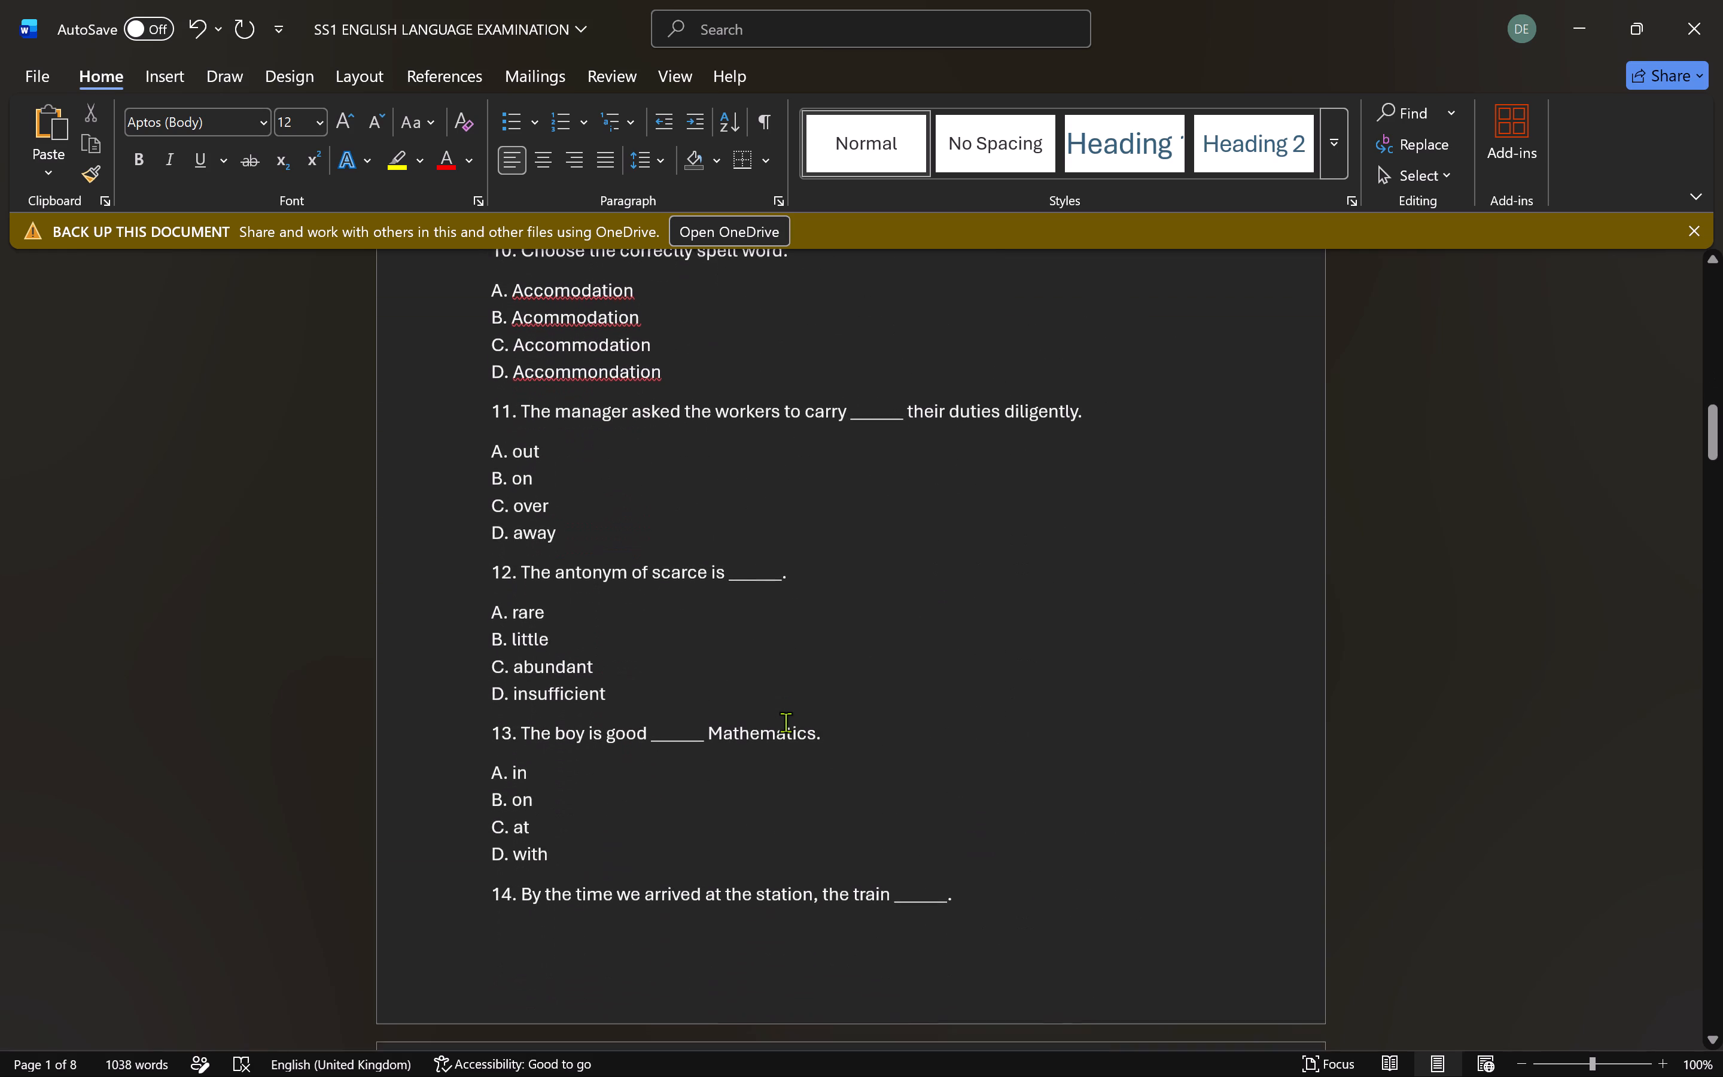
scroll(786, 722, down, 5)
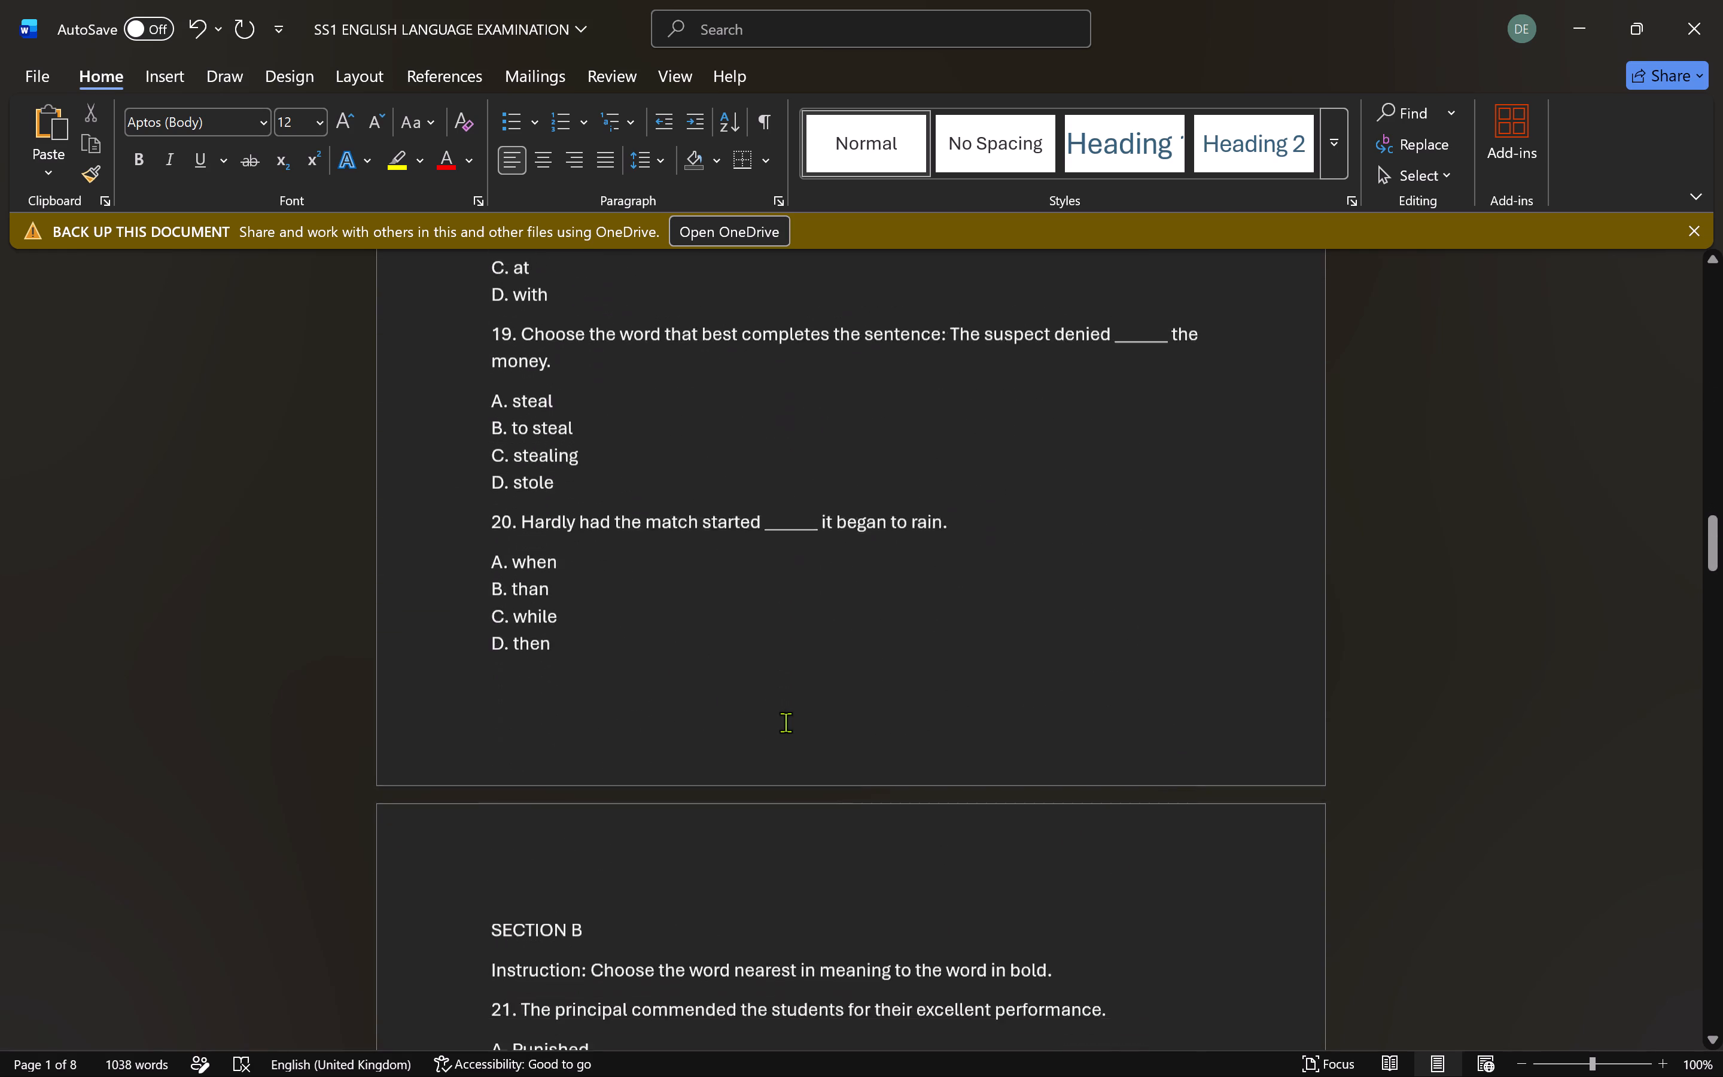
scroll(786, 722, down, 1)
click(665, 734)
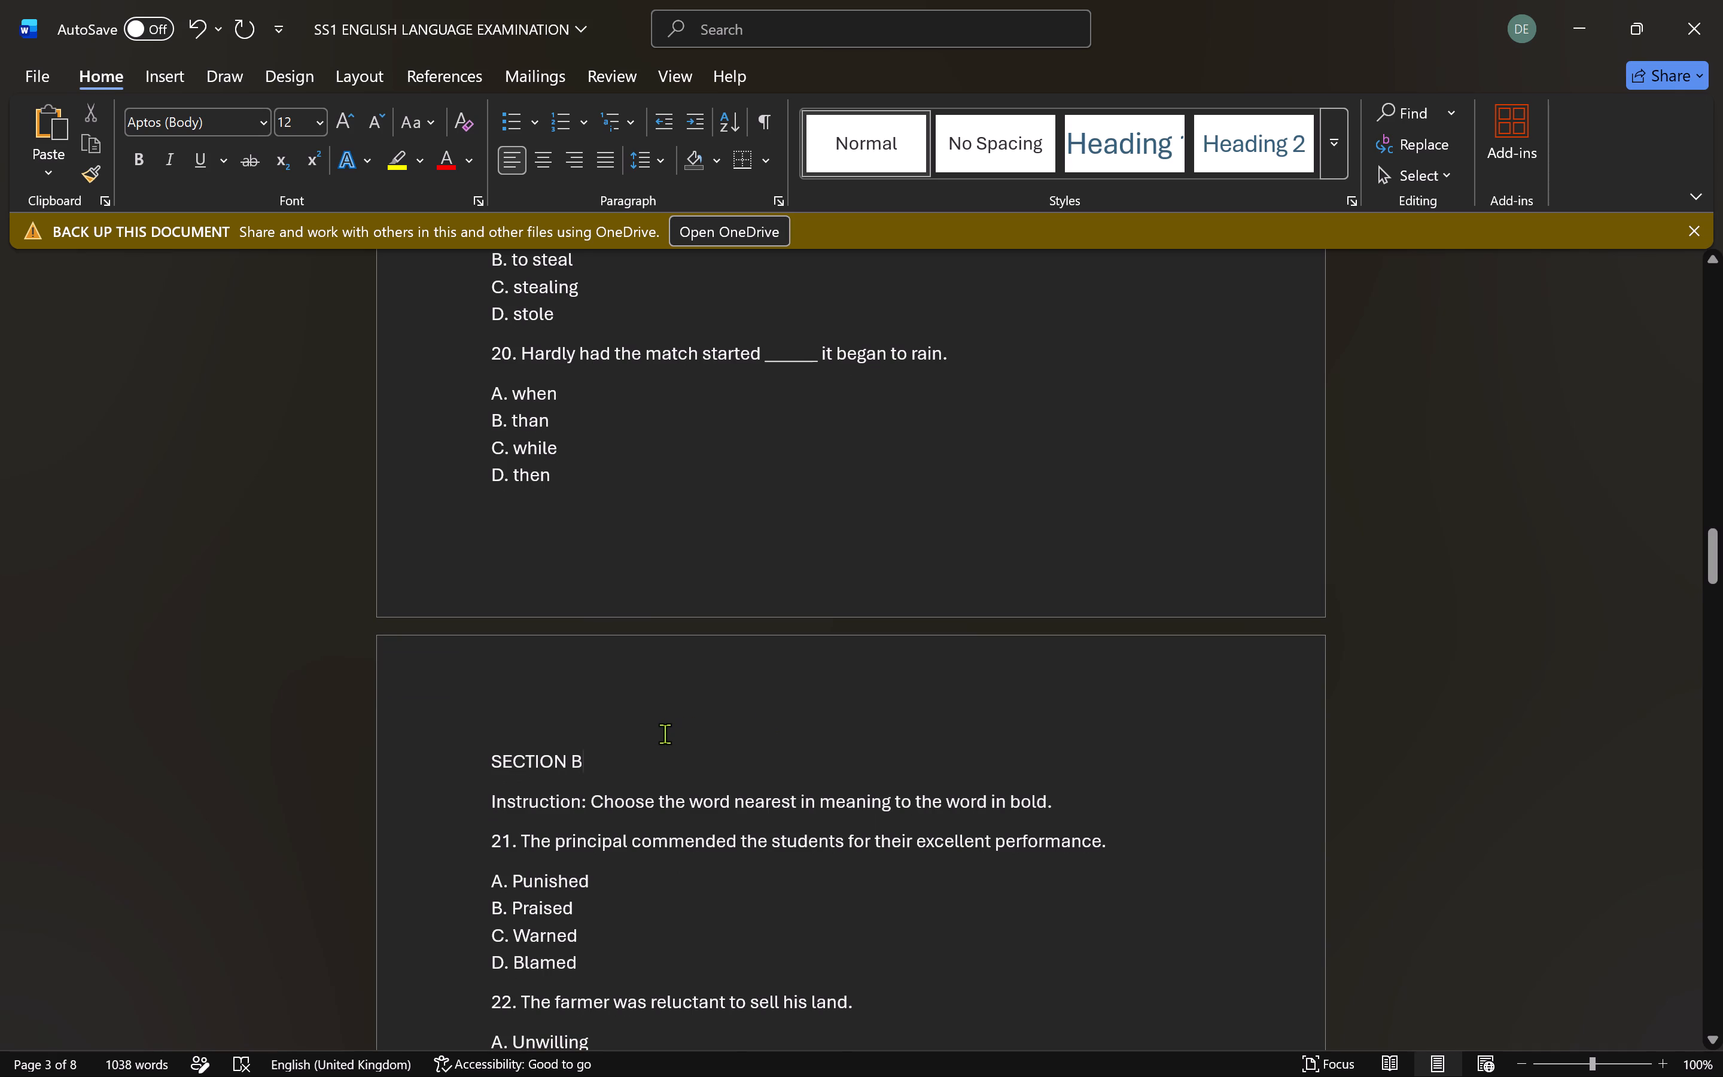
key(BackSpace)
key(BackSpace)
key(BackSpace)
key(BackSpace)
key(BackSpace)
key(BackSpace)
key(BackSpace)
key(BackSpace)
key(BackSpace)
key(BackSpace)
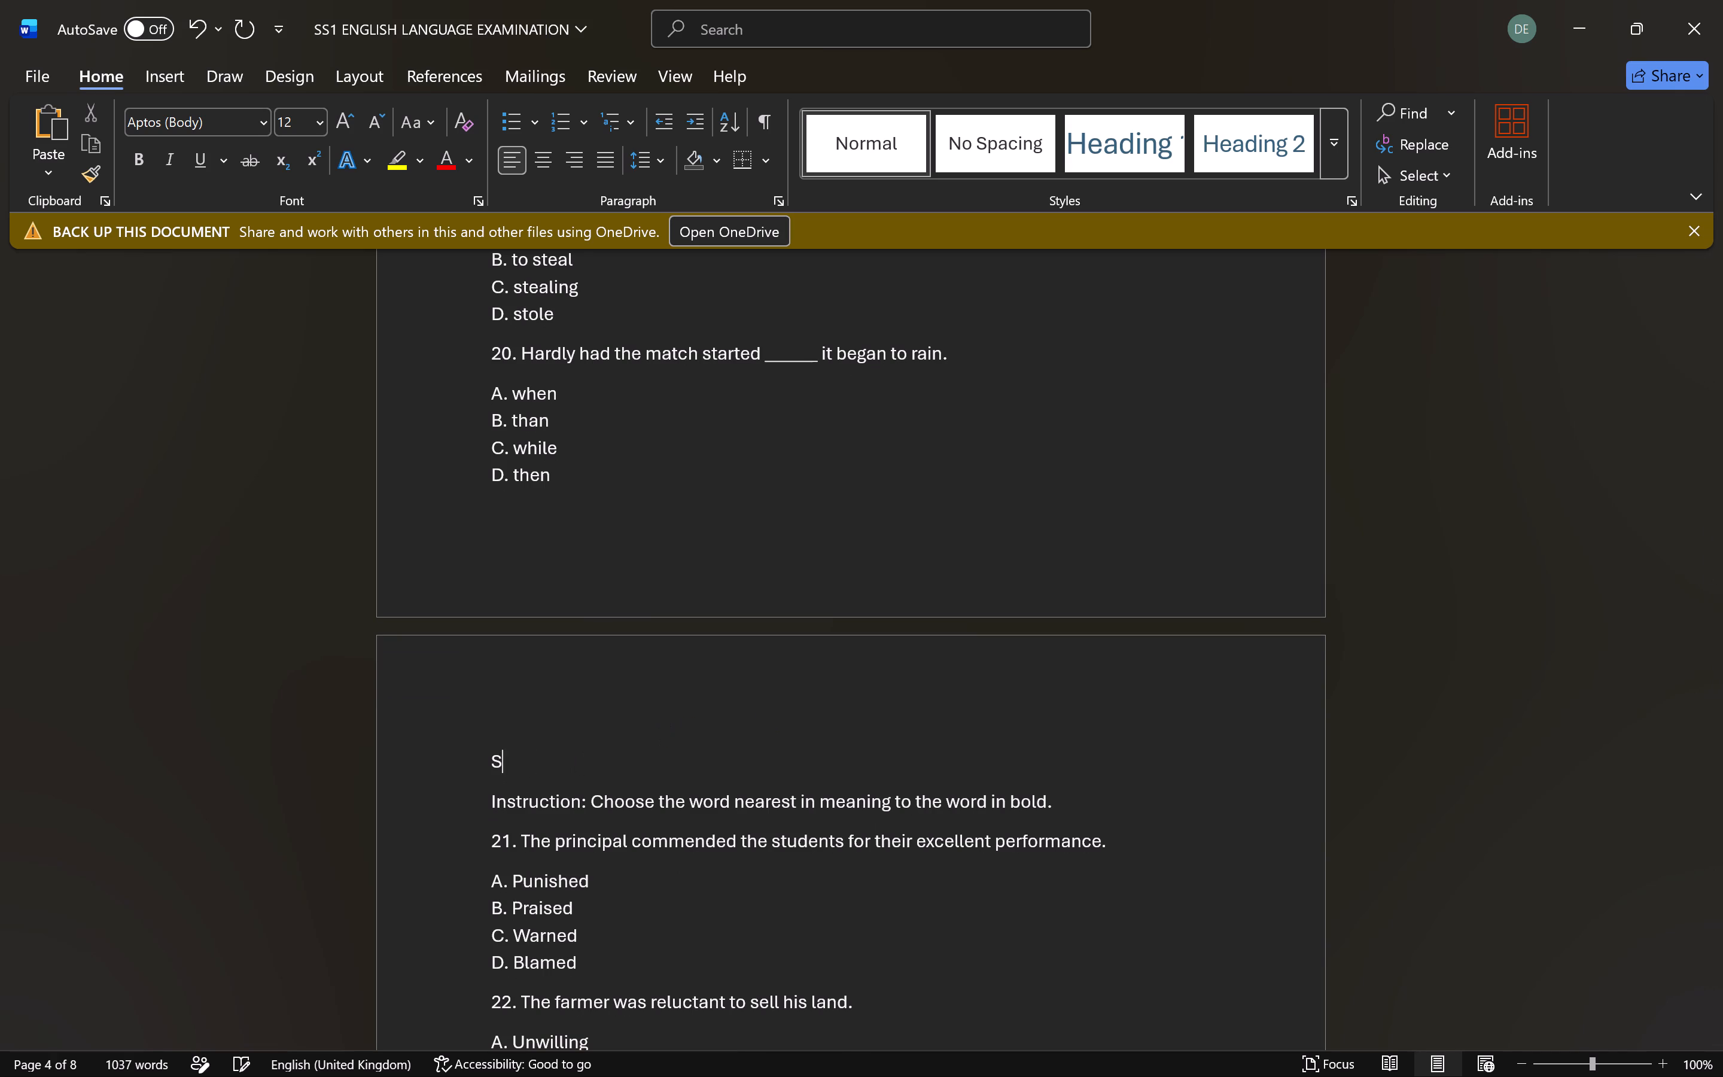
key(BackSpace)
key(BackSpace)
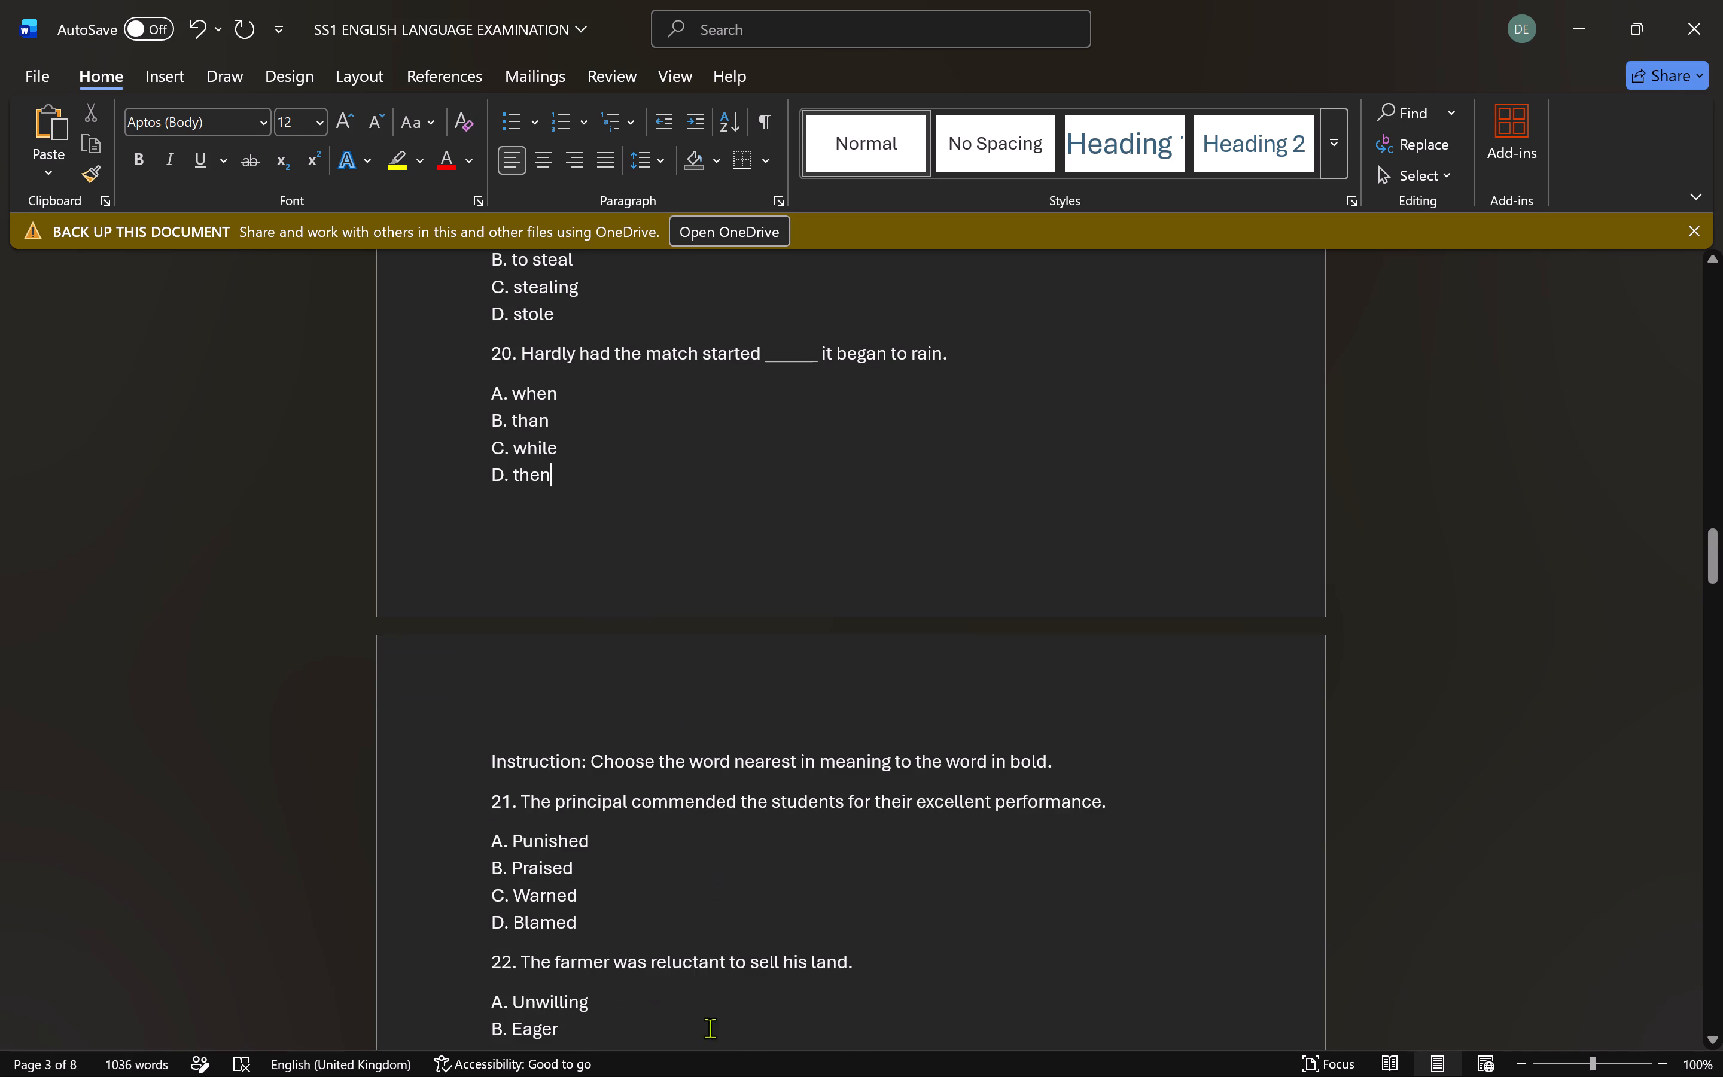
Remove the "Instruction:" label from the line above question 21 so it starts with "Choose the word nearest in meaning".
click(589, 765)
key(BackSpace)
key(BackSpace)
key(BackSpace)
key(BackSpace)
key(BackSpace)
key(BackSpace)
key(BackSpace)
key(BackSpace)
key(BackSpace)
key(BackSpace)
key(BackSpace)
key(BackSpace)
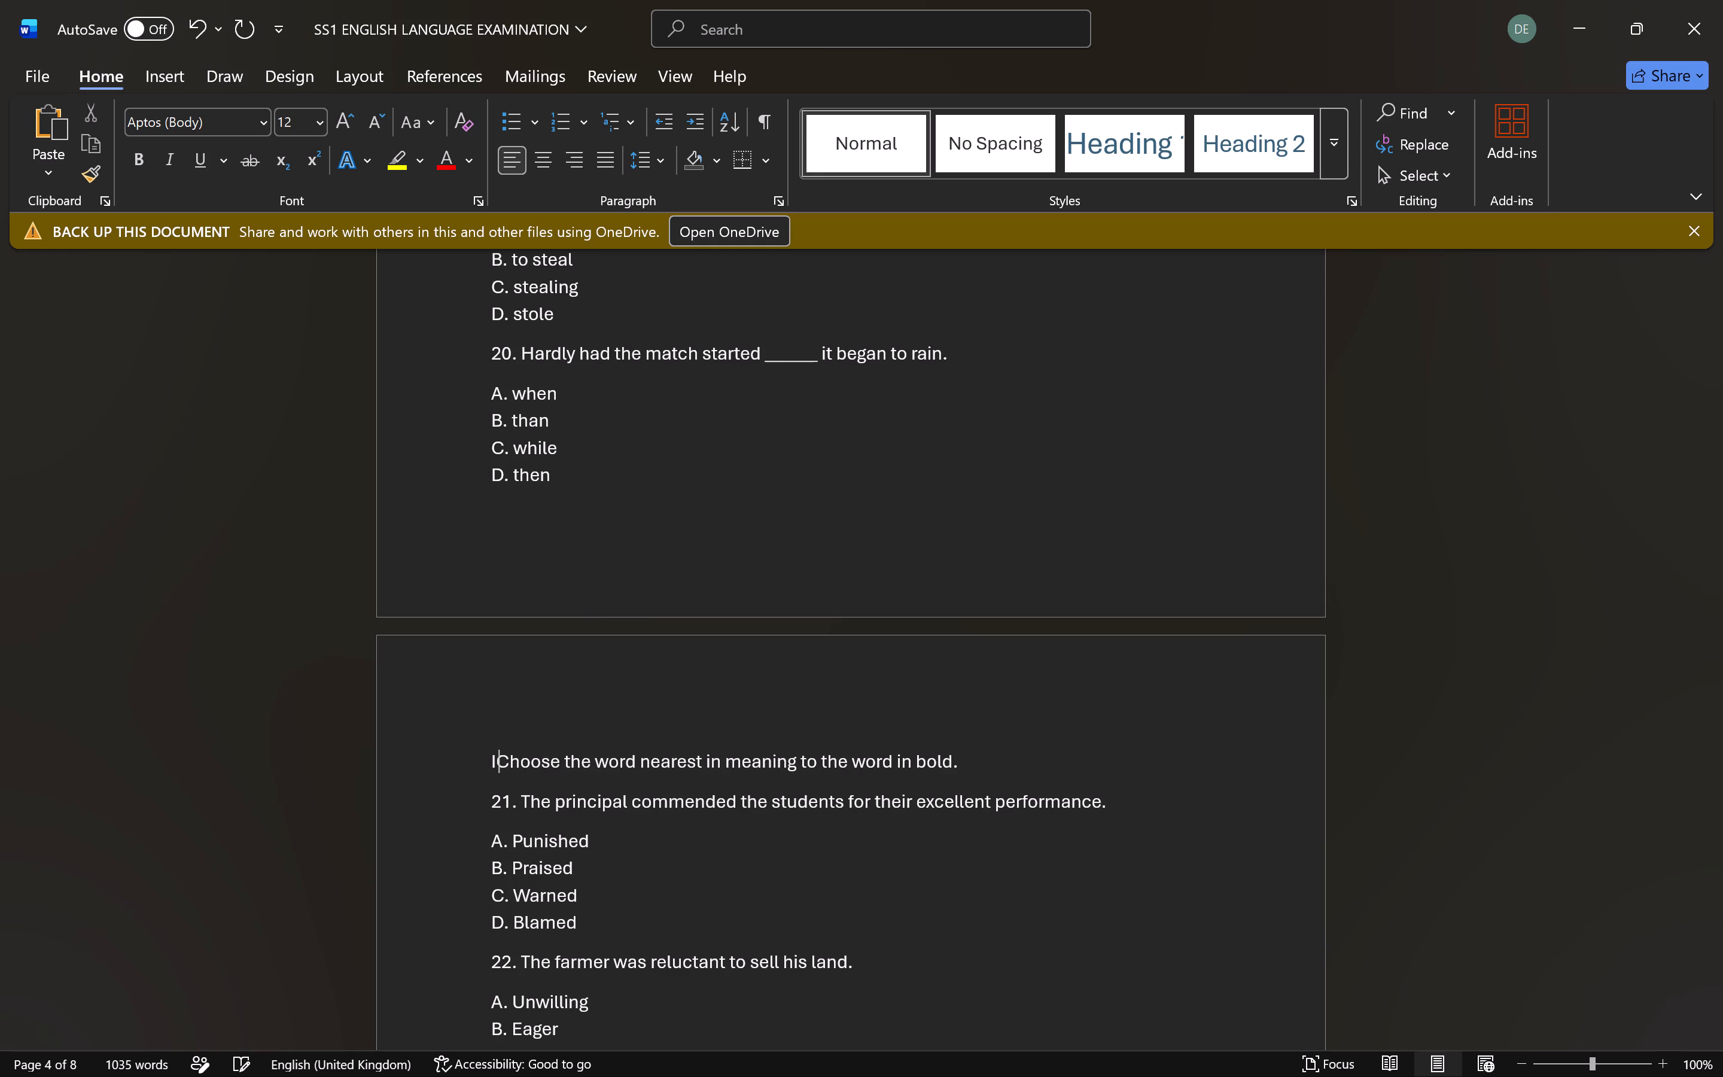
key(BackSpace)
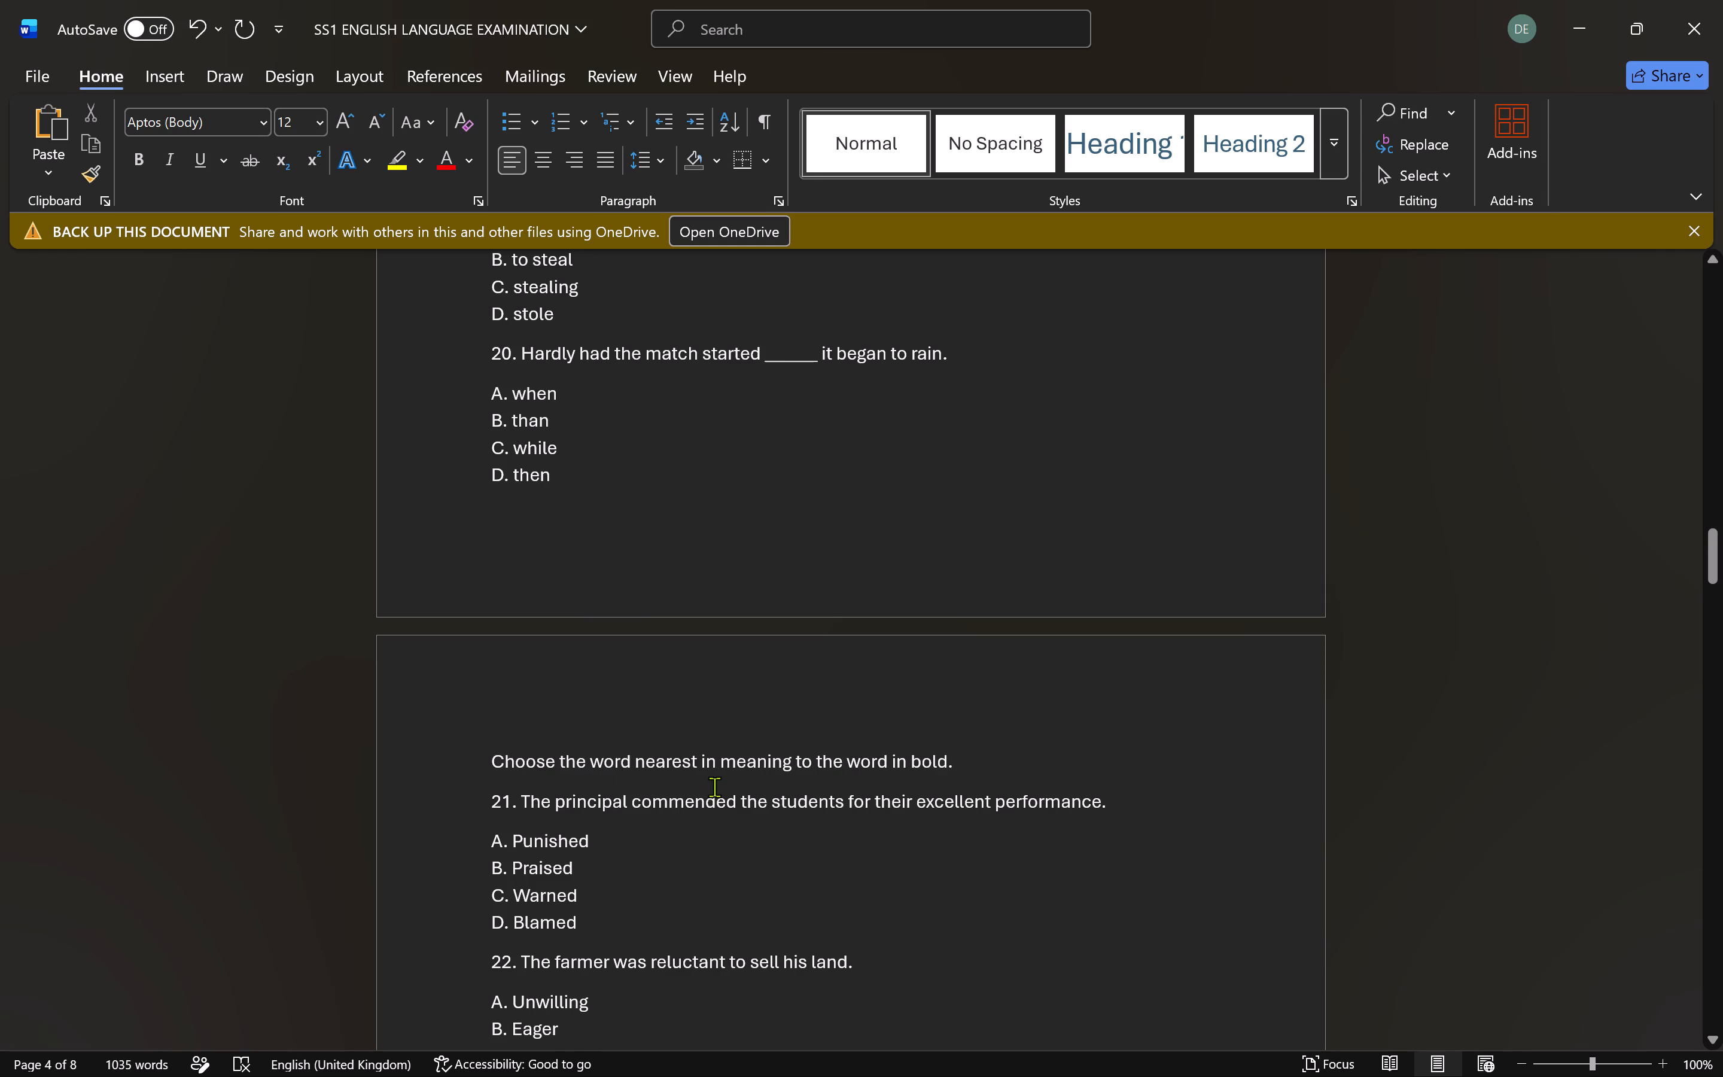
Delete the "PART II" heading and its line between question 28 and the instruction for question 29.
scroll(714, 787, down, 3)
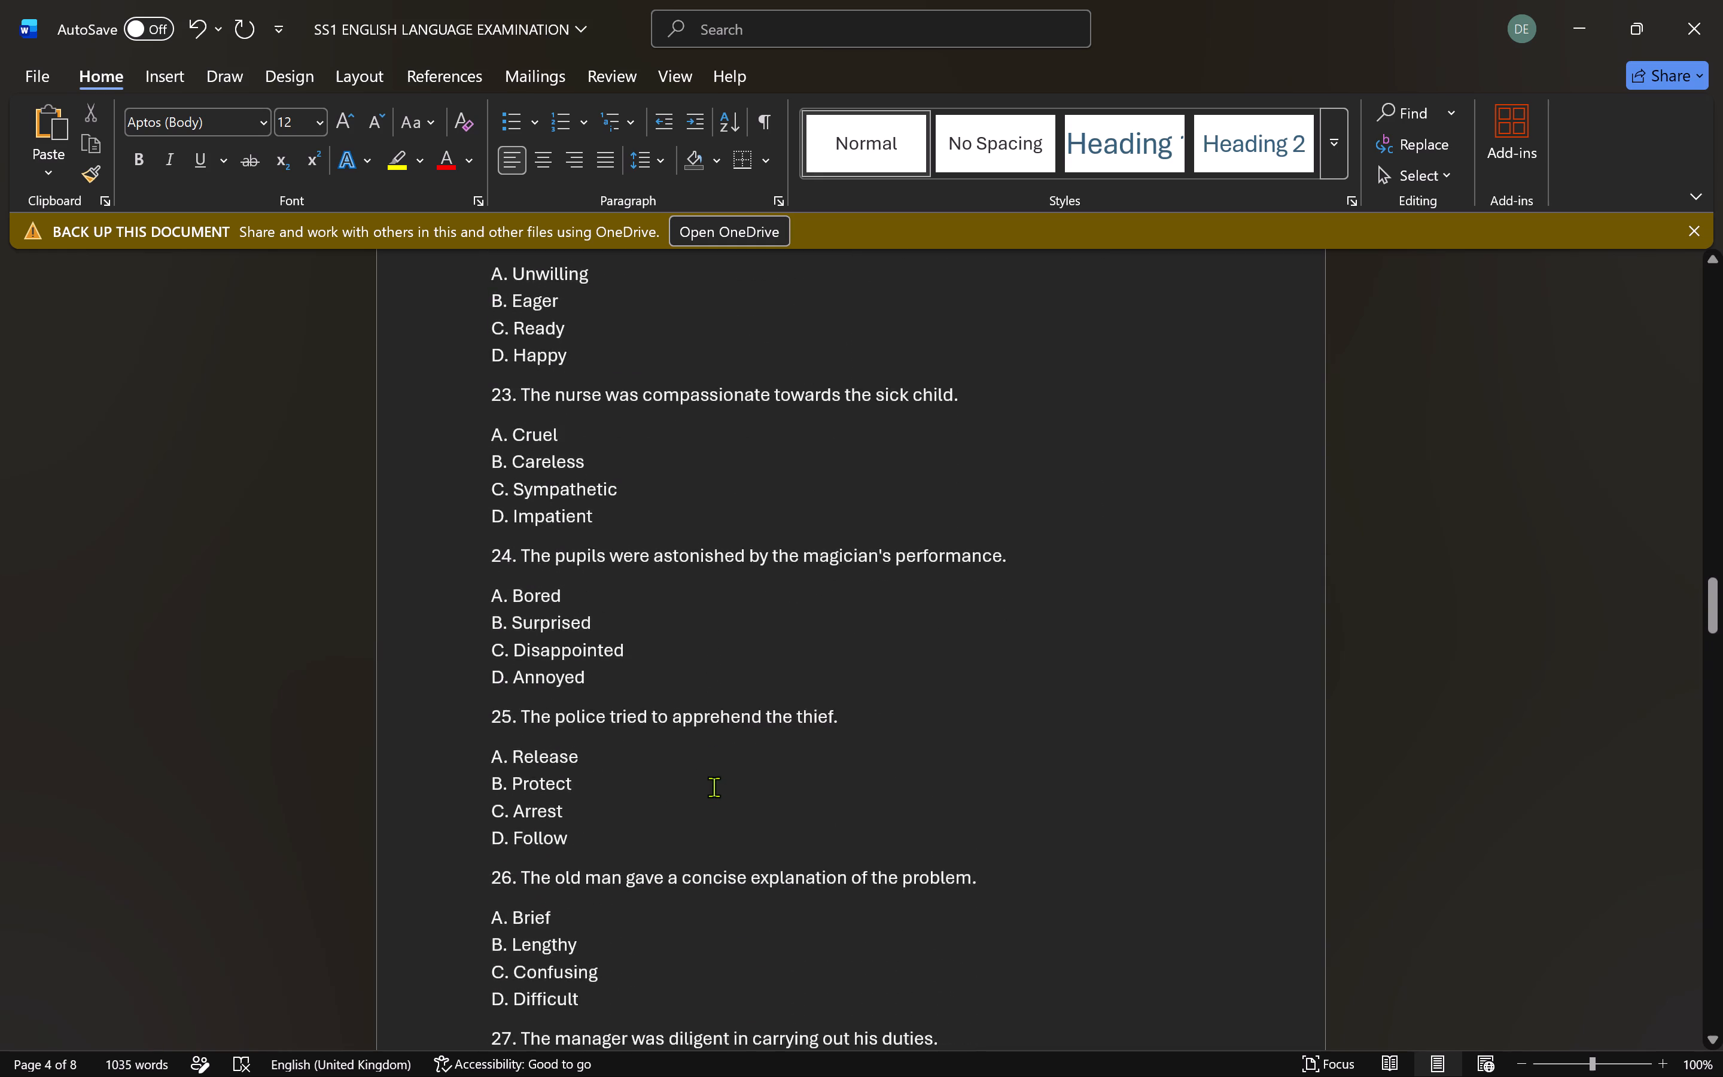
scroll(714, 787, down, 5)
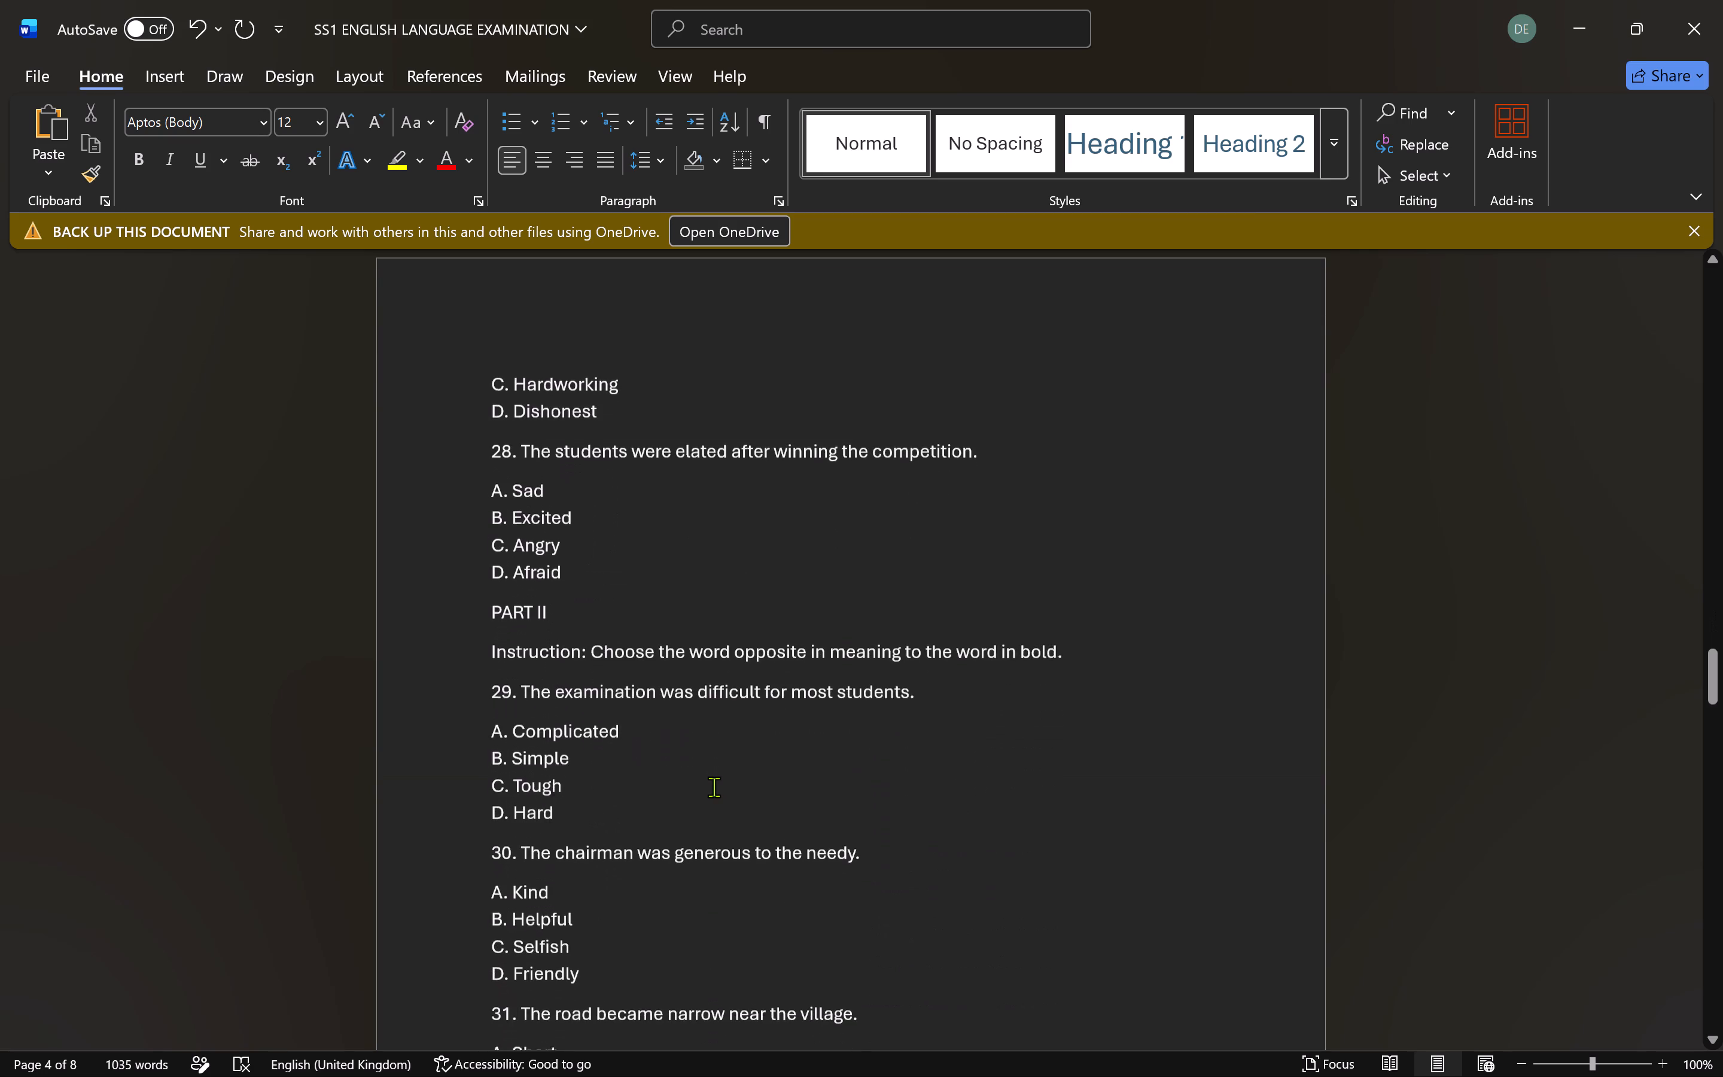
scroll(714, 787, down, 1)
click(588, 581)
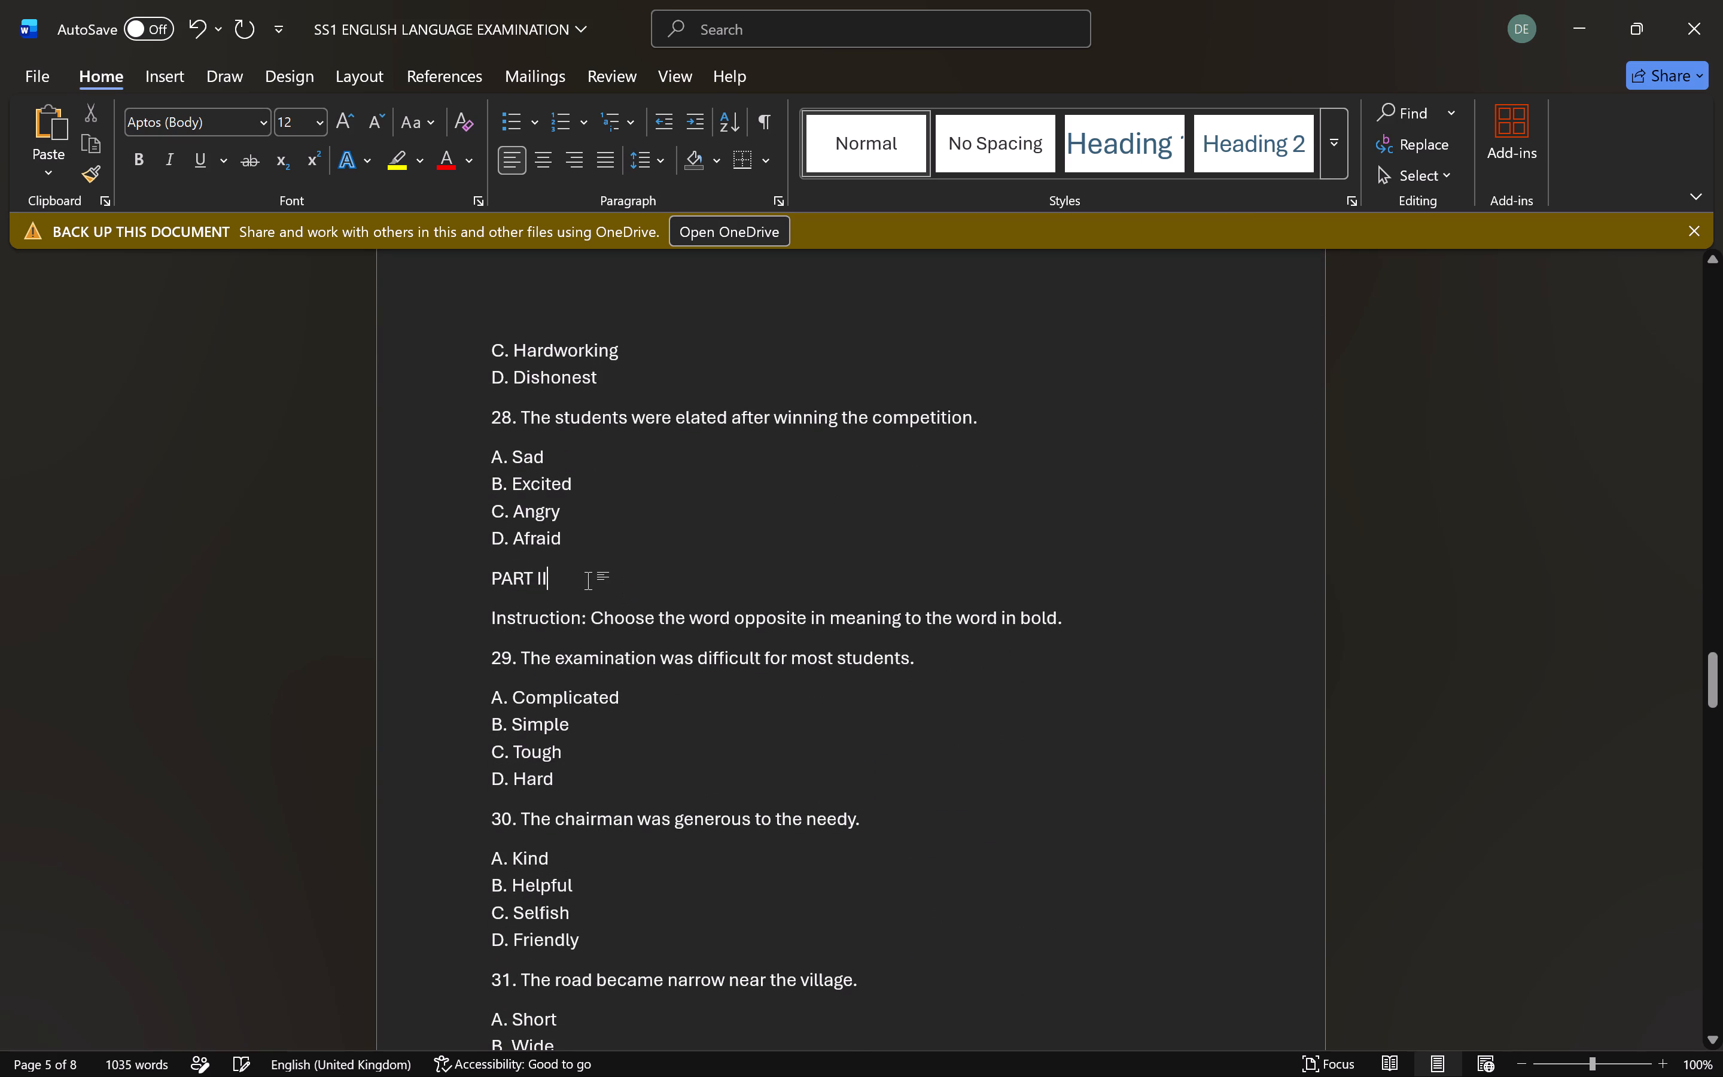
key(BackSpace)
key(BackSpace)
key(BackSpace)
key(BackSpace)
key(BackSpace)
key(BackSpace)
key(BackSpace)
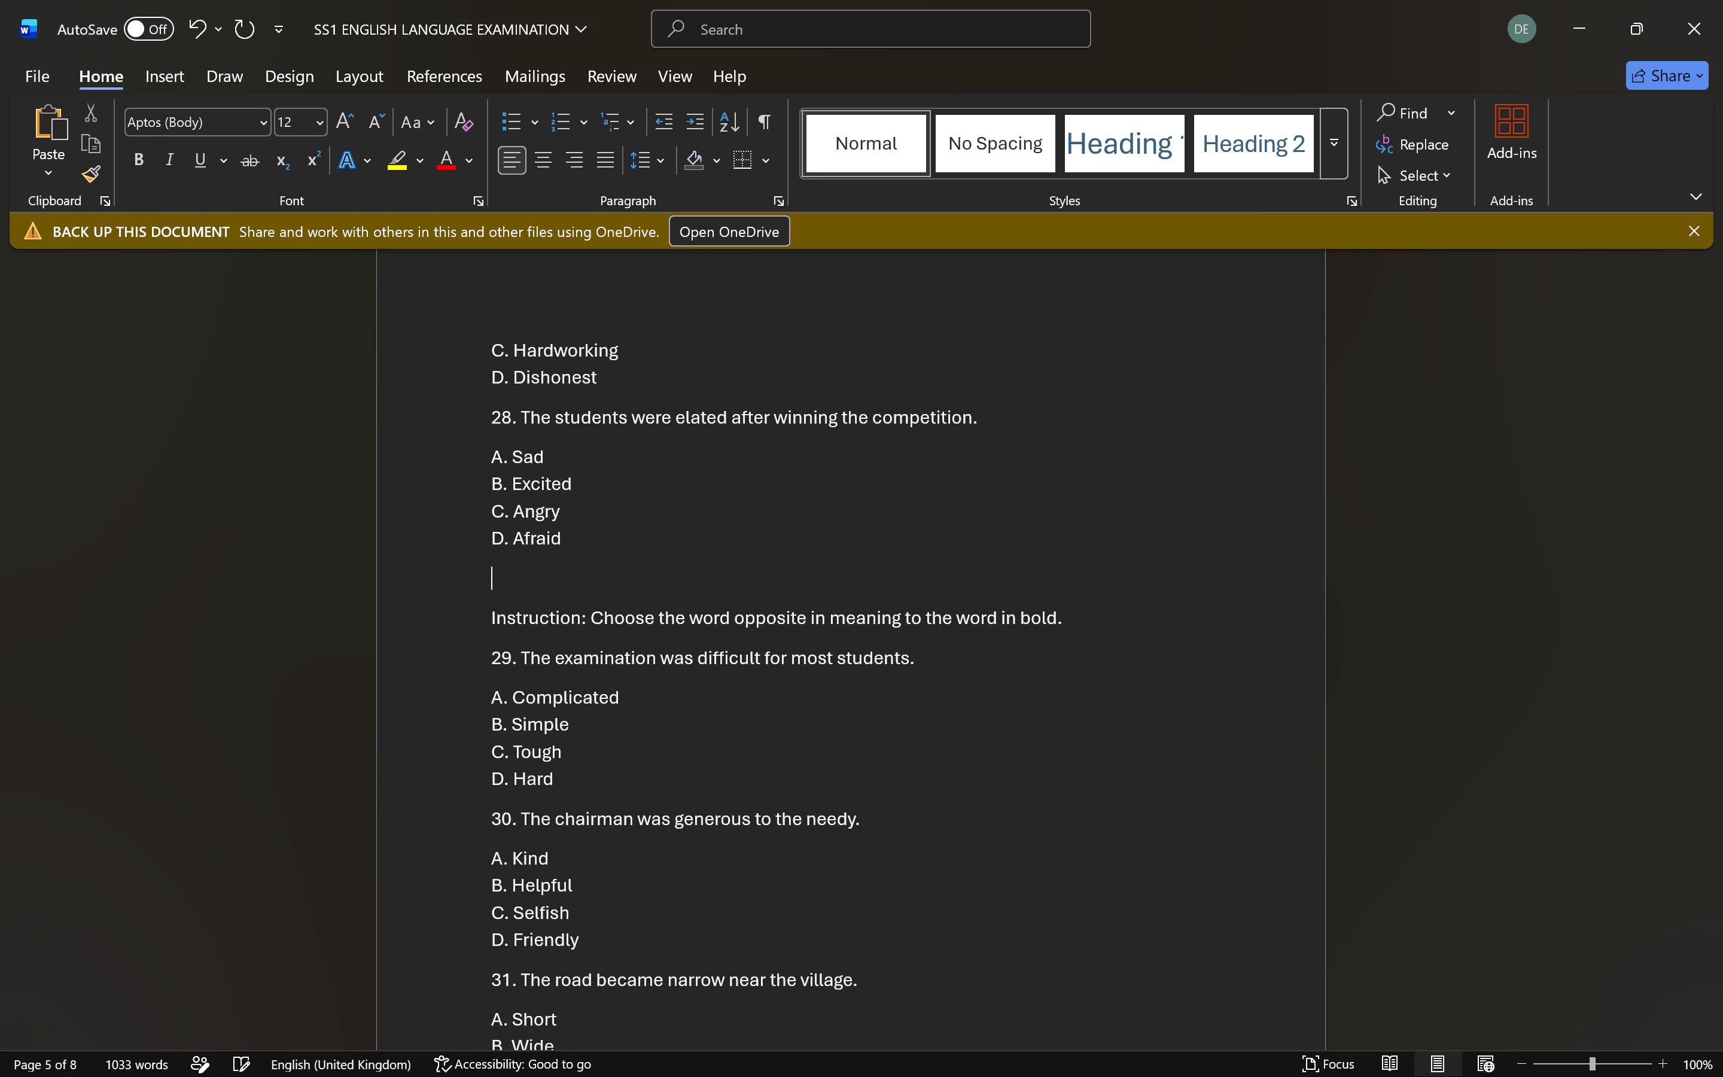
key(BackSpace)
Remove the "Instruction:" label from the line above question 29 so it starts with "Choose the word opposite in meaning".
click(594, 578)
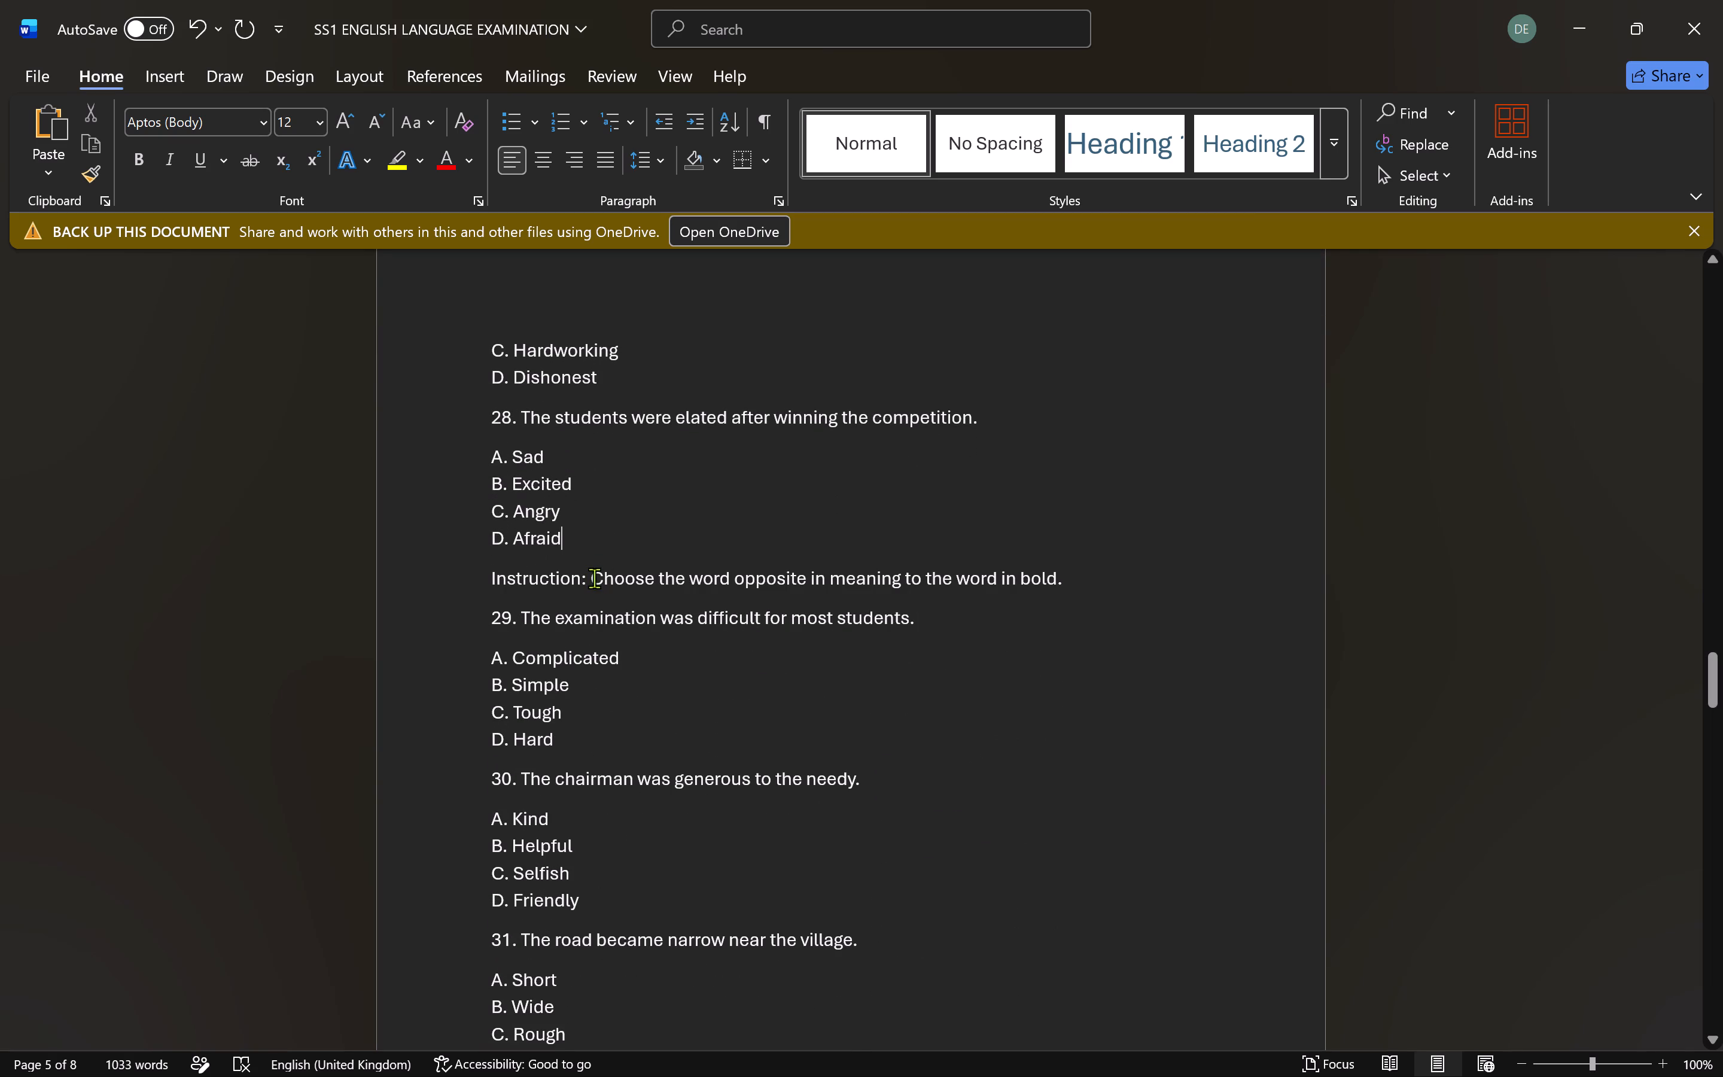
key(BackSpace)
key(BackSpace)
key(BackSpace)
key(BackSpace)
key(BackSpace)
key(BackSpace)
key(BackSpace)
key(BackSpace)
key(BackSpace)
key(BackSpace)
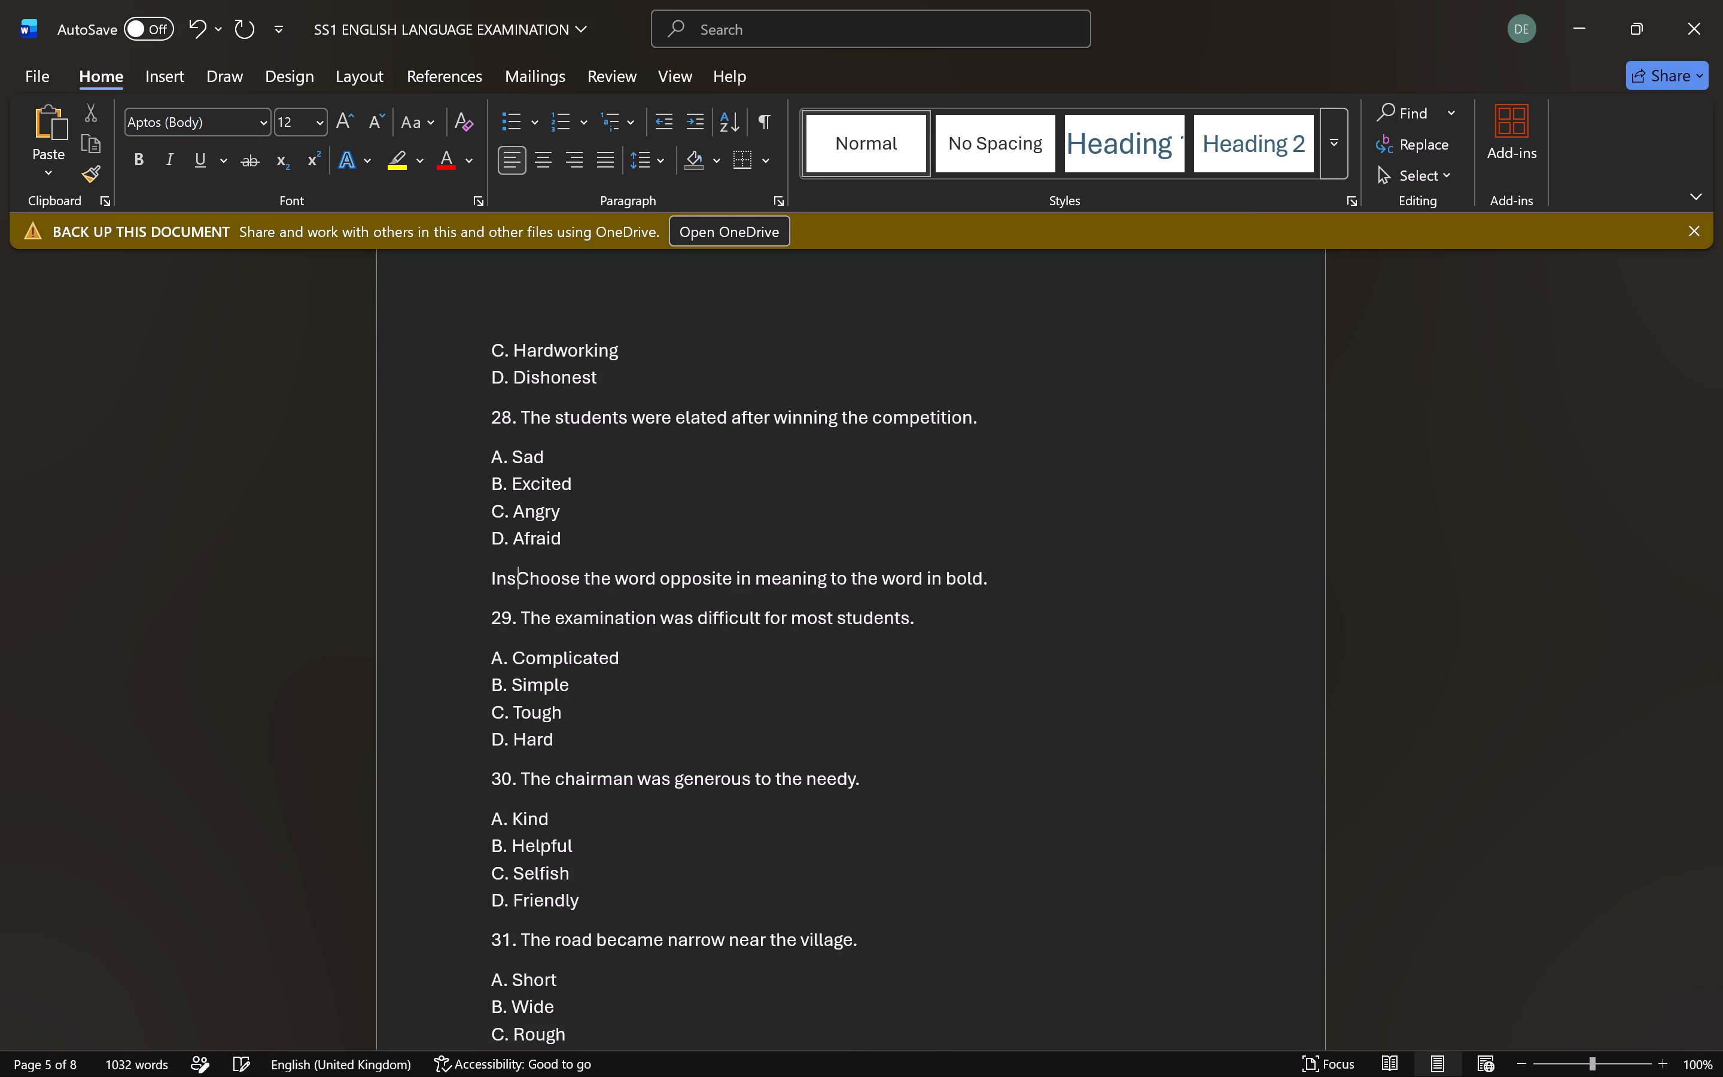
key(BackSpace)
key(BackSpace)
key(BackSpace)
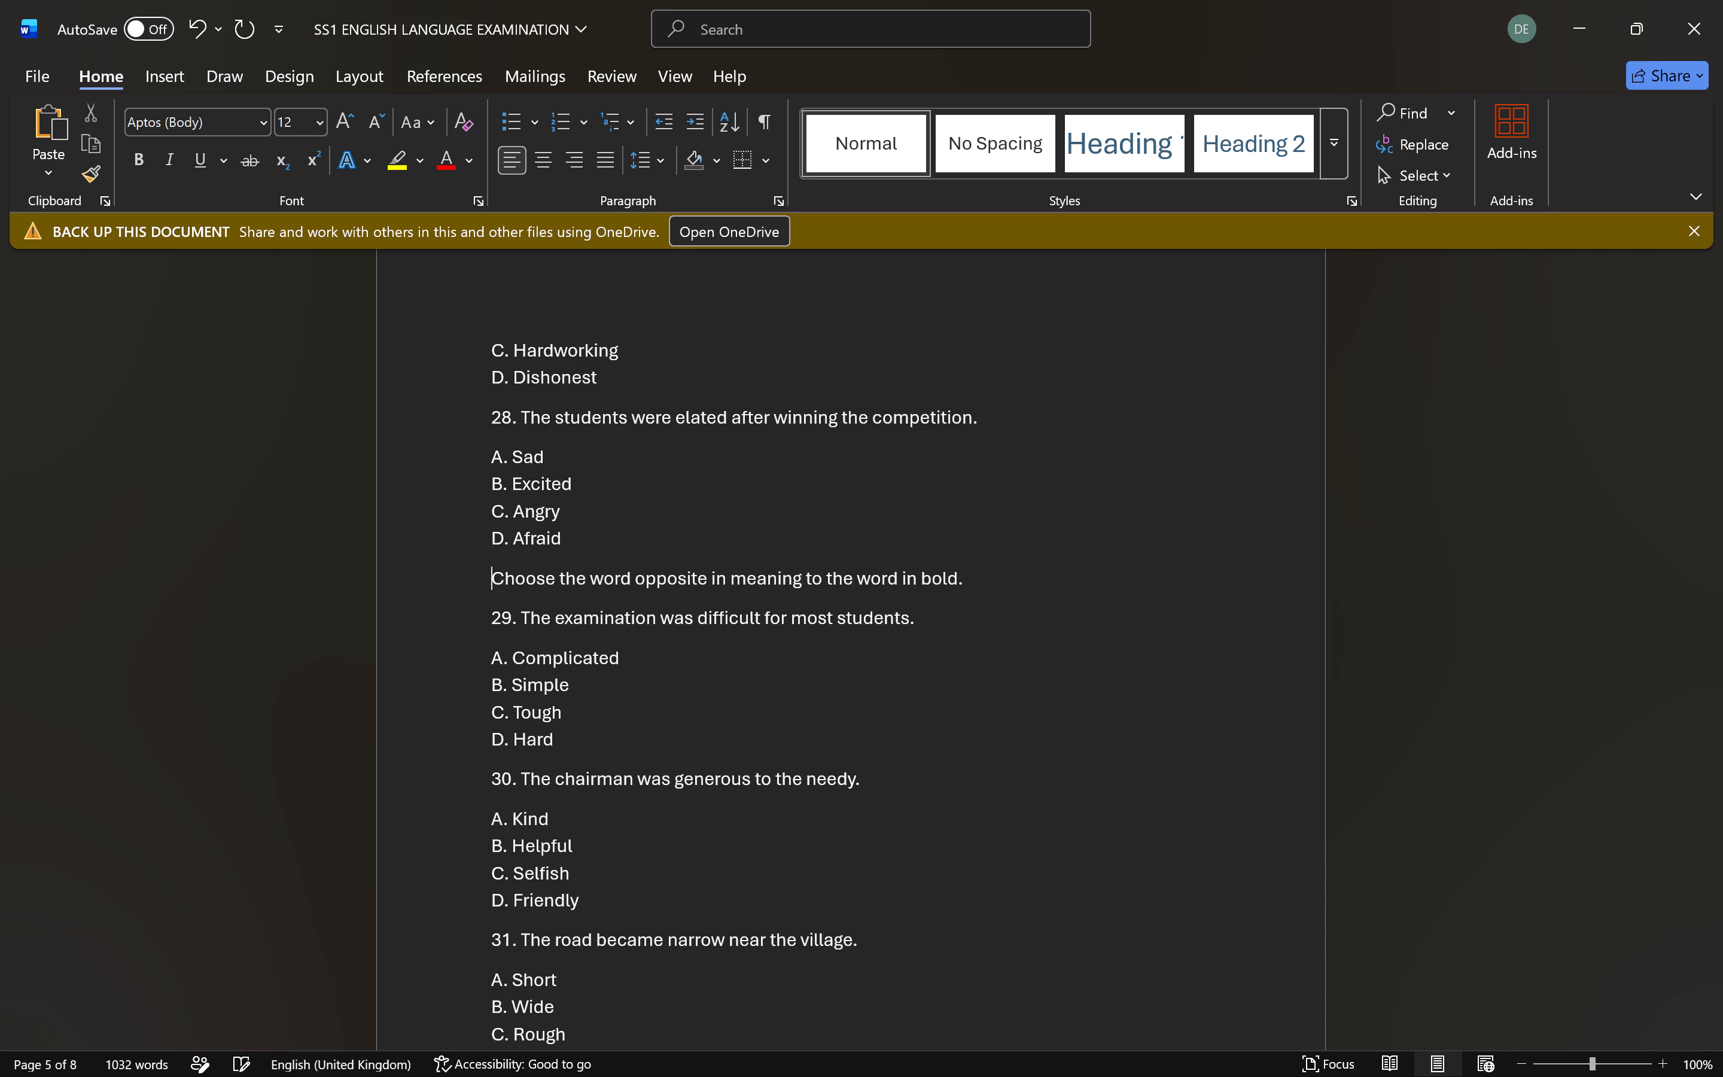
Delete the "SECTION D" heading text above the instruction for question 36, keeping its blank line.
scroll(671, 639, down, 3)
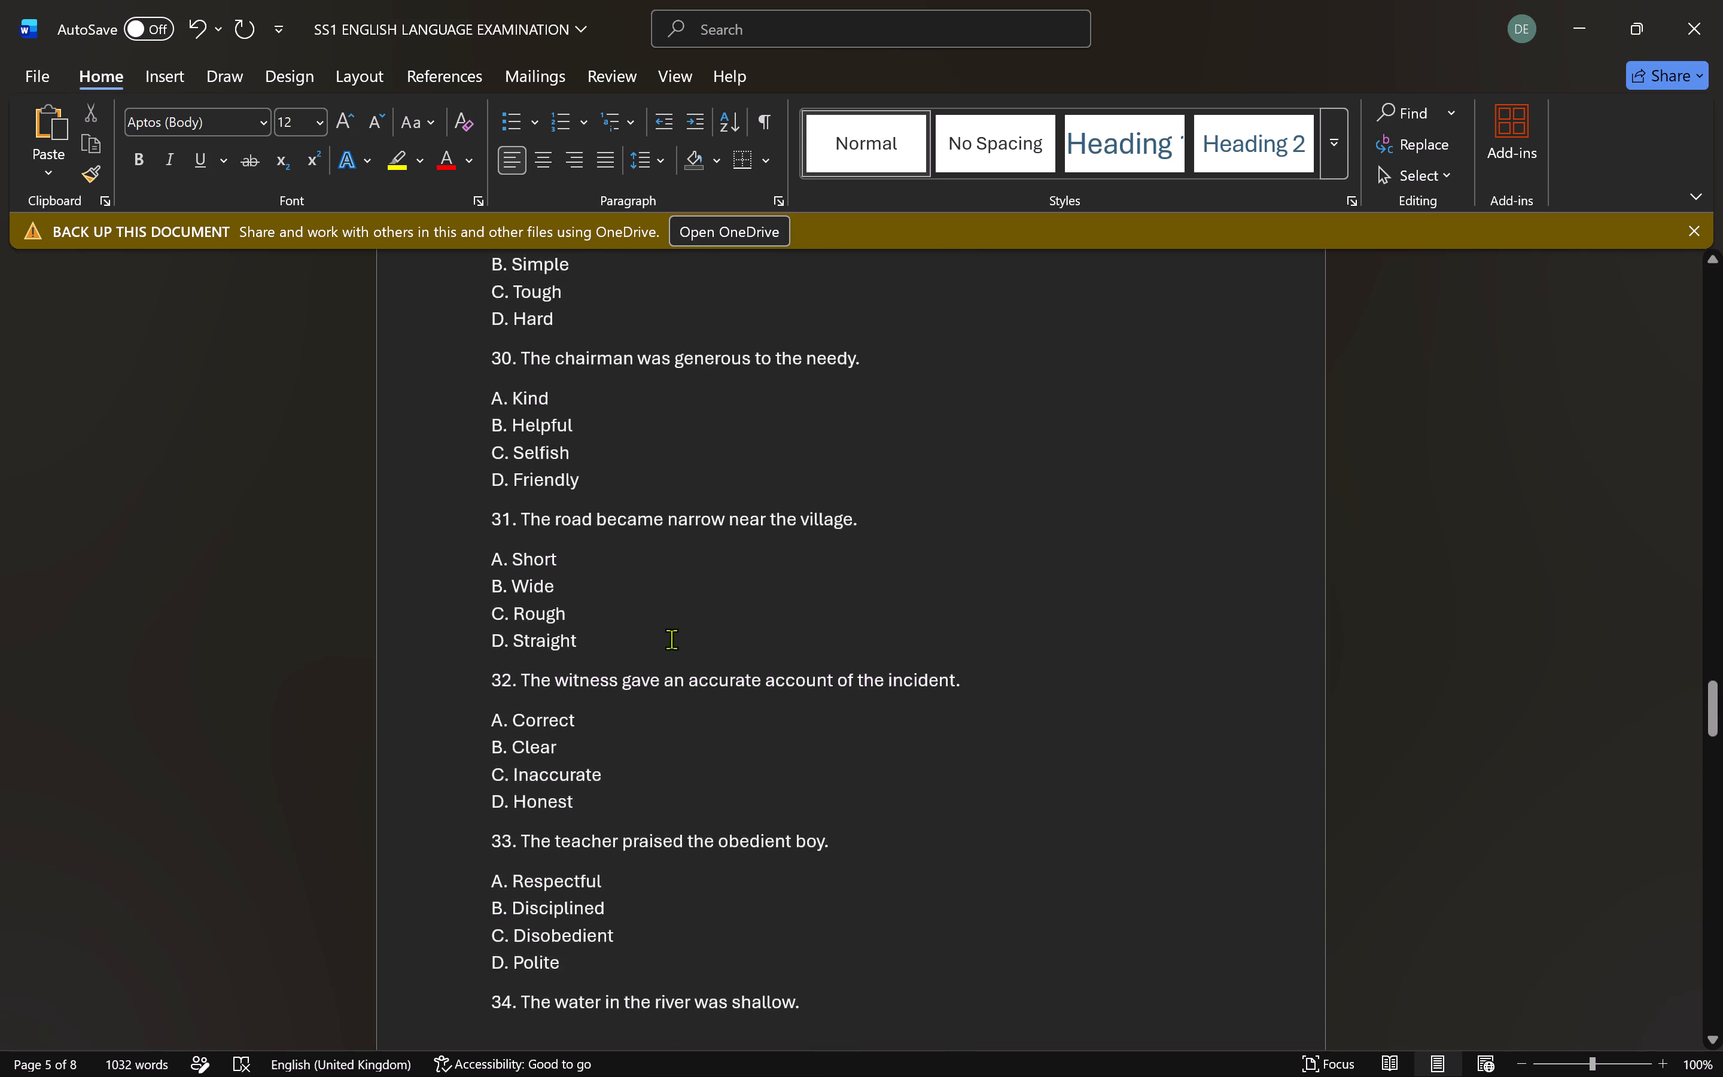
scroll(671, 639, down, 3)
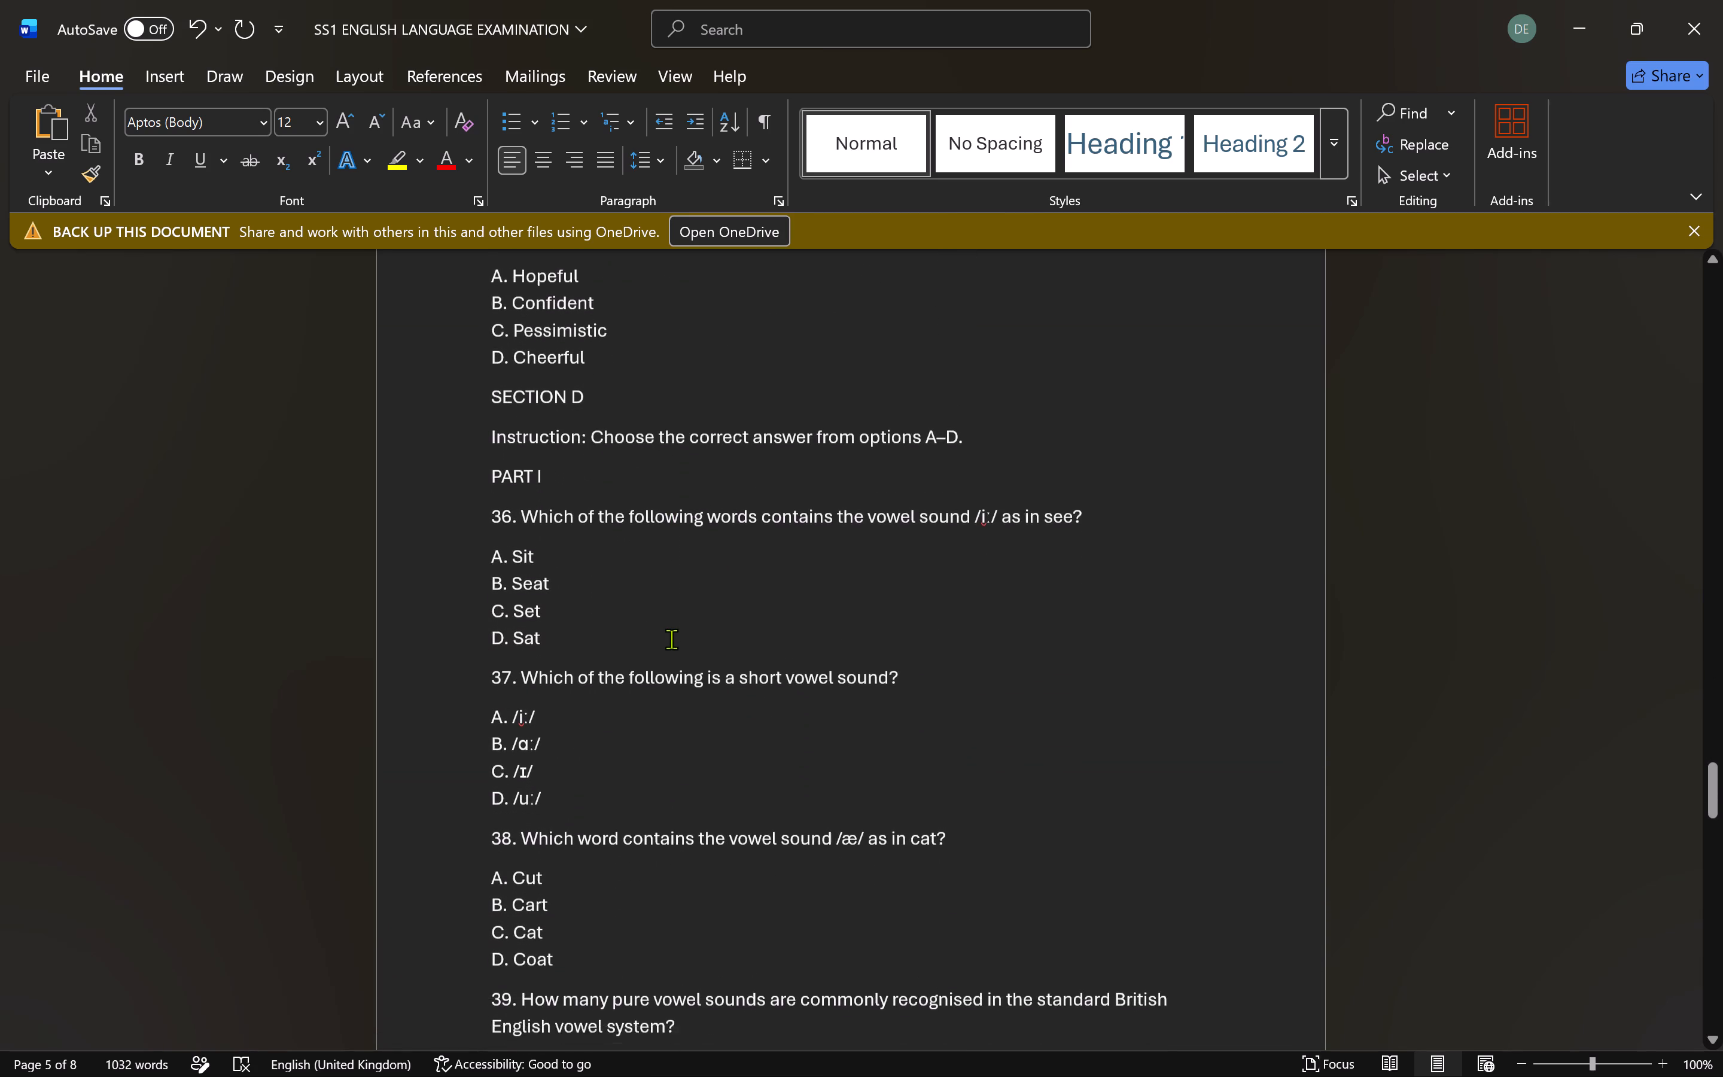
click(605, 326)
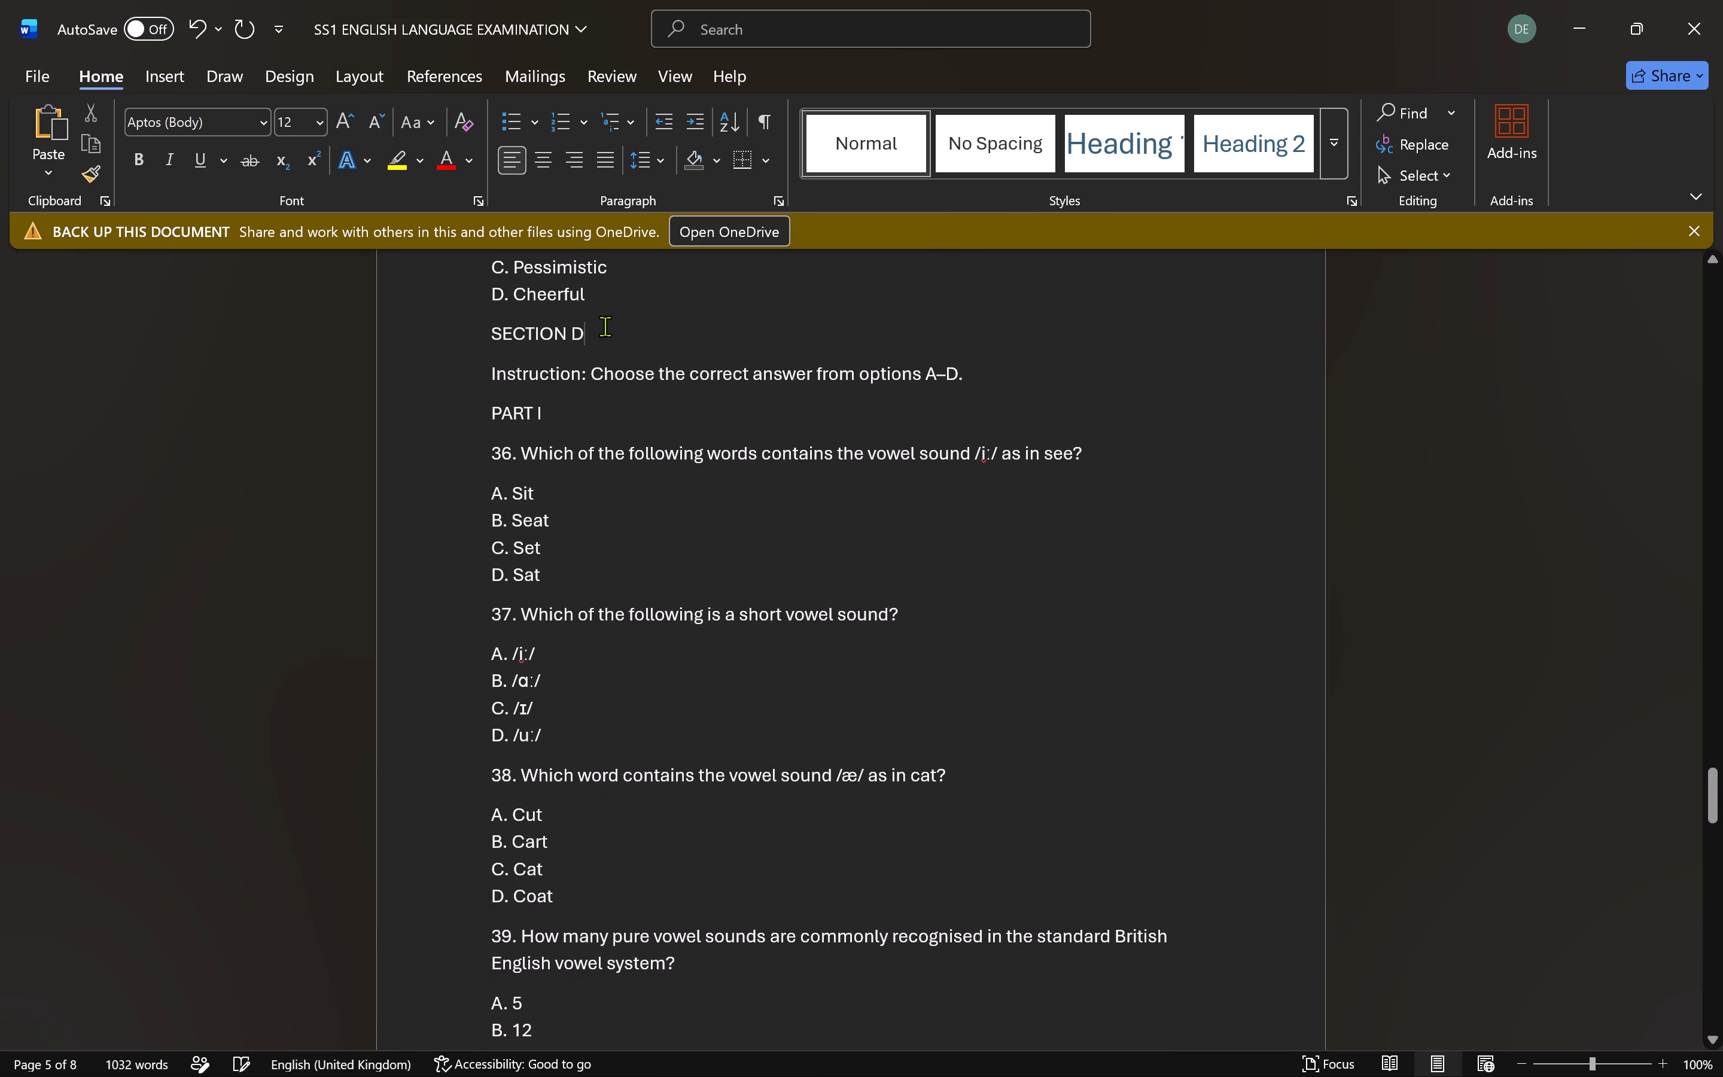
key(BackSpace)
key(BackSpace)
key(BackSpace)
key(BackSpace)
key(BackSpace)
key(BackSpace)
key(BackSpace)
key(BackSpace)
key(BackSpace)
Remove the "Instruction:" label from the vowel-sound section's line so it starts with "Choose the correct answer from options A–D.".
click(588, 376)
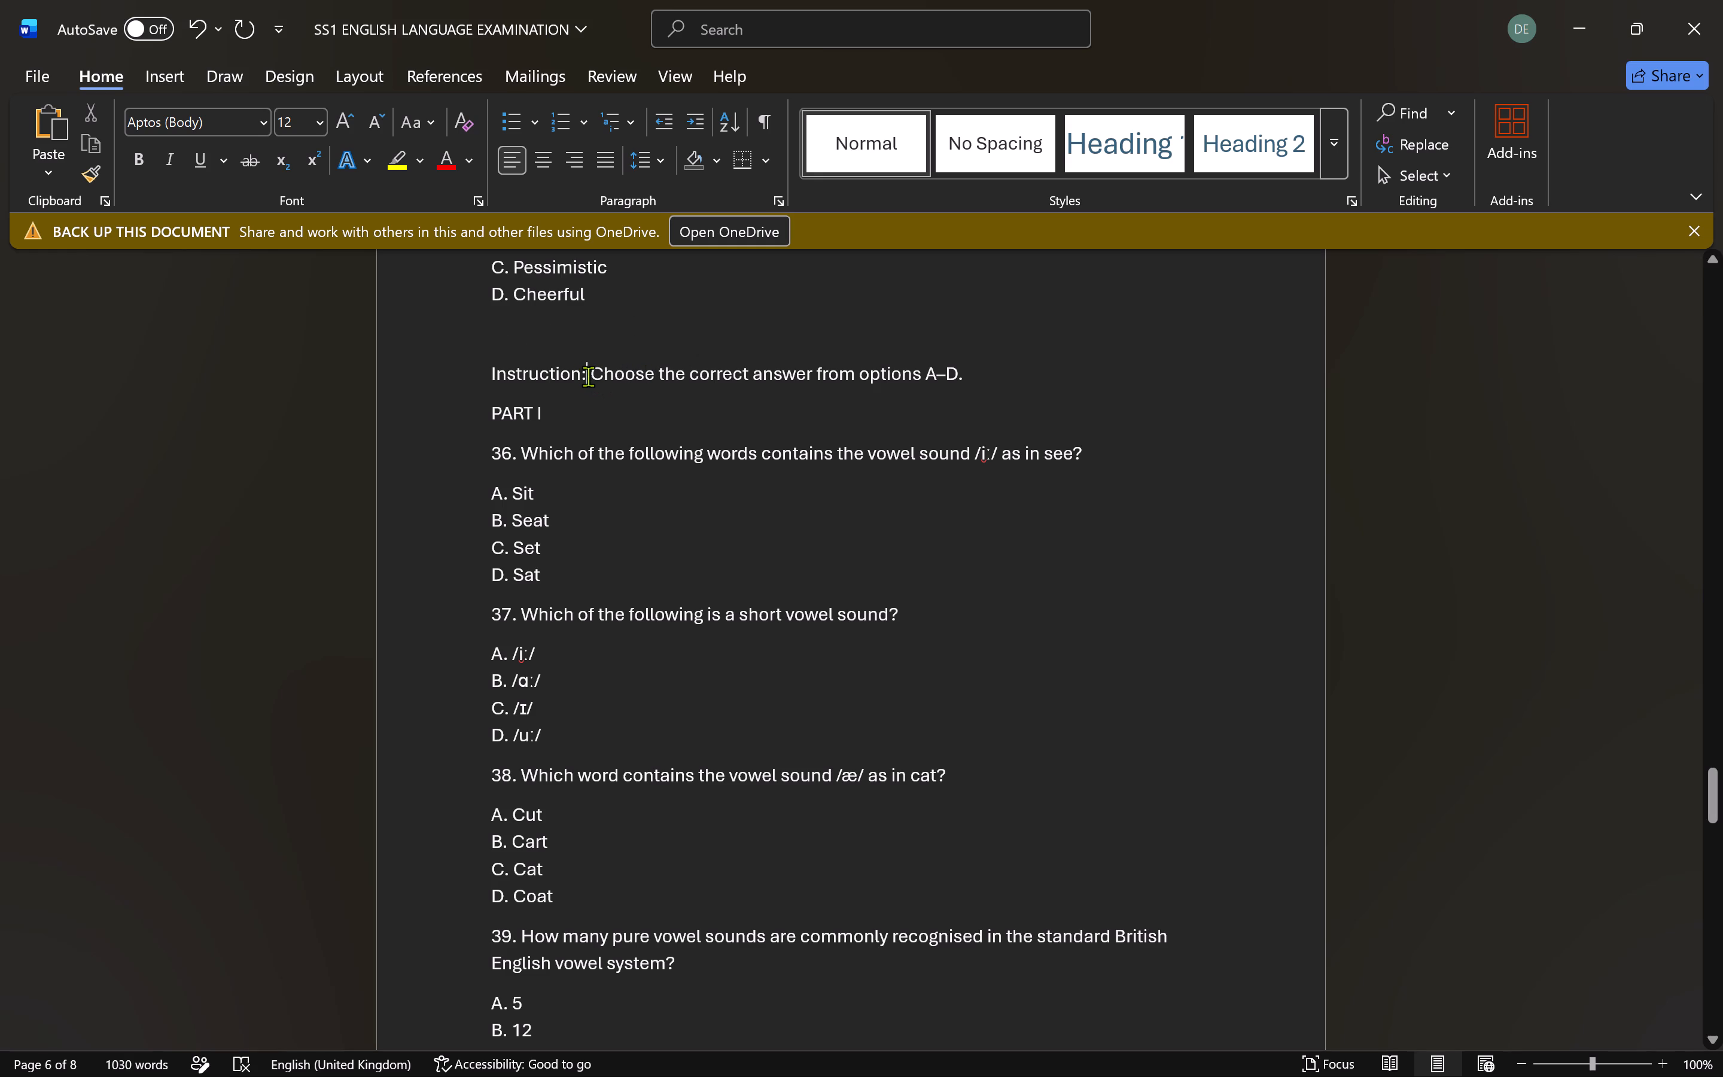
click(588, 376)
key(BackSpace)
key(BackSpace)
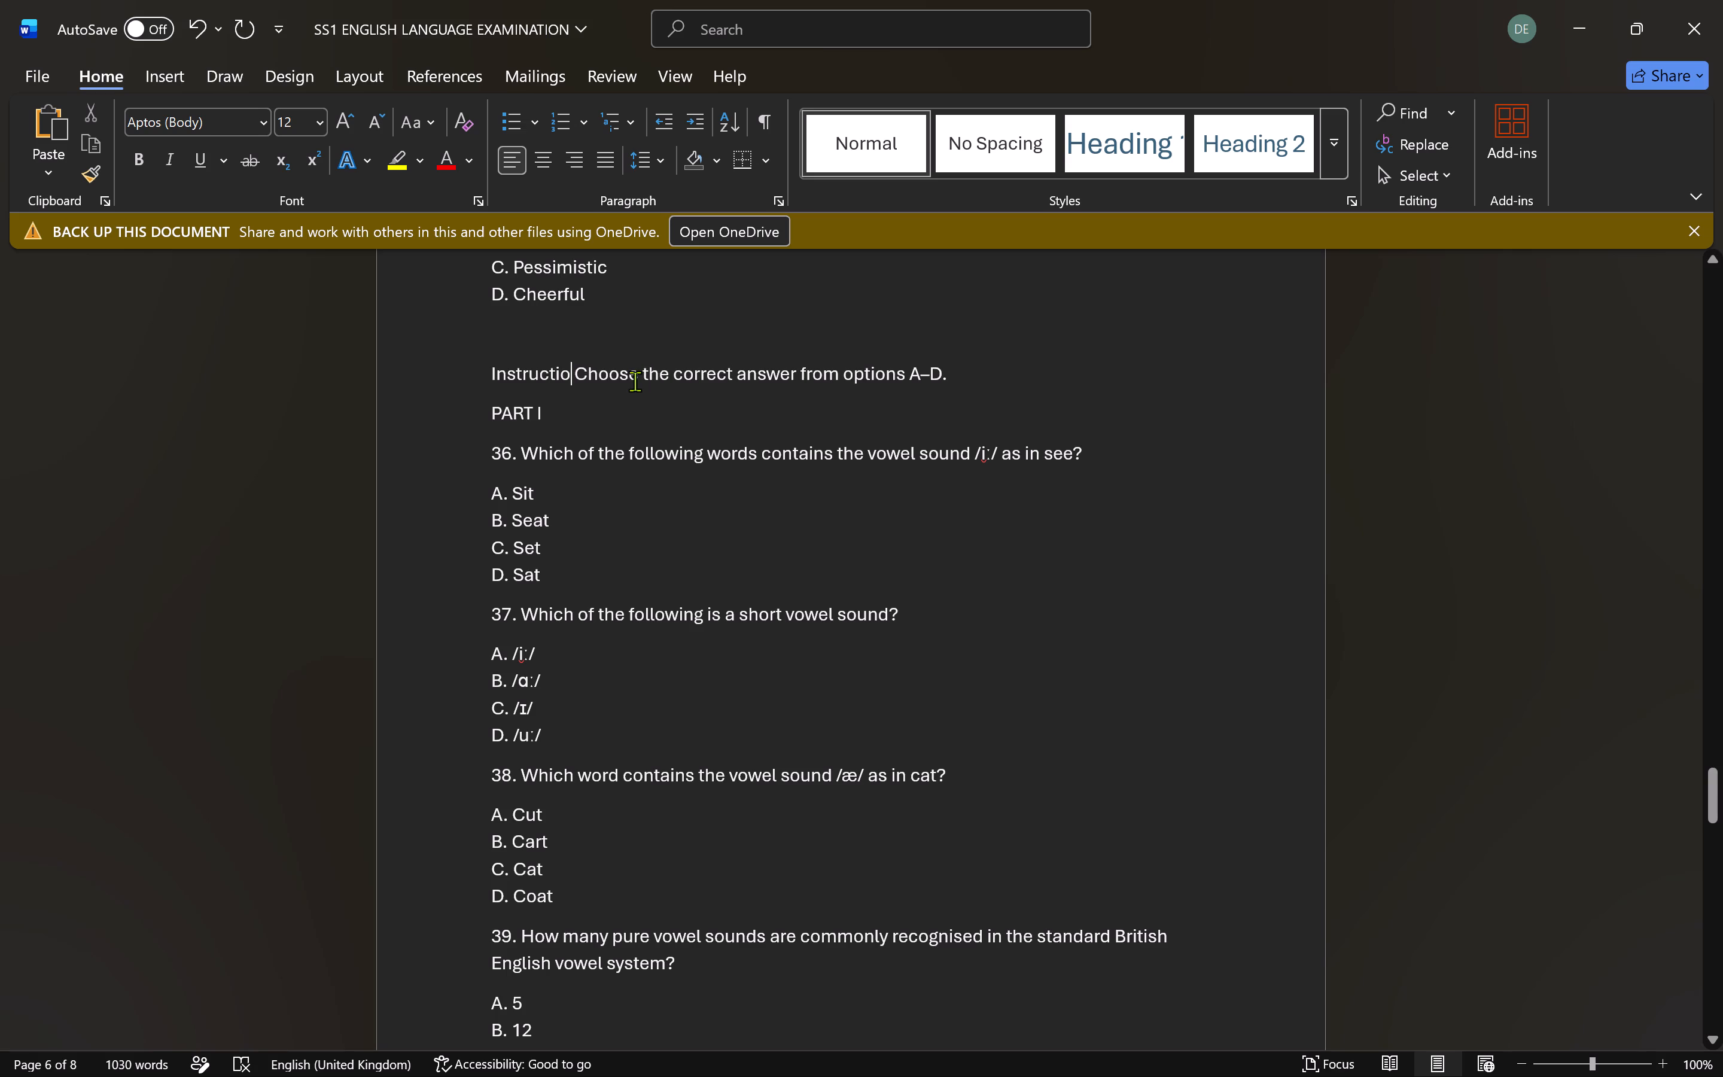
click(577, 376)
click(577, 376)
key(BackSpace)
key(BackSpace)
key(BackSpace)
key(BackSpace)
key(BackSpace)
key(BackSpace)
key(BackSpace)
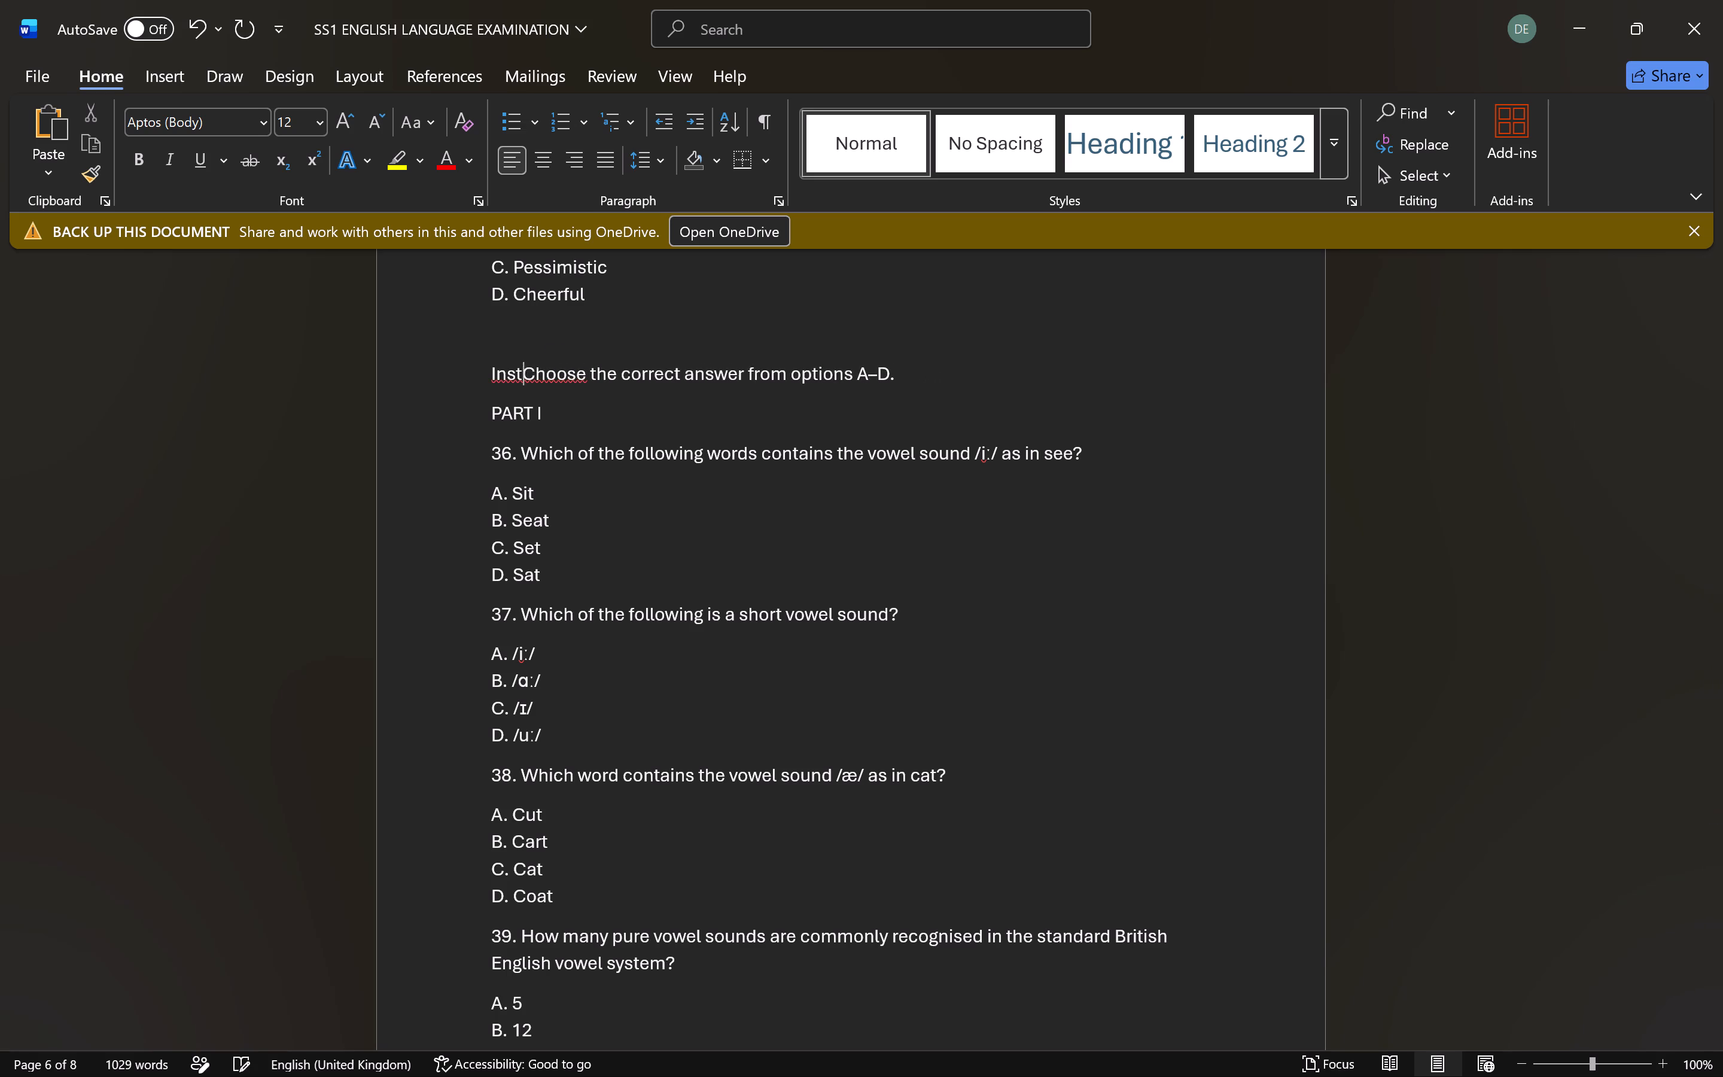
key(BackSpace)
key(BackSpace)
key(BackSpace)
key(BackSpace)
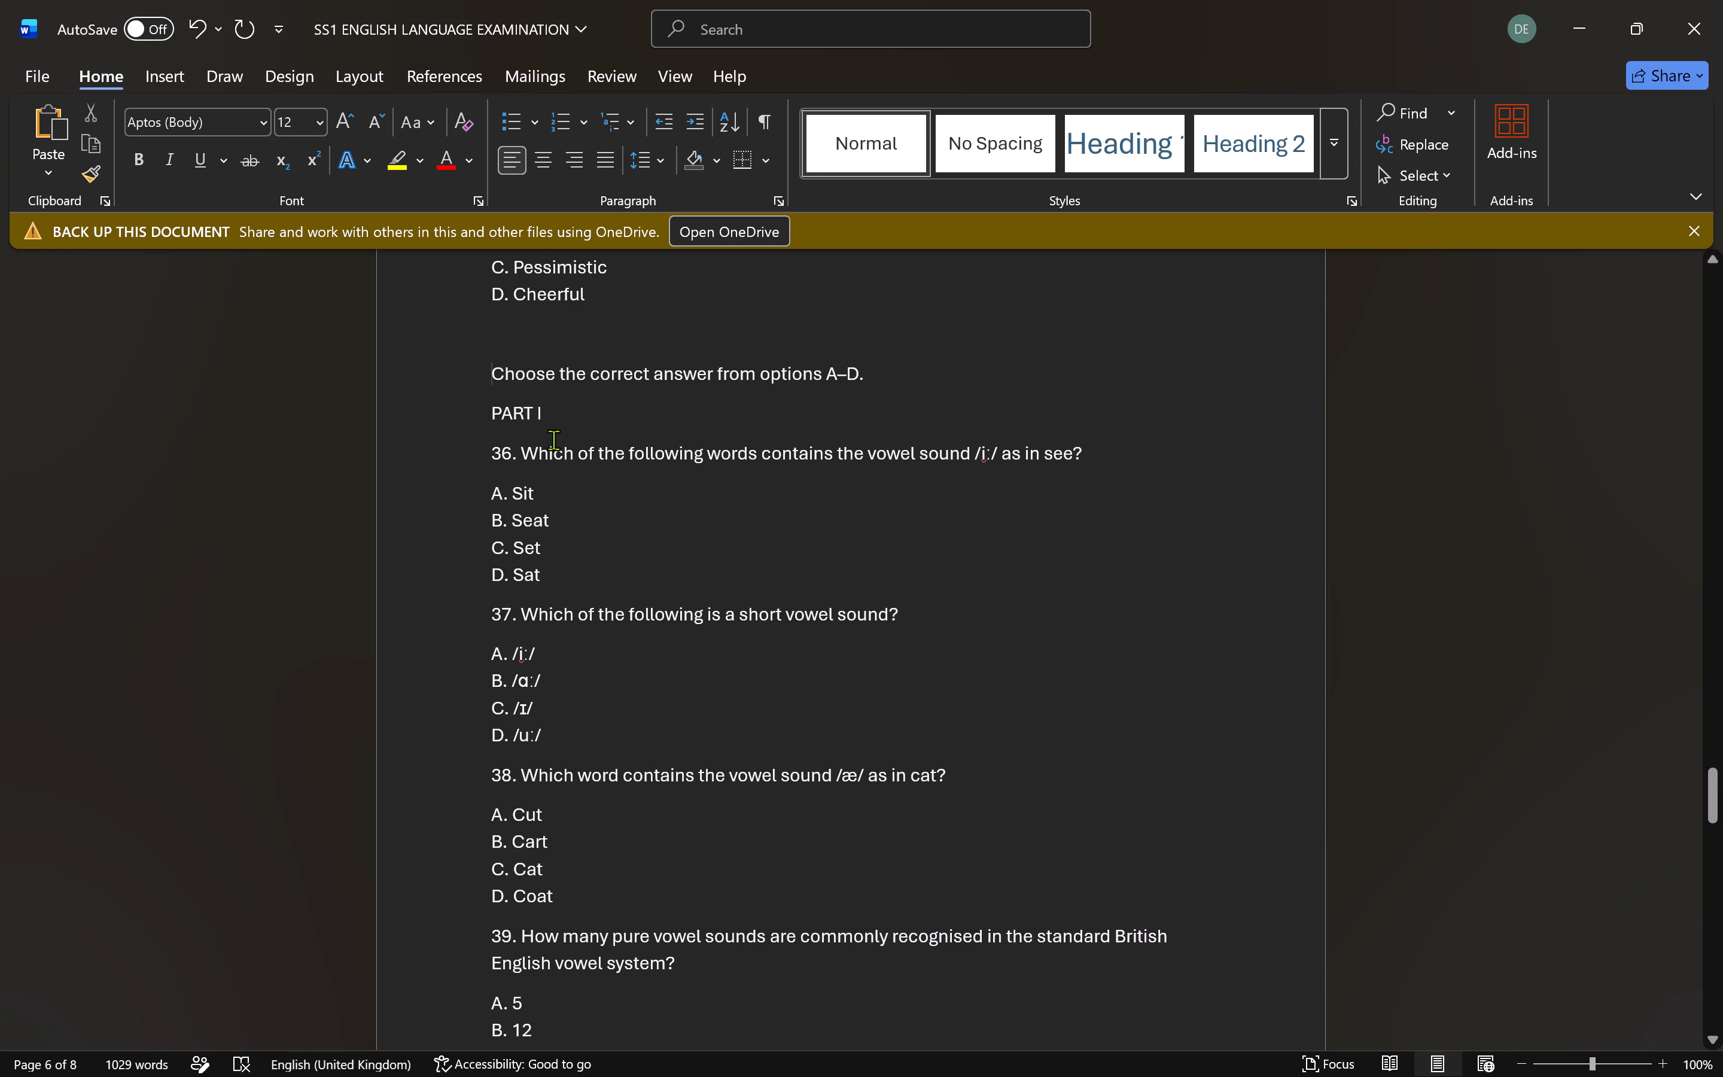
Delete the "PART I" heading text directly above question 36, keeping its blank line.
click(613, 410)
key(BackSpace)
key(BackSpace)
key(BackSpace)
key(BackSpace)
key(BackSpace)
key(BackSpace)
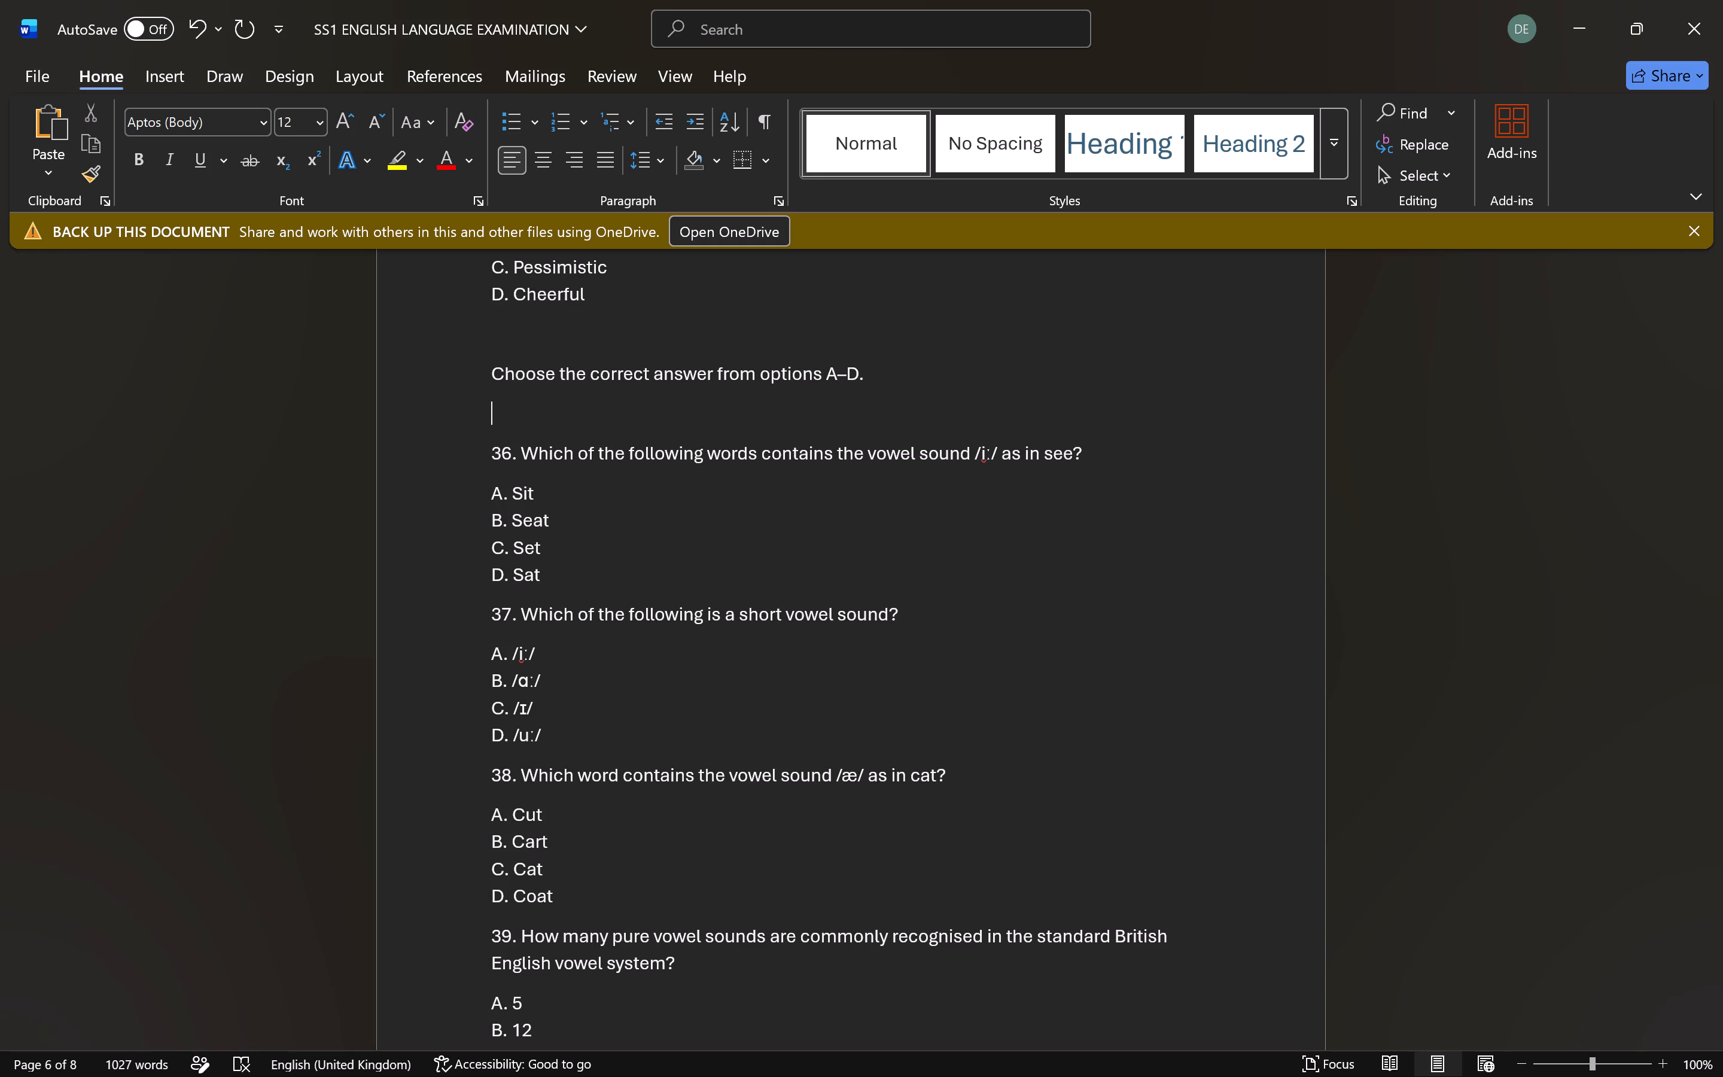
Delete the "PART II" heading text directly above question 41, keeping its blank line.
scroll(707, 626, down, 2)
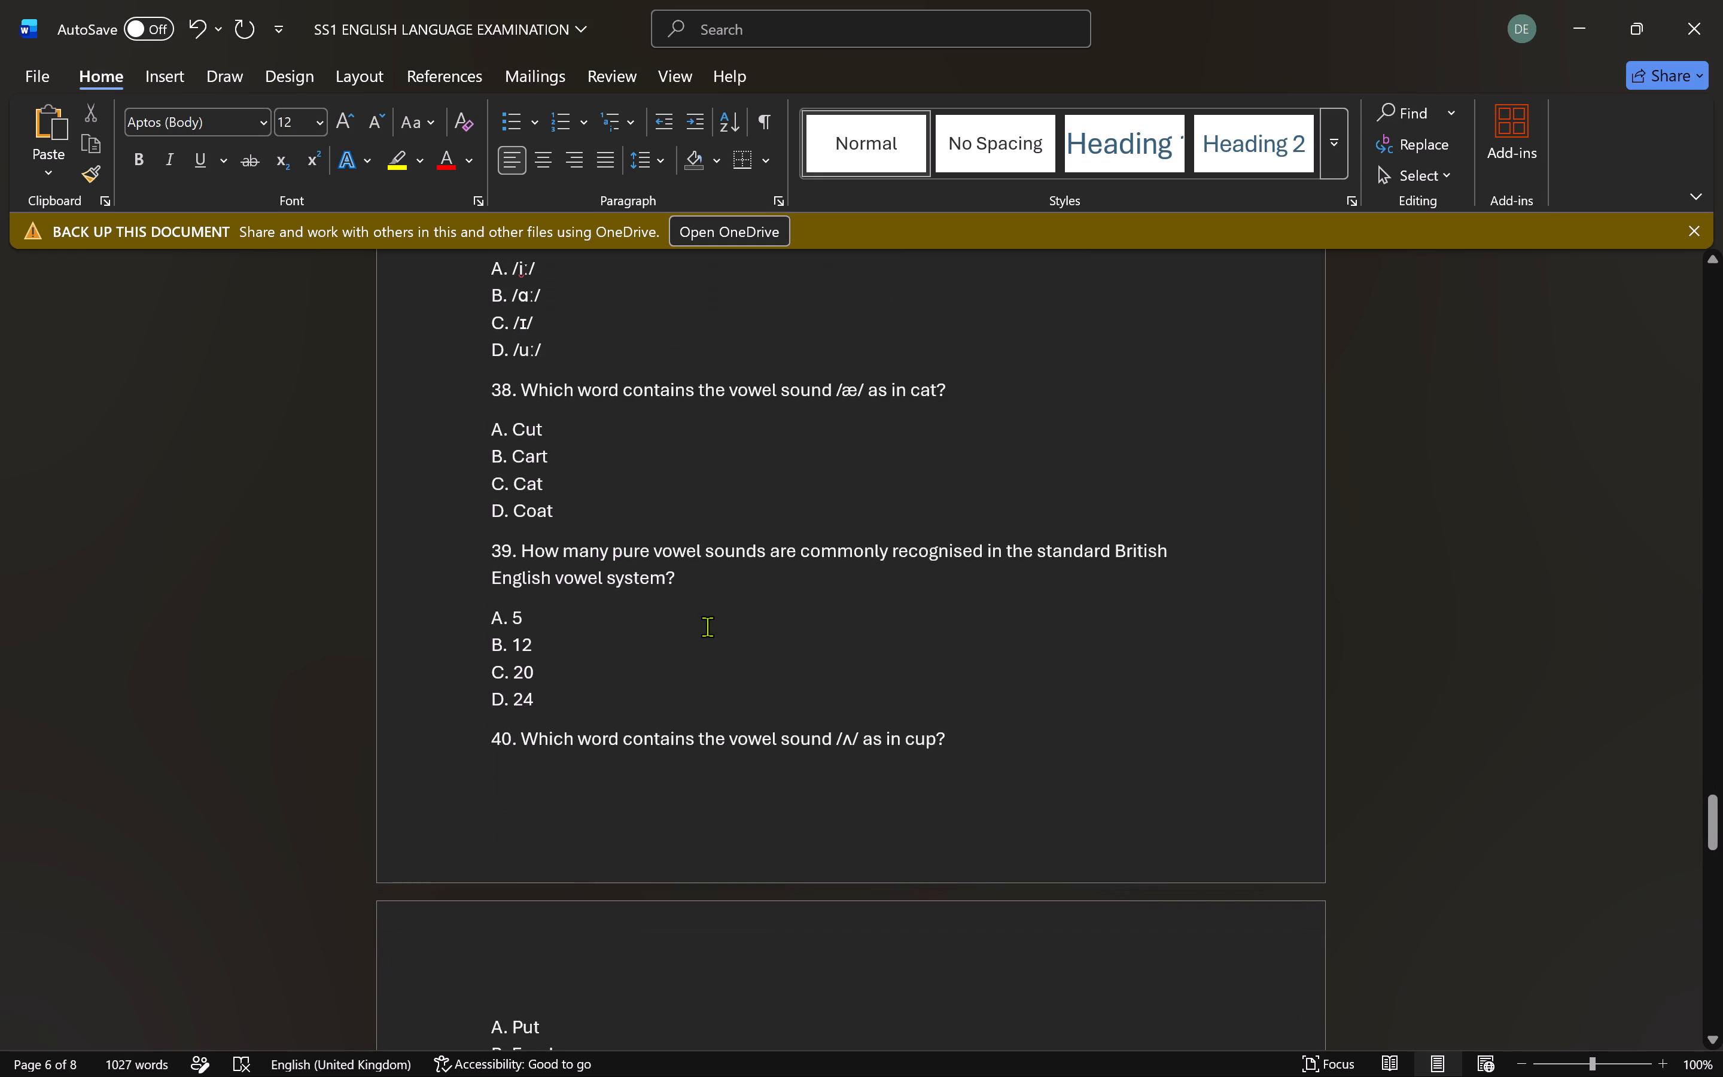
scroll(707, 626, up, 3)
scroll(707, 626, down, 4)
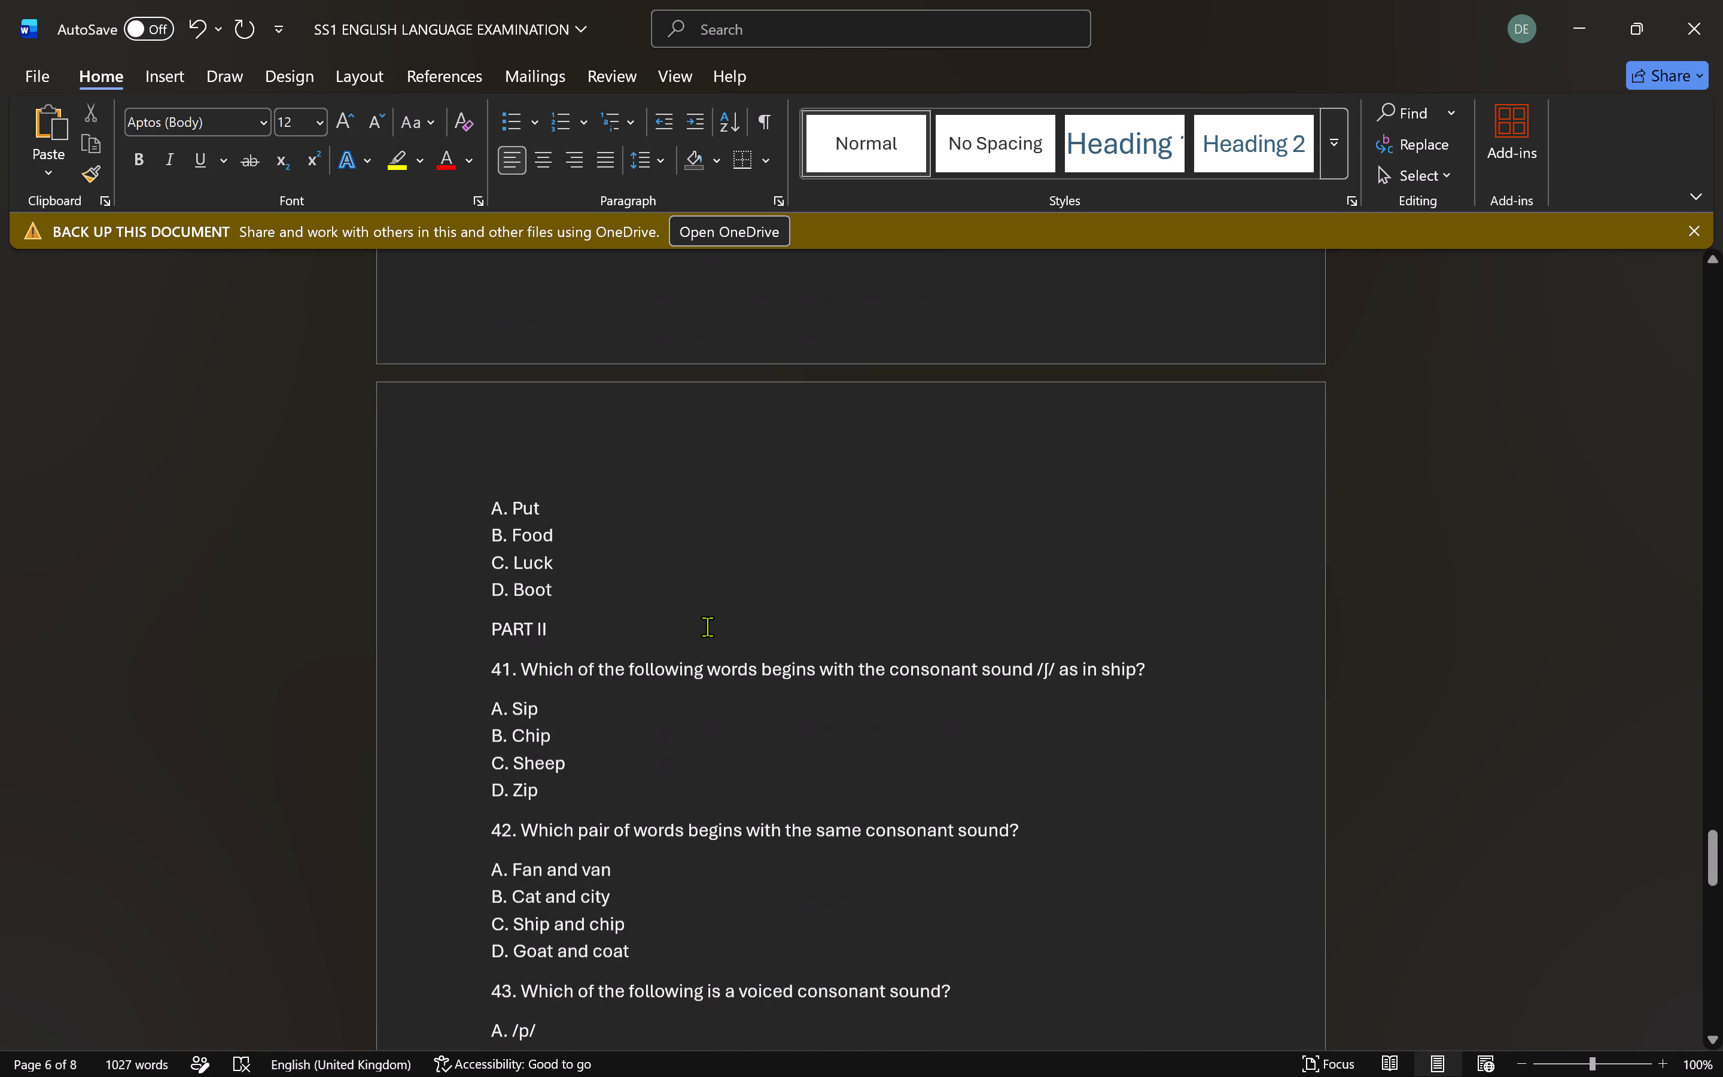
click(567, 574)
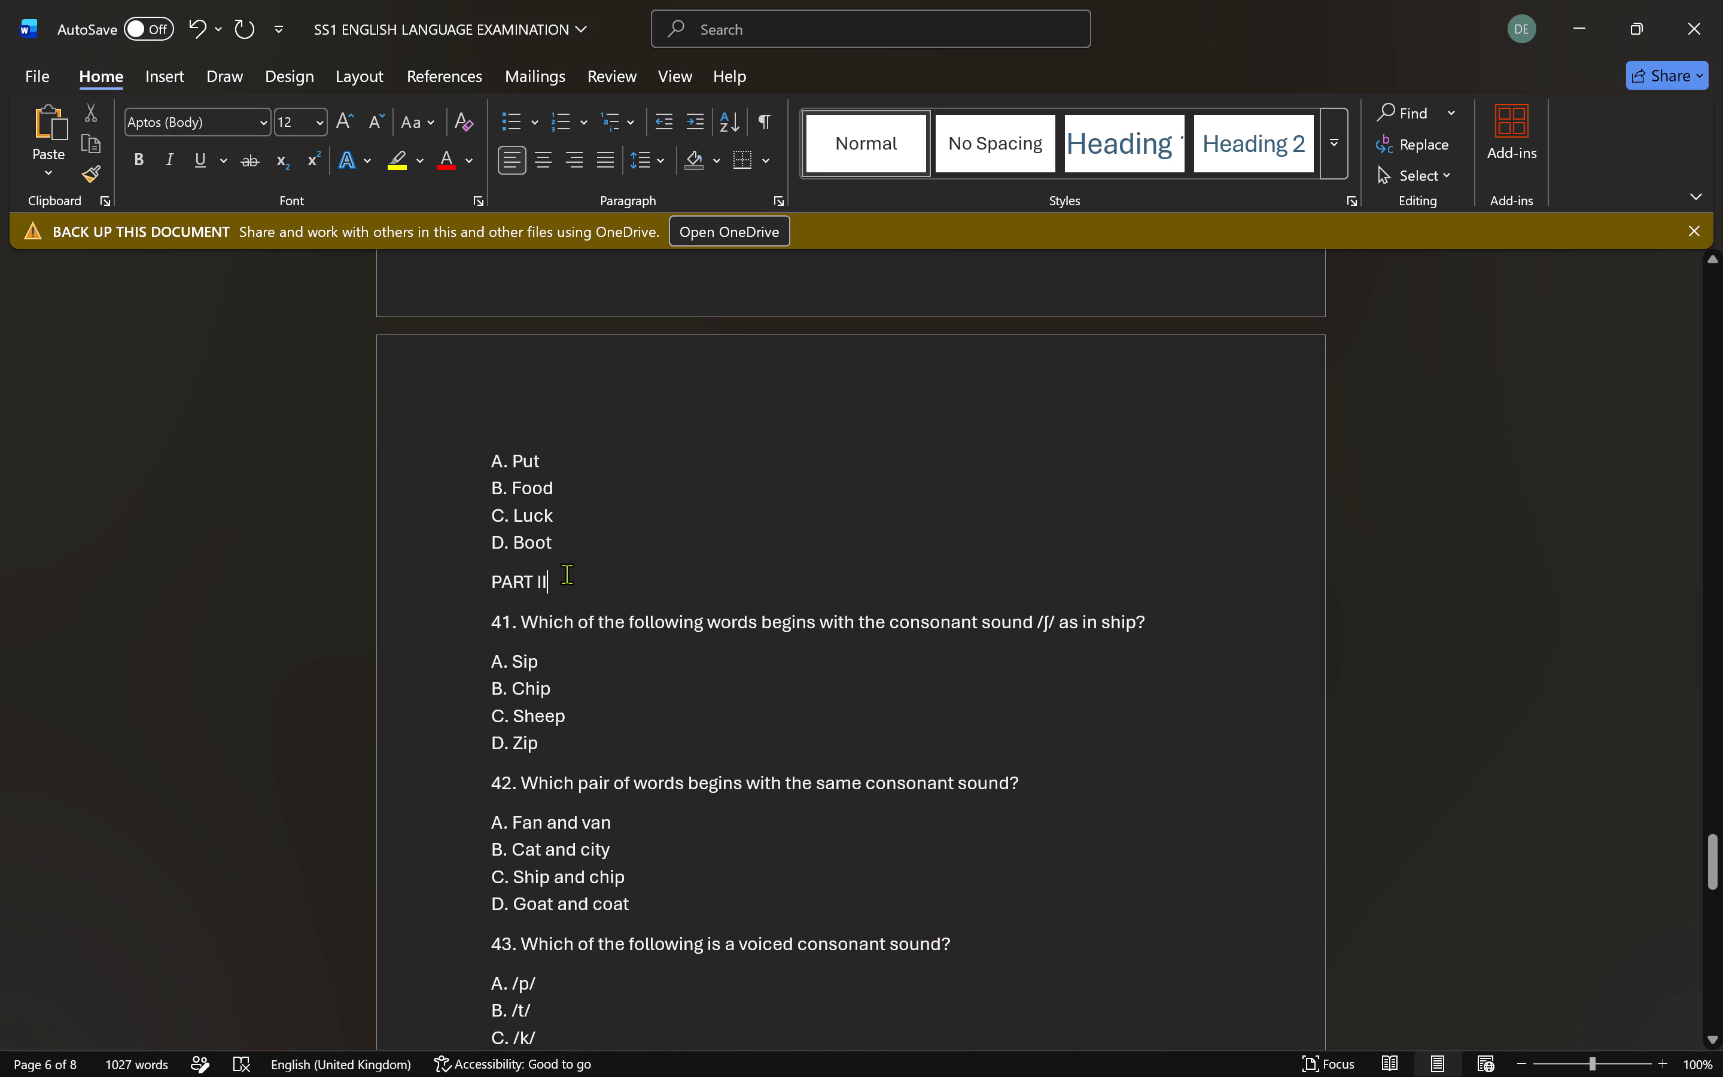
key(BackSpace)
key(BackSpace)
key(BackSpace)
key(BackSpace)
key(BackSpace)
key(BackSpace)
key(BackSpace)
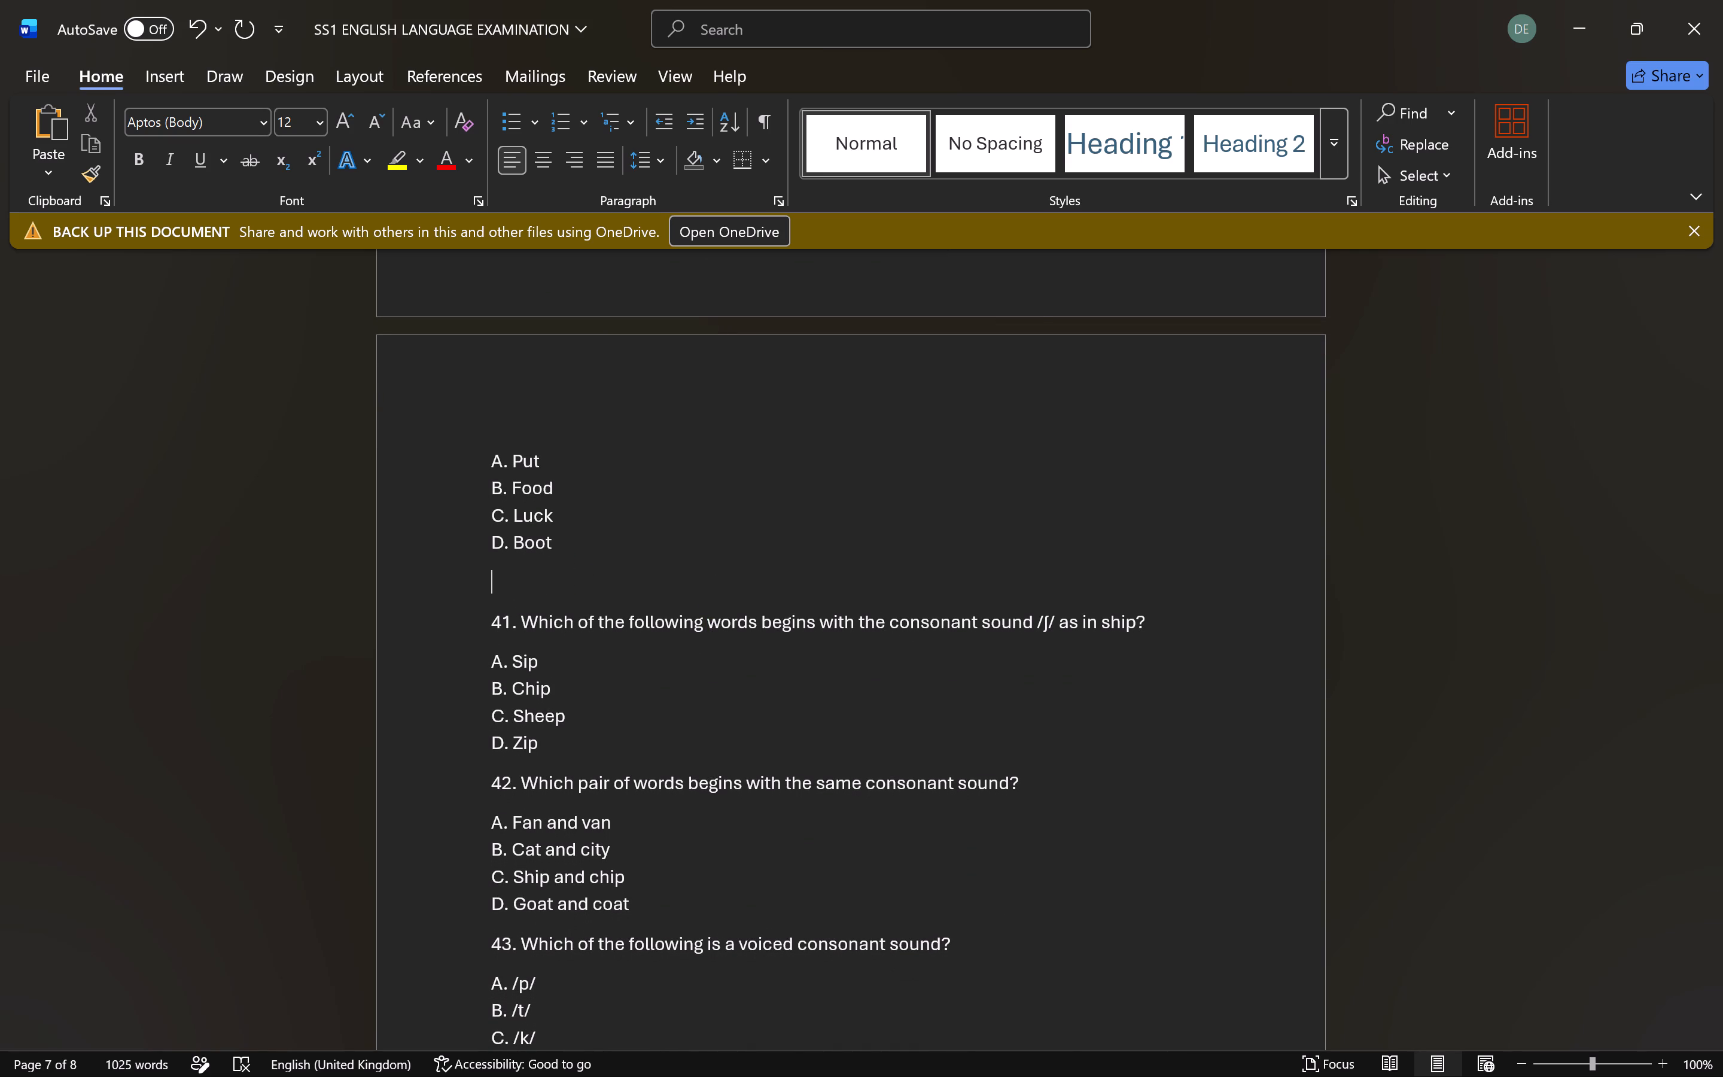
Delete the "PART III" heading text directly above question 46.
scroll(844, 594, down, 5)
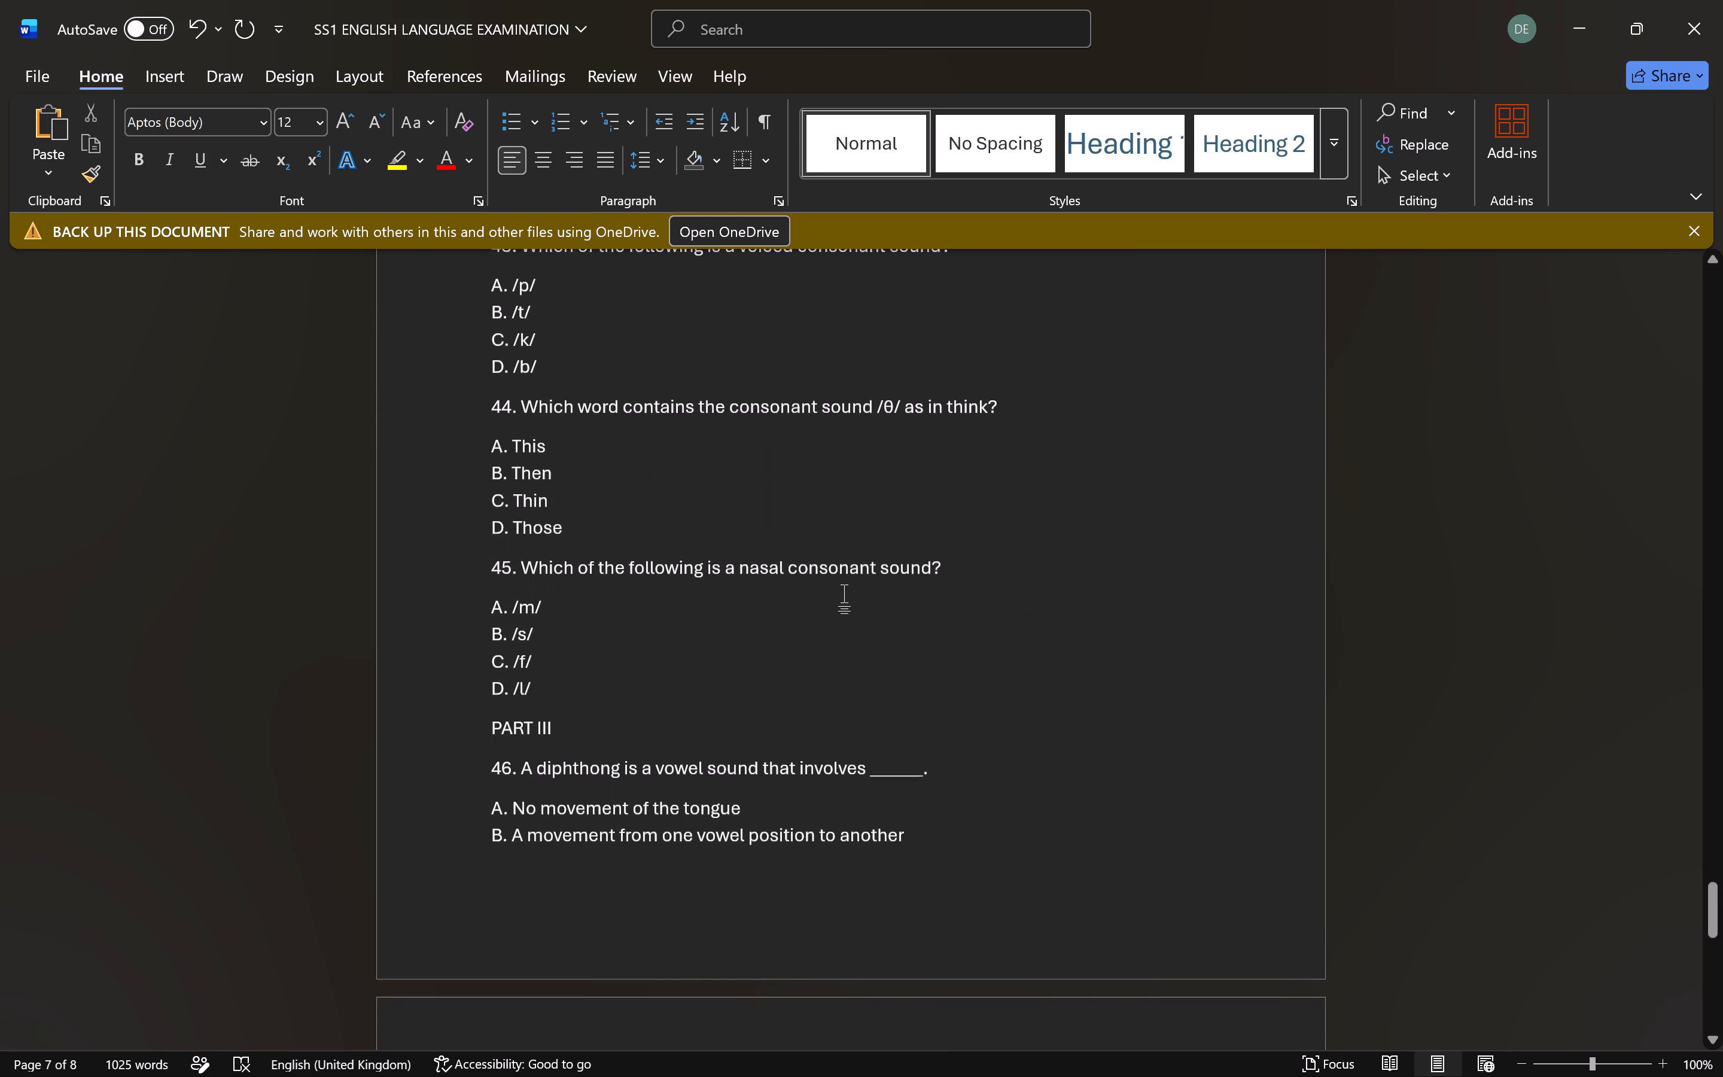
click(592, 721)
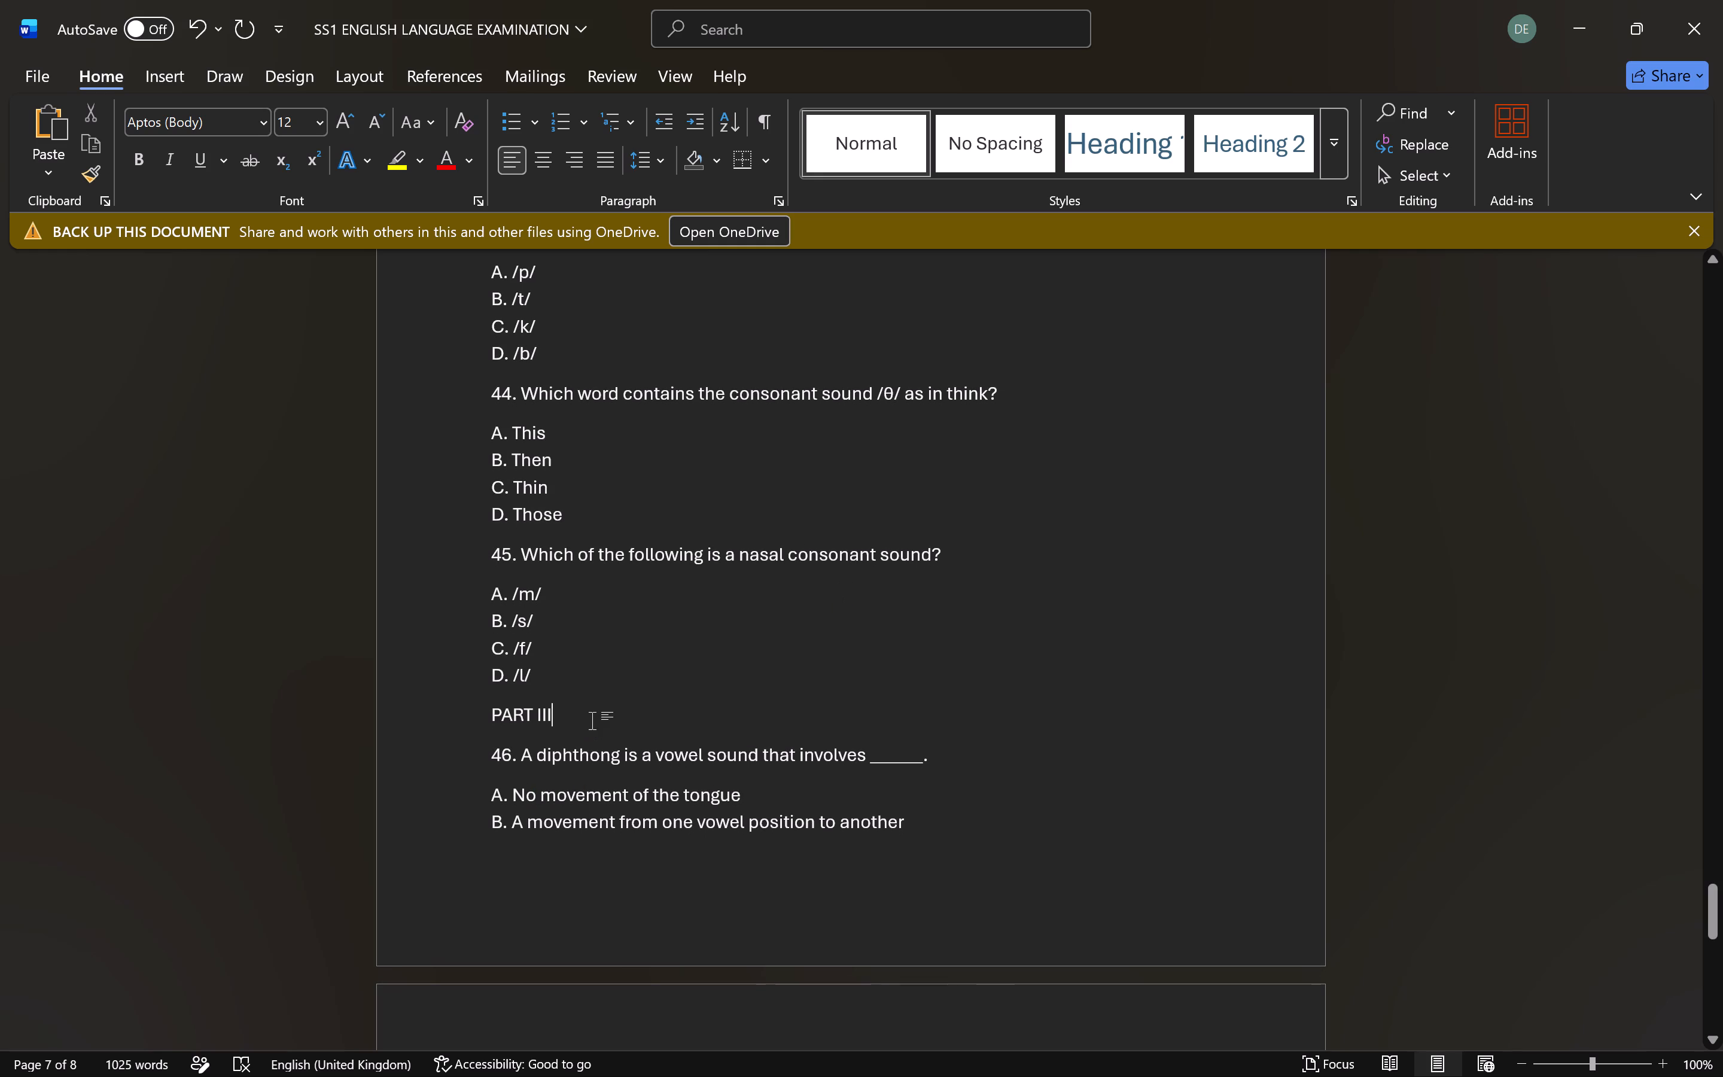
key(BackSpace)
key(BackSpace)
key(BackSpace)
key(BackSpace)
key(BackSpace)
key(BackSpace)
key(BackSpace)
key(BackSpace)
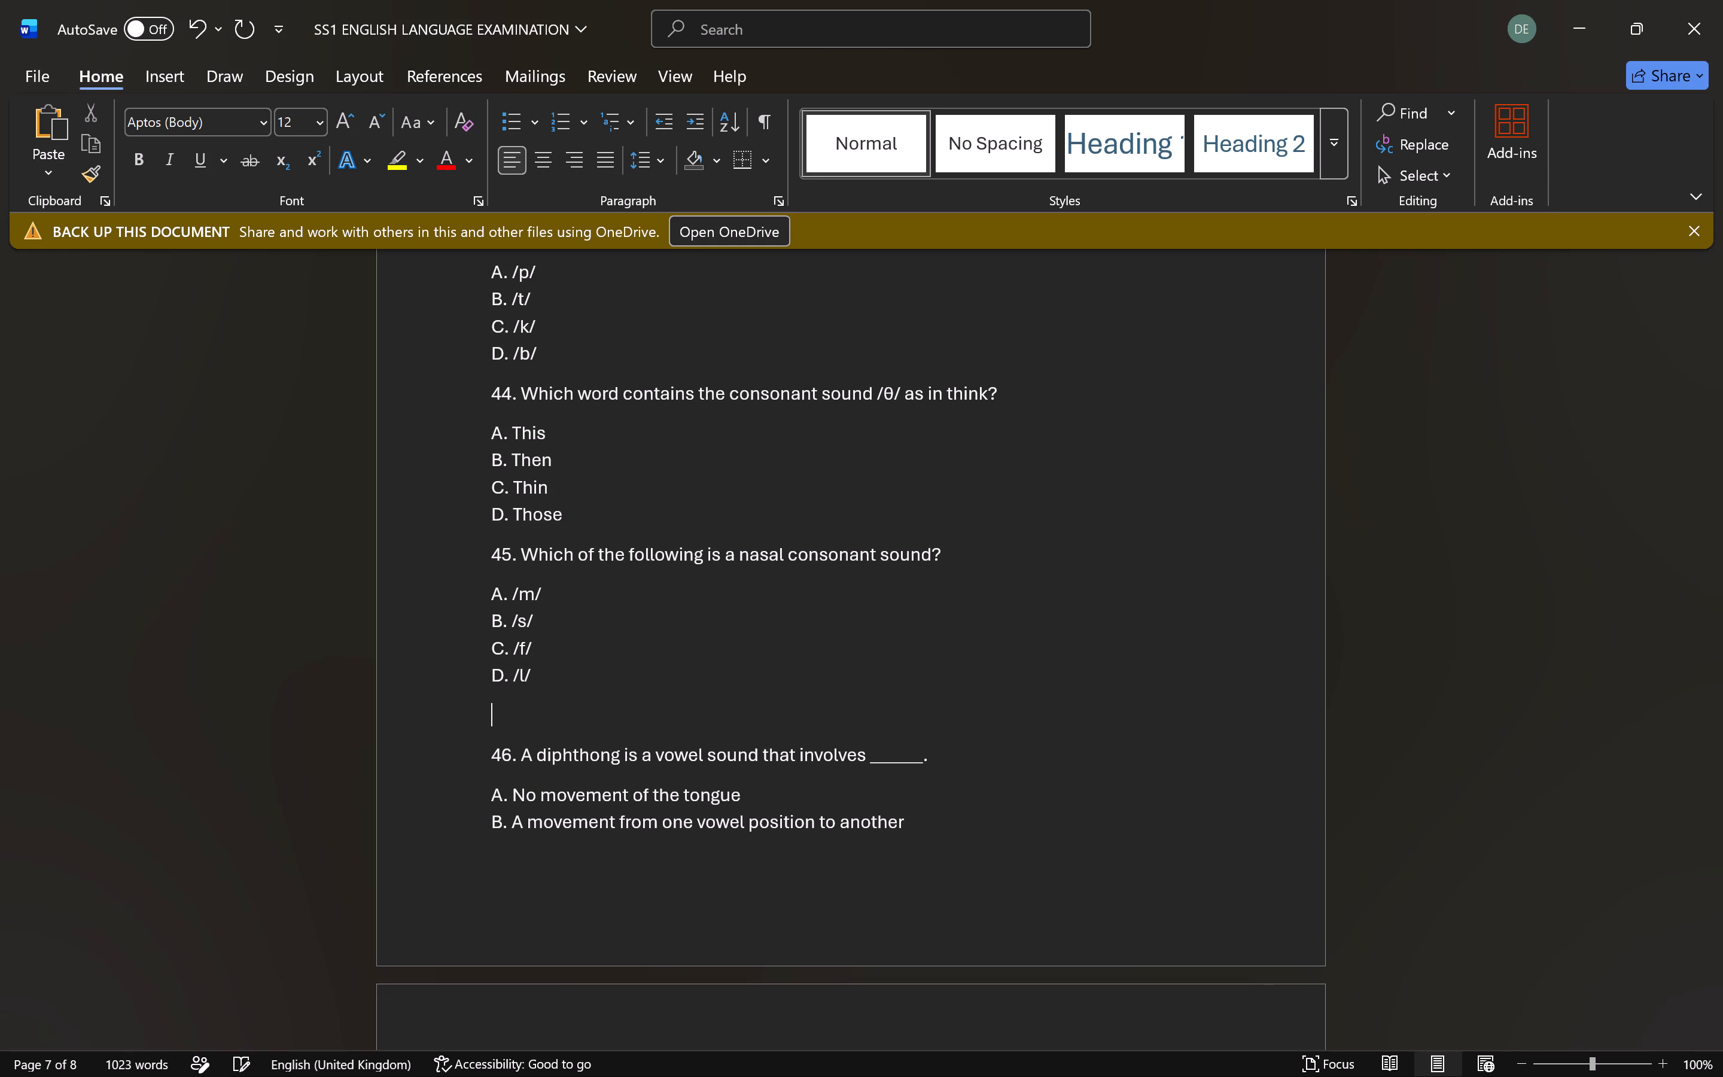
key(BackSpace)
Delete the closing note about continuous numbering from 1 to 50 below question 50 at the end of the exam.
scroll(684, 829, down, 2)
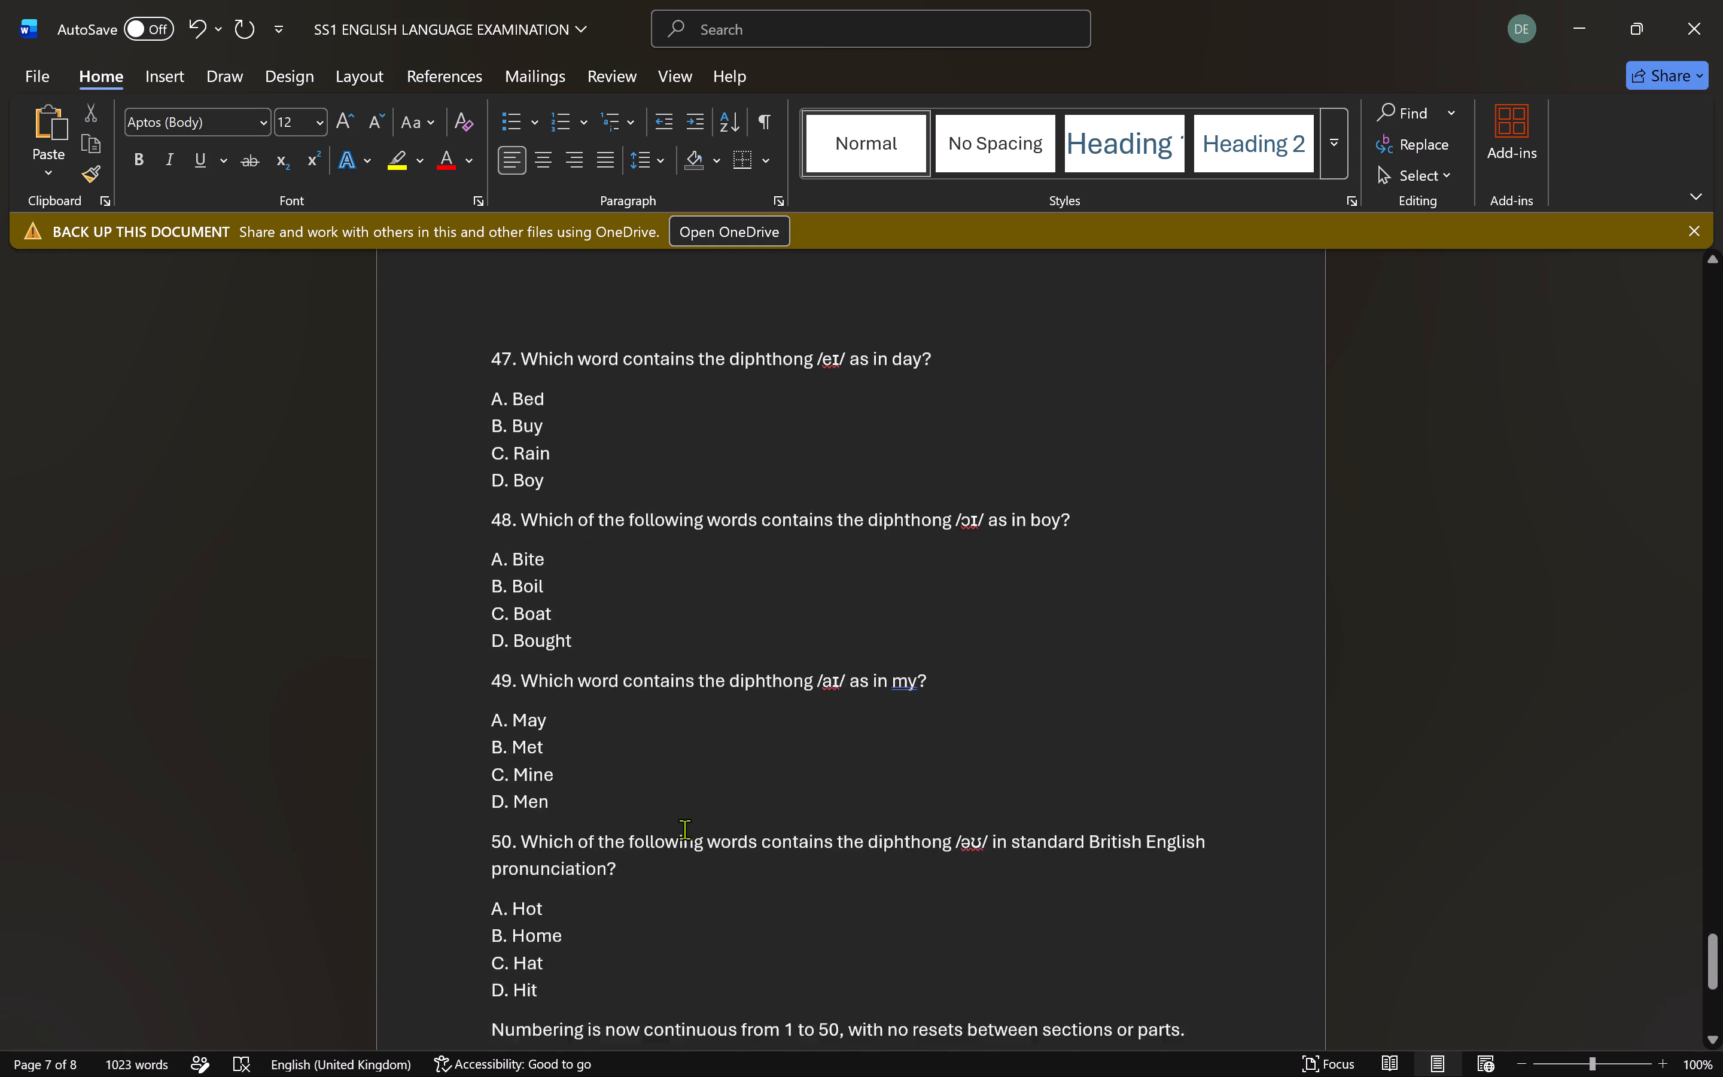
scroll(684, 829, down, 2)
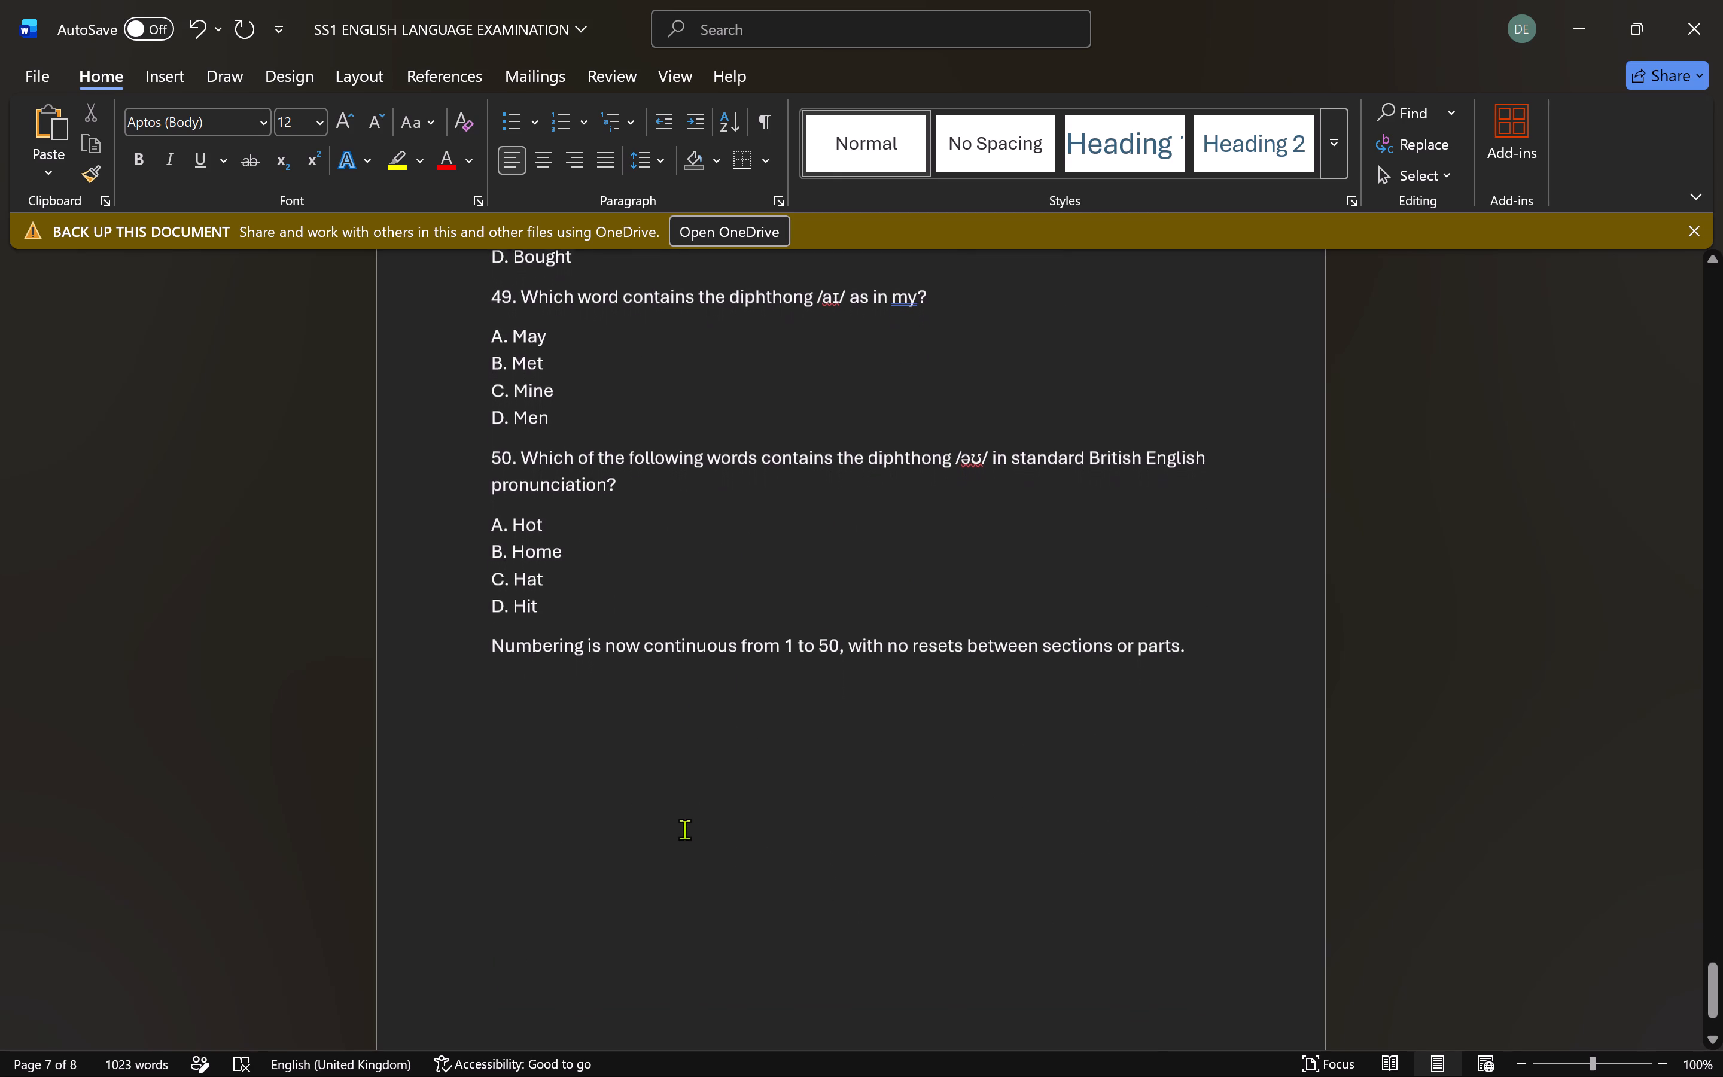
drag(1197, 638, 470, 656)
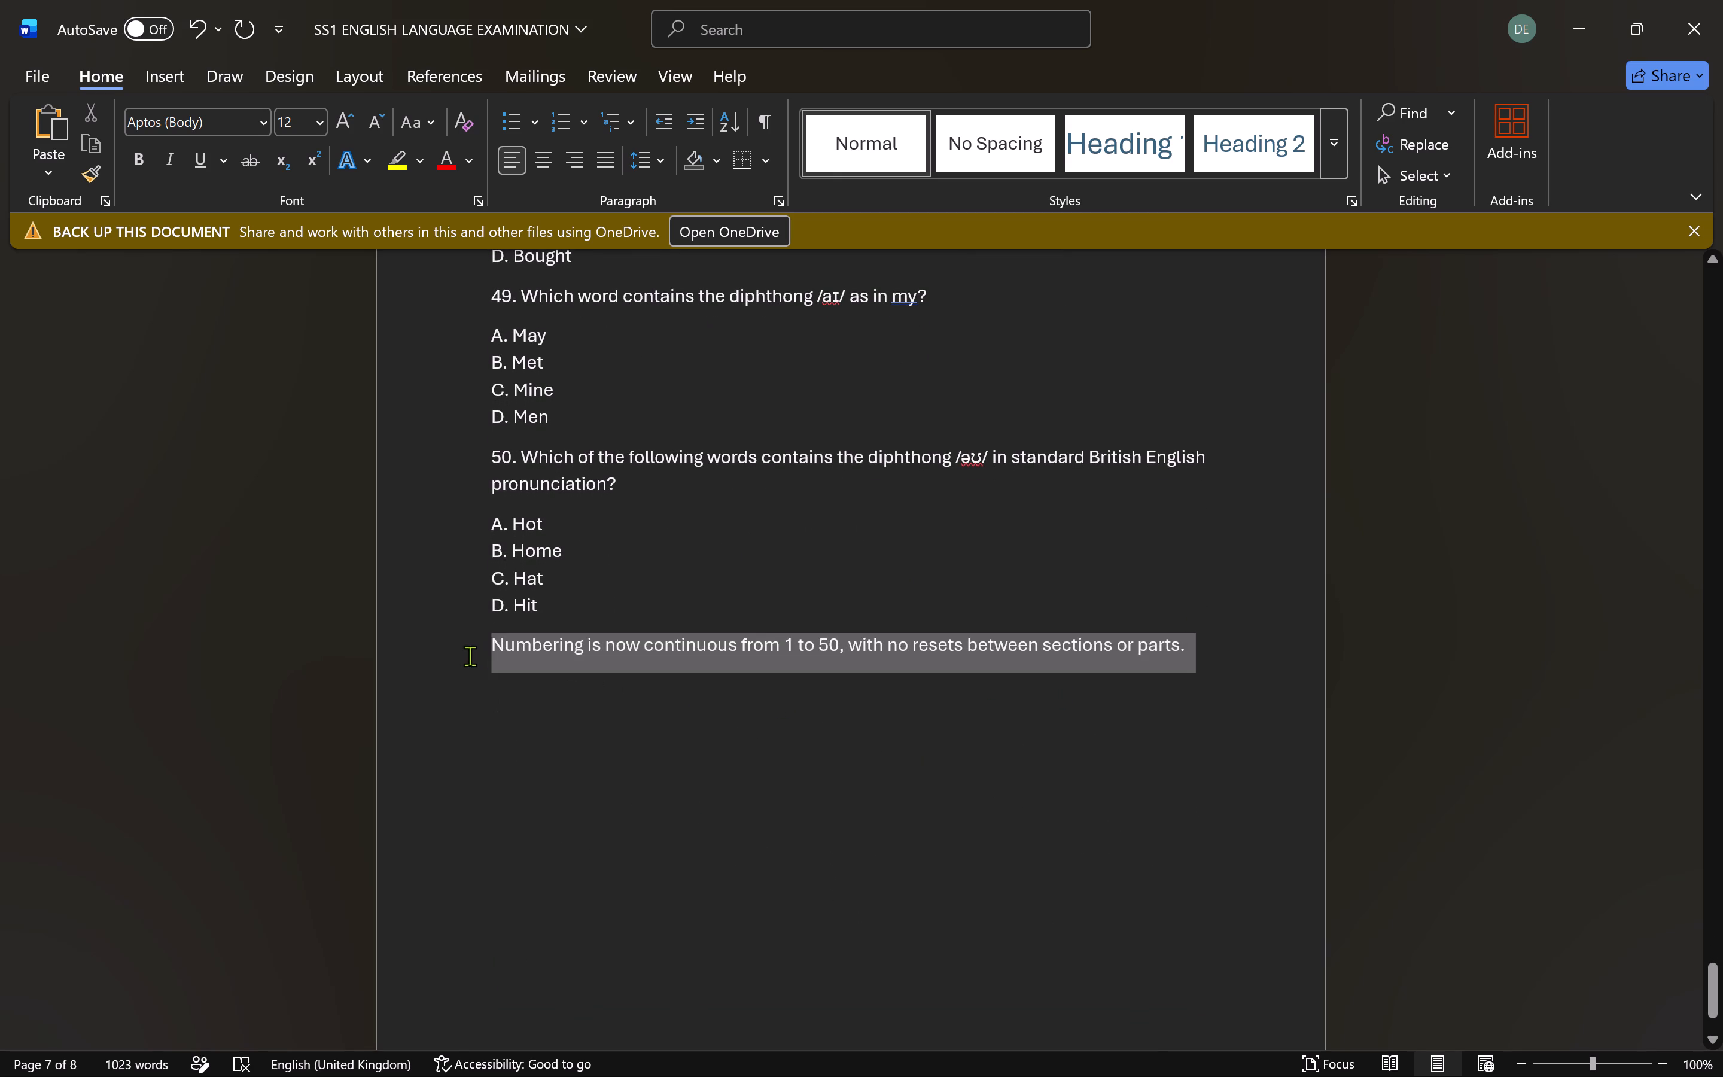
drag(470, 656, 472, 657)
key(BackSpace)
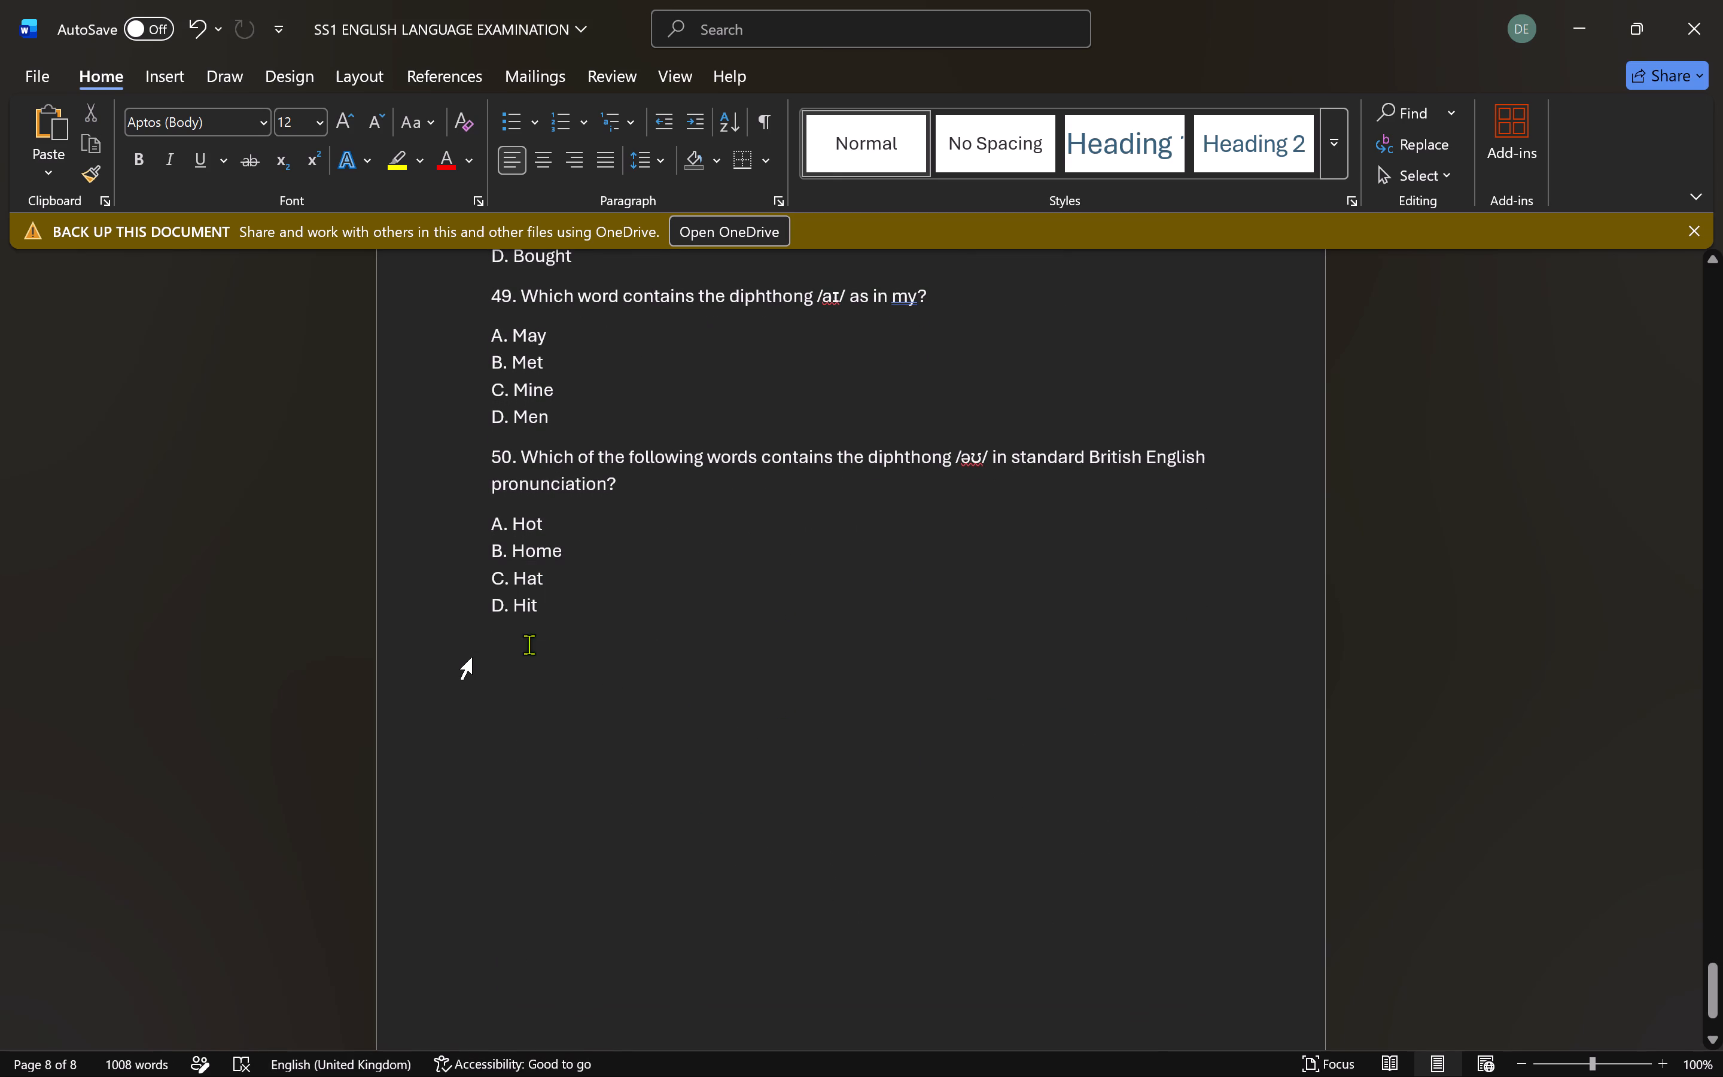
Save the edited SS1 English Language Examination document.
scroll(826, 545, up, 20)
scroll(826, 545, up, 12)
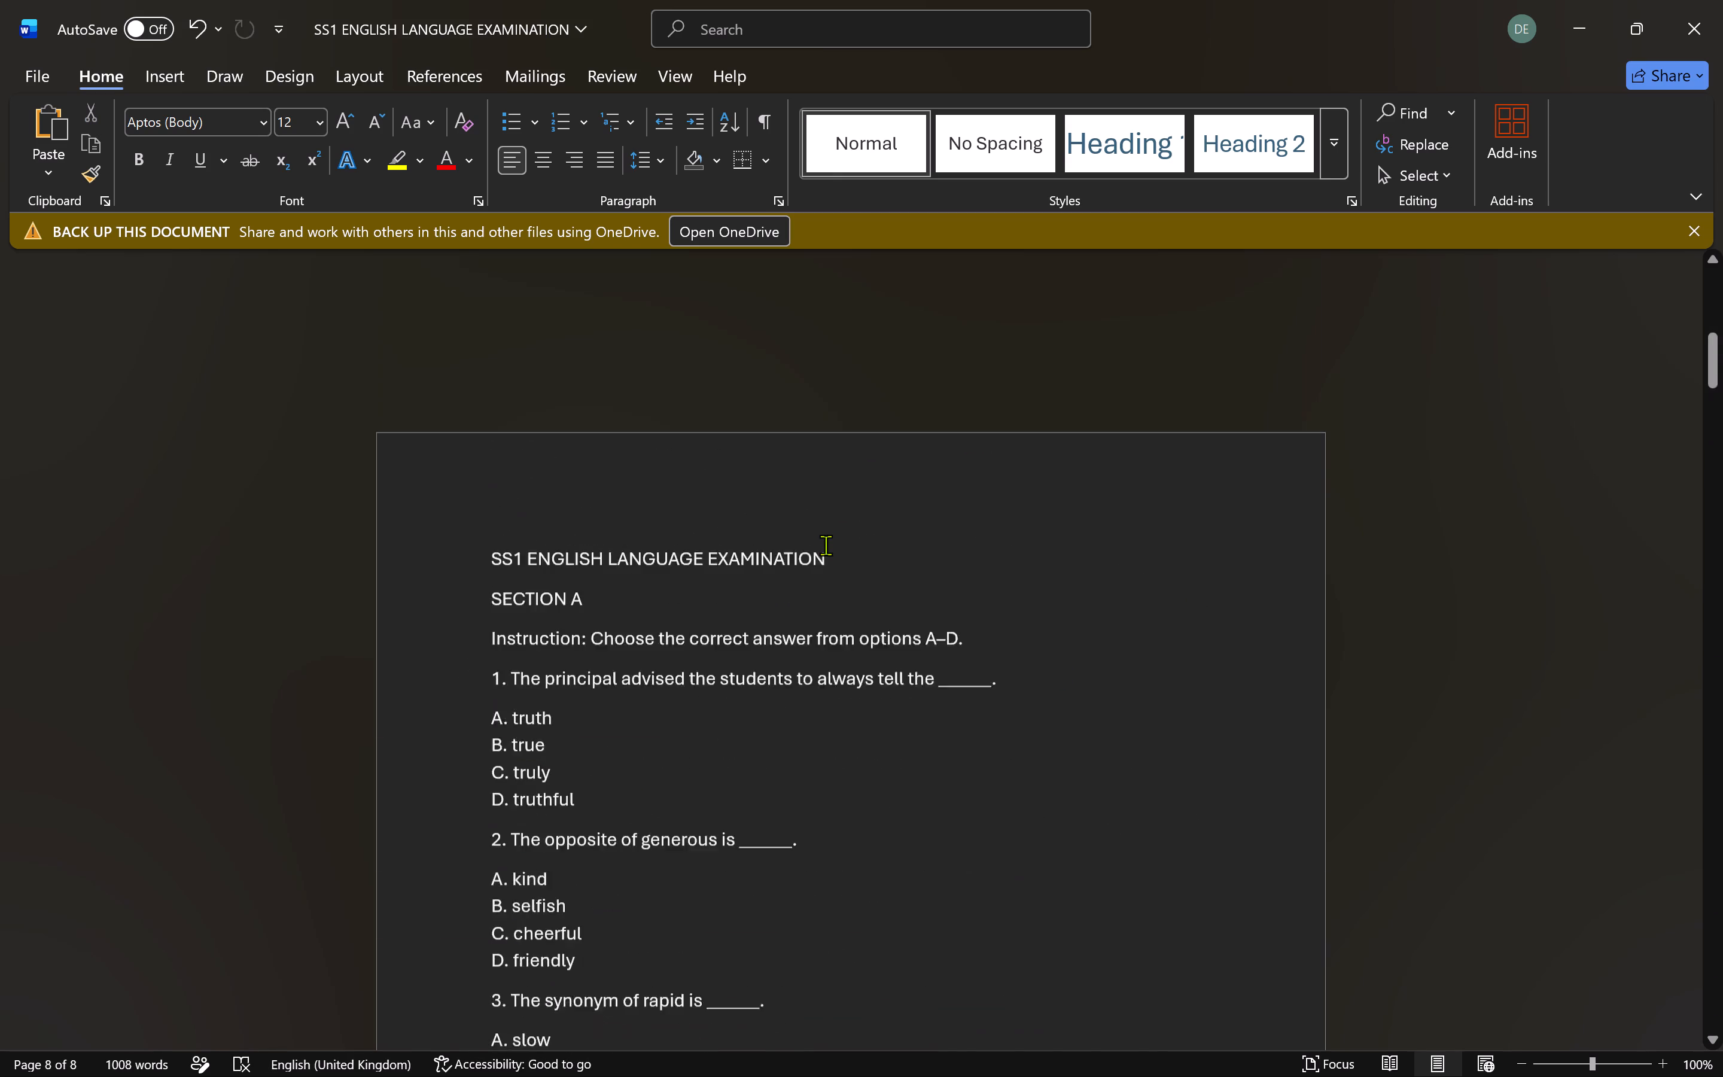
scroll(826, 545, up, 2)
key(ctrl+s)
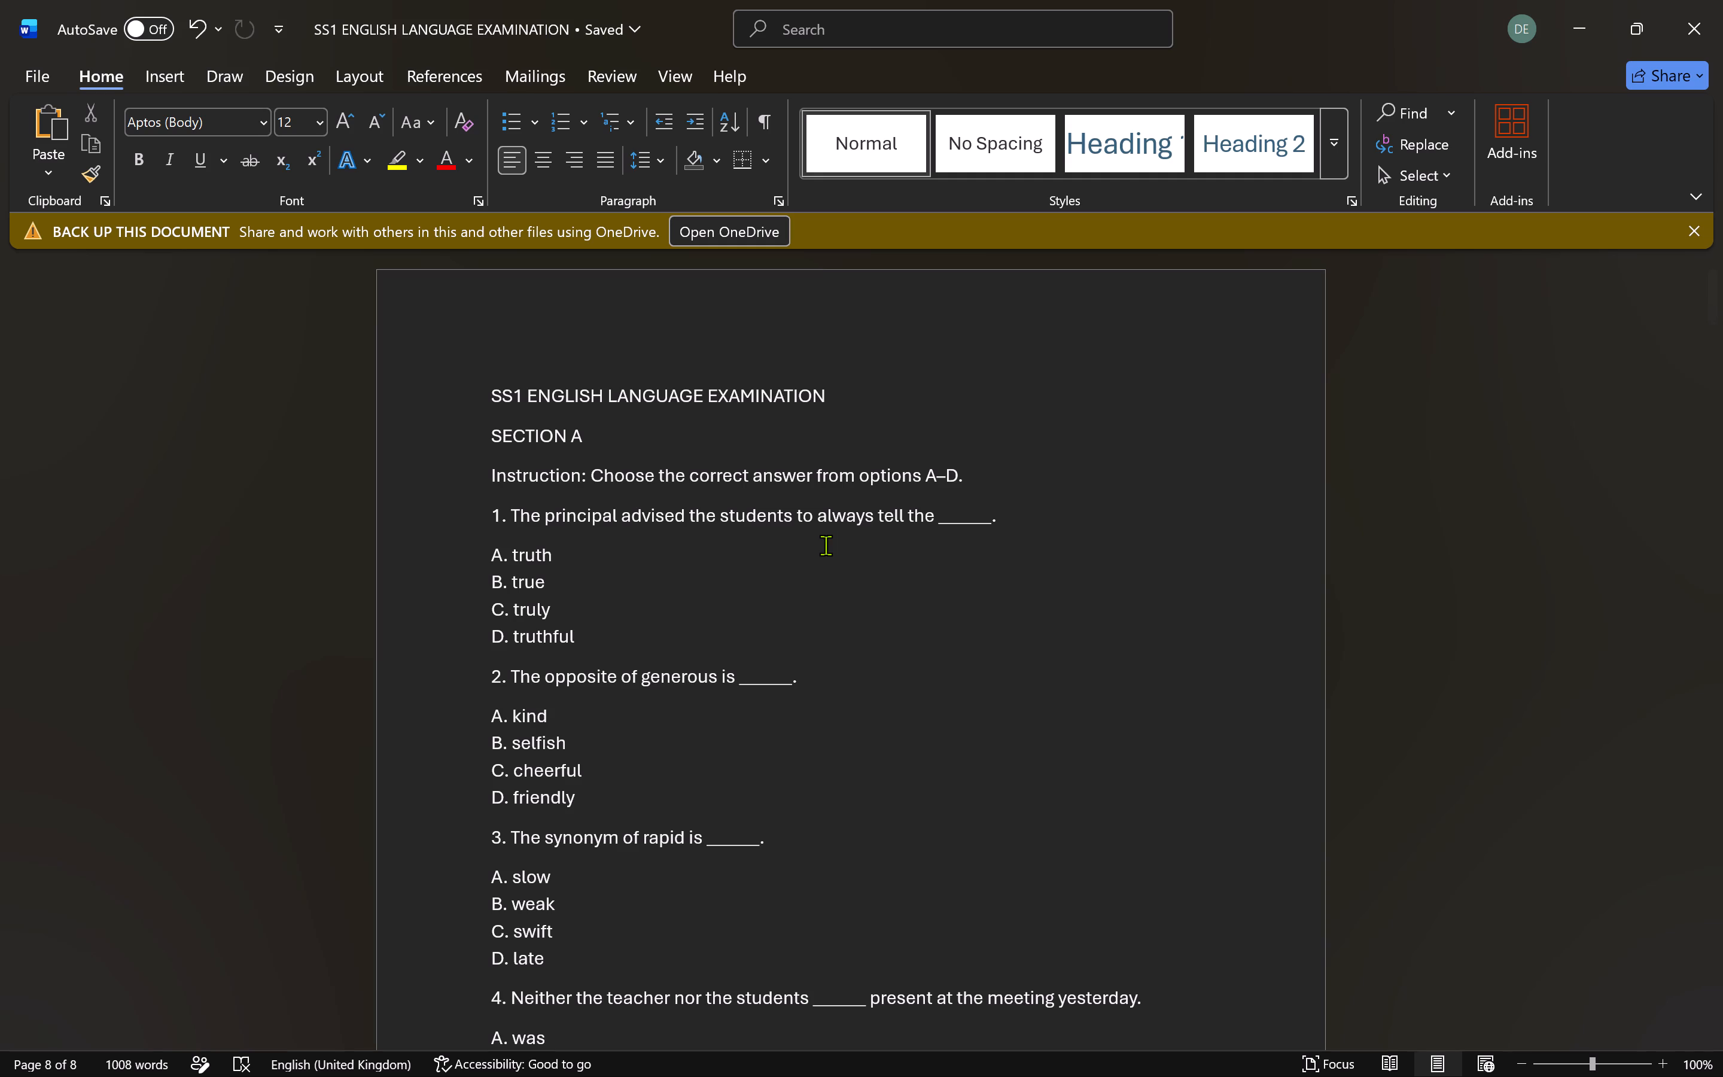
Review the exam from question 1 through the mid-30s, checking question numbering, answer options and the remaining instruction lines.
scroll(926, 708, down, 2)
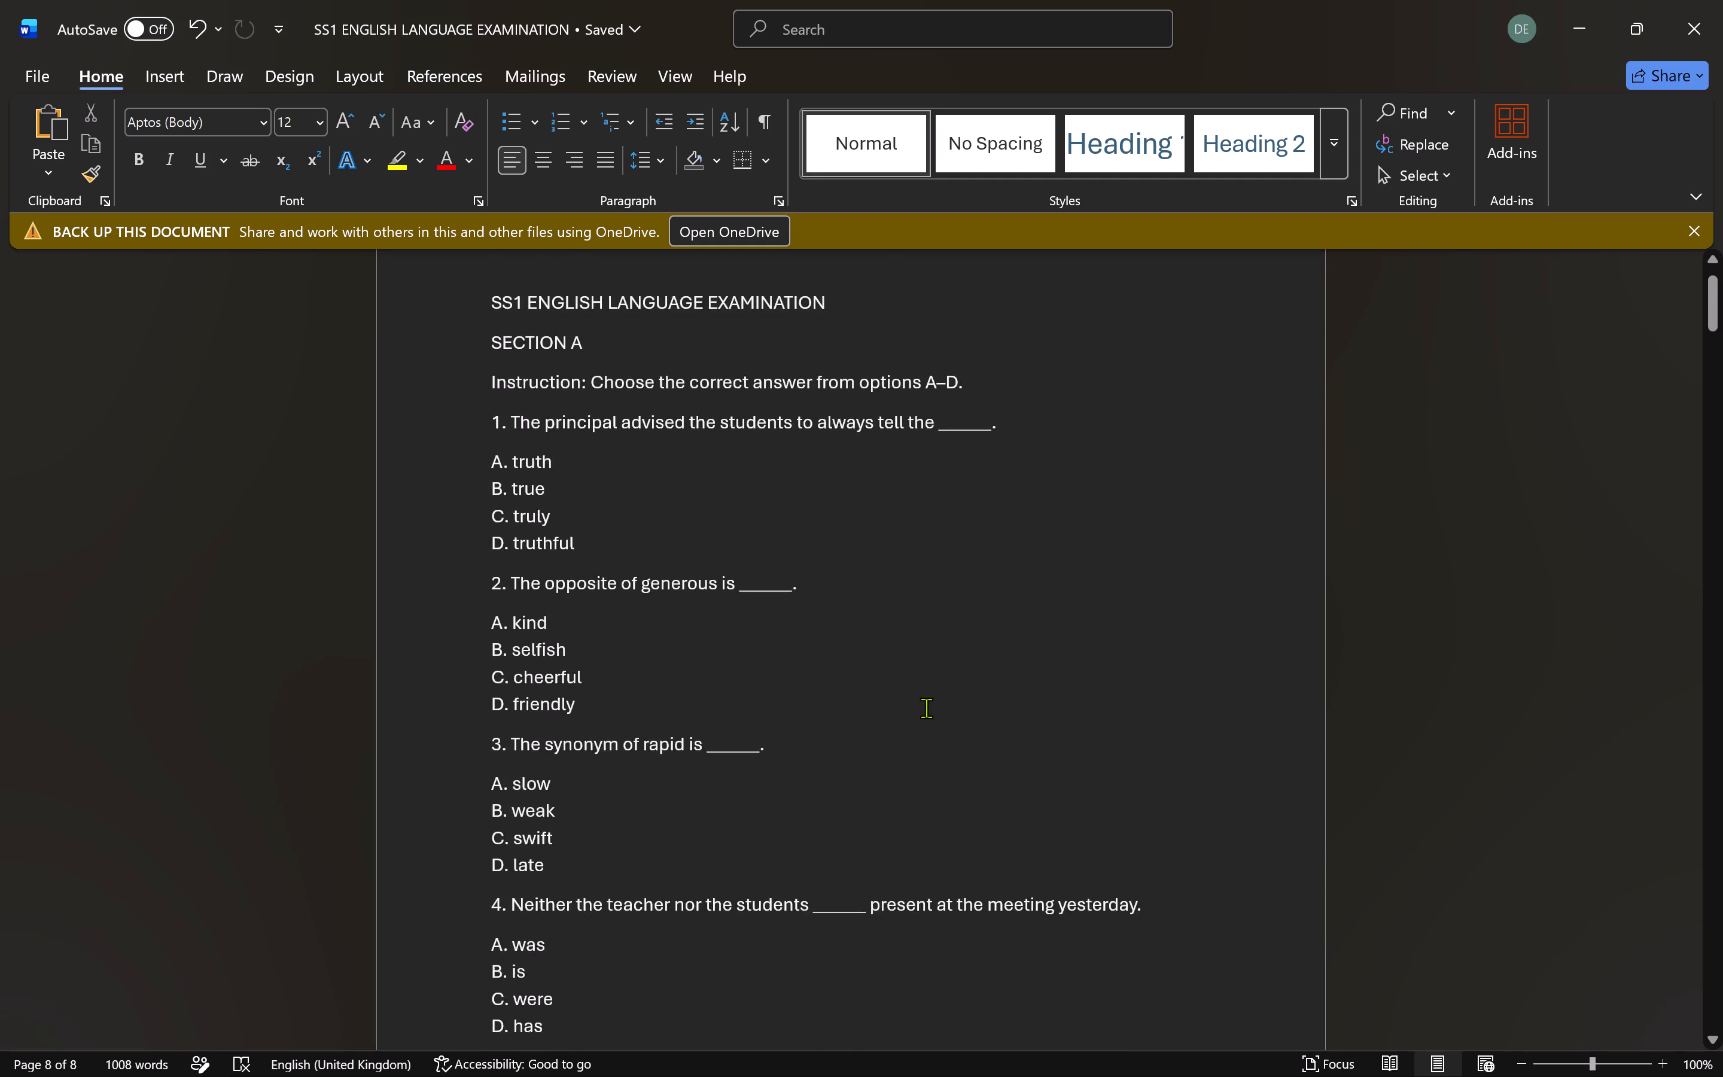
scroll(926, 708, down, 5)
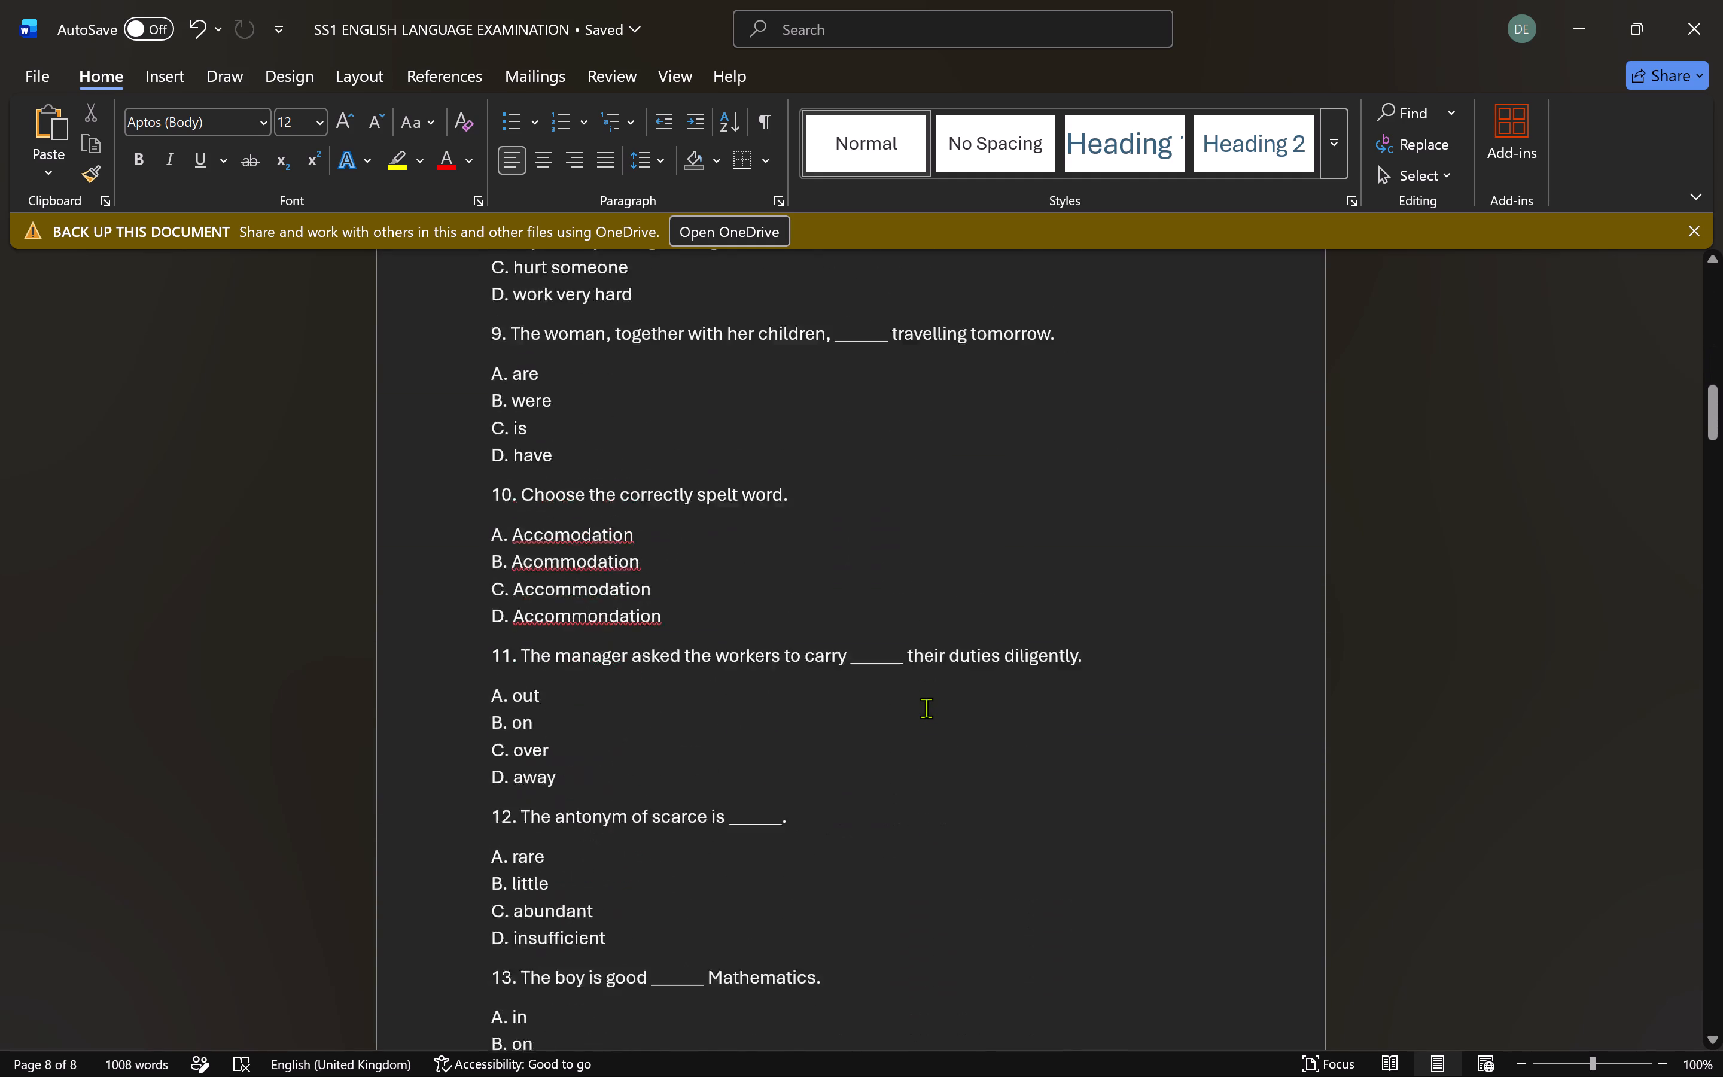
scroll(926, 708, down, 3)
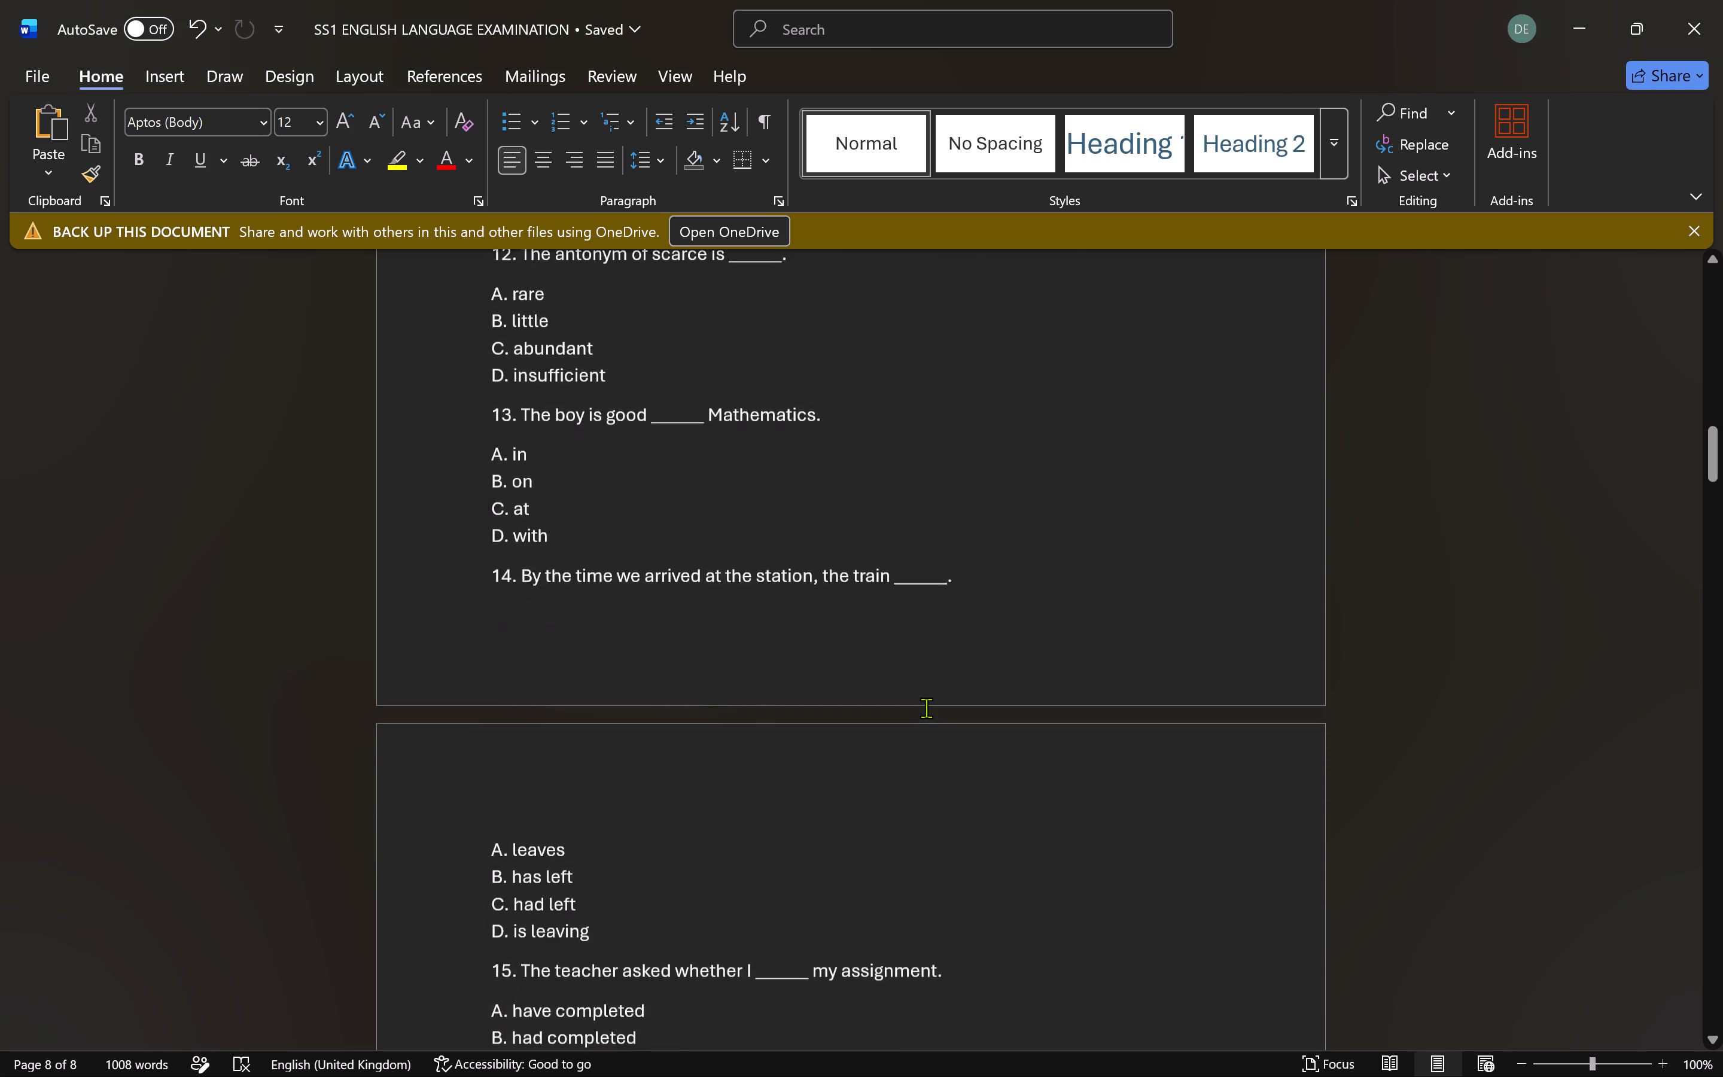
scroll(926, 708, down, 2)
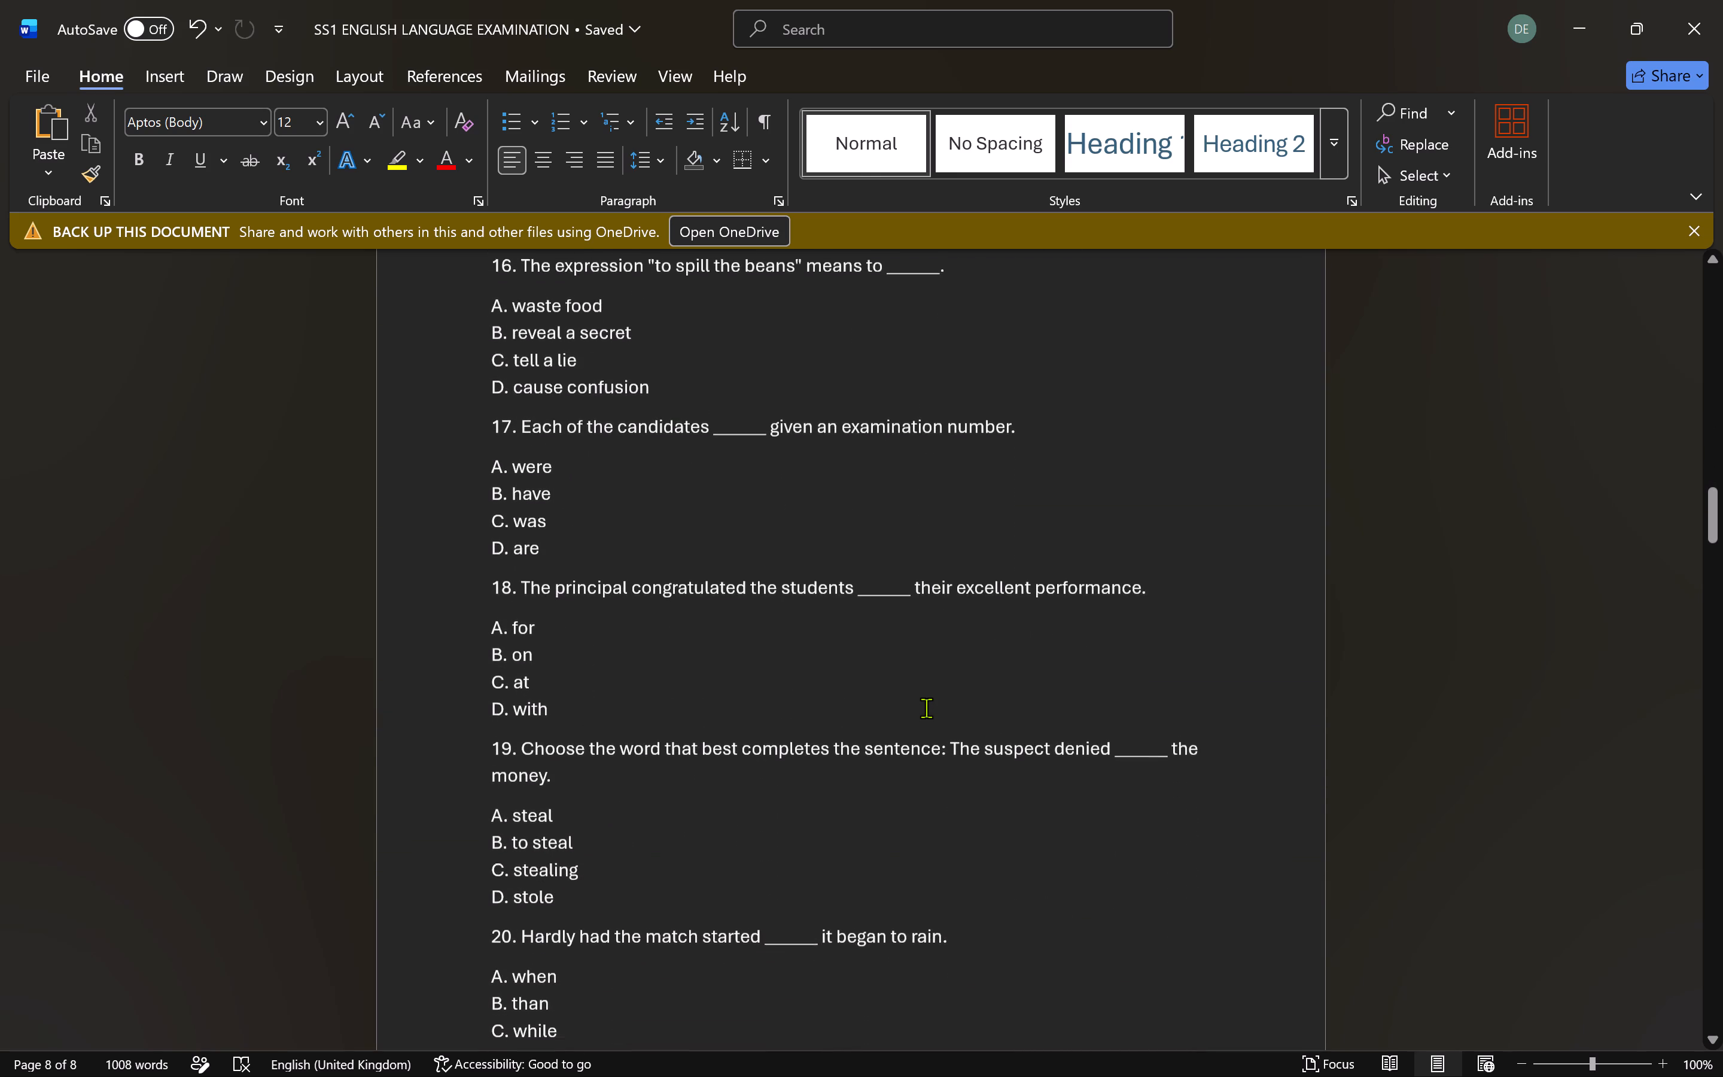
scroll(978, 802, down, 2)
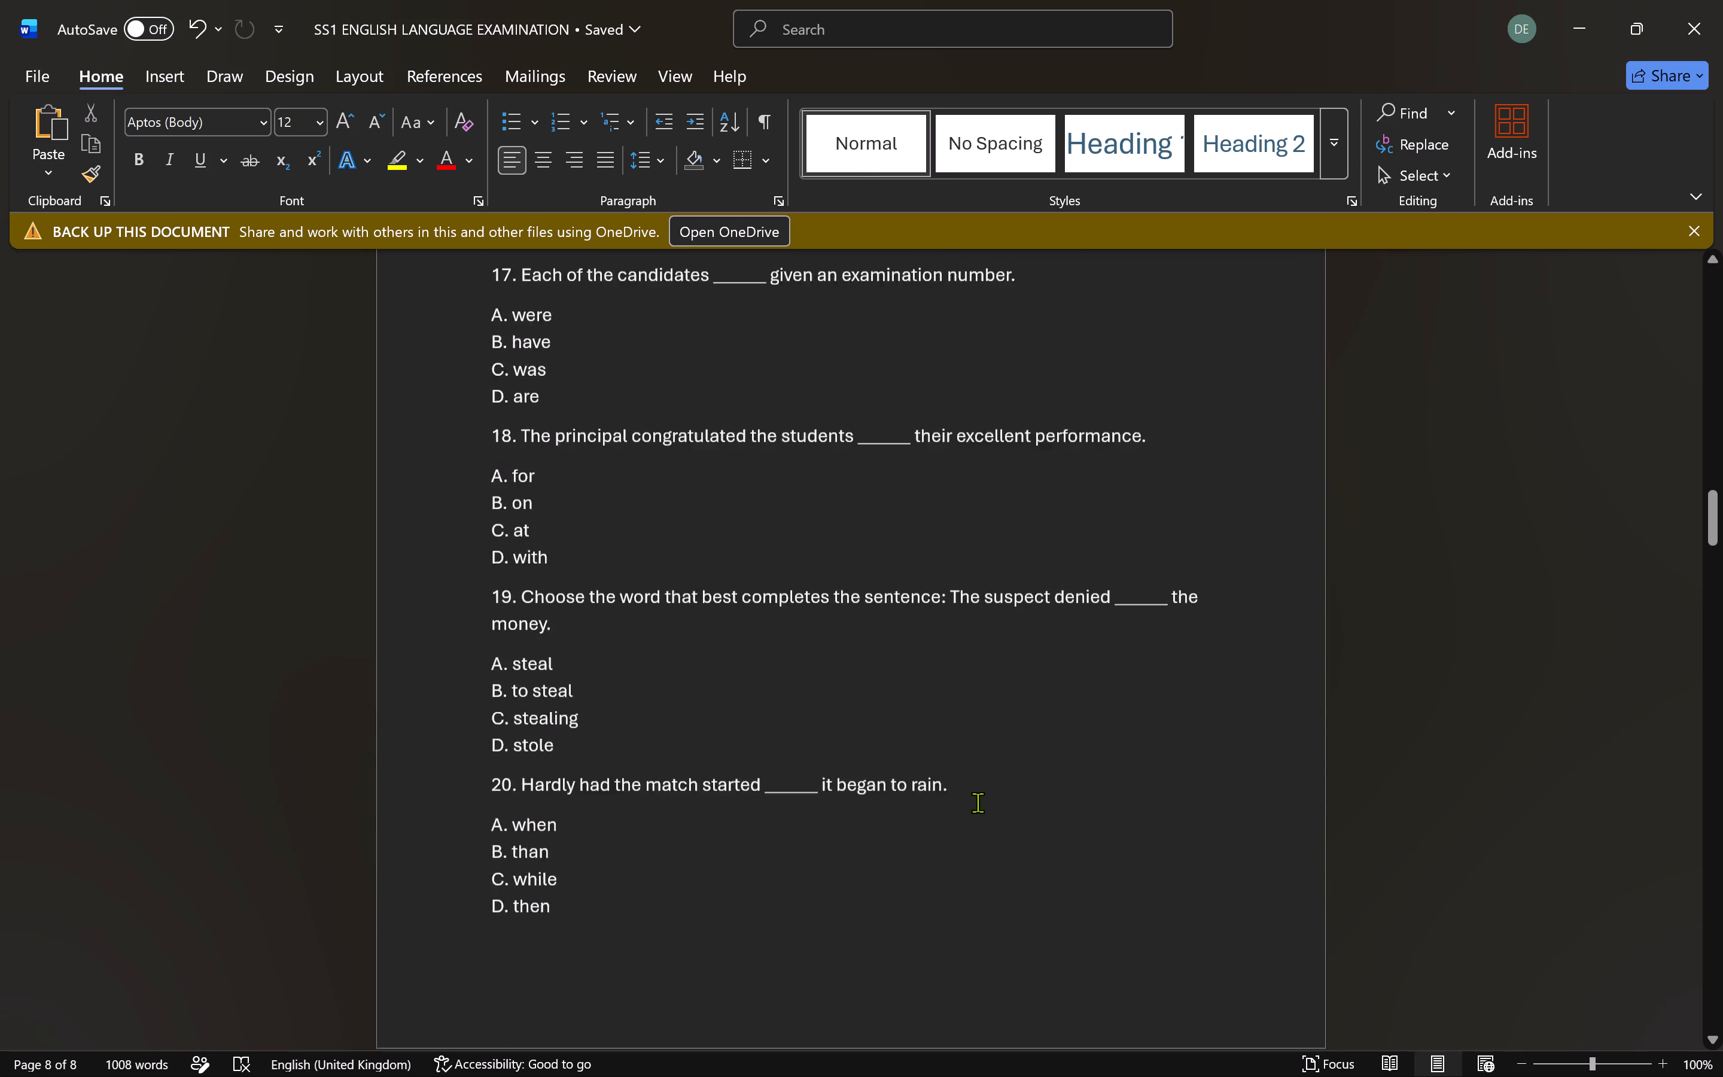
scroll(978, 802, down, 8)
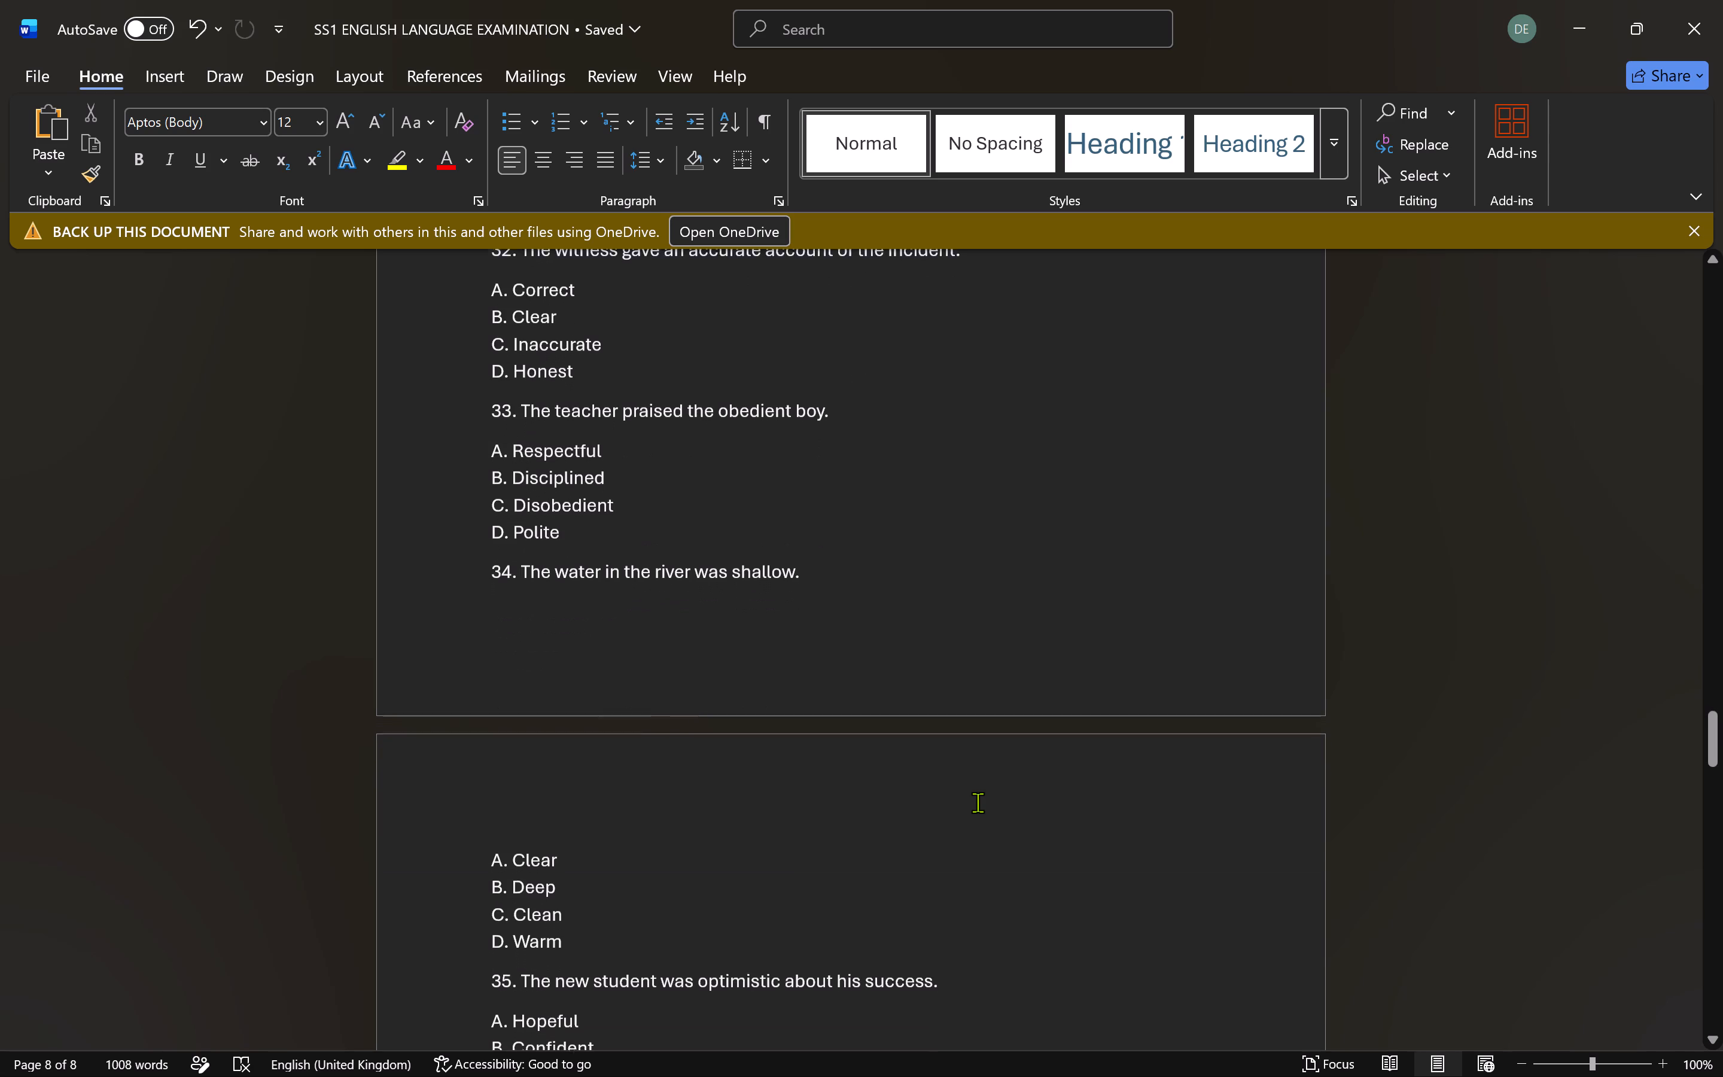
scroll(978, 802, up, 4)
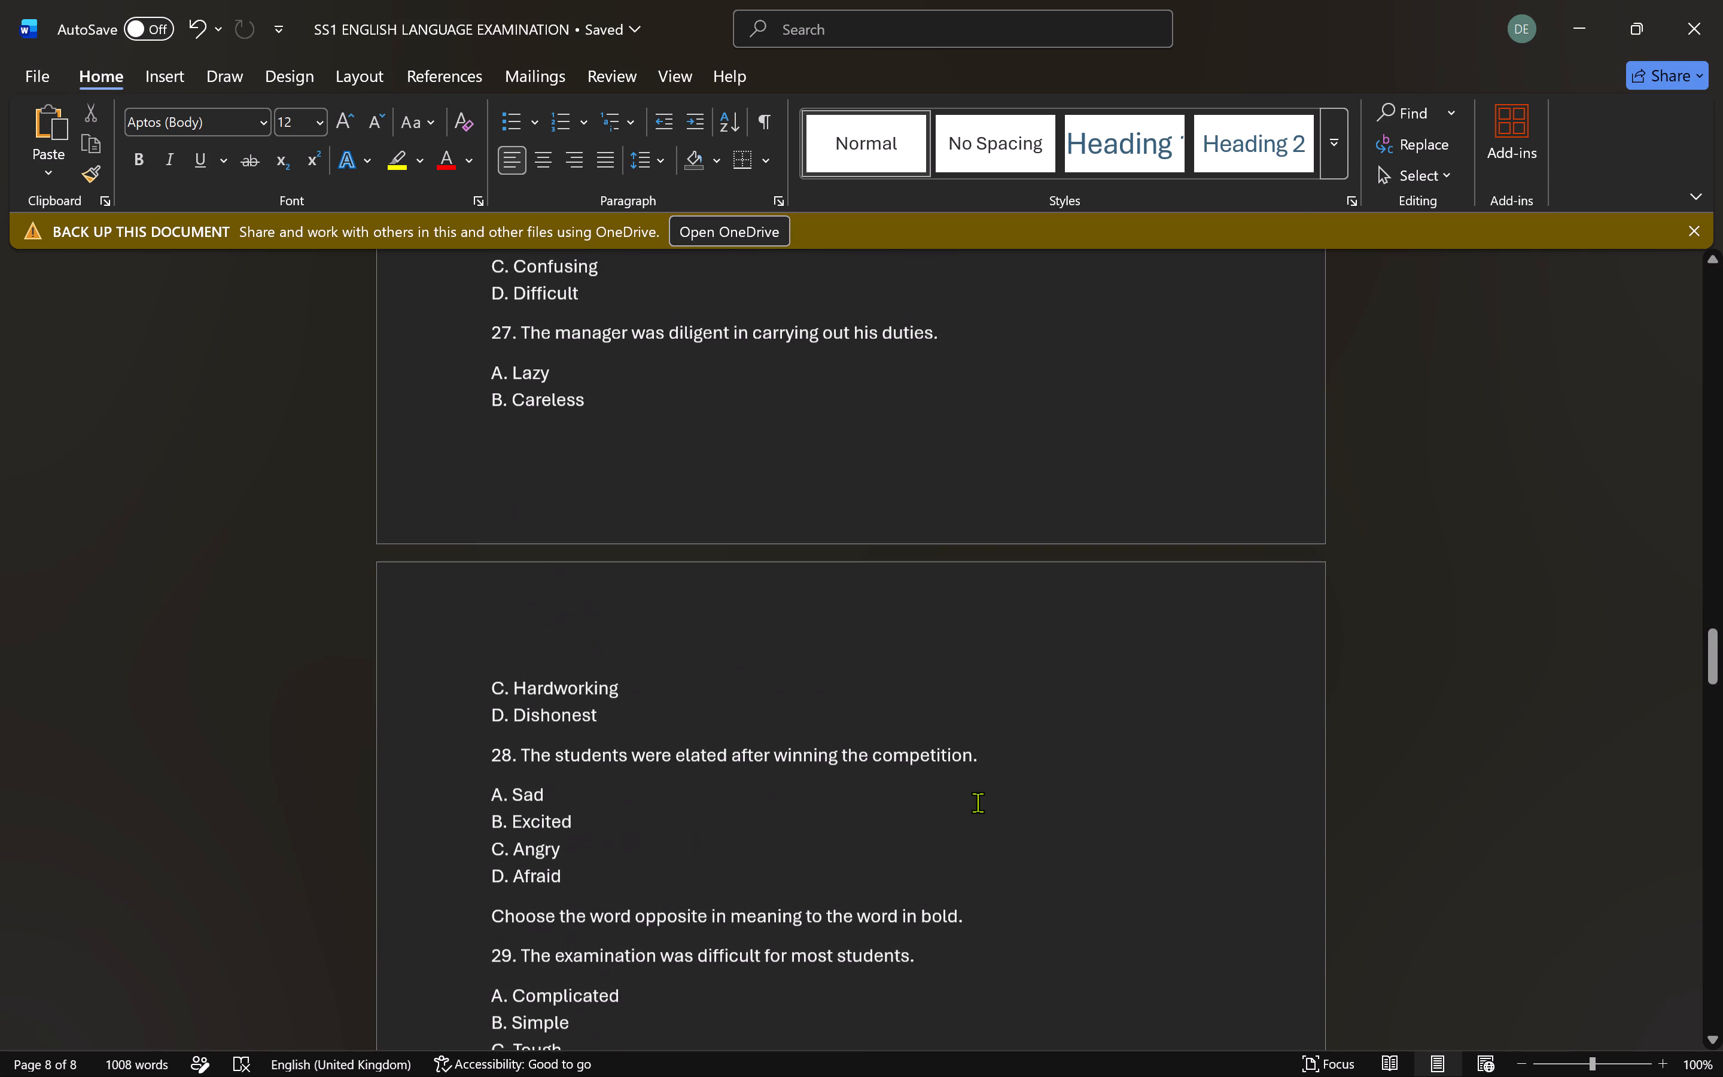
Look back over questions 16 to 28, checking the numbering, answer options and the word-meaning instruction line above question 21.
scroll(978, 802, up, 2)
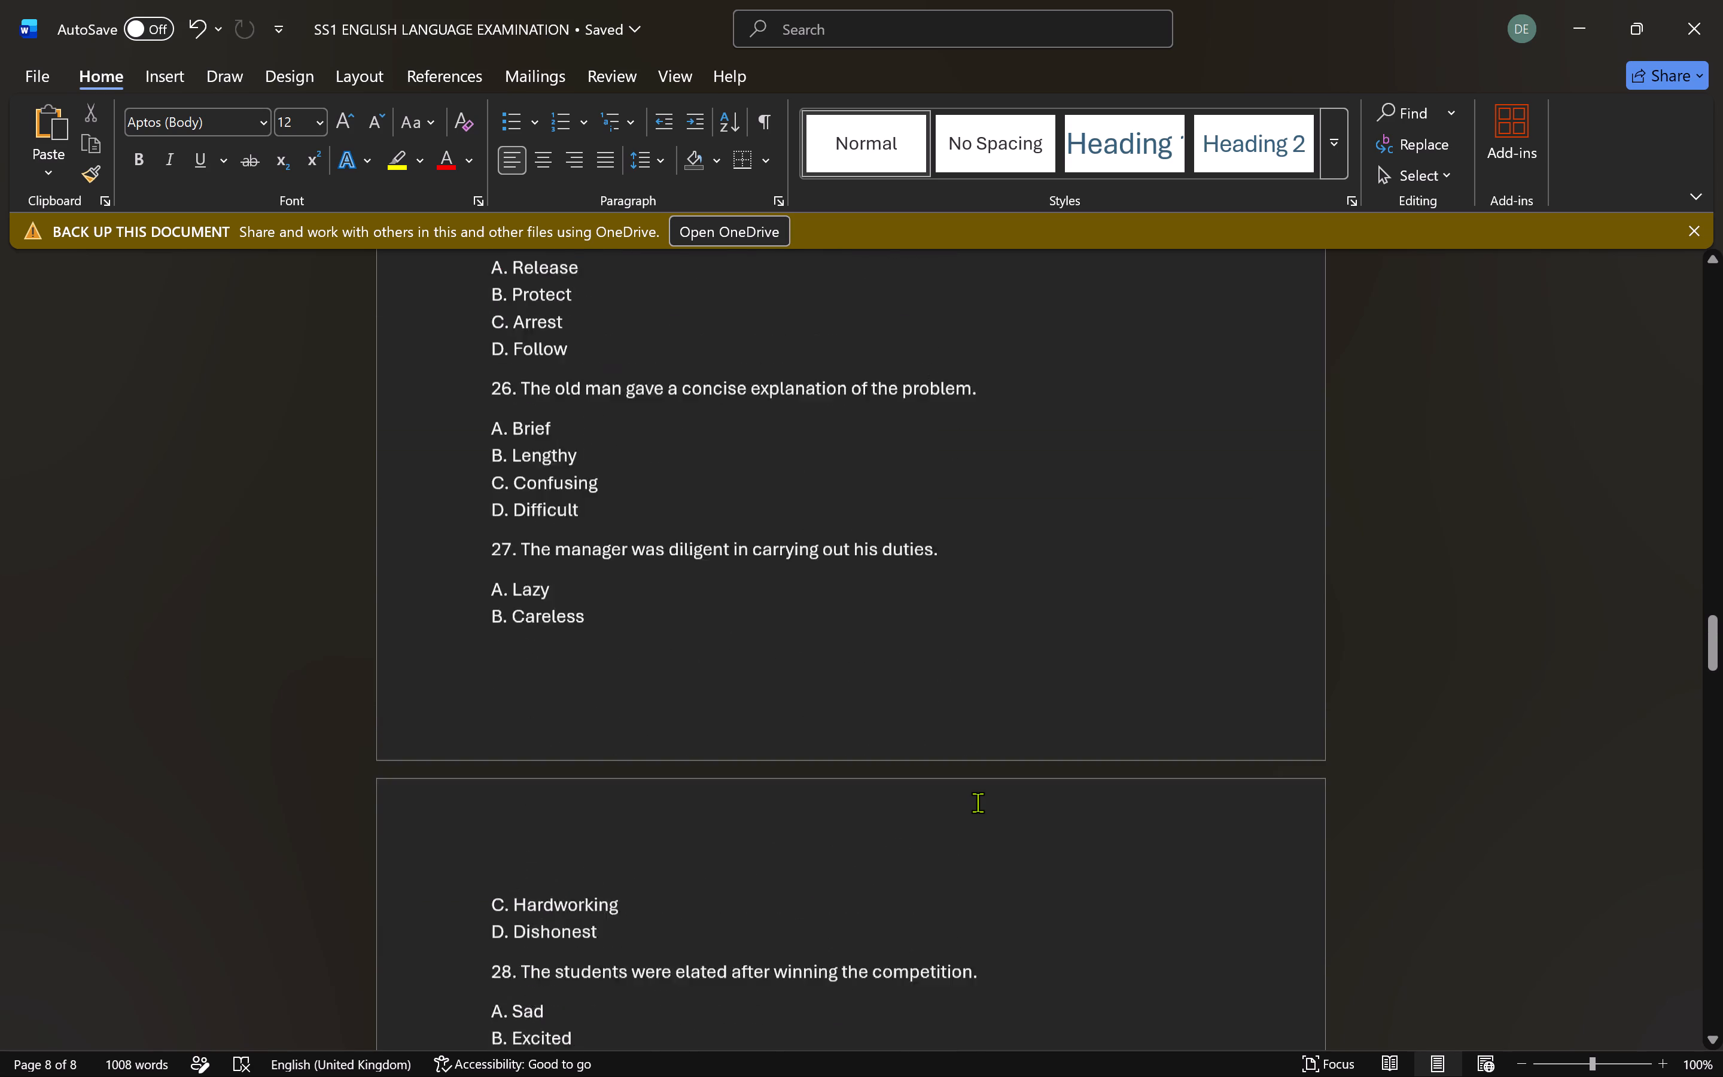
scroll(978, 802, up, 3)
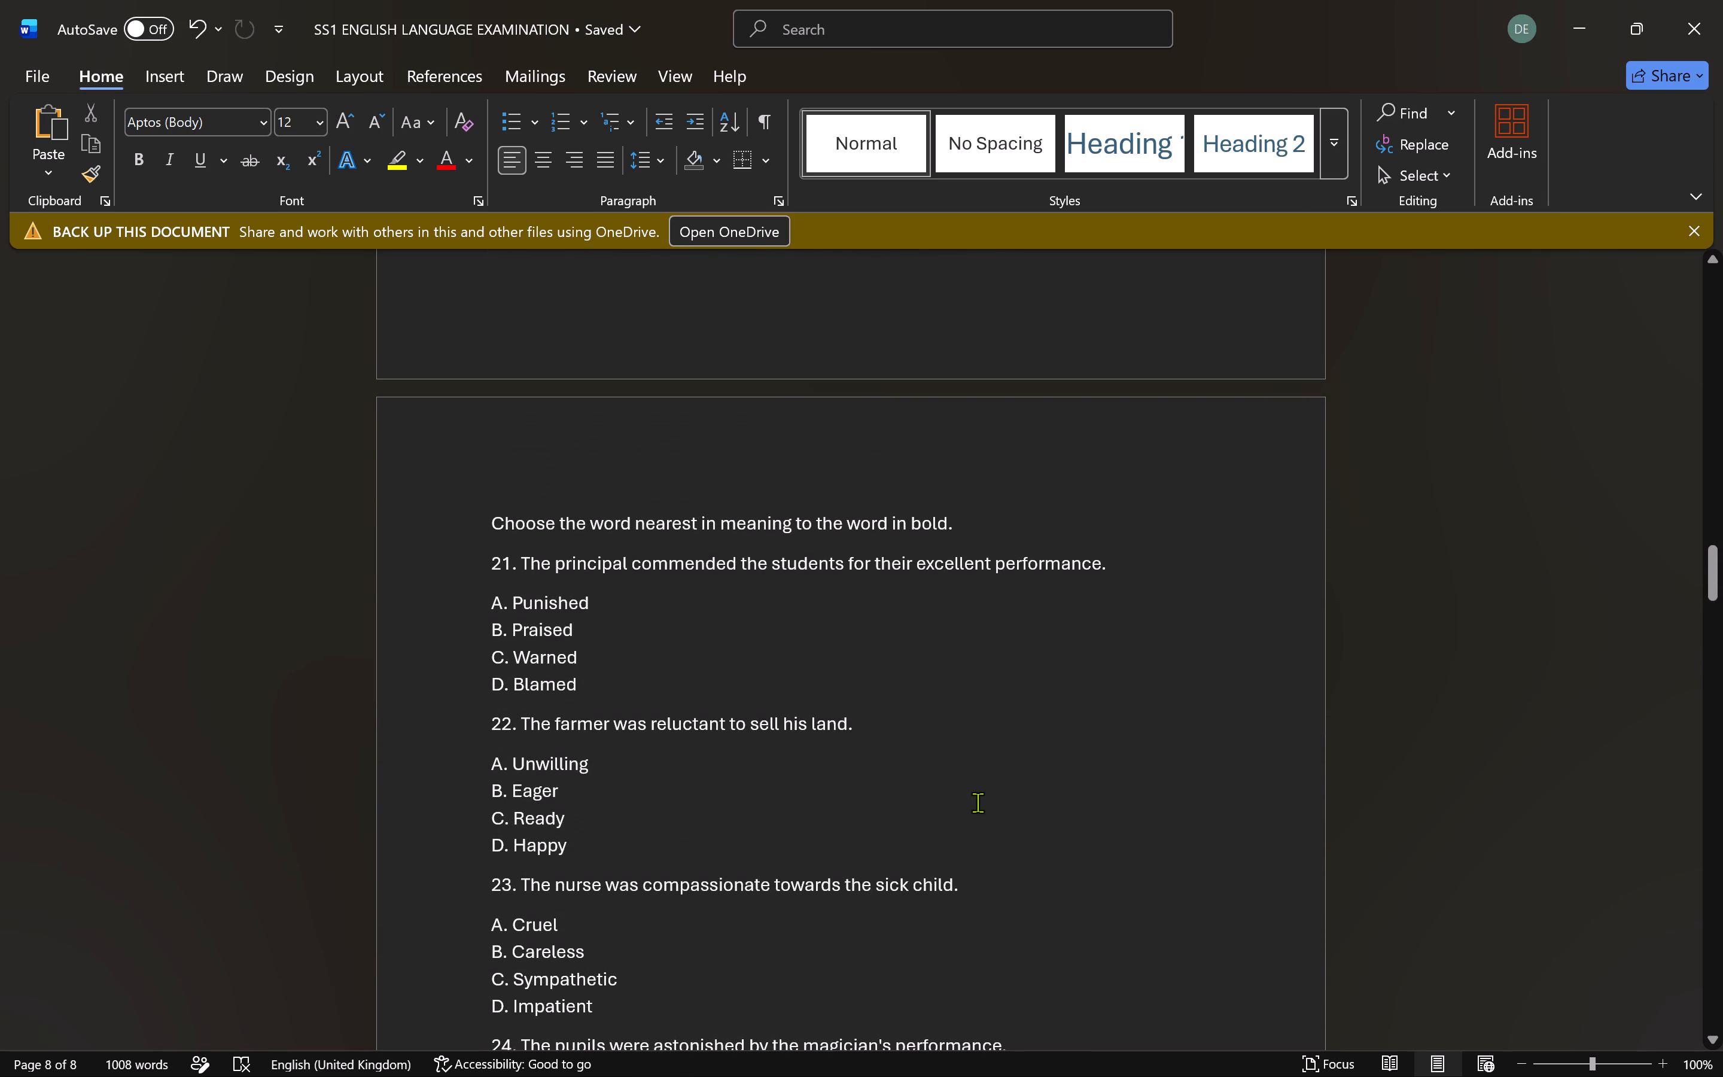
scroll(668, 620, up, 2)
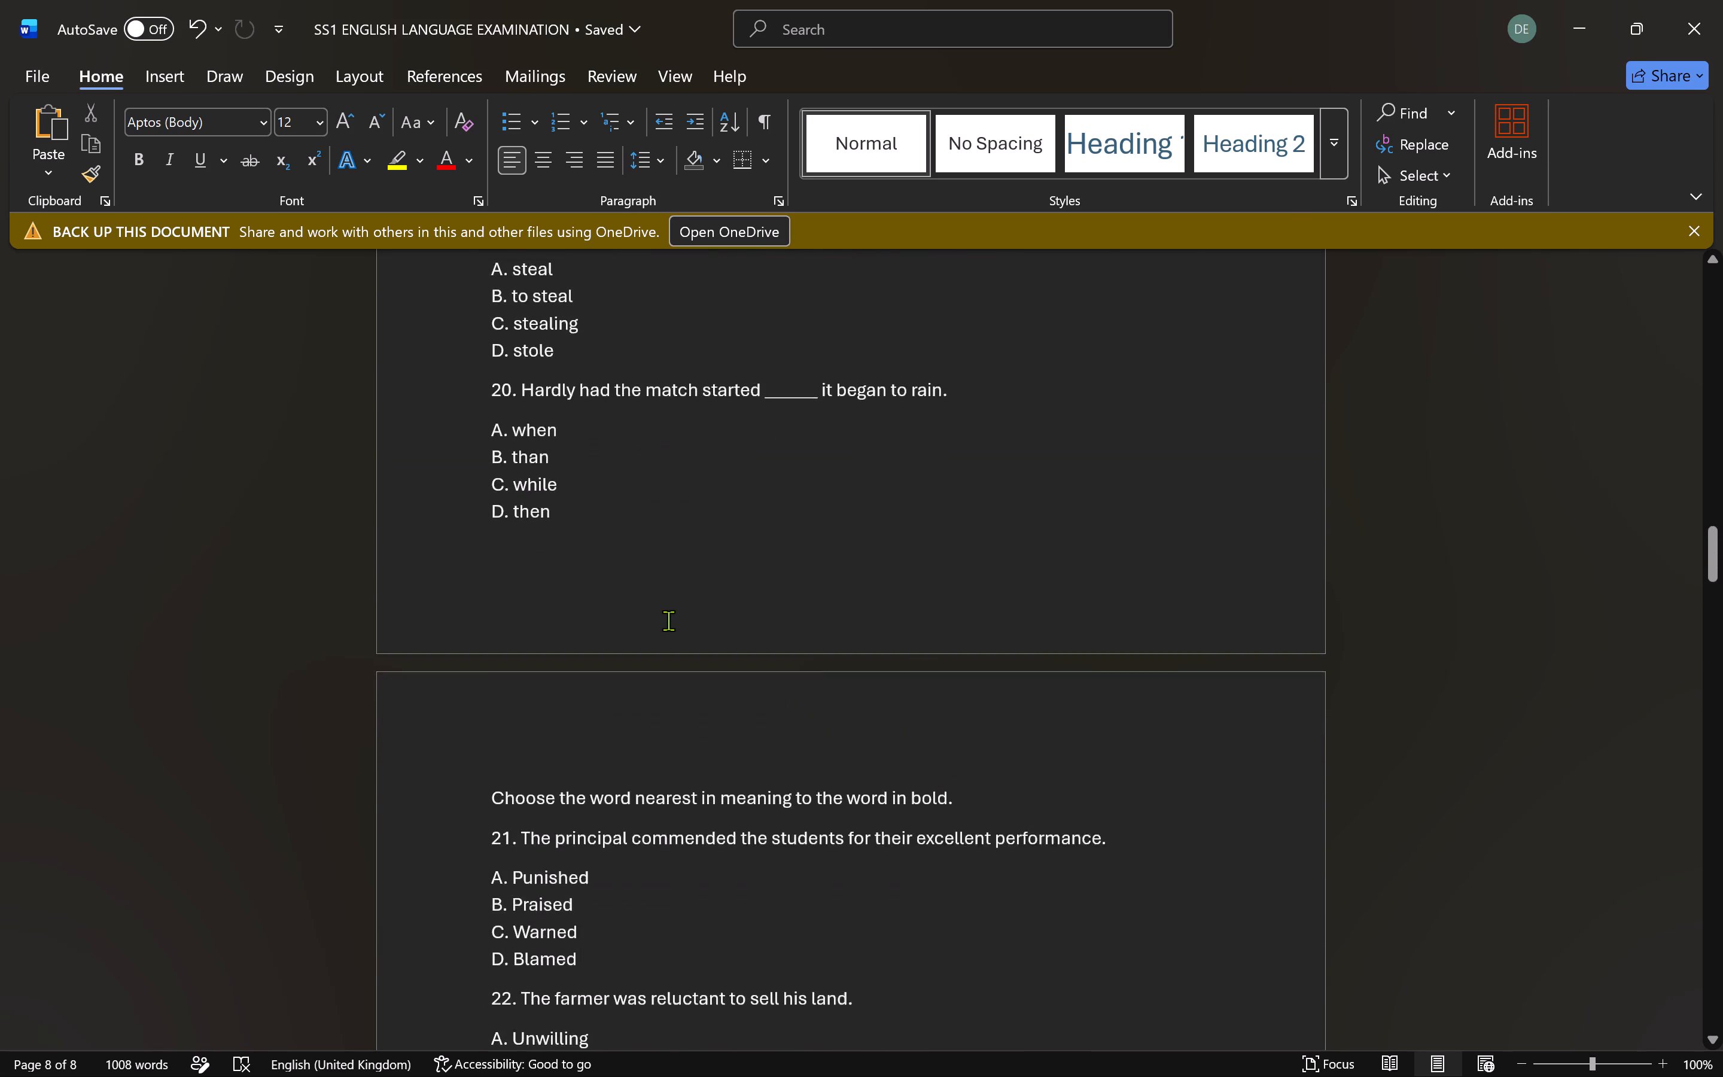
scroll(668, 620, up, 4)
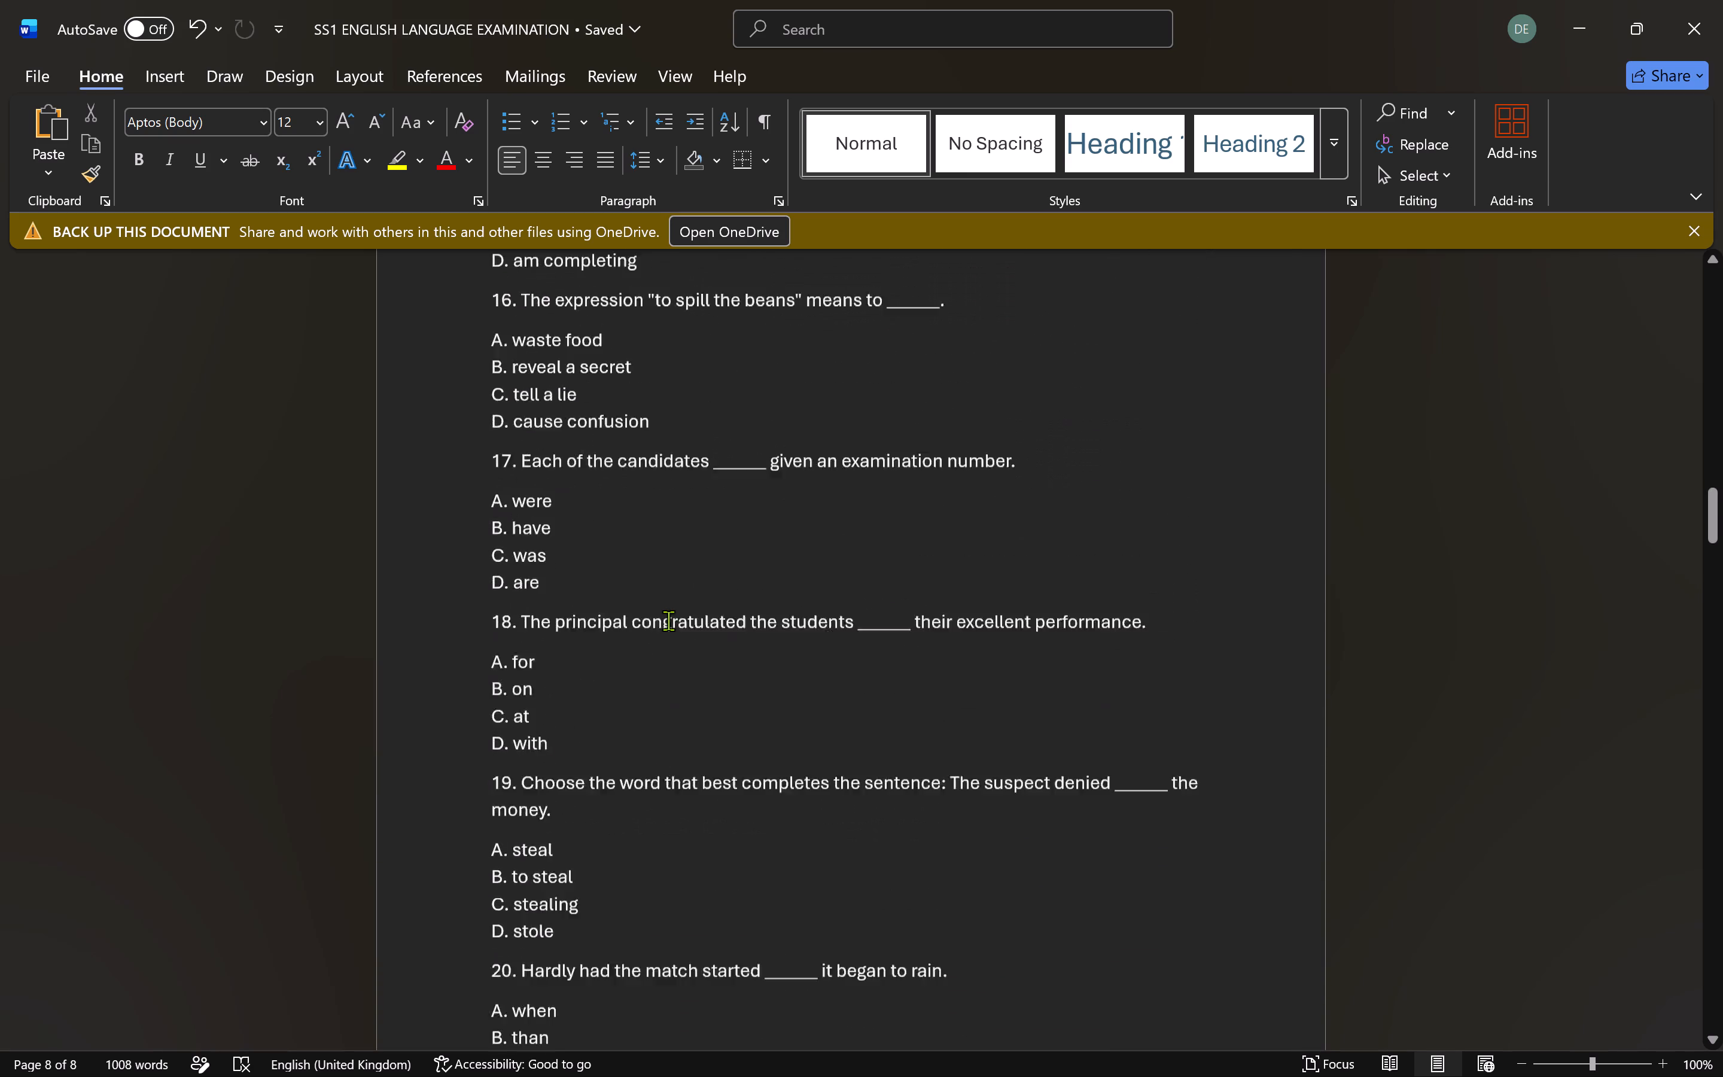
scroll(668, 620, down, 3)
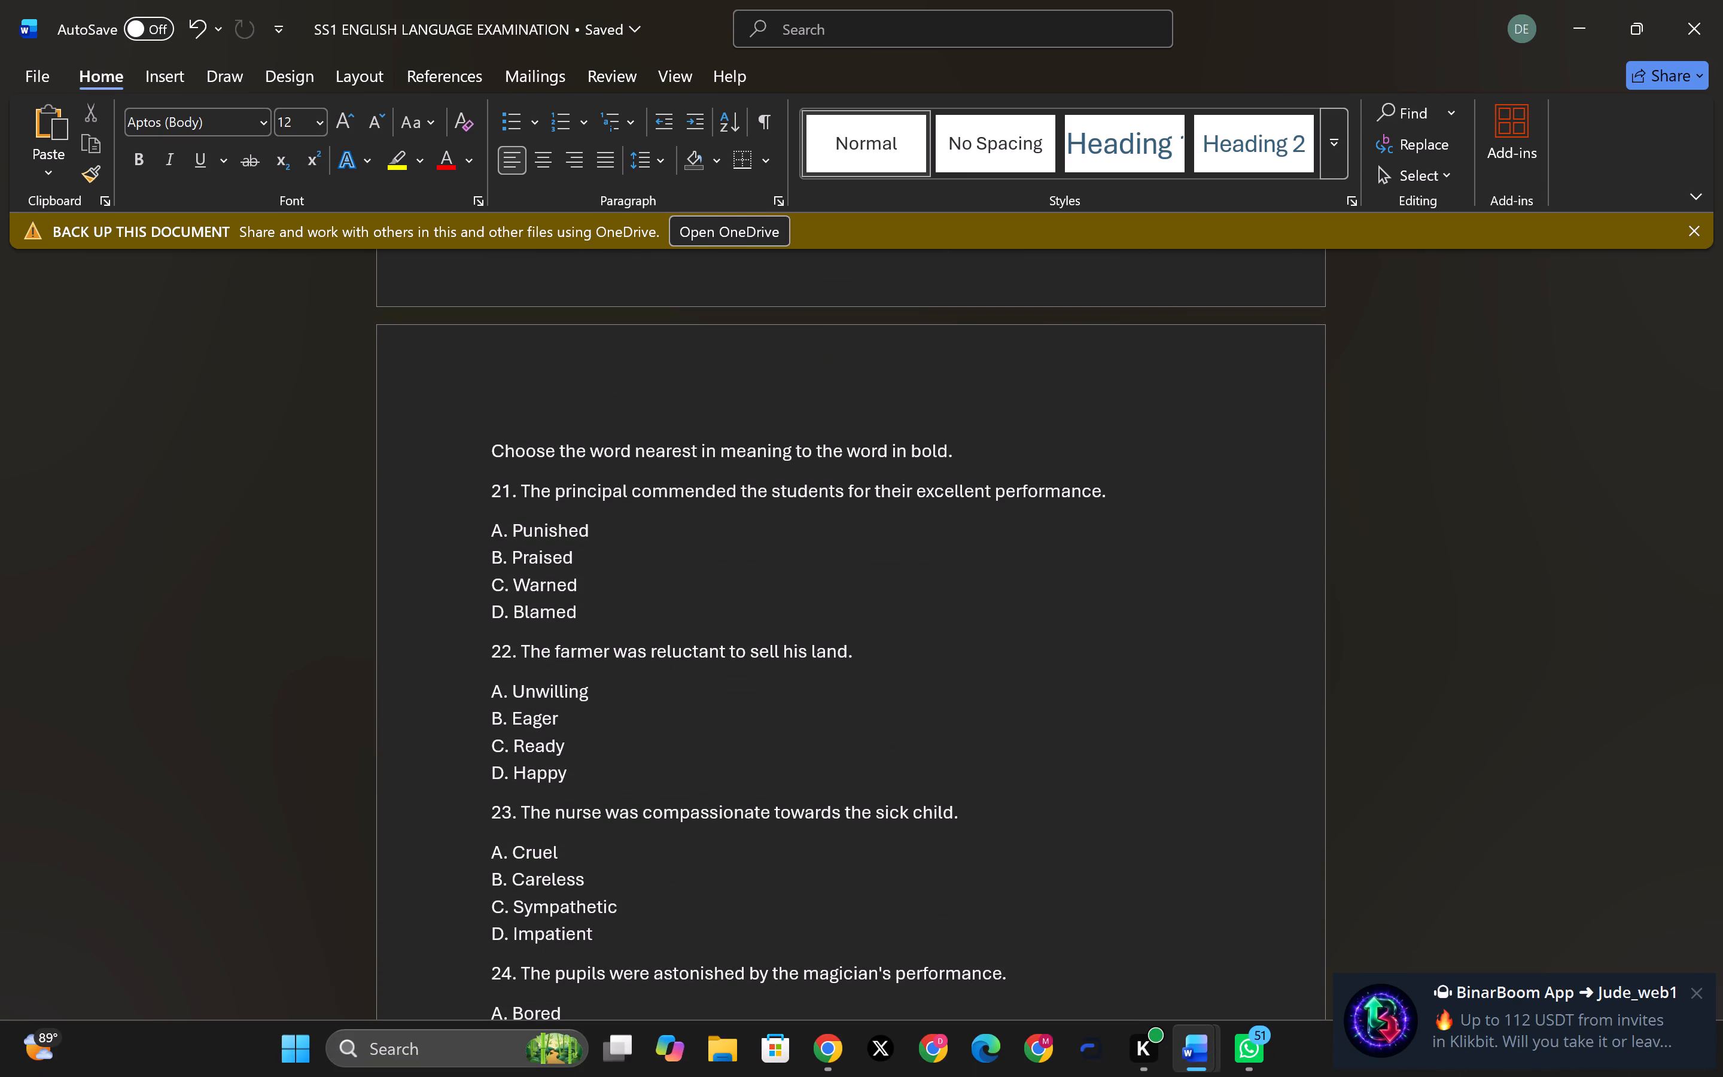
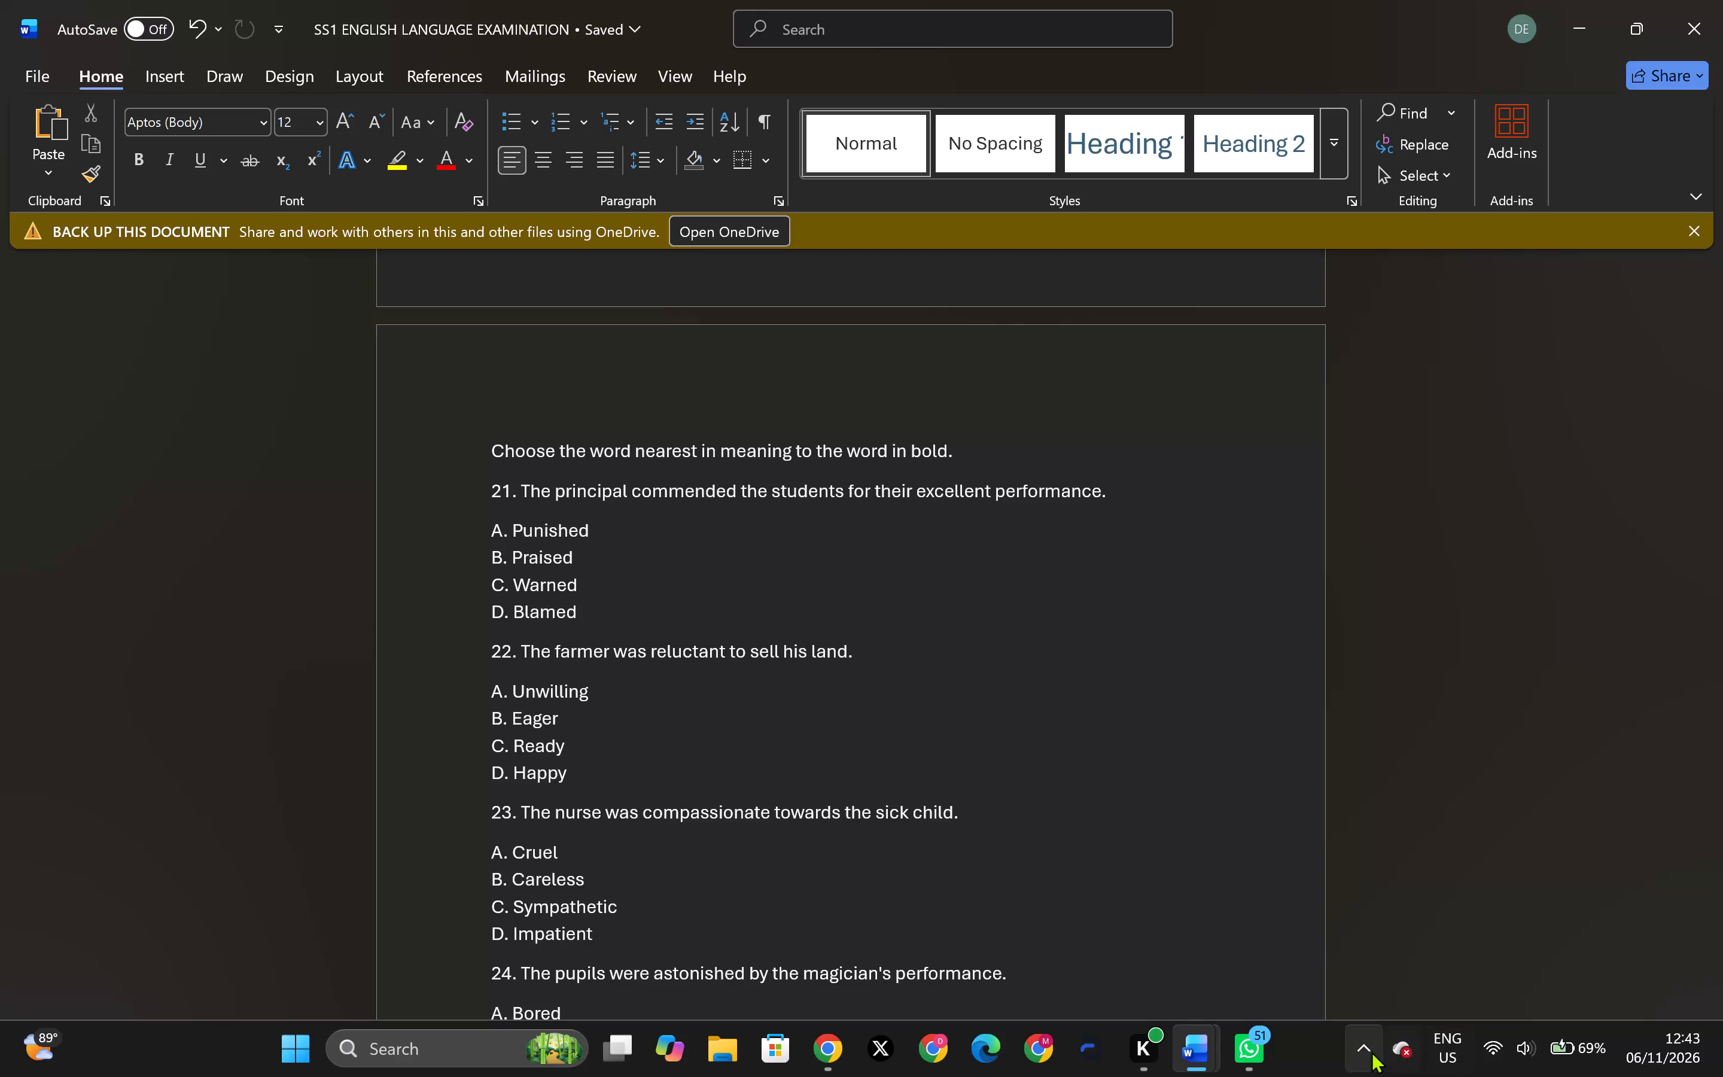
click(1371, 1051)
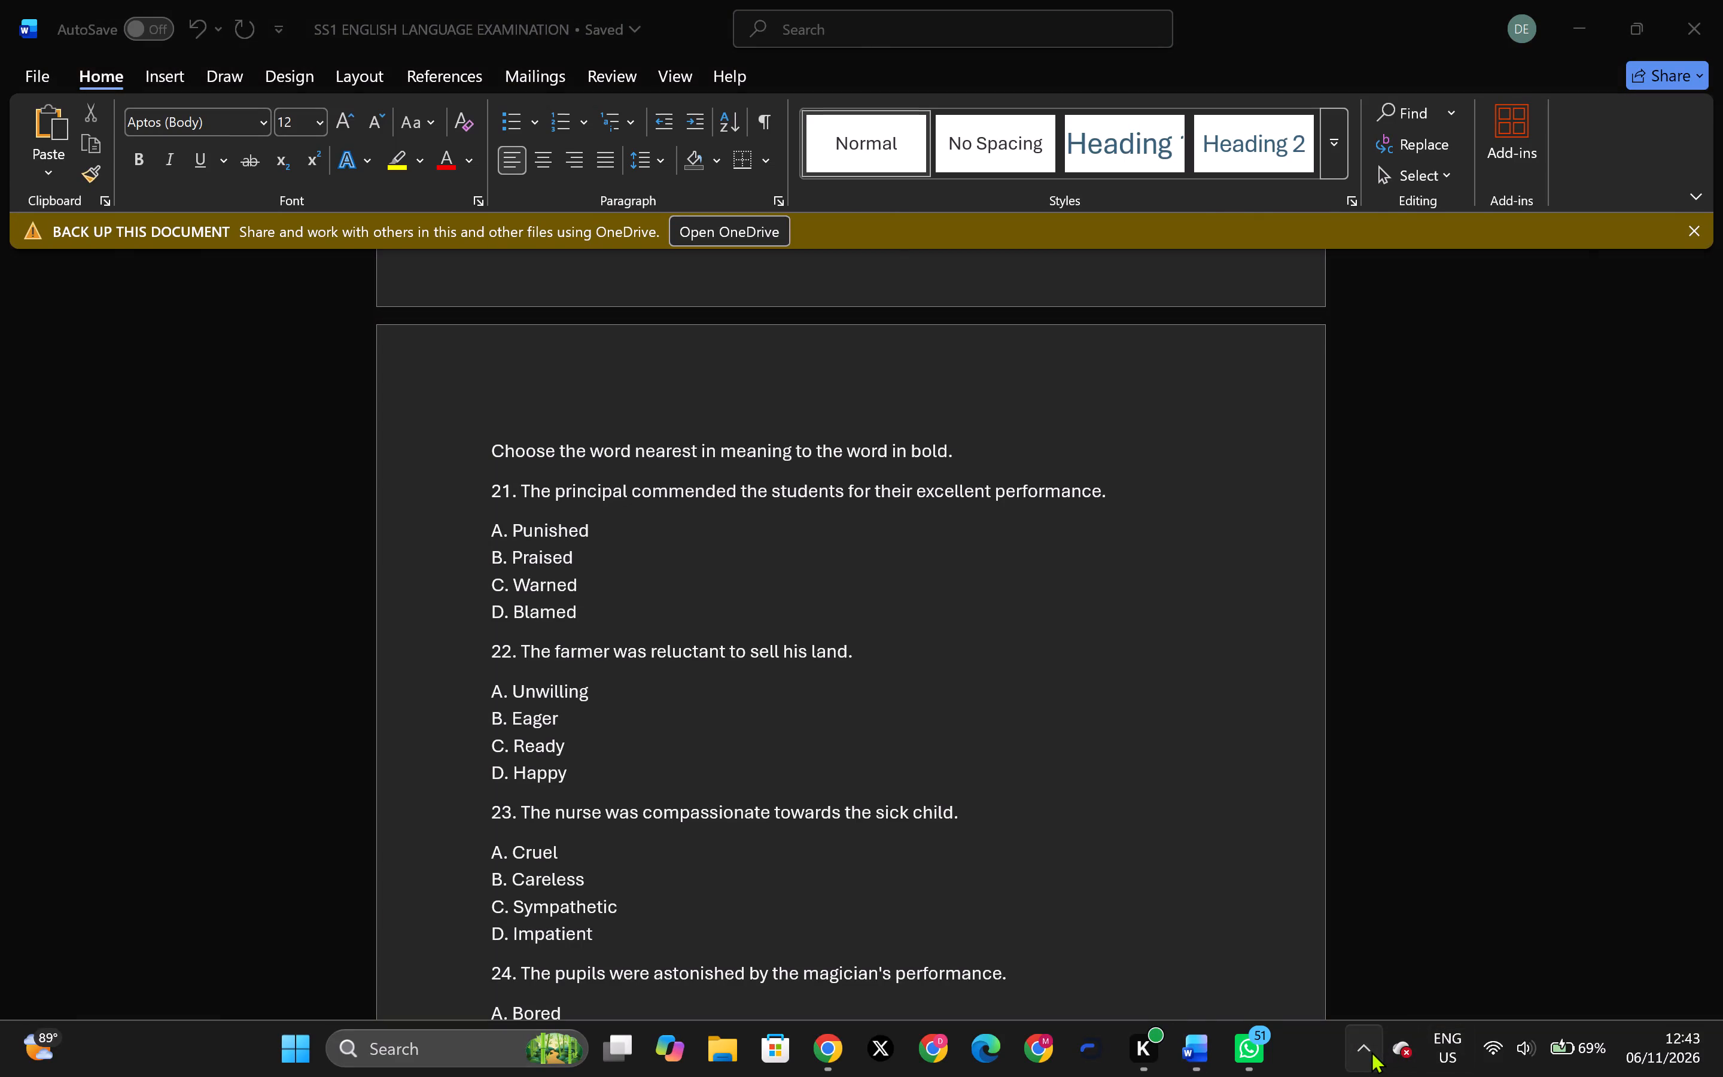
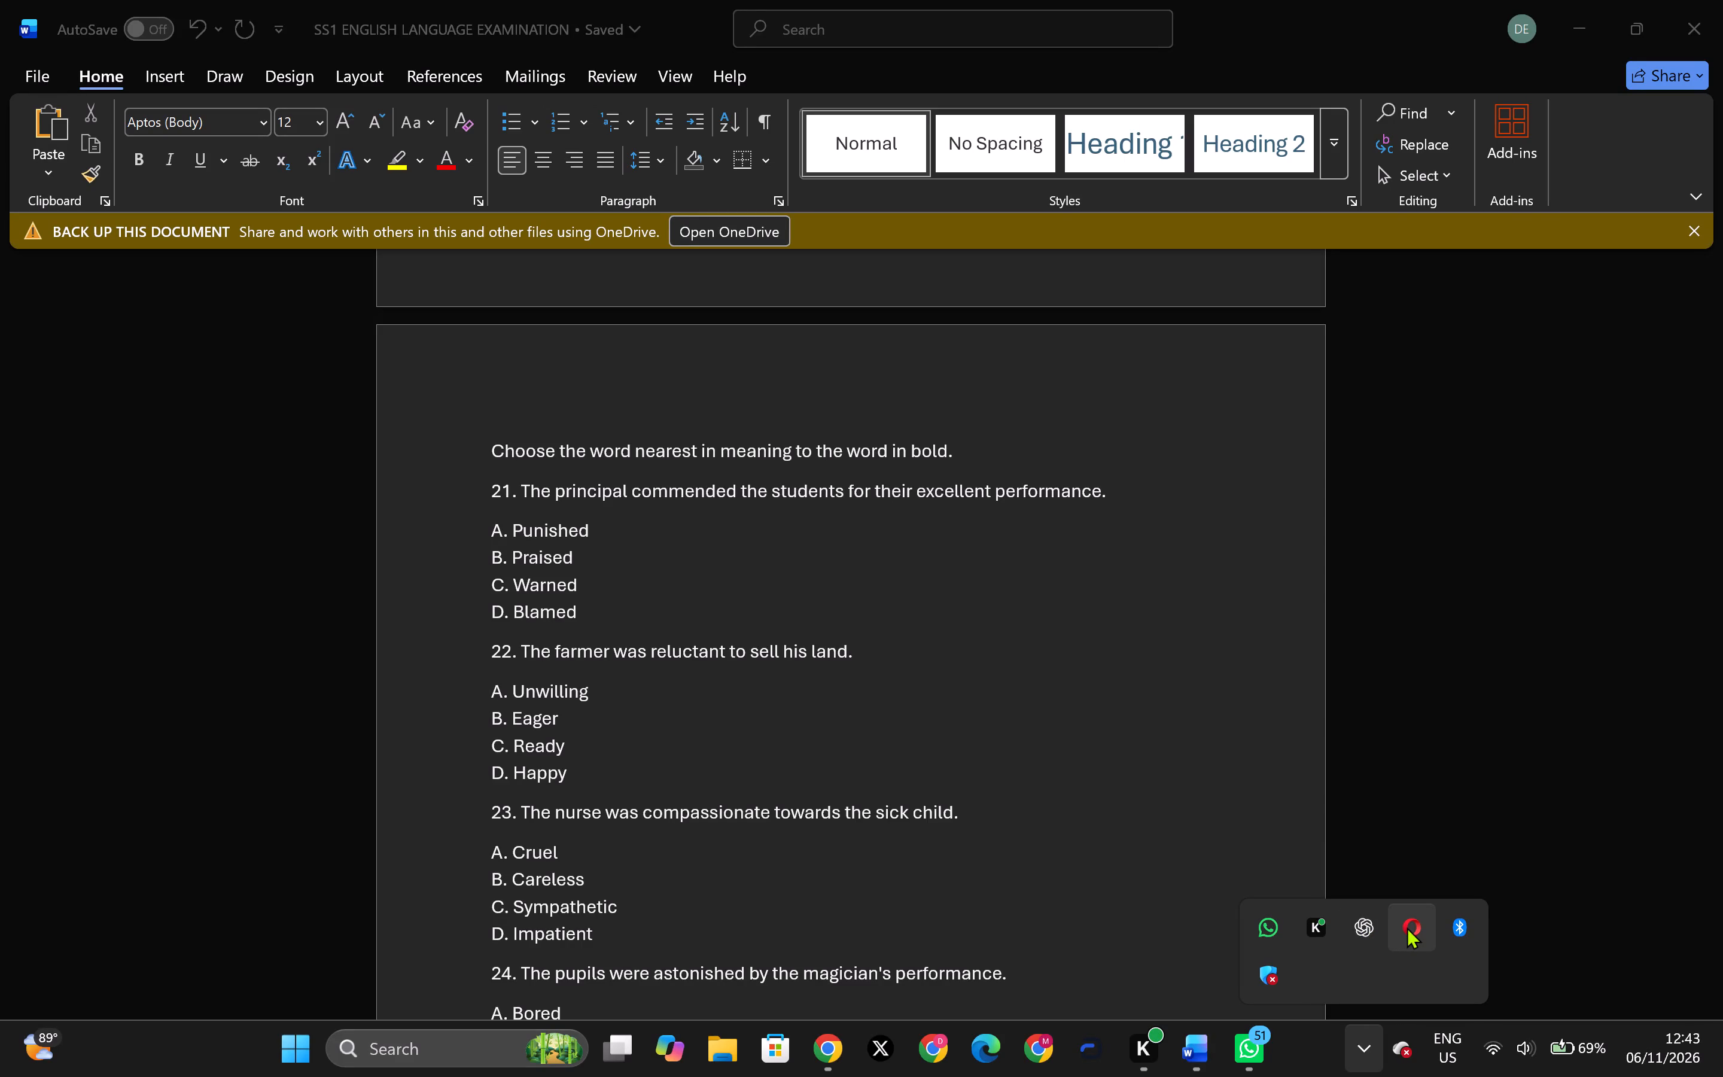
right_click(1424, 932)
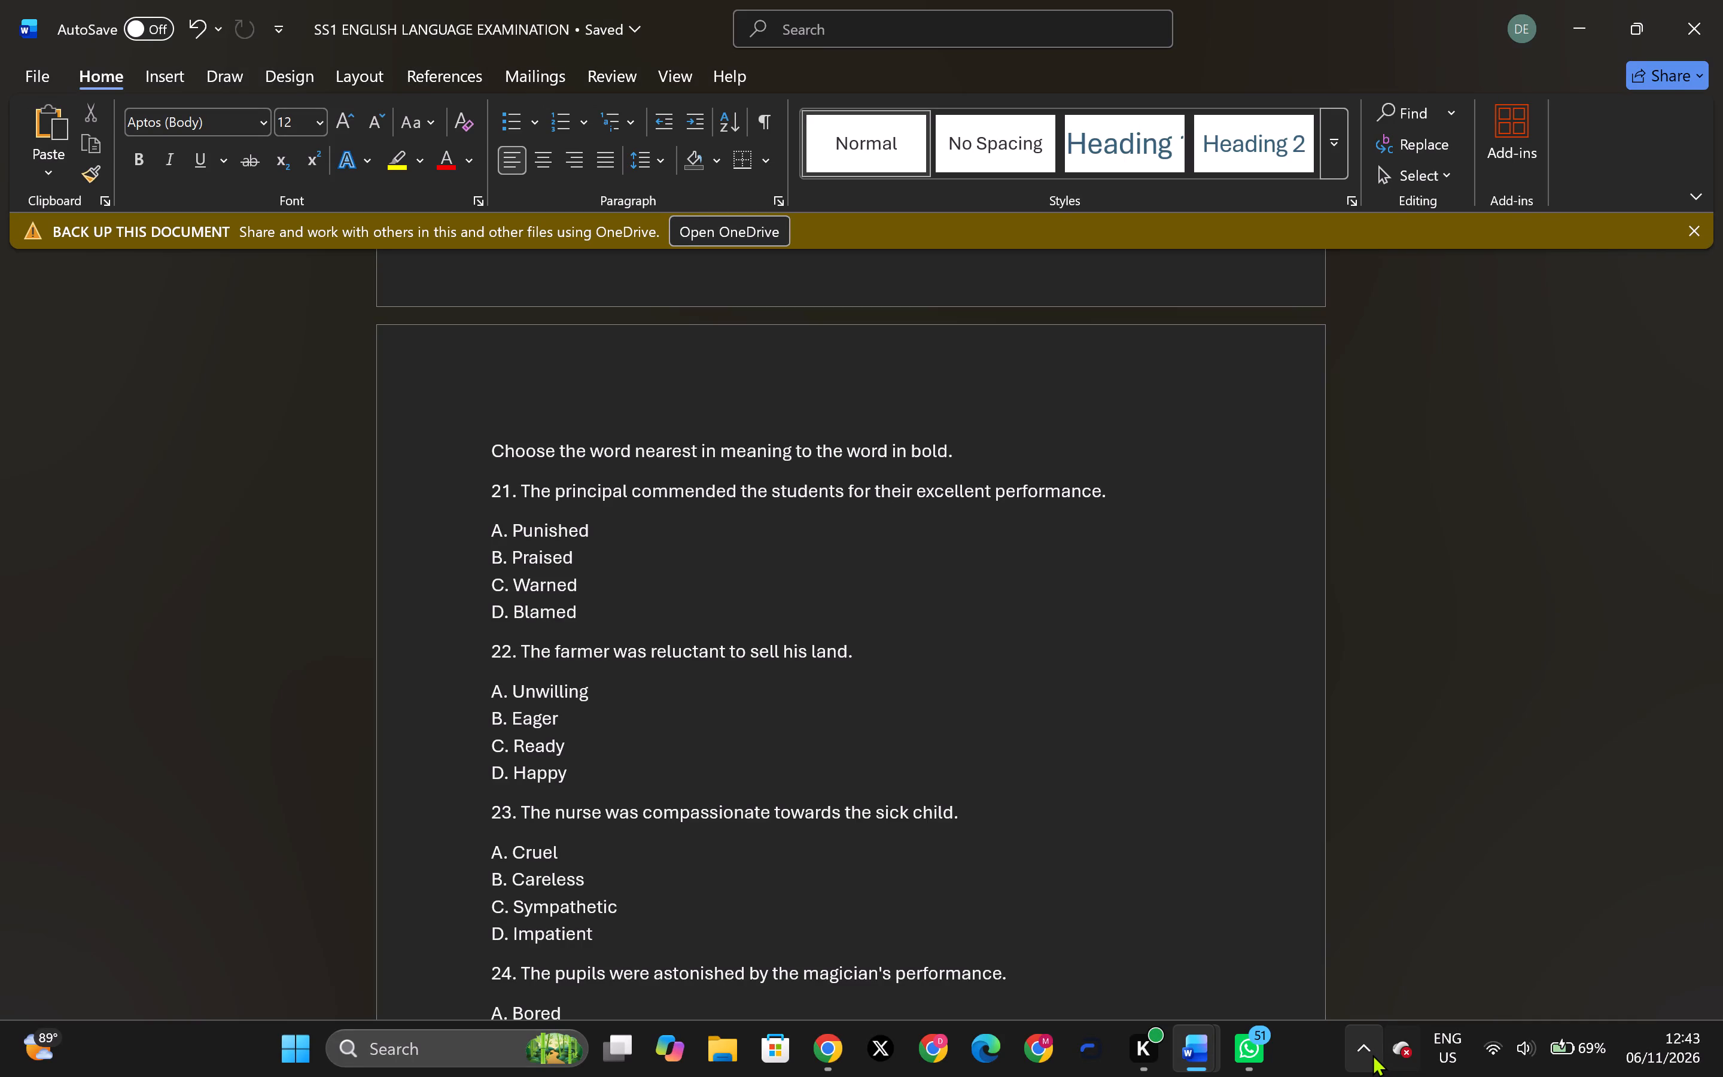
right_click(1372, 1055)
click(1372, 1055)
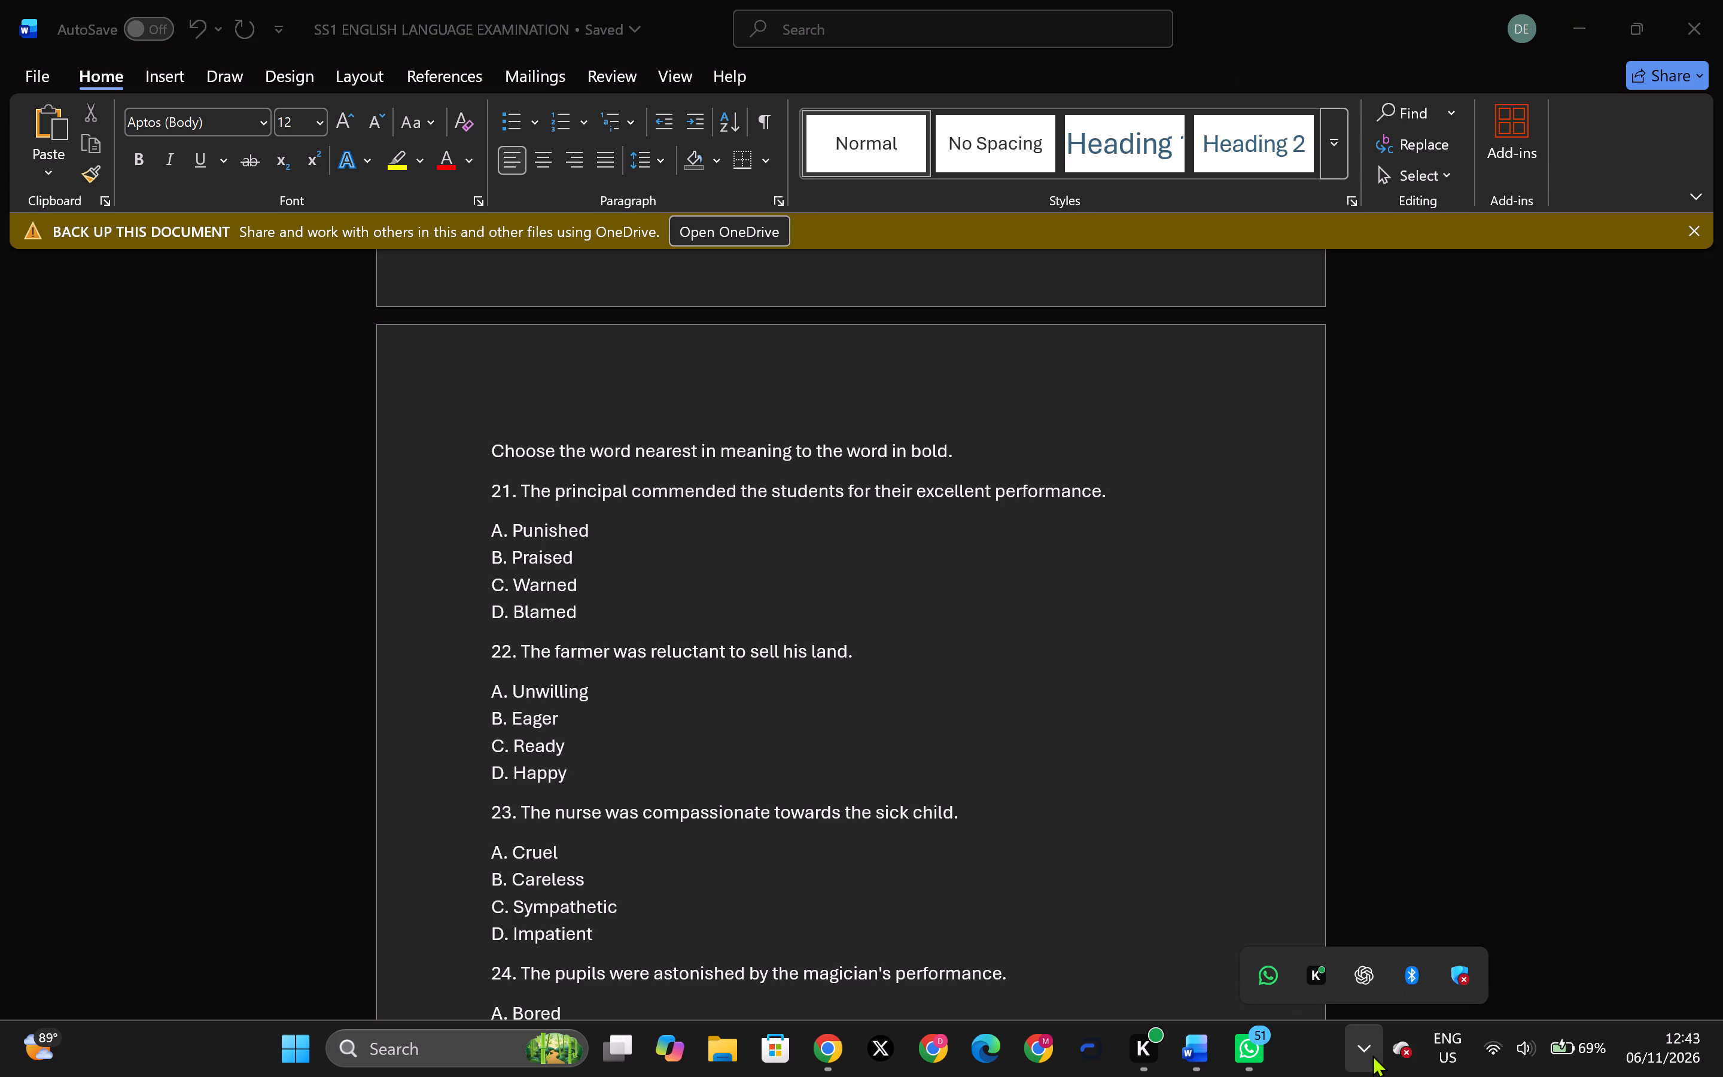
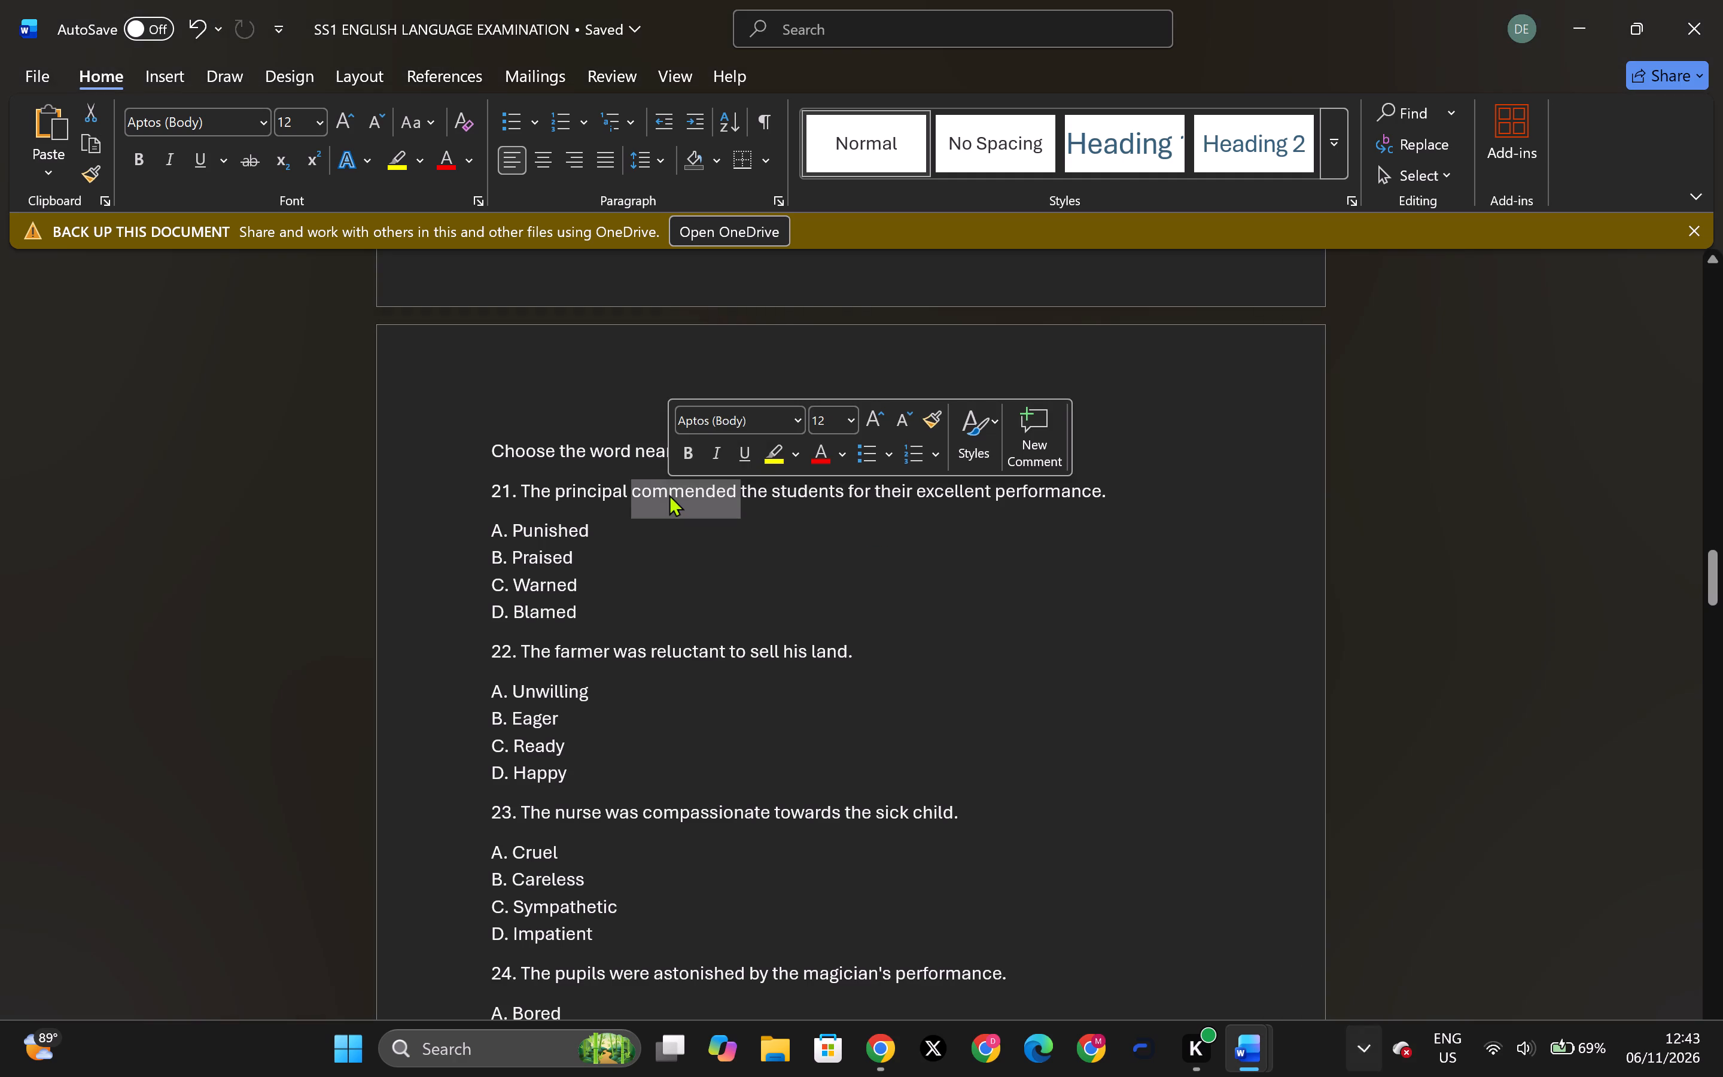
key(ctrl+b)
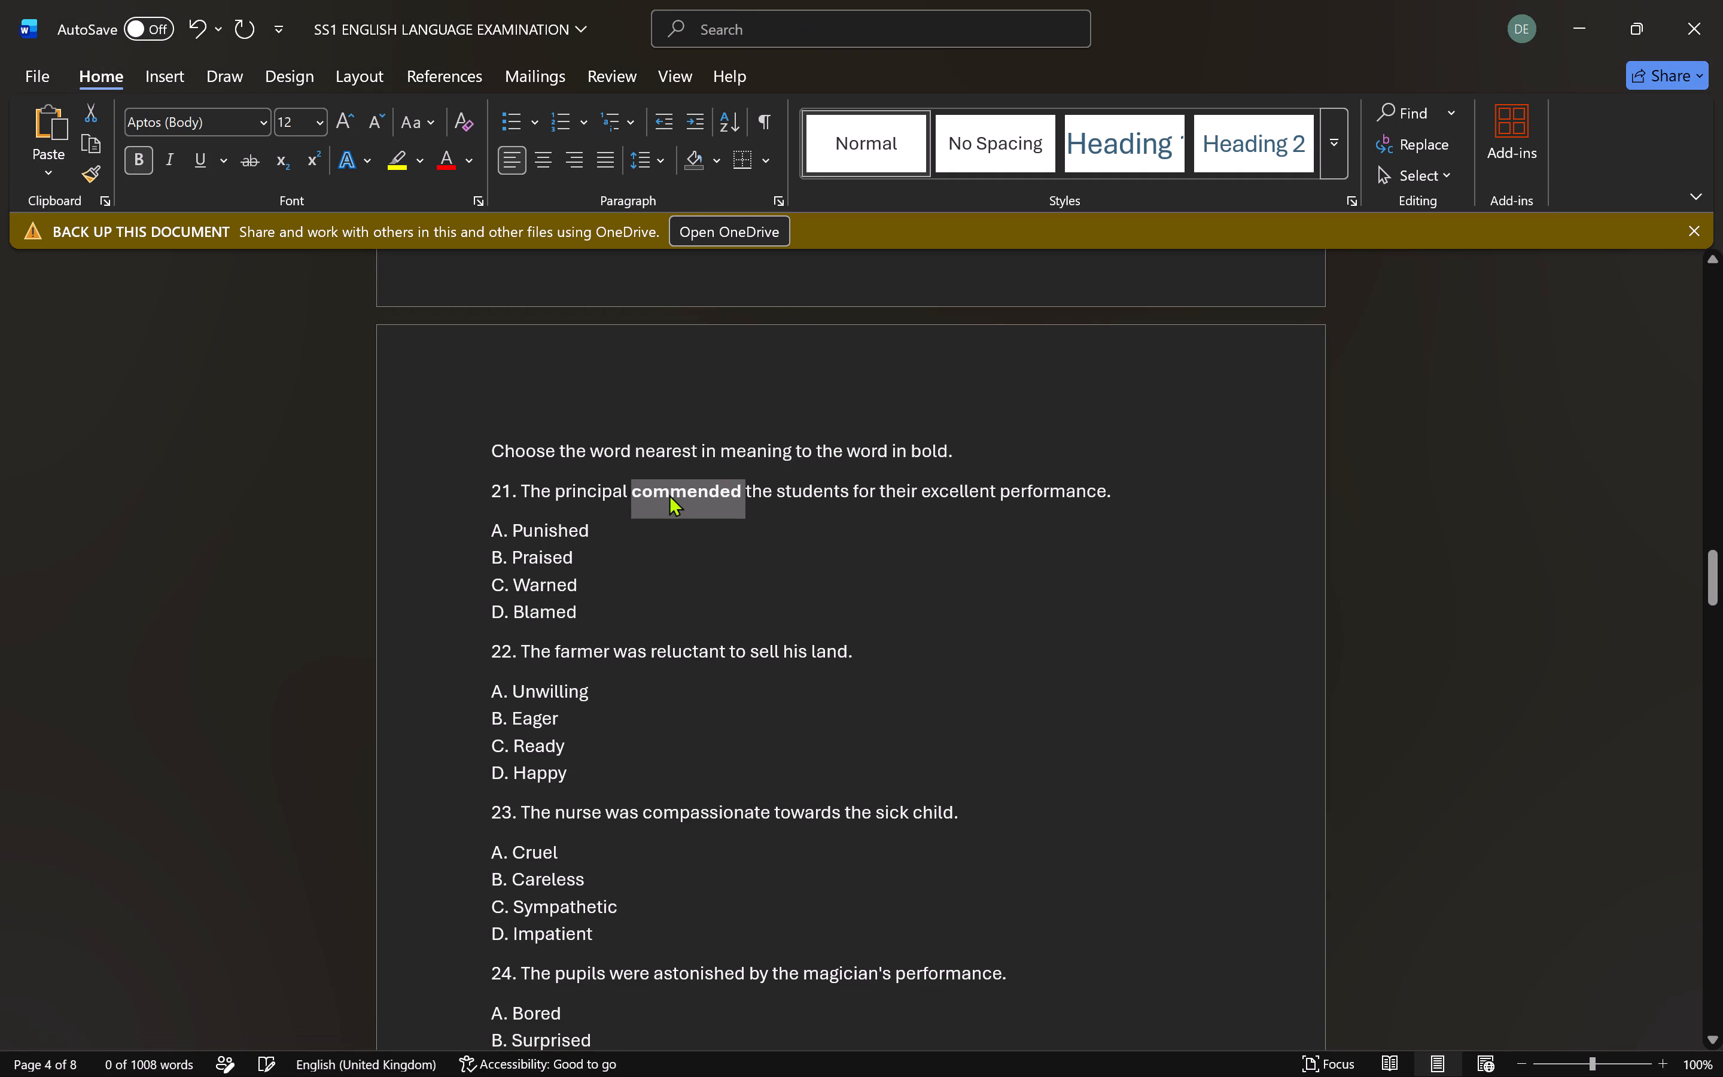
key(ctrl+u)
Make the word "reluctant" in question 22 bold.
scroll(754, 577, down, 1)
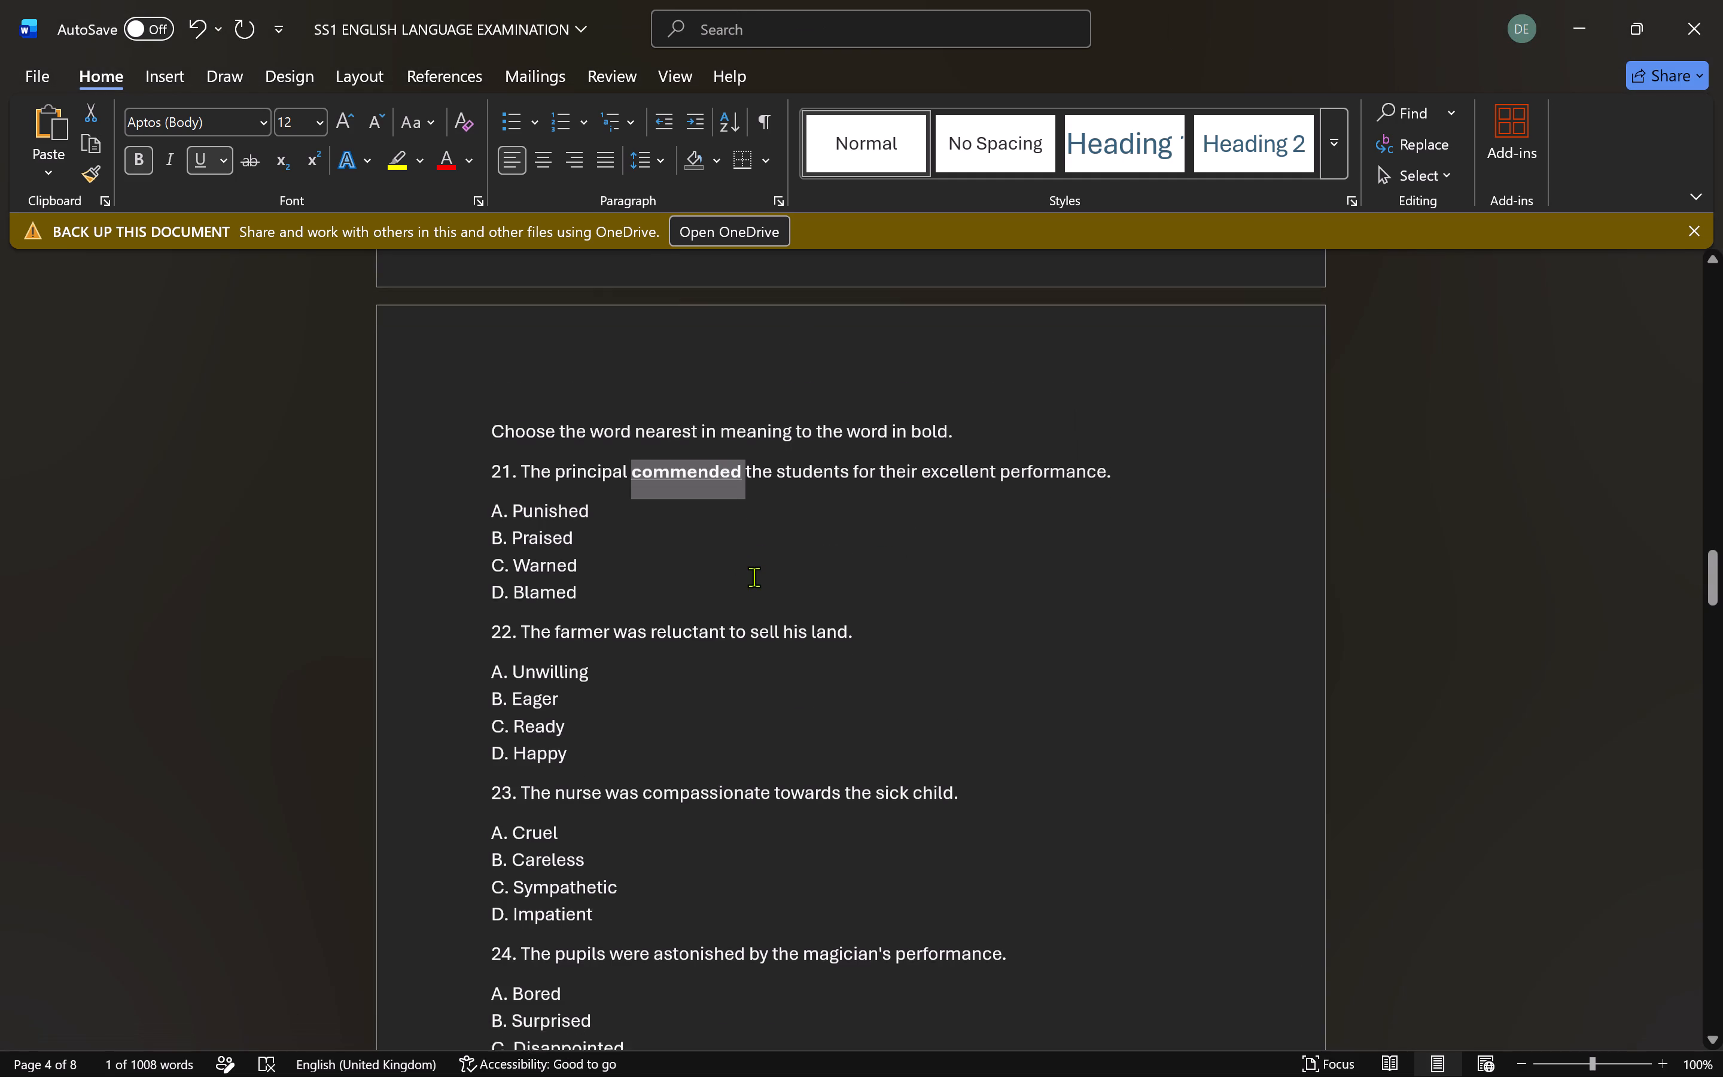
scroll(754, 577, down, 2)
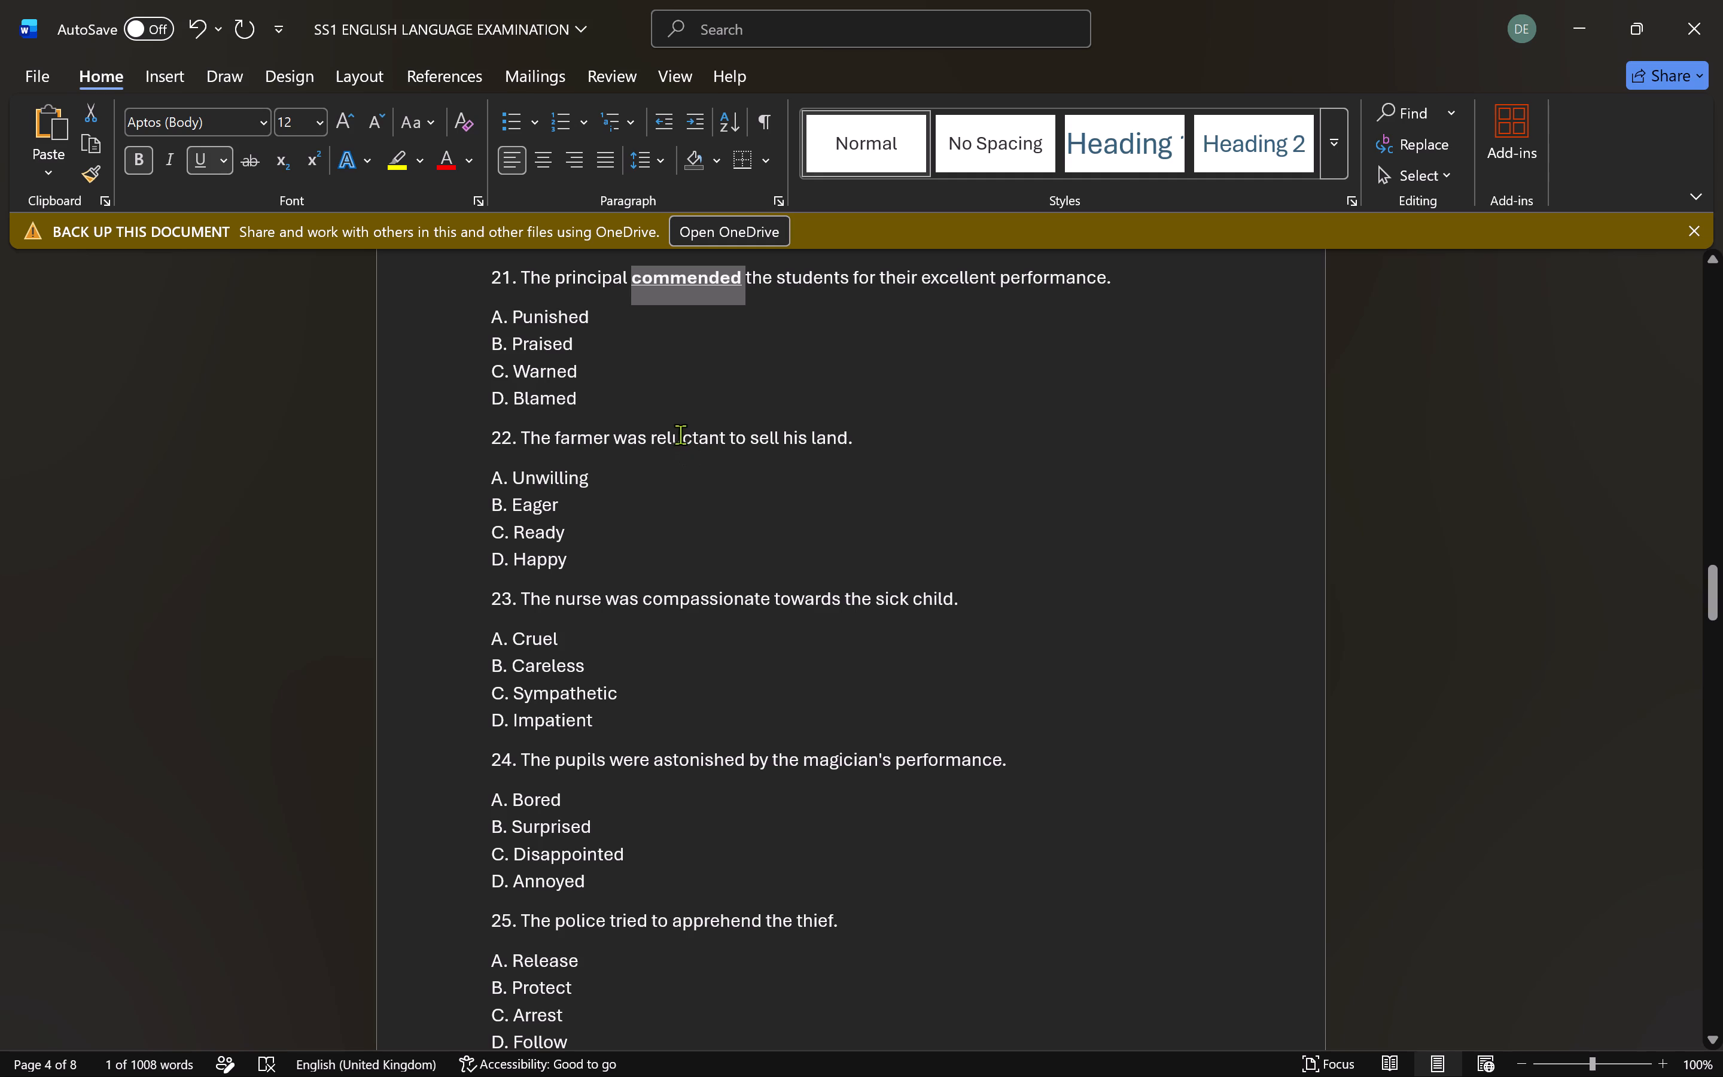
double_click(680, 437)
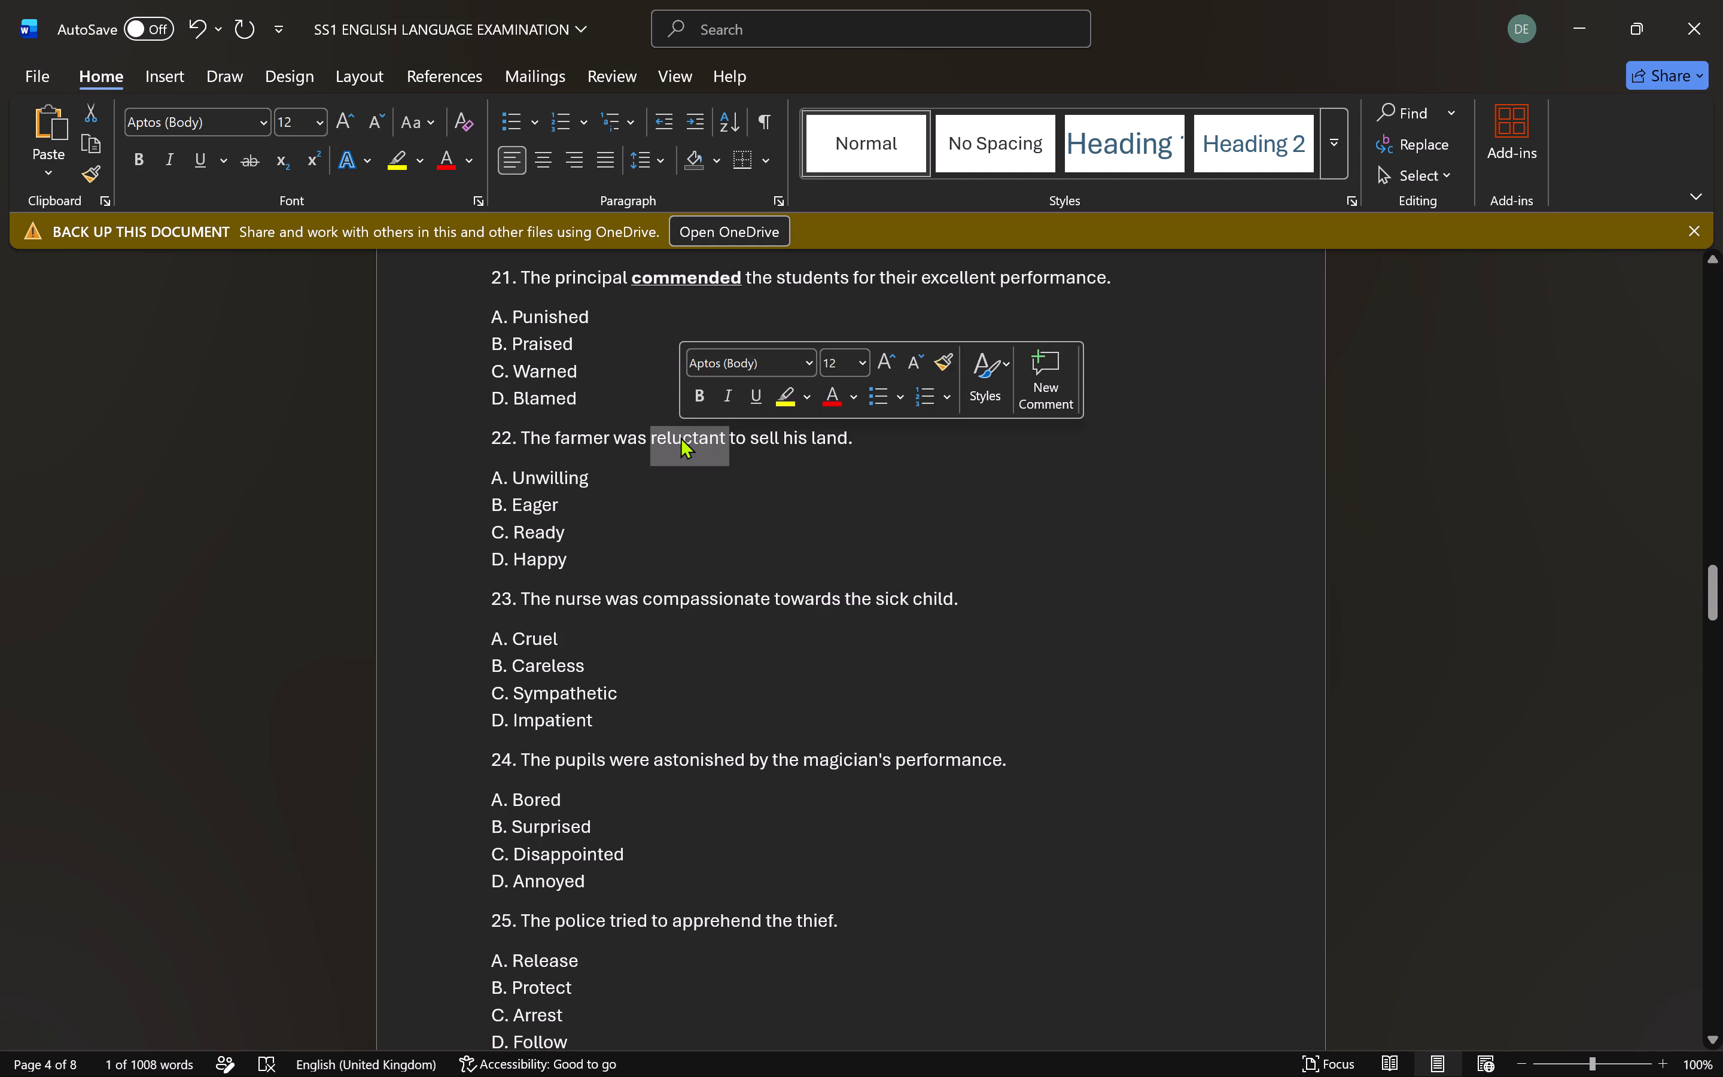
key(ctrl+b)
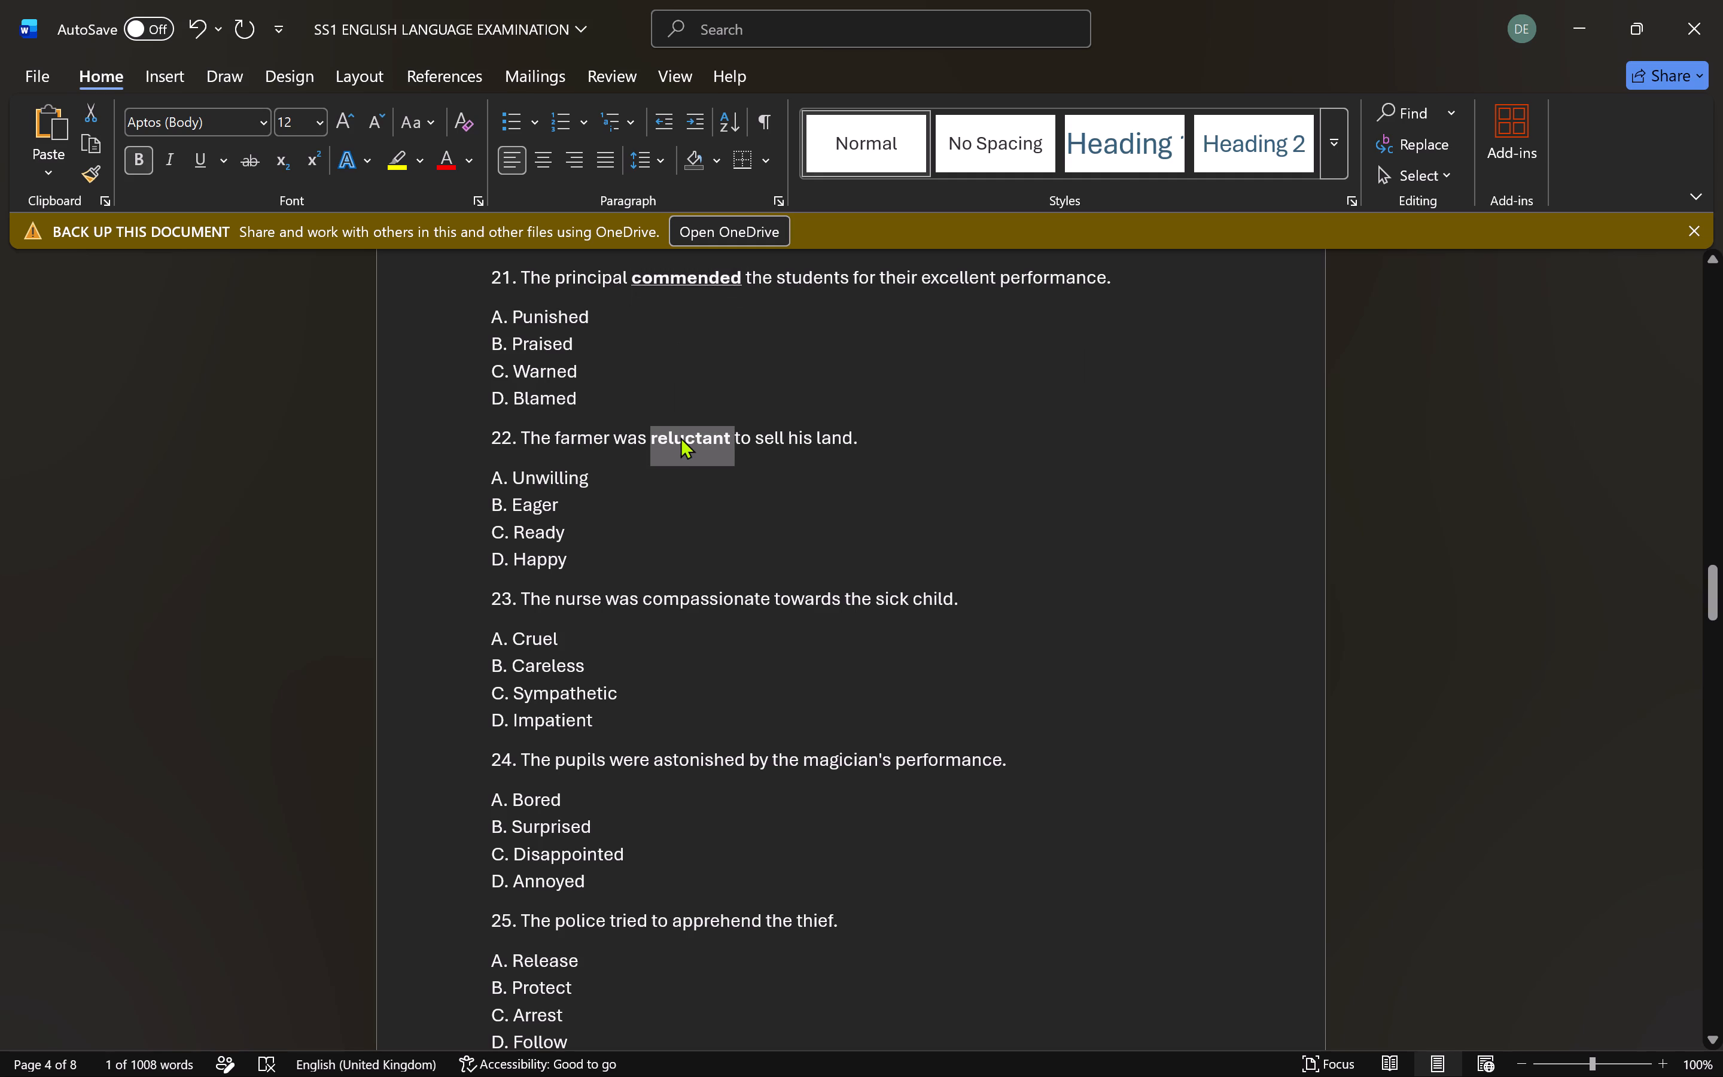
Underline the bold word "reluctant" in question 22, and make "compassionate" in question 23 bold and underlined.
key(ctrl+u)
double_click(731, 598)
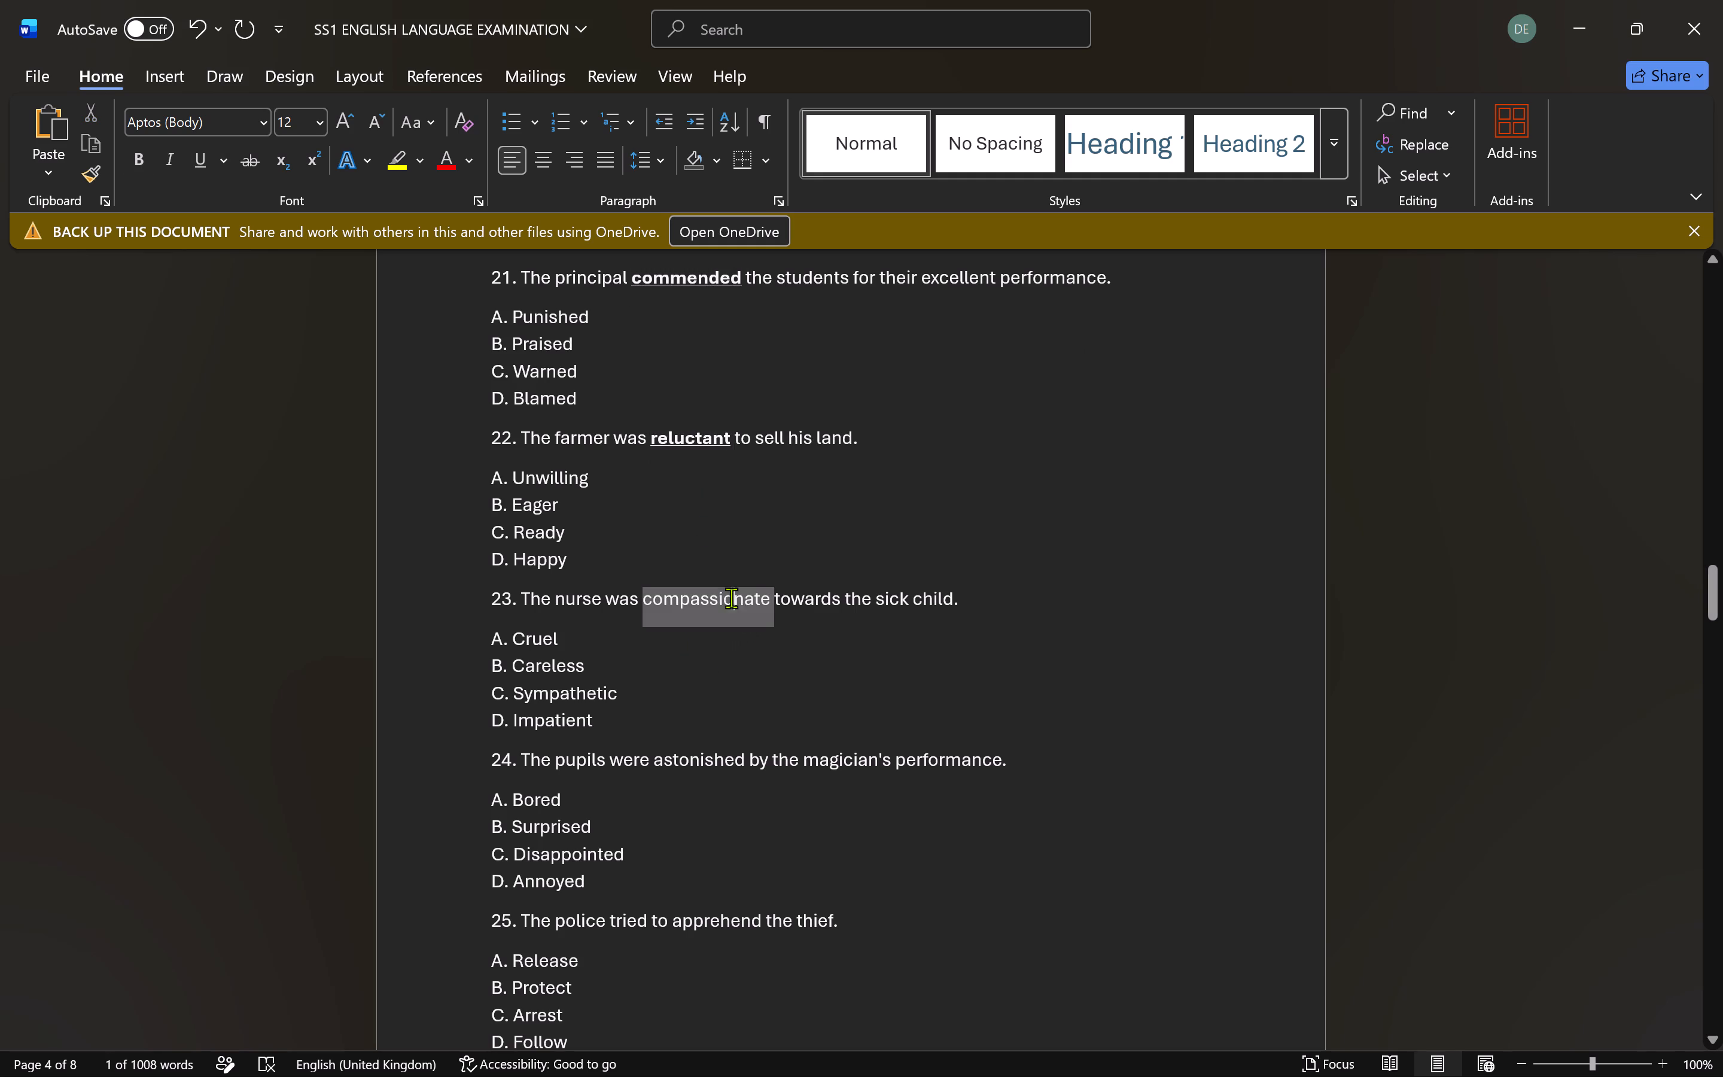
key(ctrl+b)
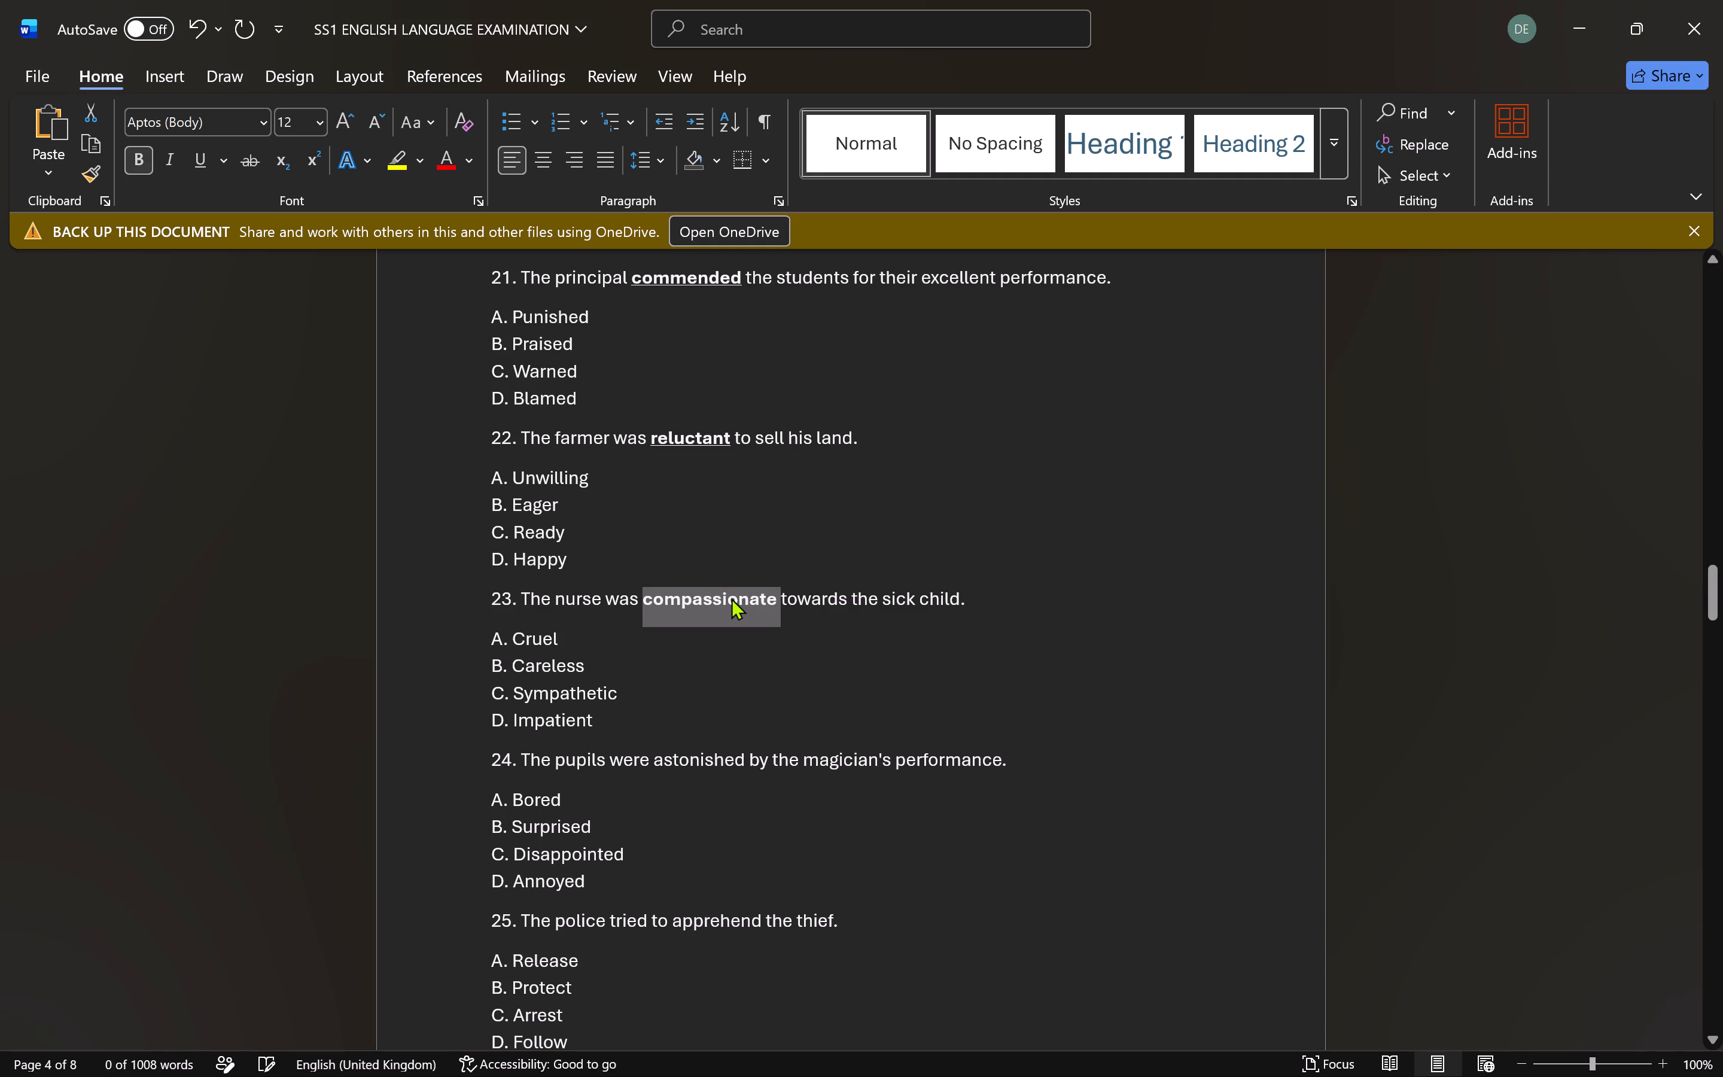
key(ctrl+u)
Make the word "astonished" in question 24 bold and underlined.
scroll(802, 670, down, 1)
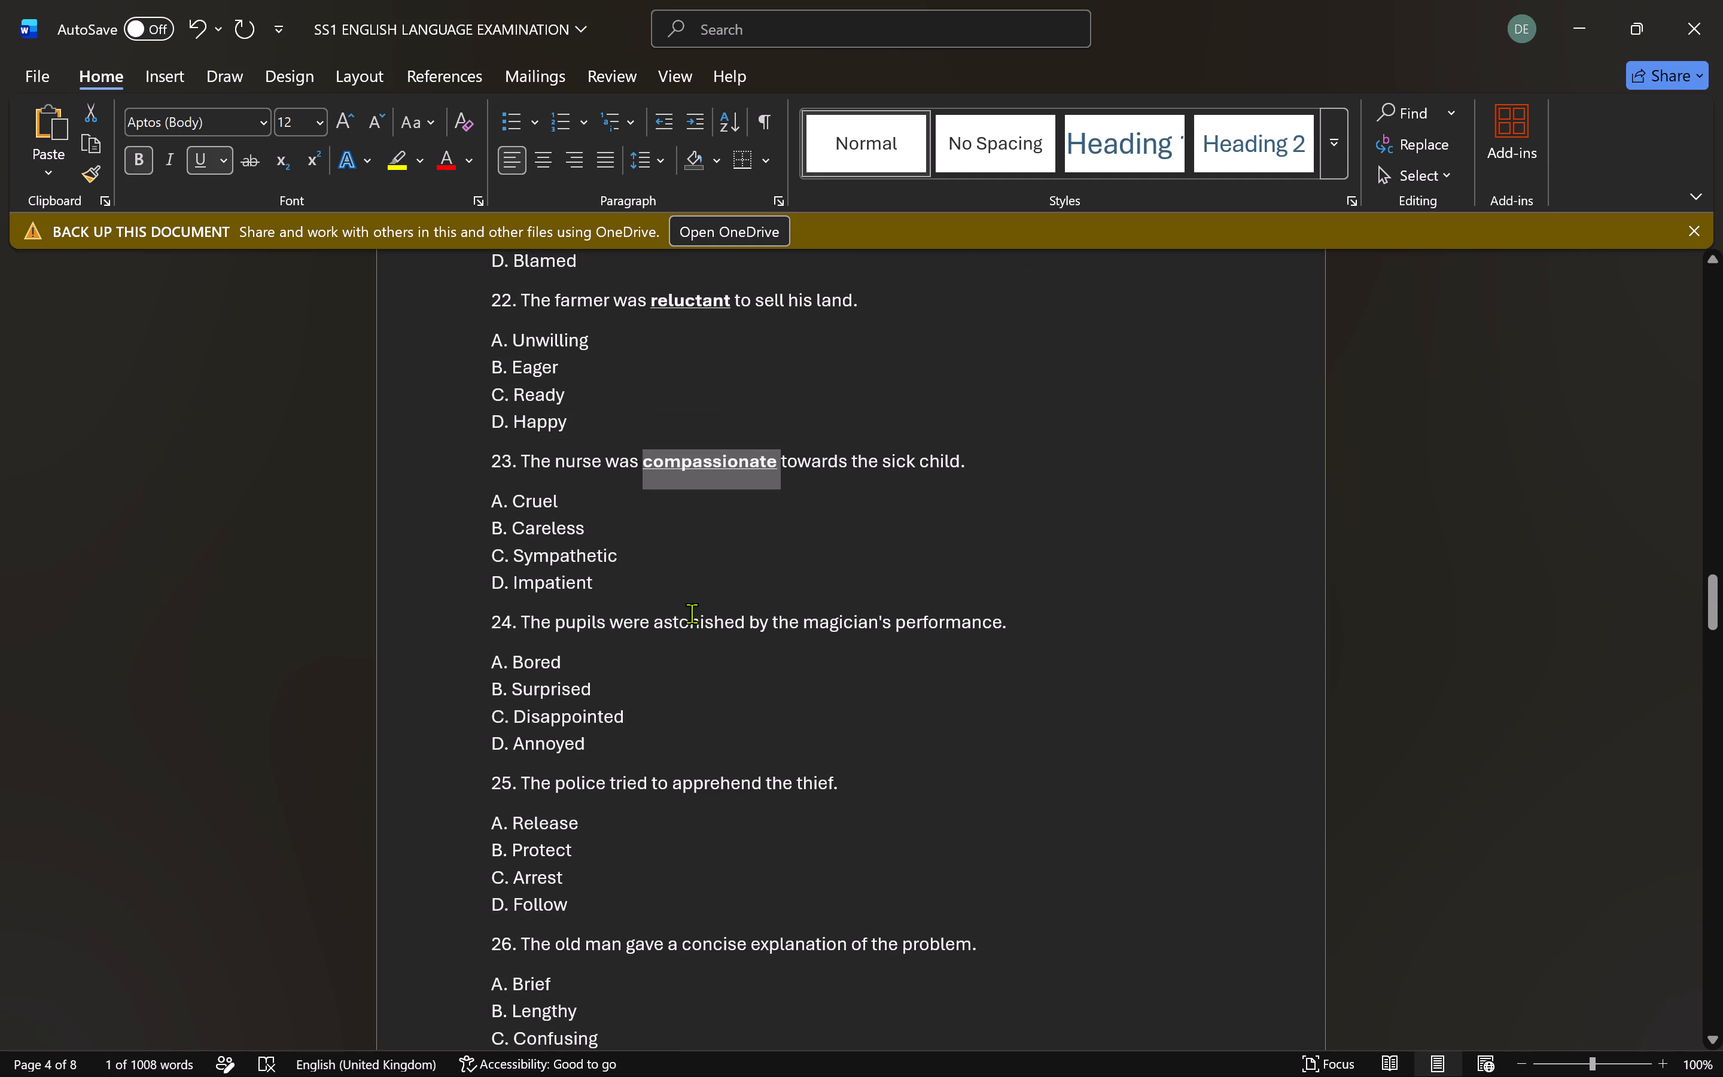
double_click(689, 620)
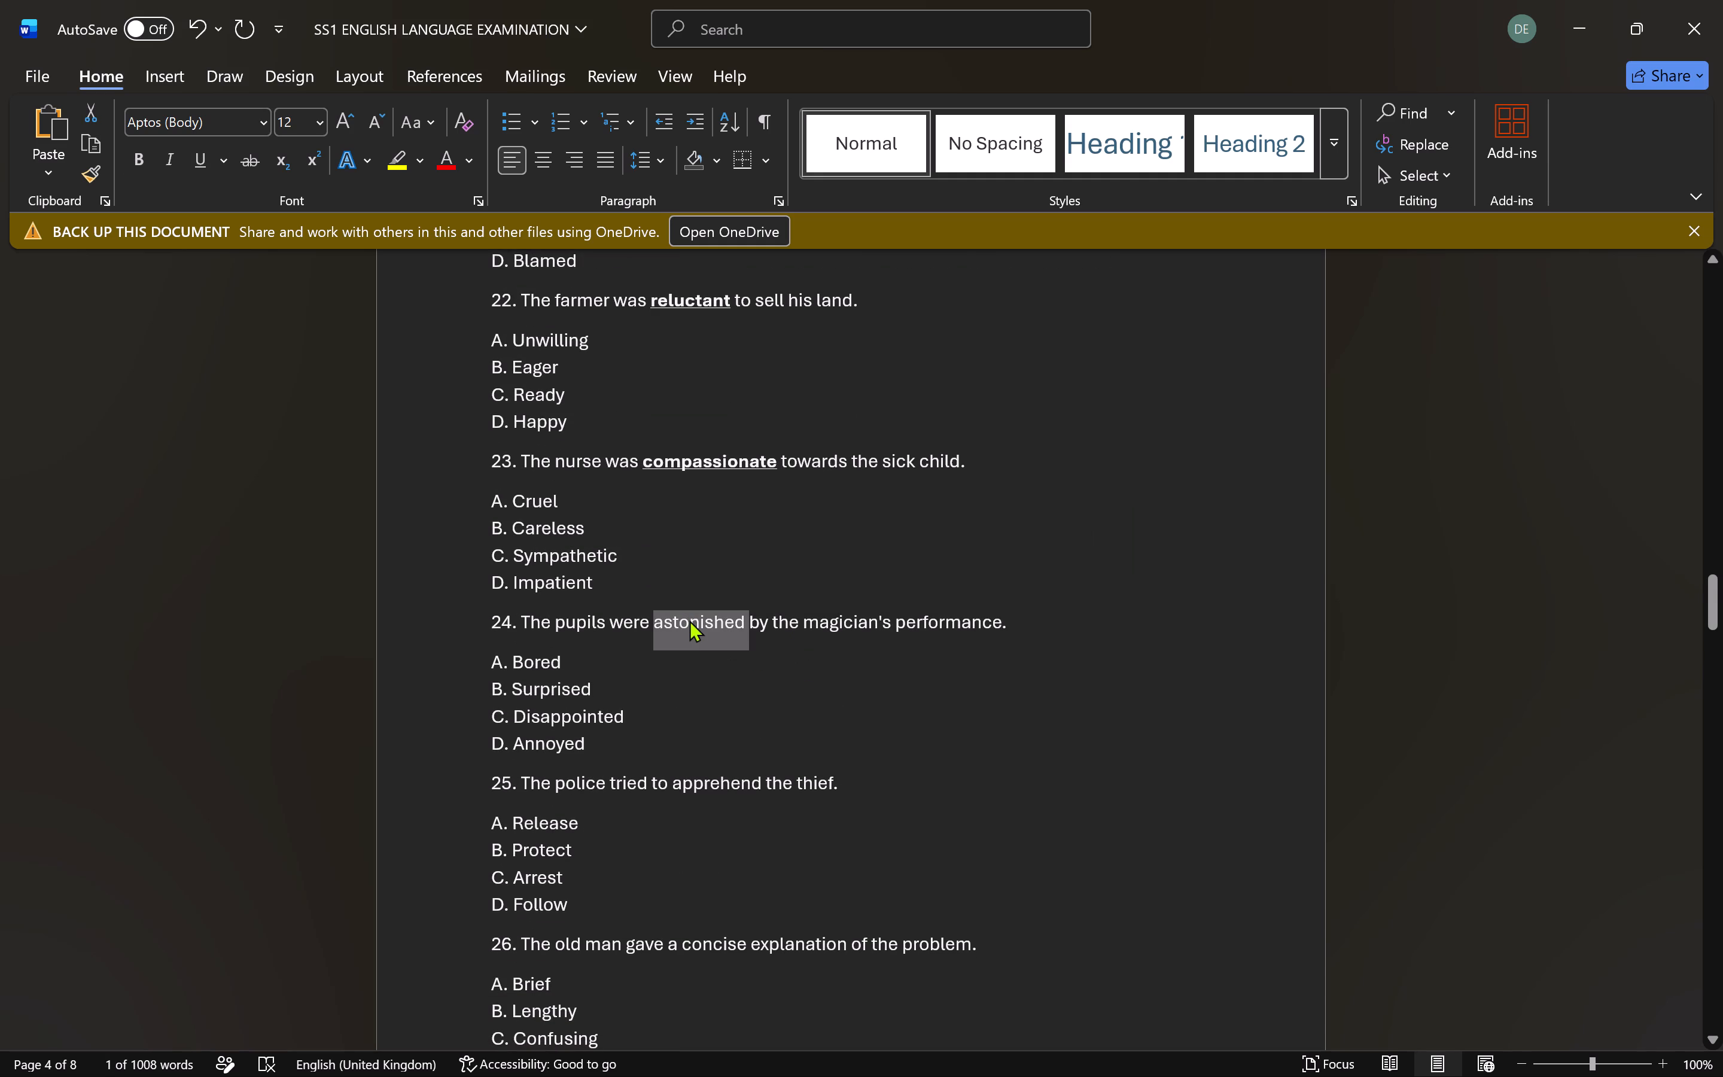
key(ctrl+b)
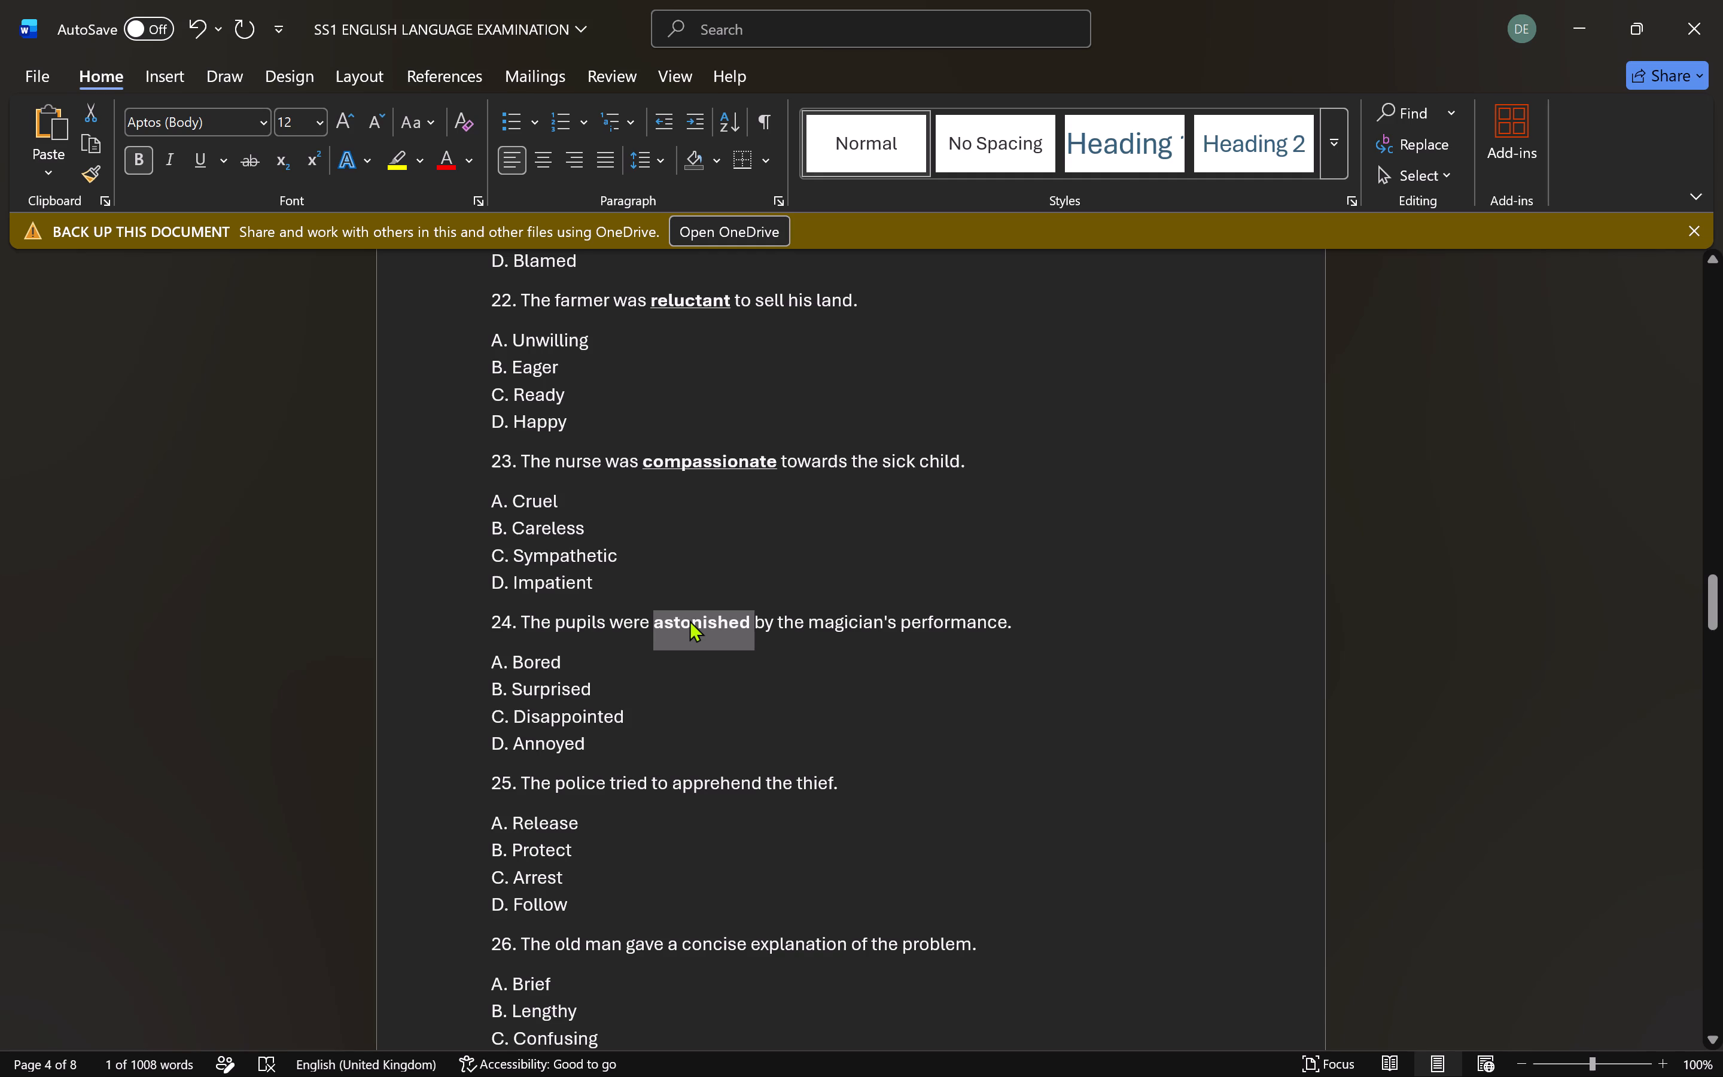
key(ctrl+b)
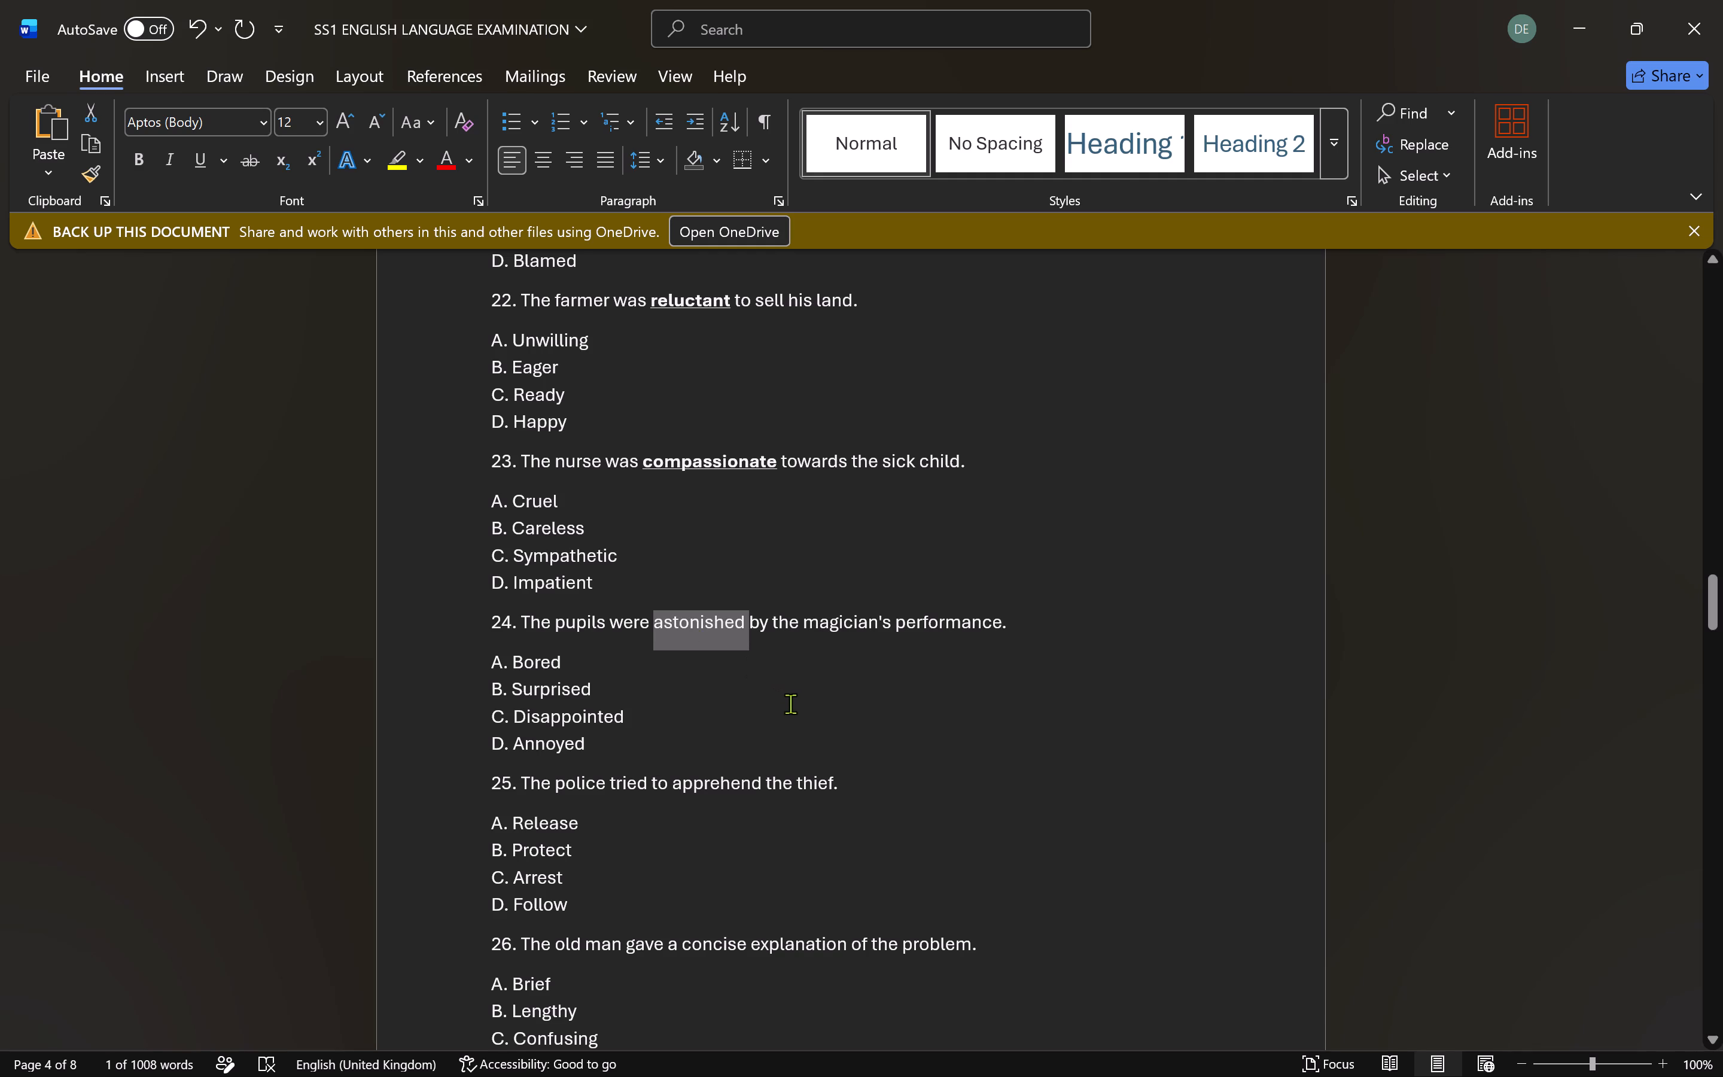
click(794, 704)
double_click(718, 631)
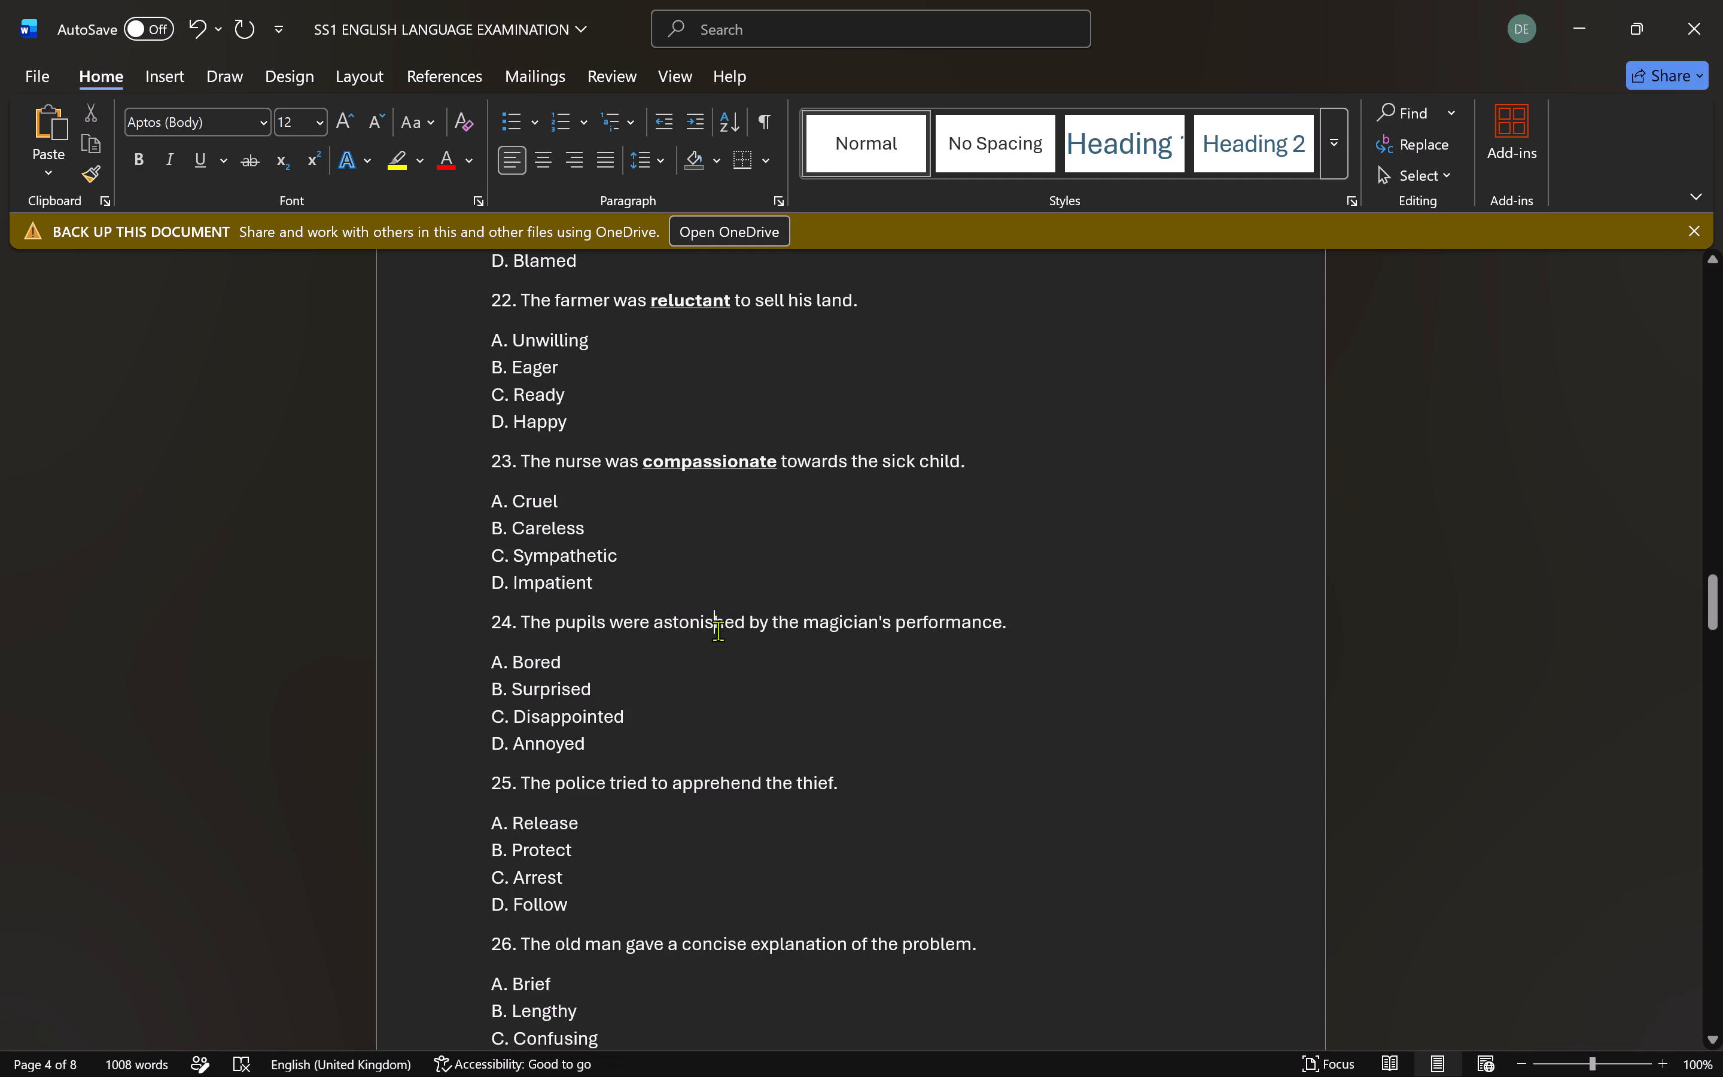
key(ctrl+b)
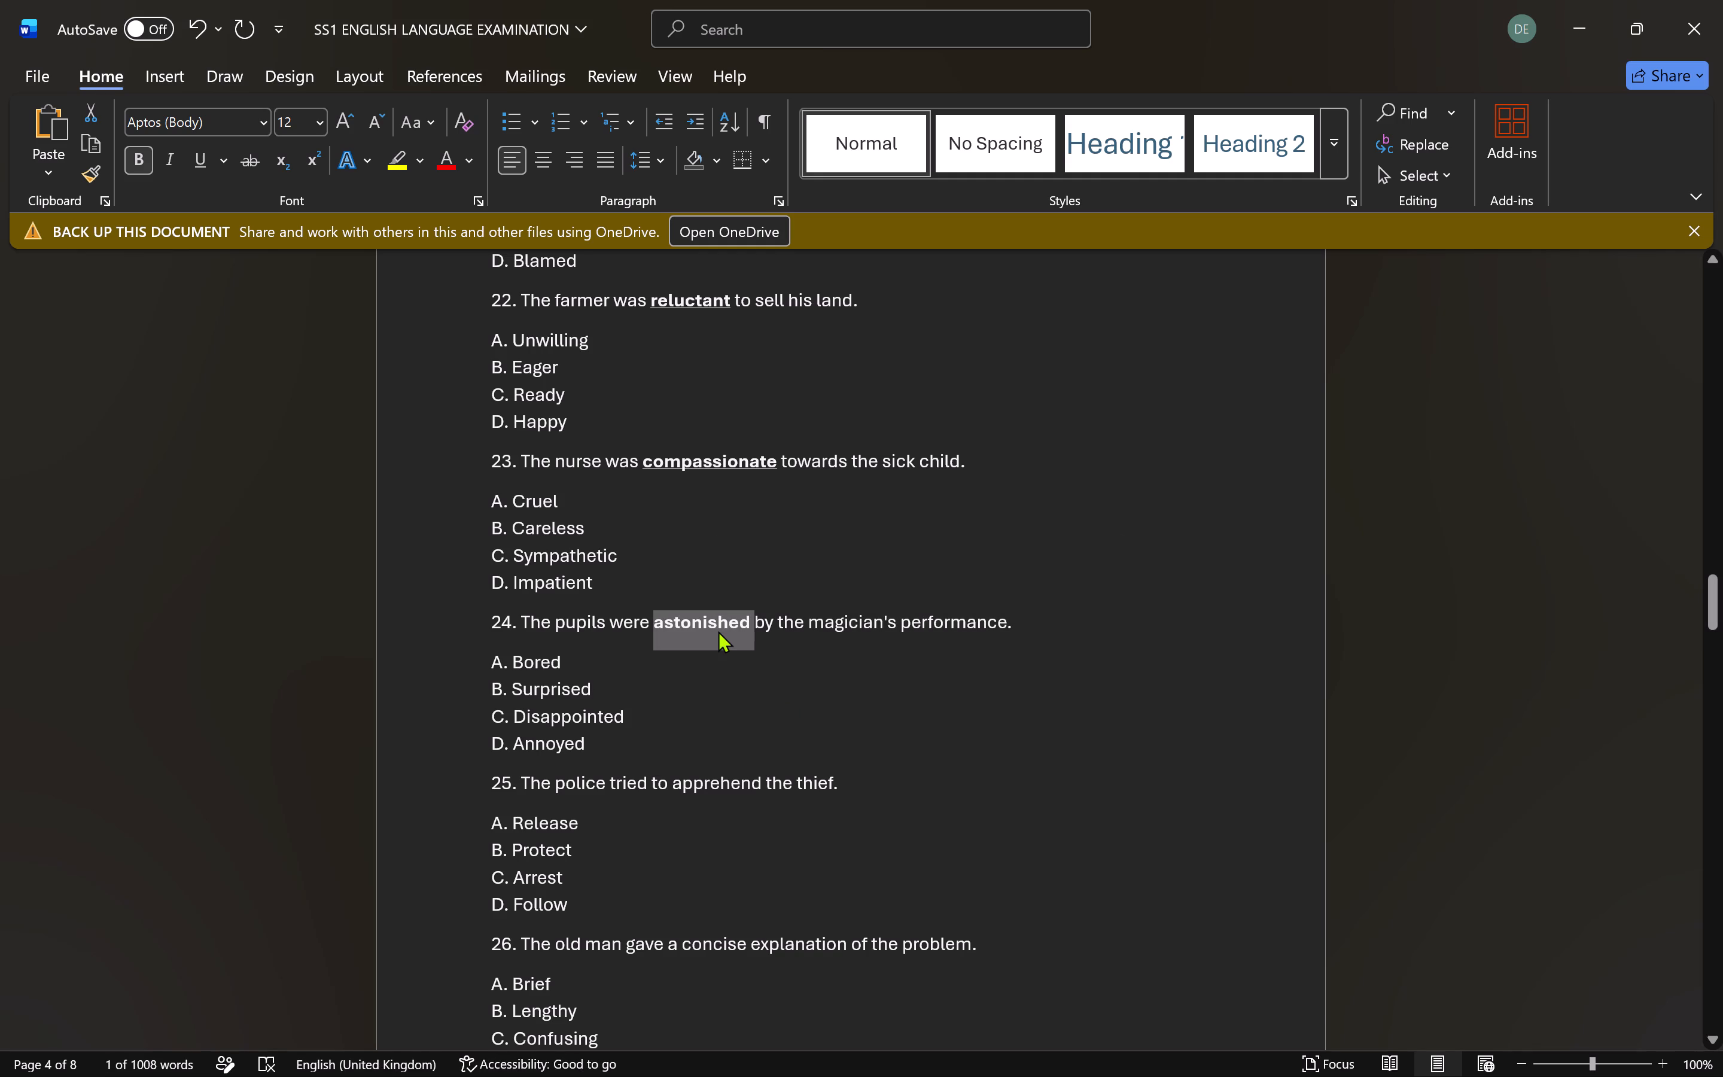
key(ctrl+u)
Make "apprehend" in question 25 and "concise" in question 26 bold and underlined.
scroll(710, 730, down, 2)
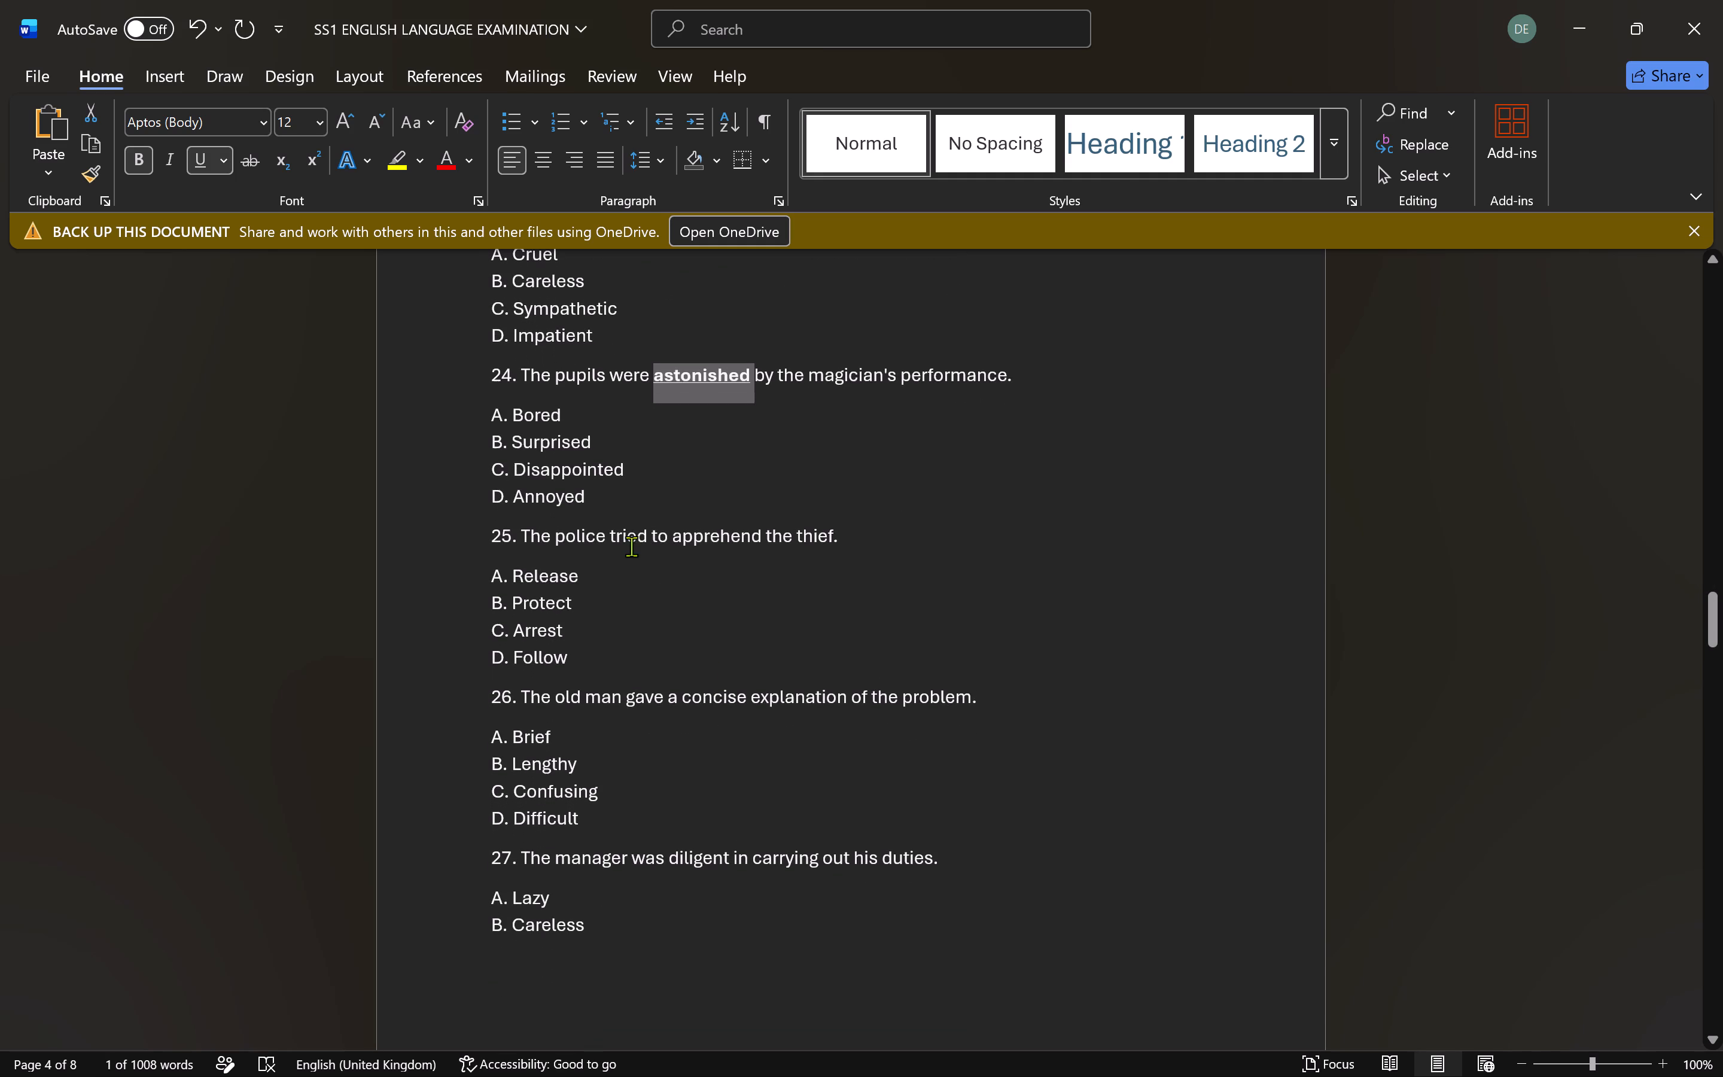
double_click(718, 533)
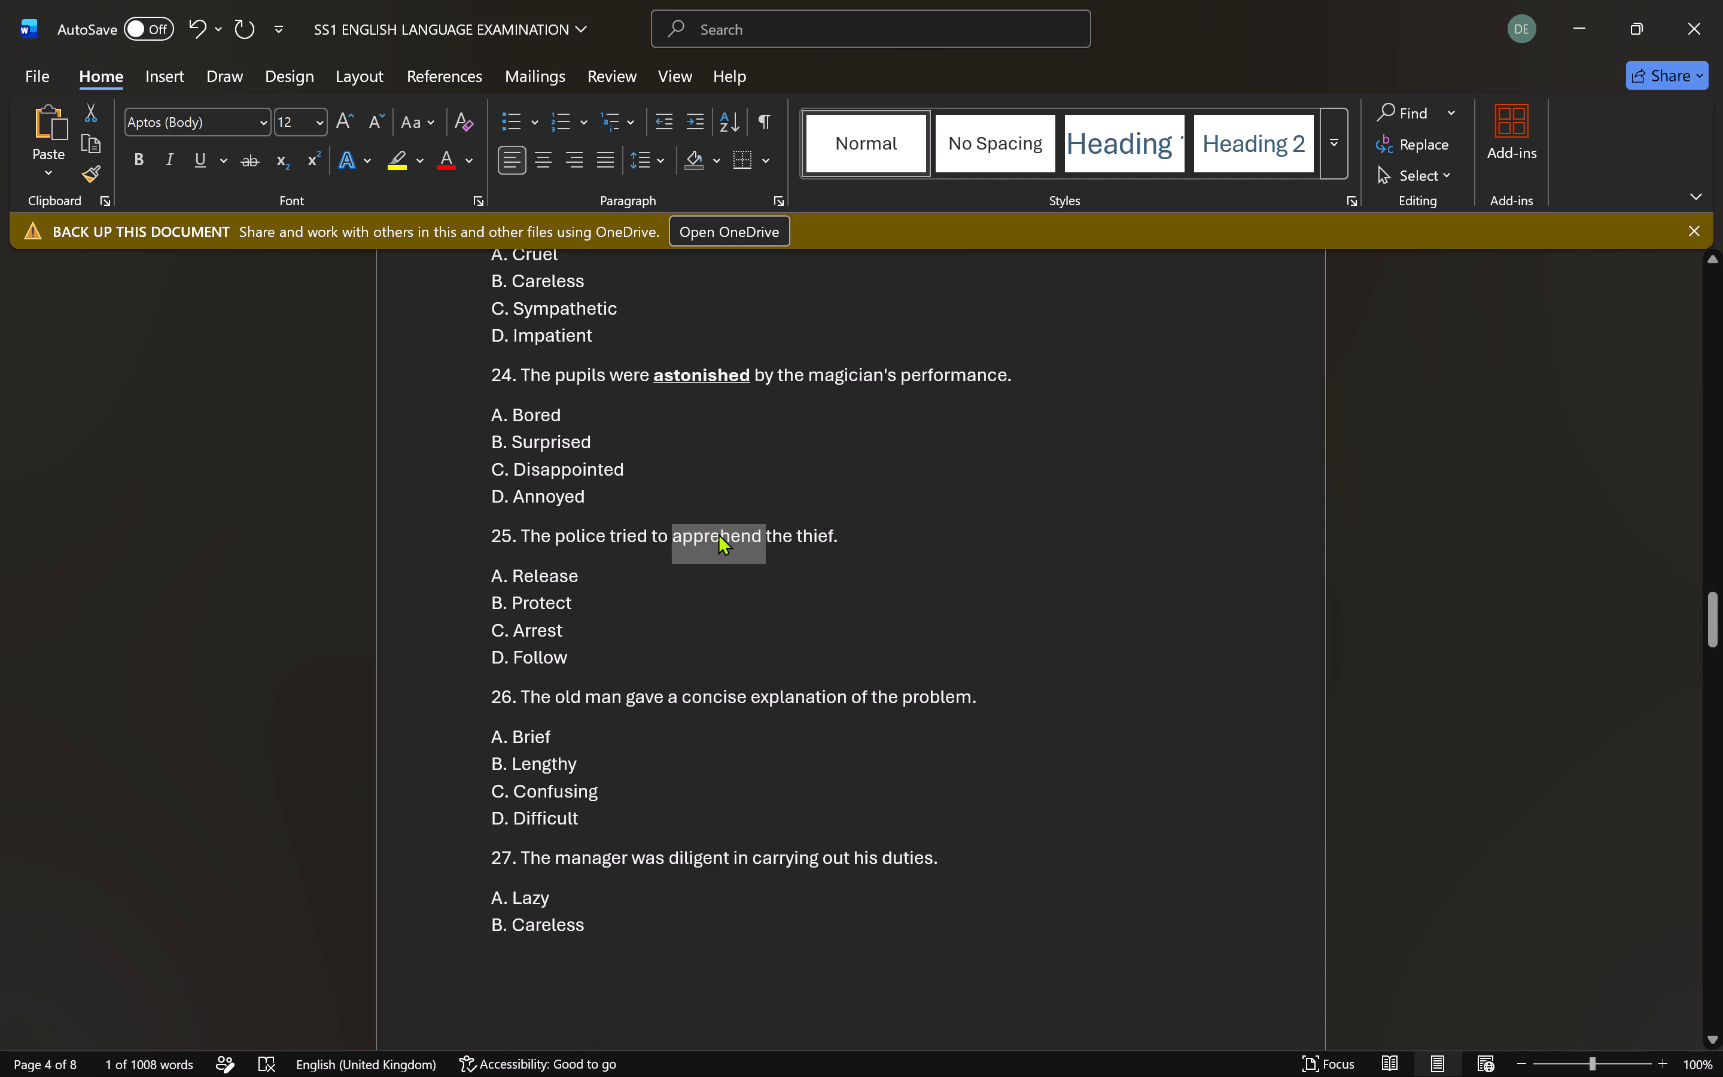
key(ctrl+b)
key(ctrl+u)
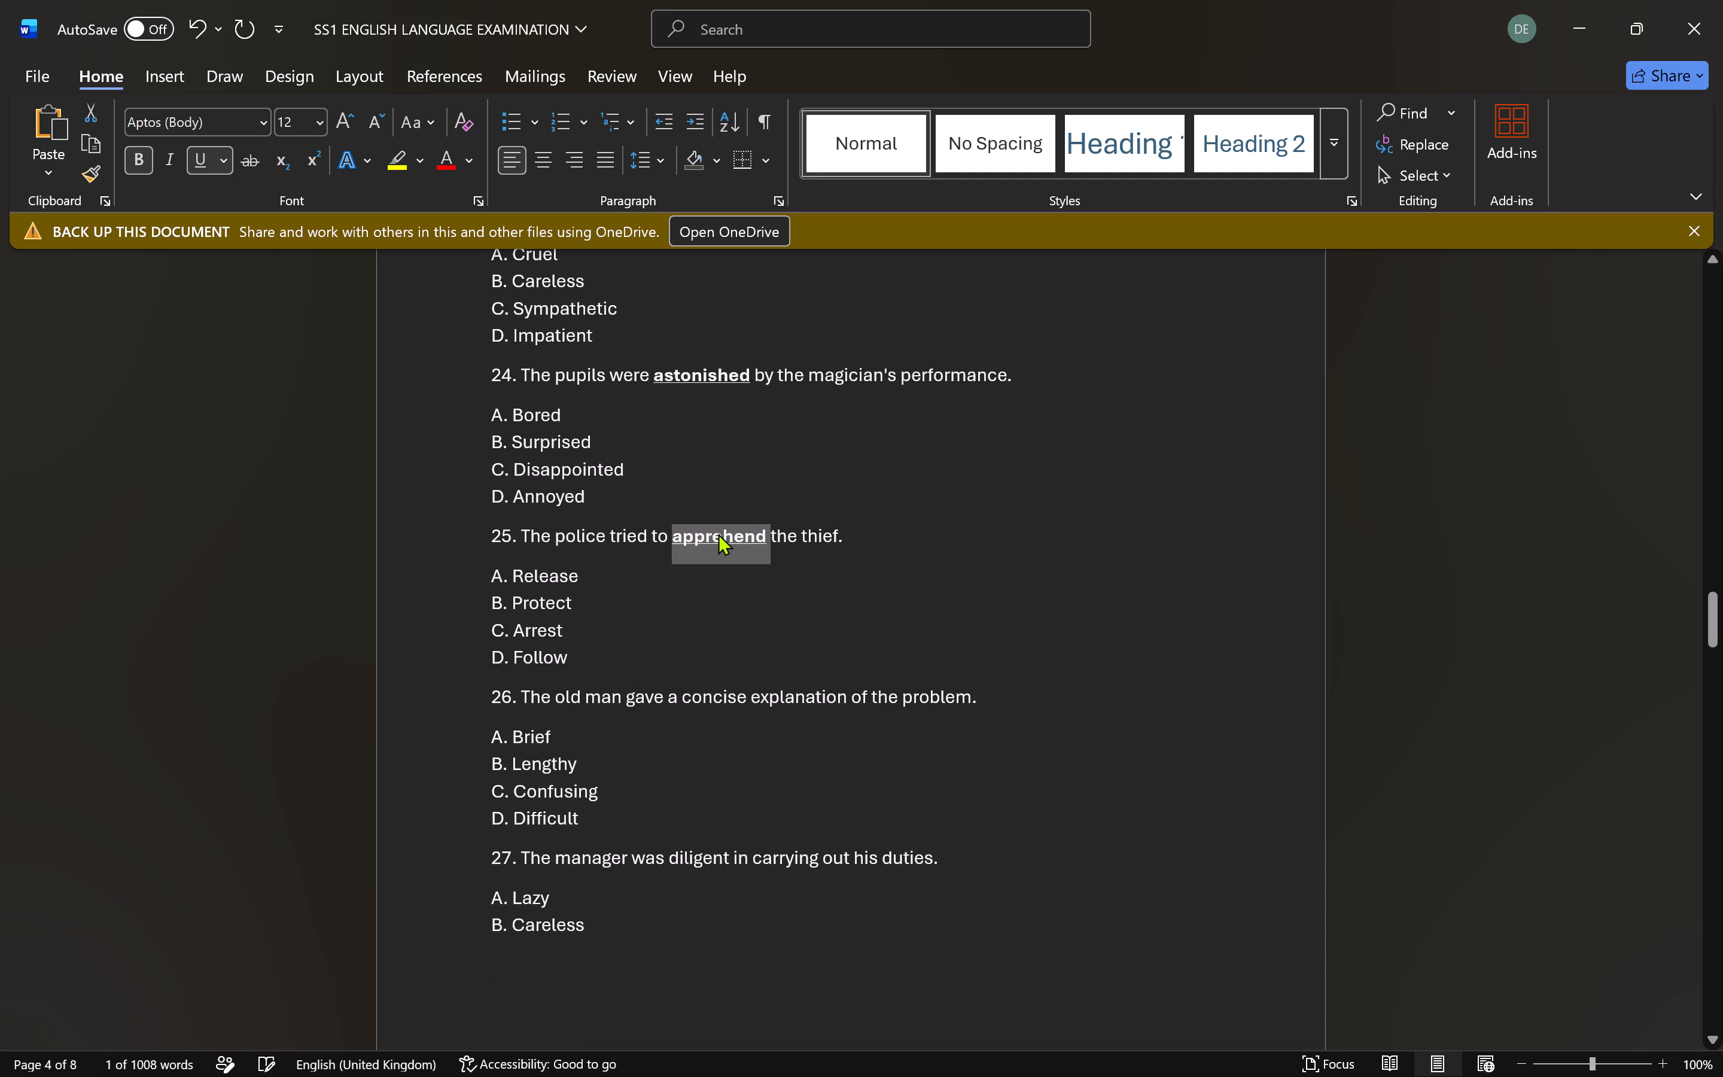
double_click(729, 698)
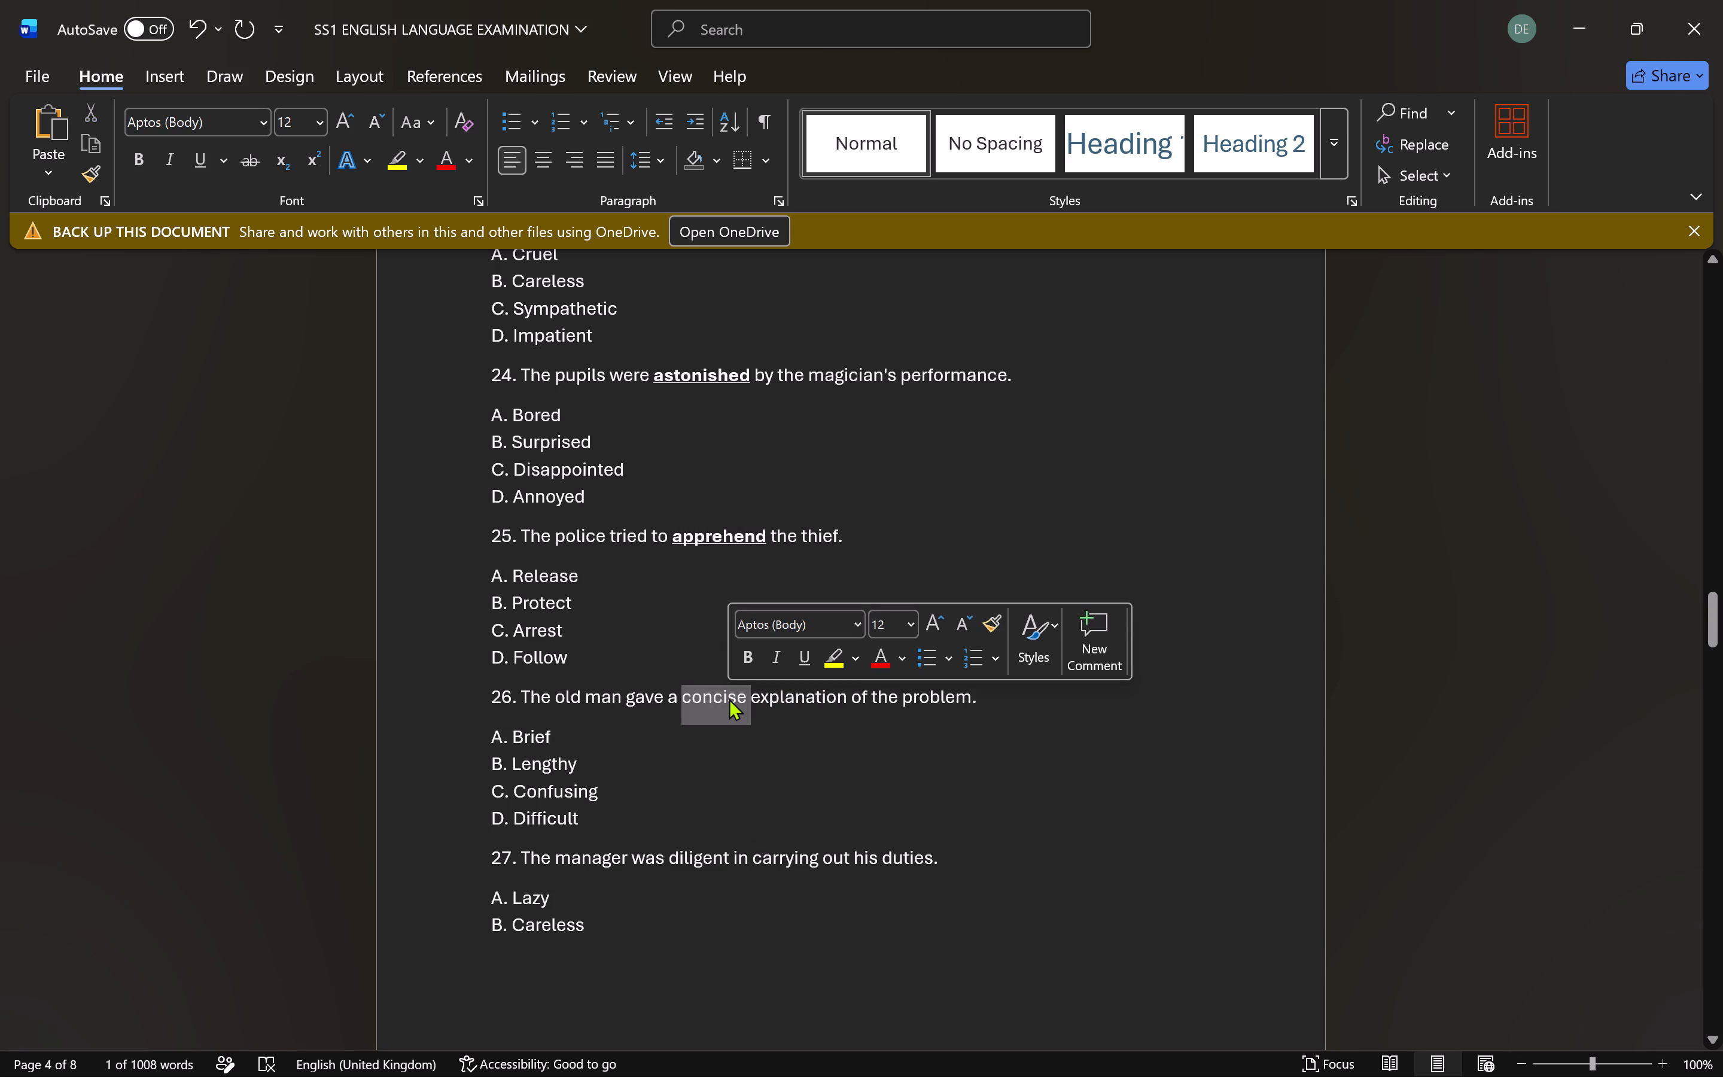
key(ctrl+b)
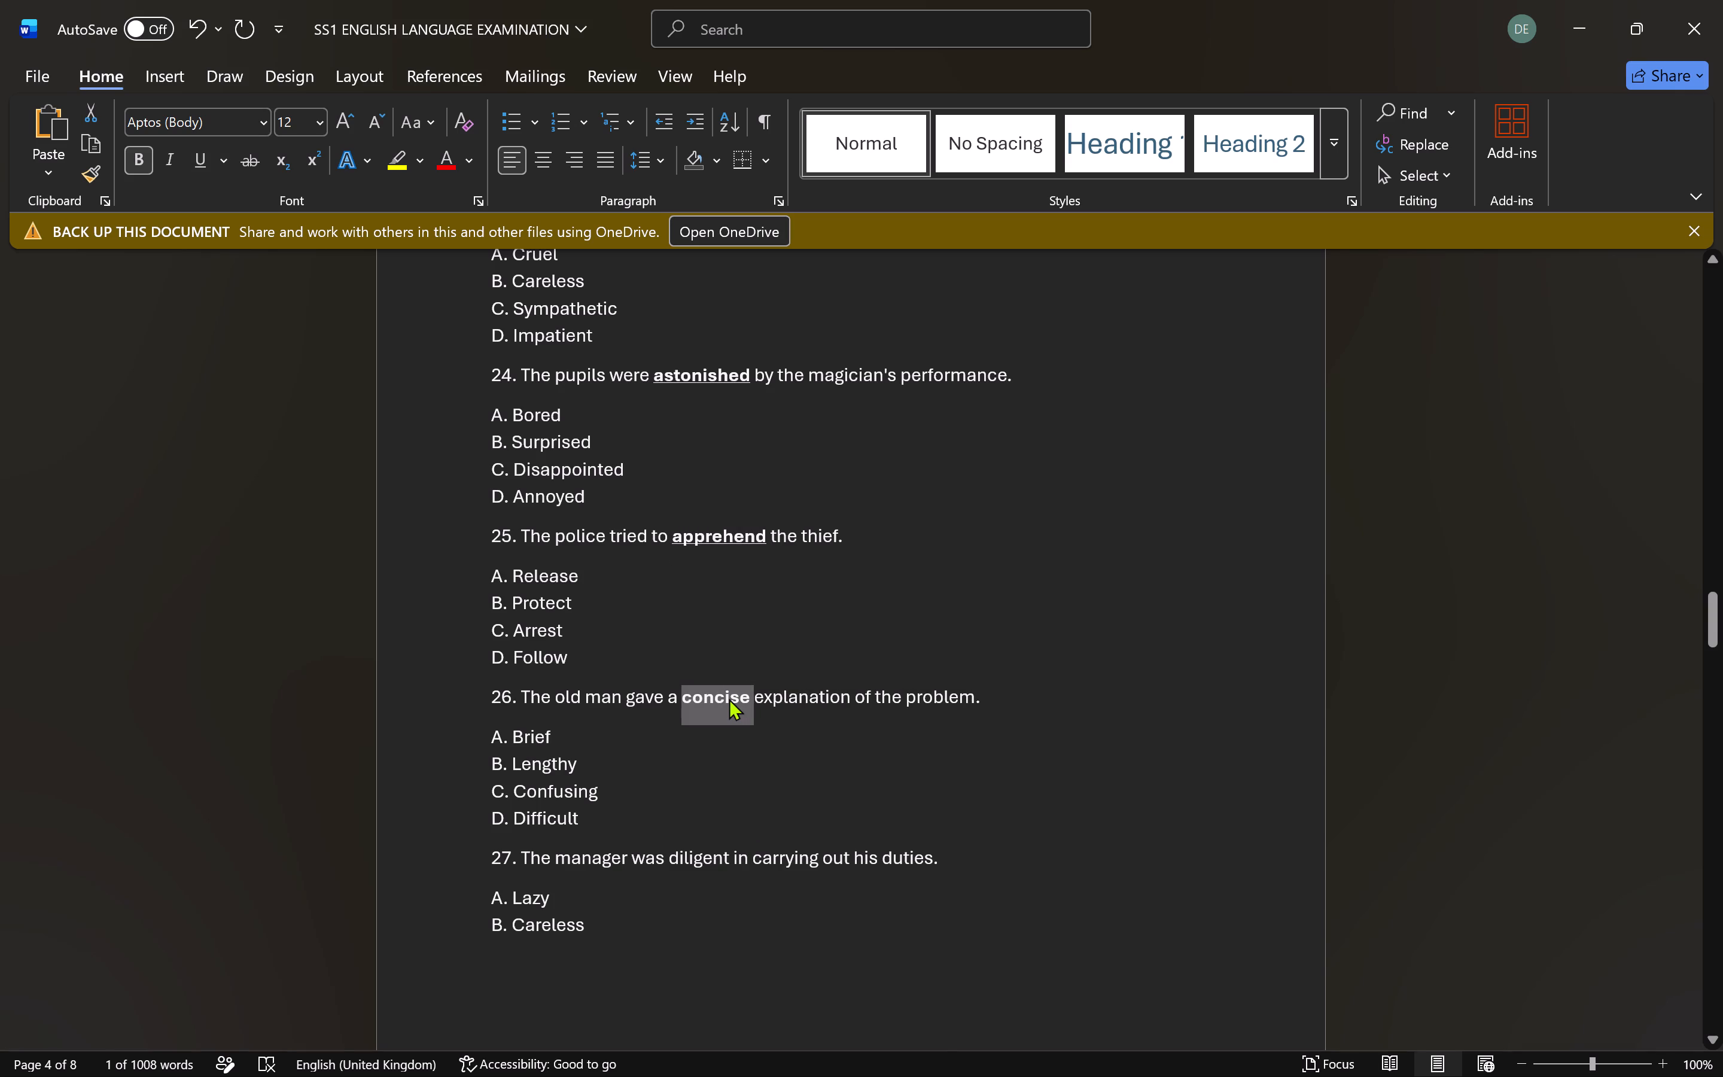
key(ctrl+u)
Make "diligent" in question 27 and "elated" in question 28 bold and underlined.
scroll(823, 765, down, 1)
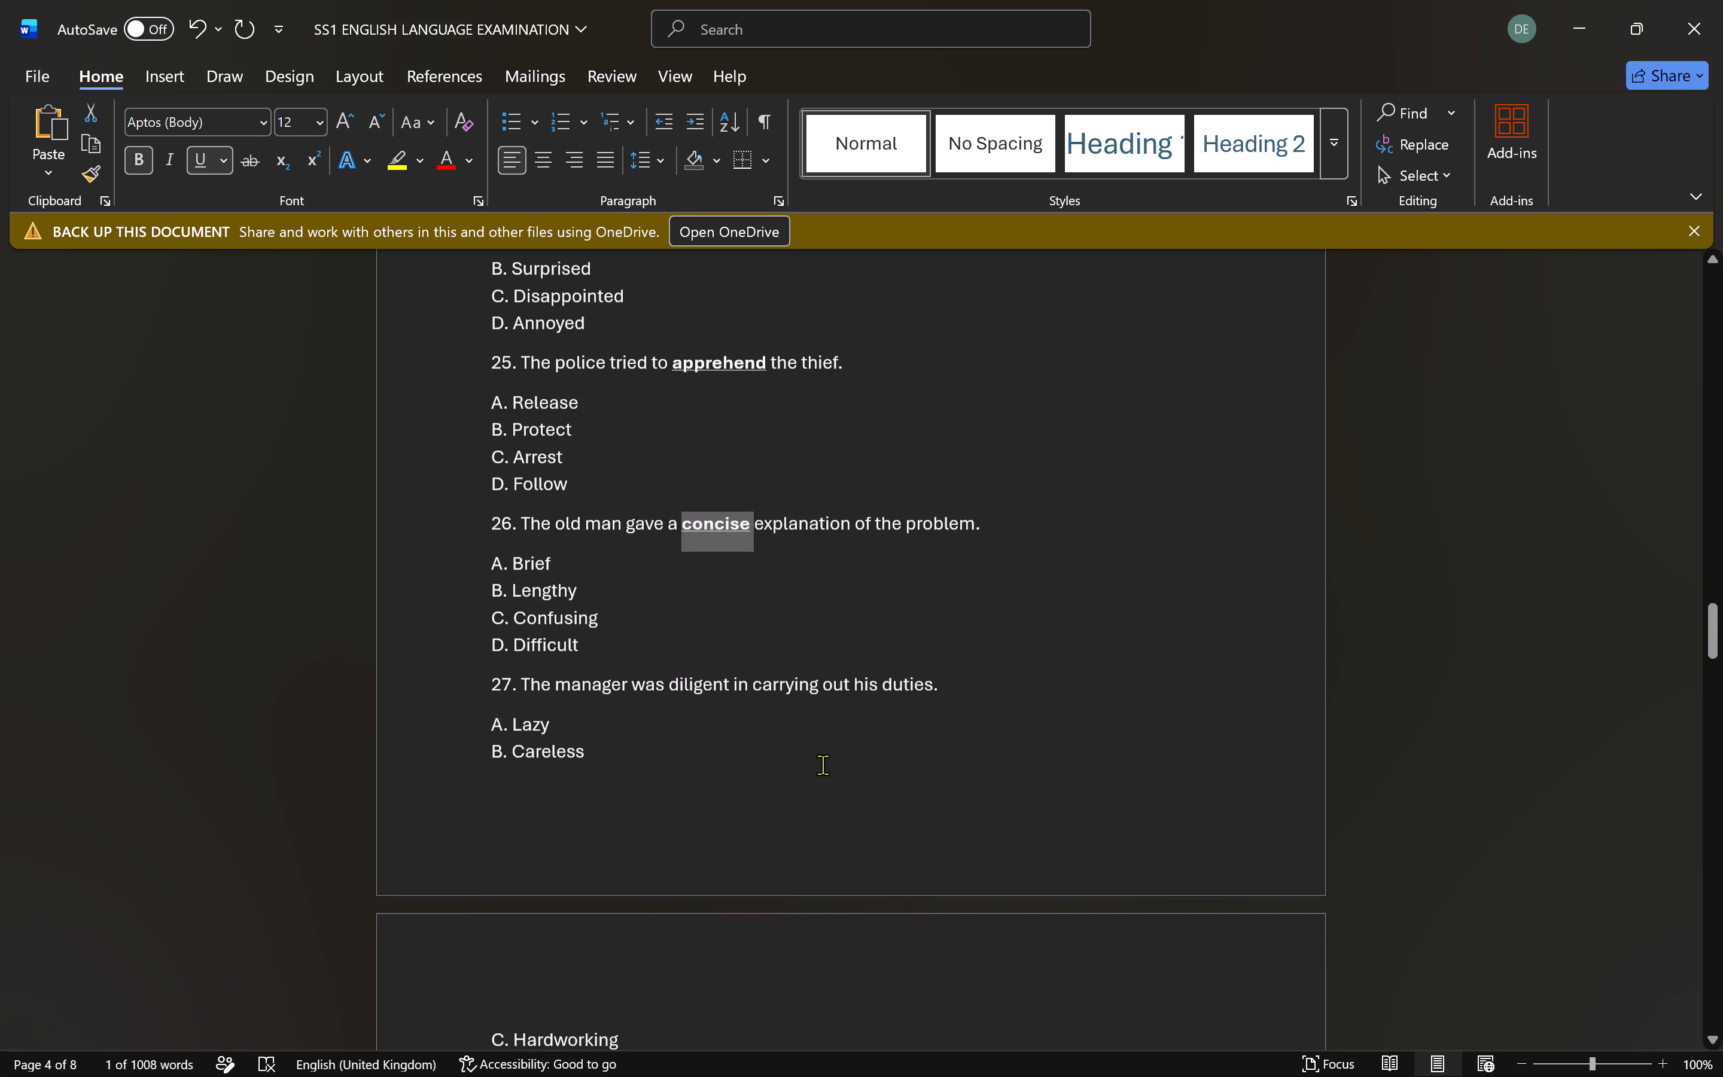
double_click(710, 673)
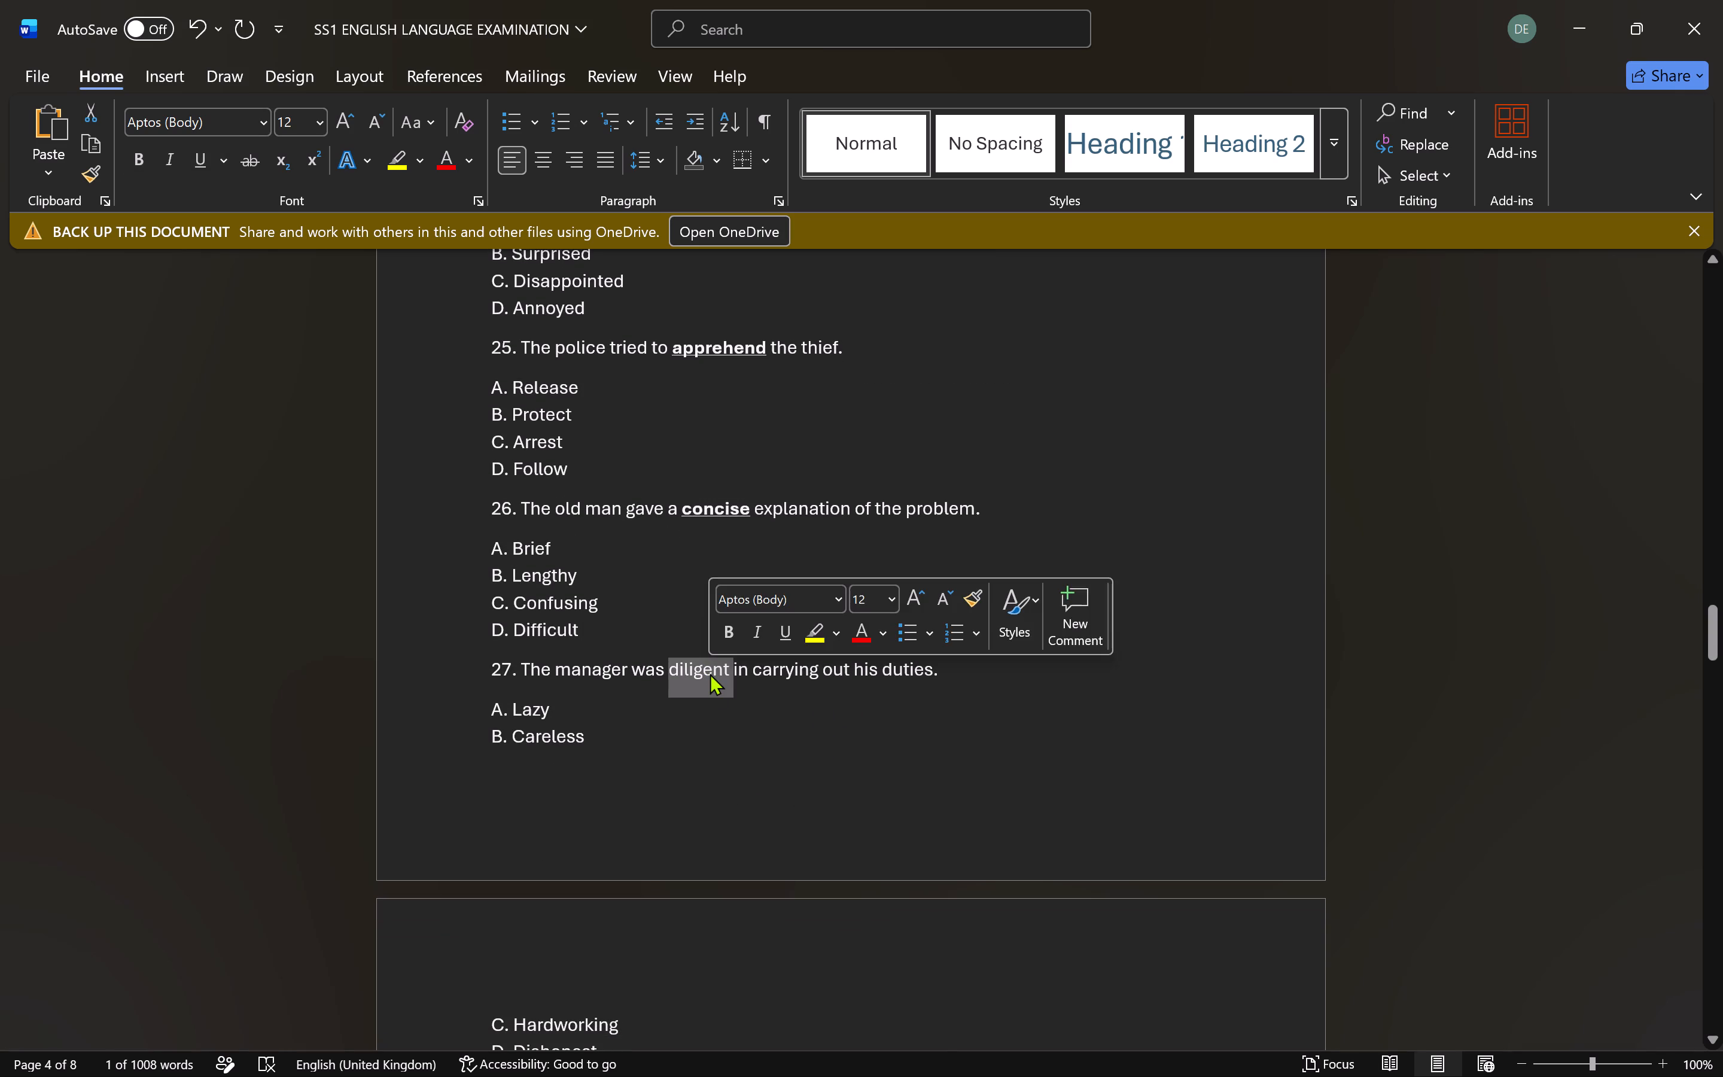
key(ctrl+b)
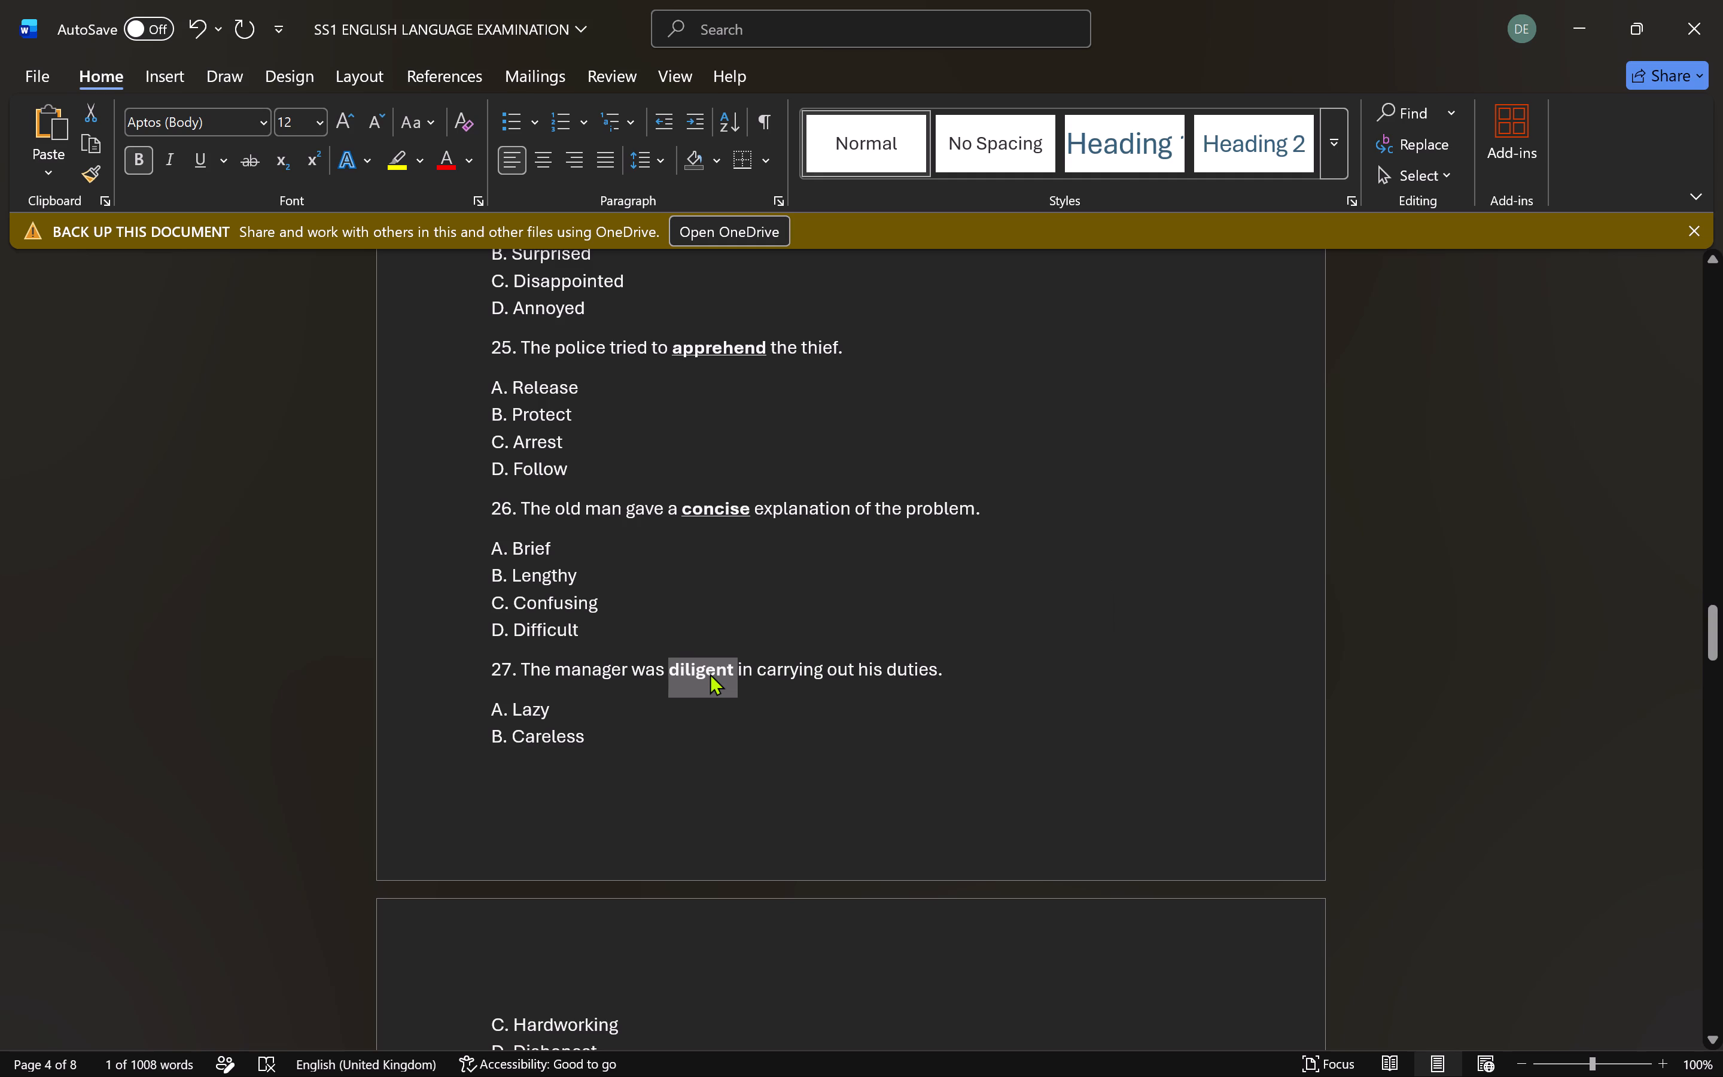
key(ctrl+u)
scroll(741, 717, down, 2)
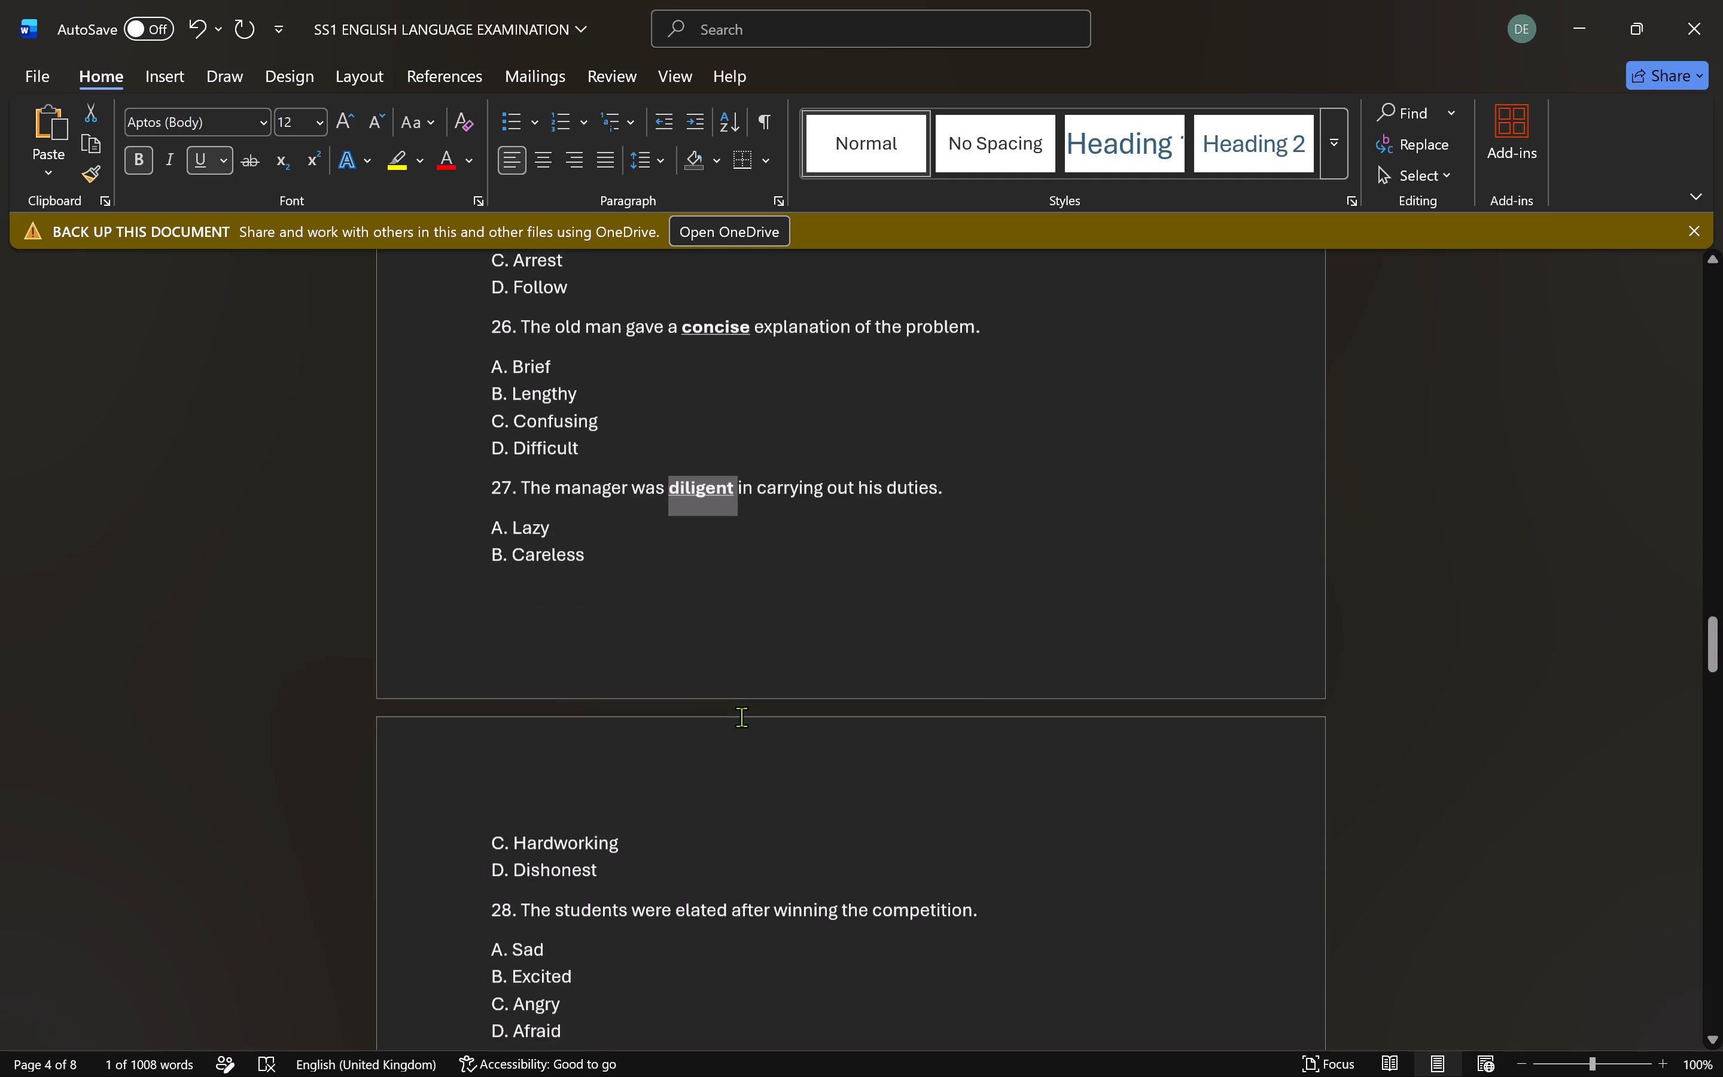
scroll(741, 717, down, 3)
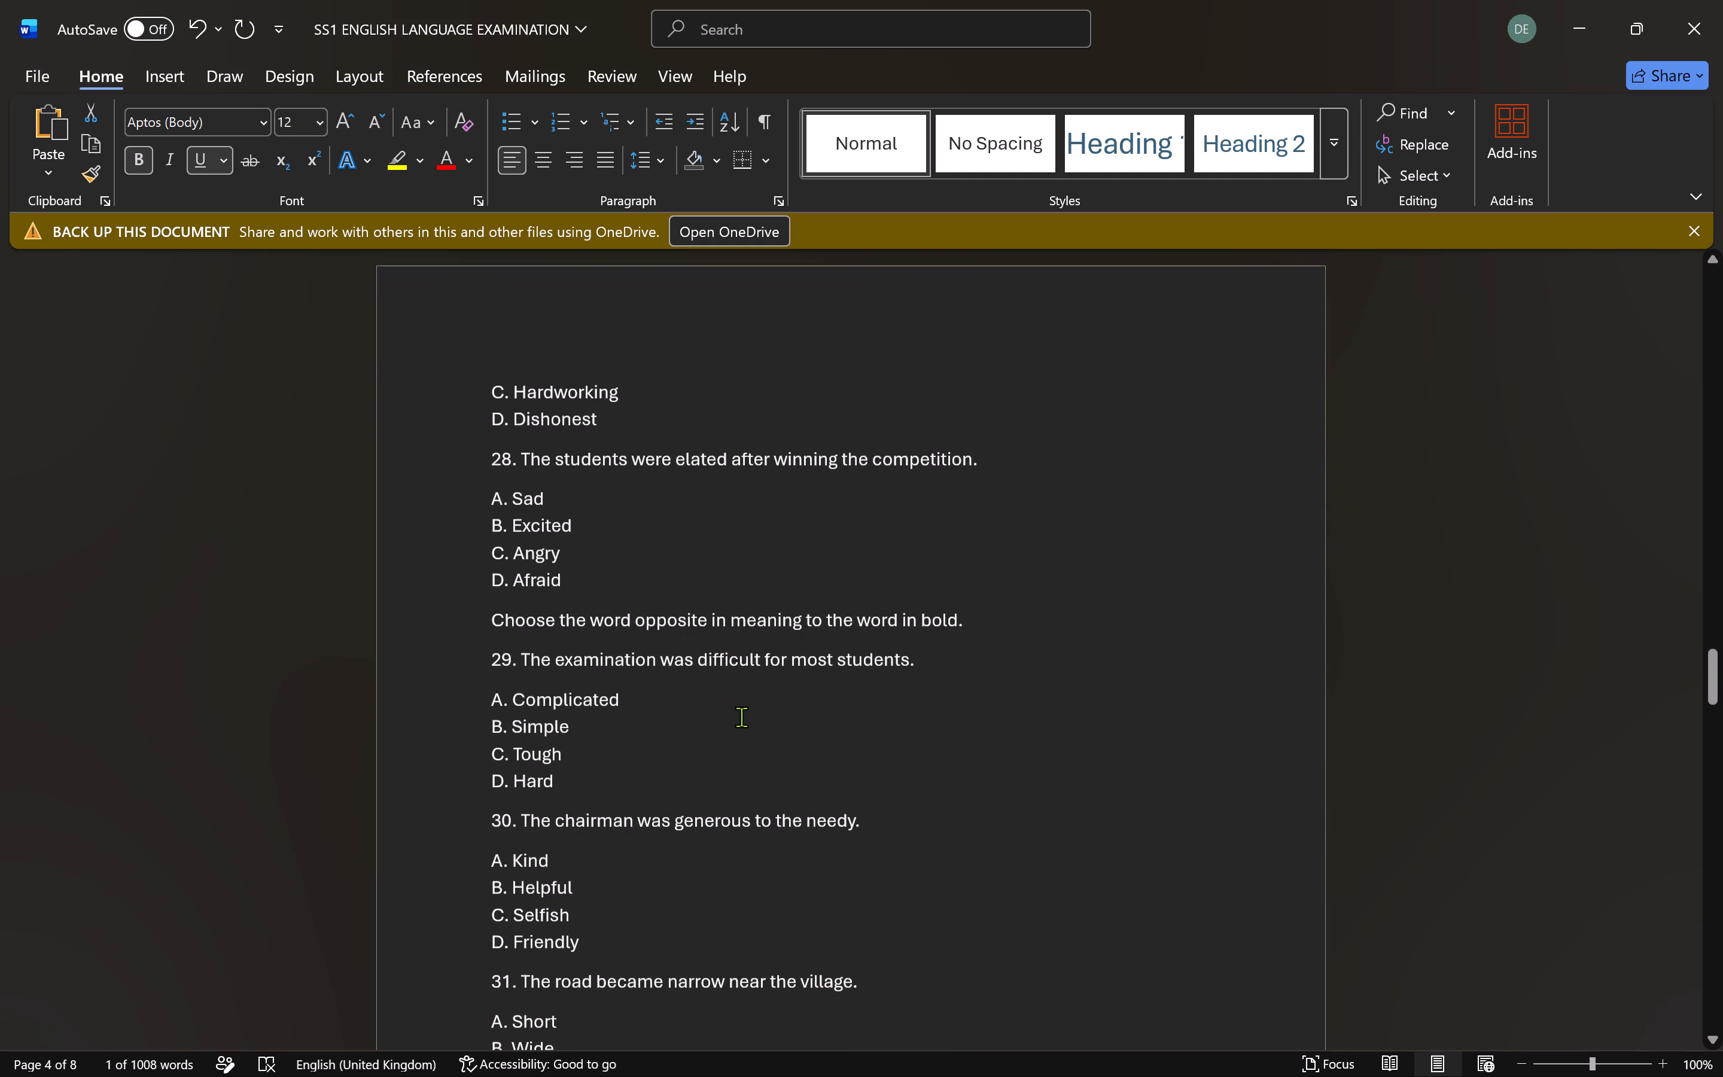
double_click(707, 463)
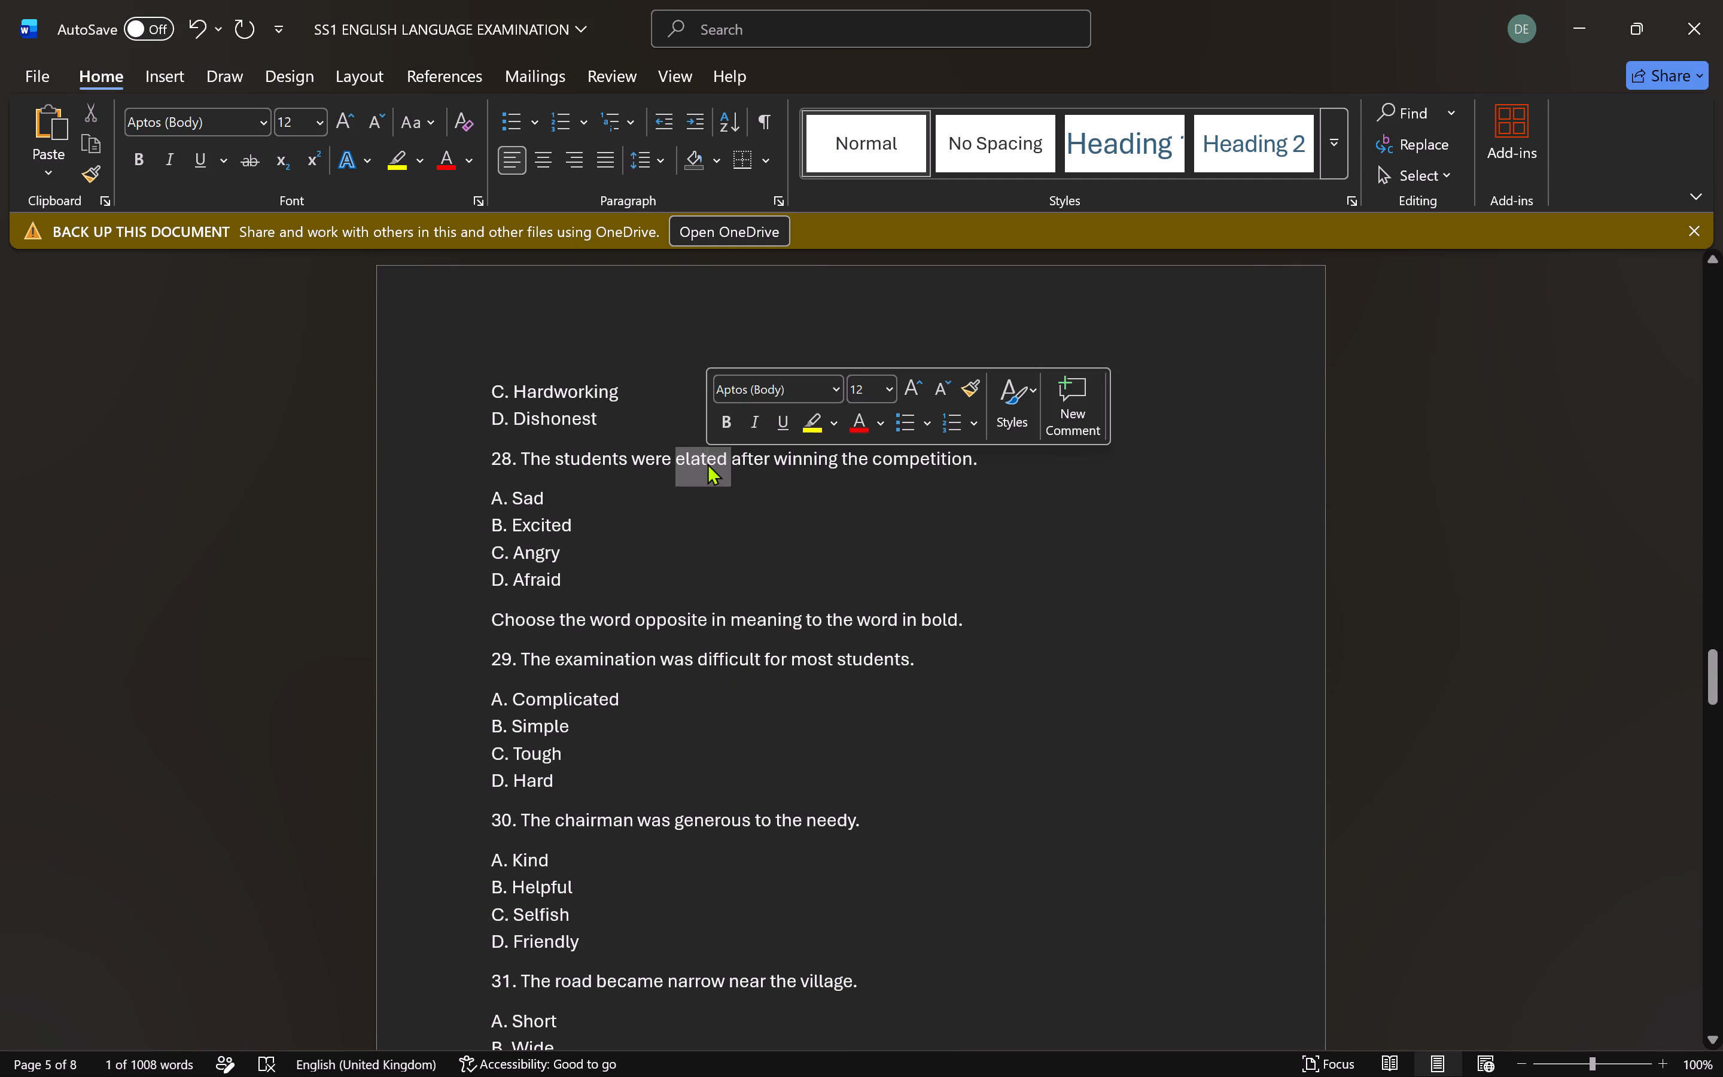
key(ctrl+b)
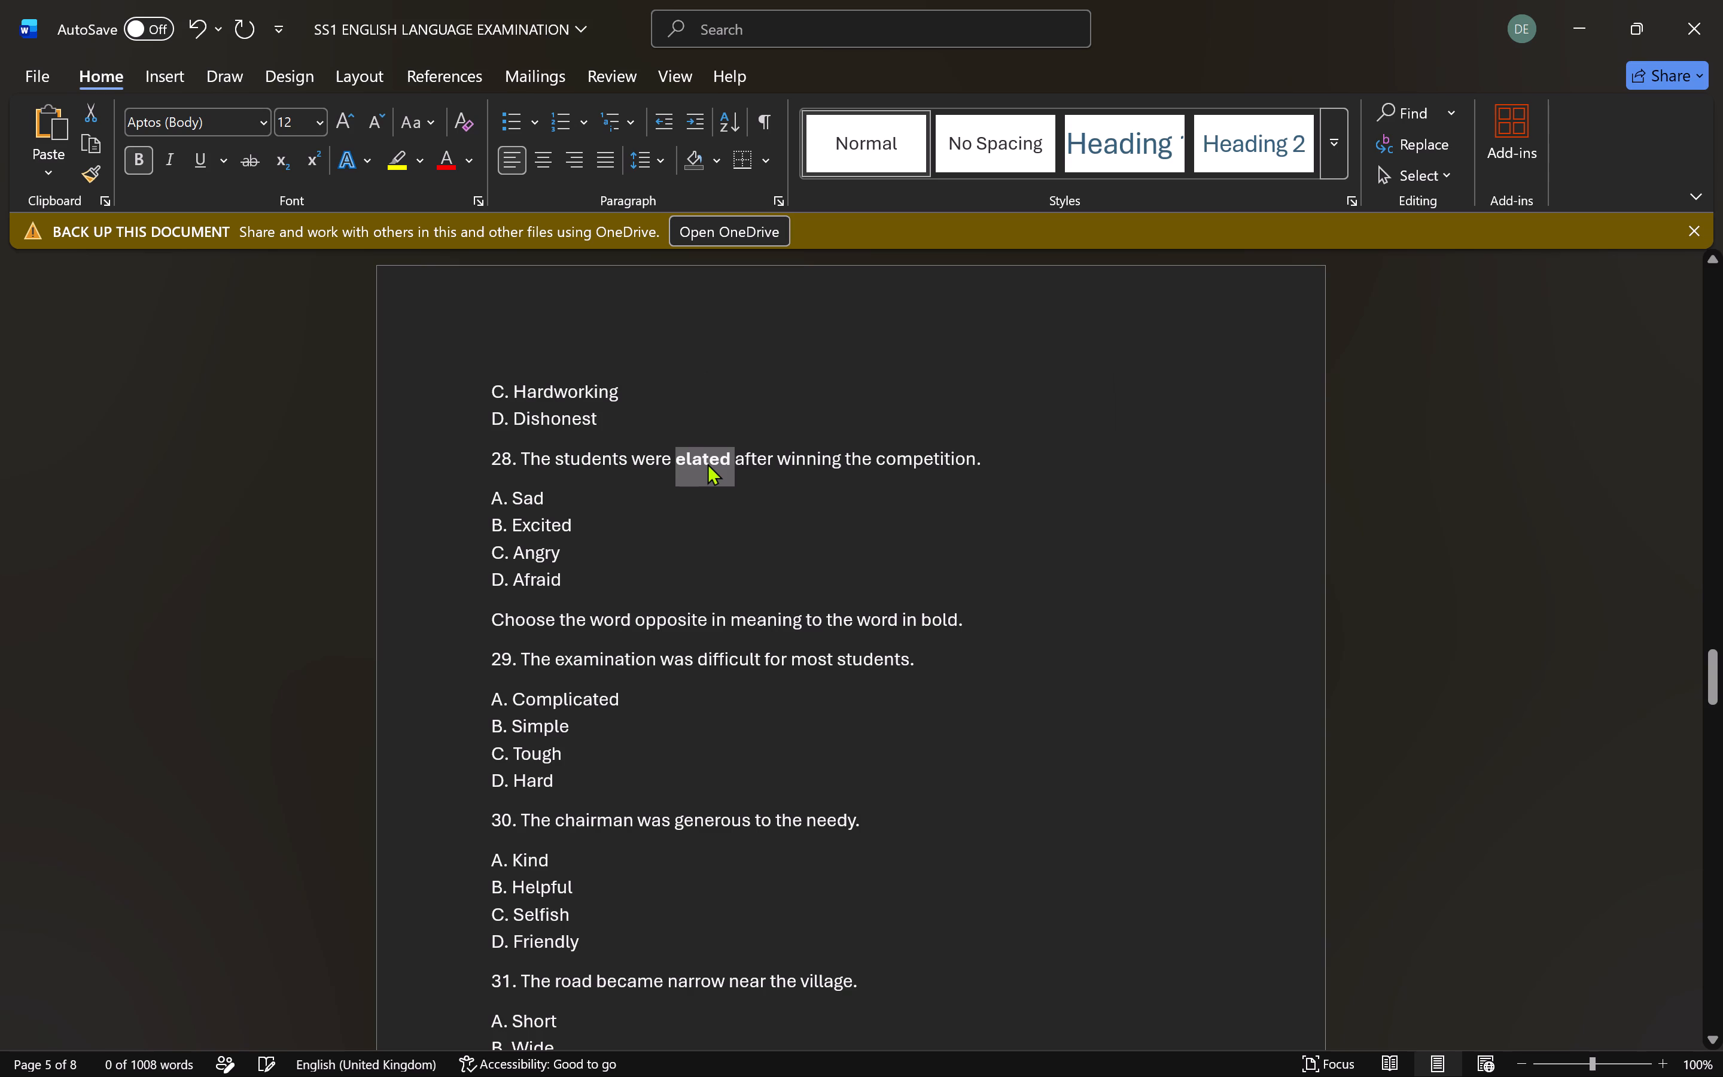
key(ctrl+u)
Make "difficult" in question 29 and "generous" in question 30 bold and underlined.
scroll(836, 752, down, 1)
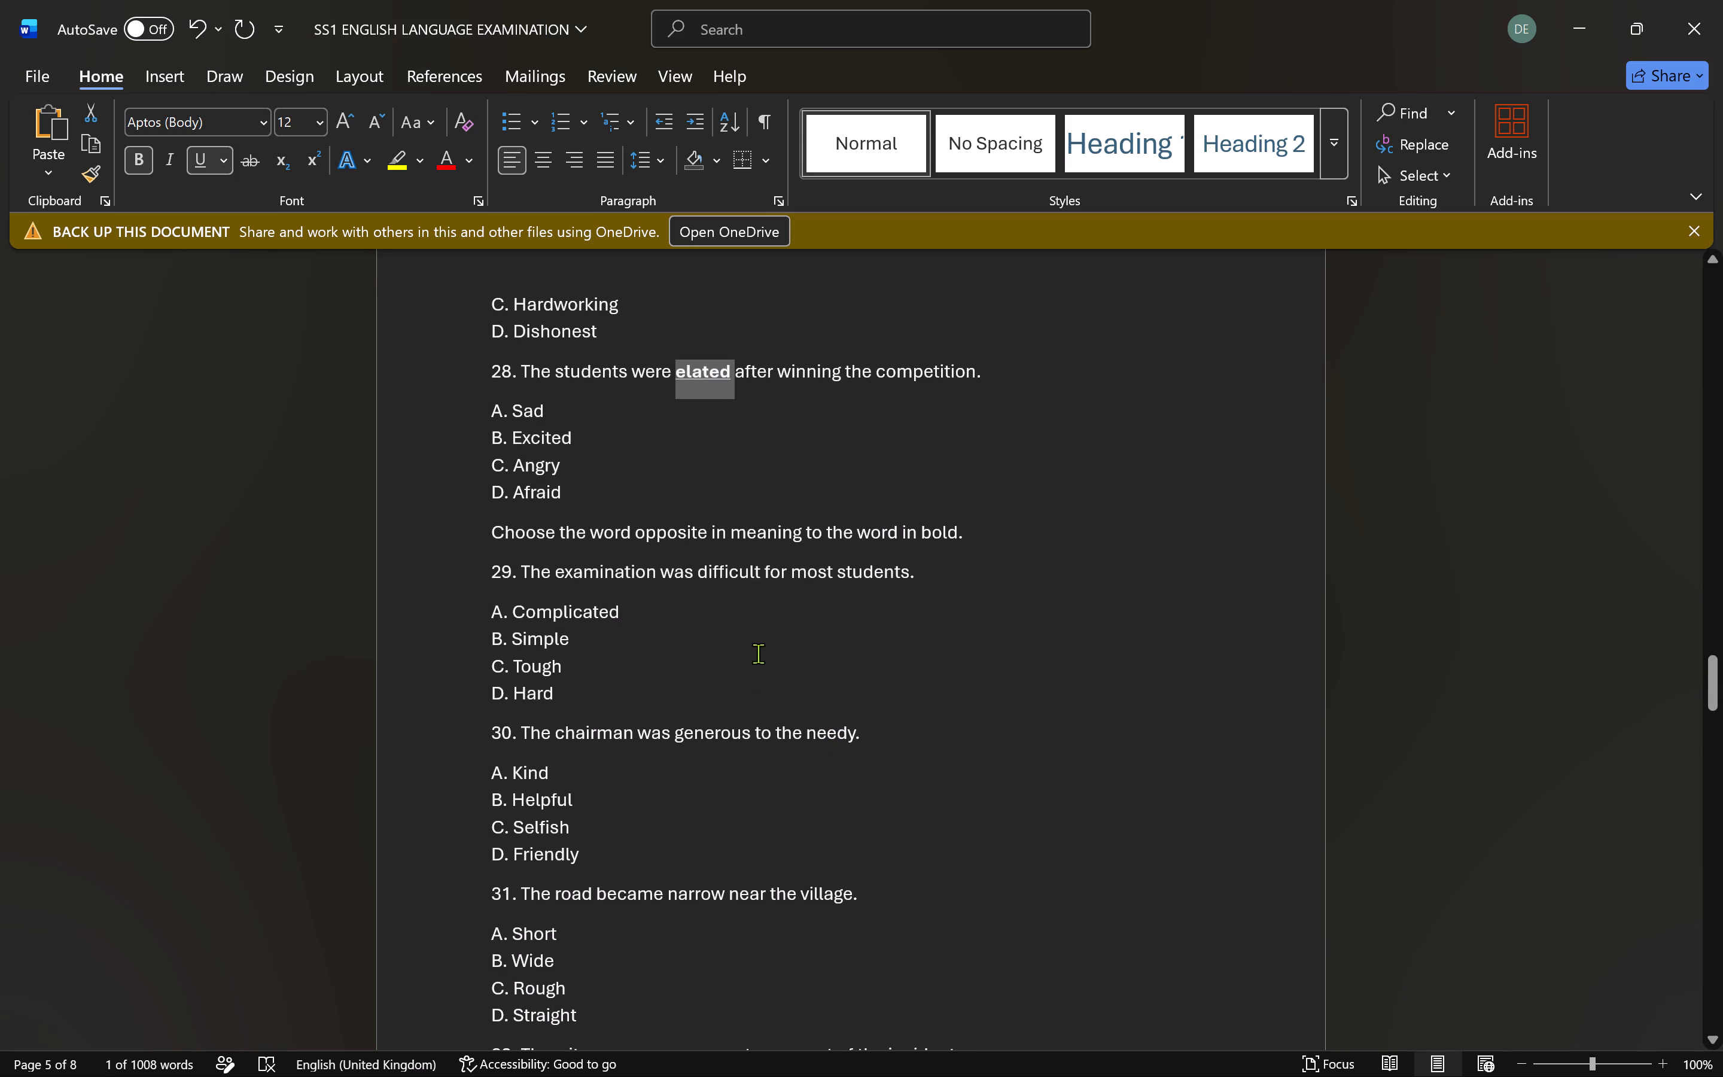
double_click(714, 568)
key(ctrl+b)
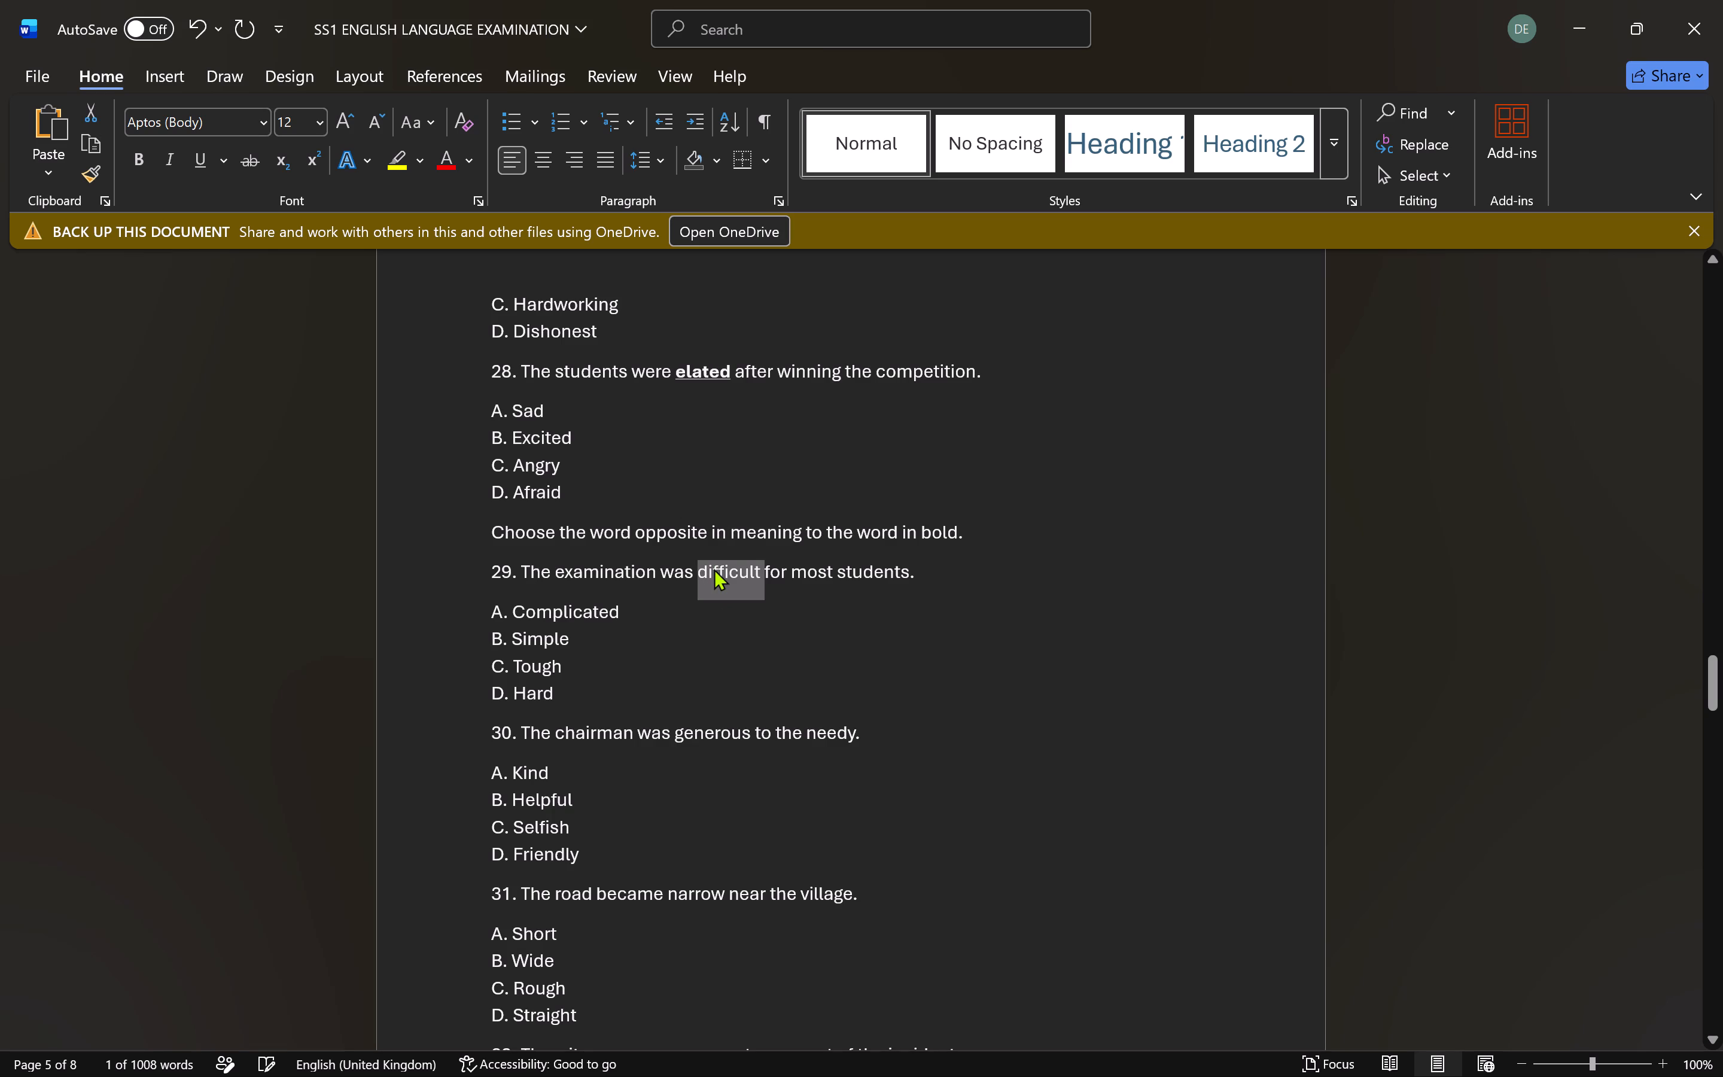
key(ctrl+u)
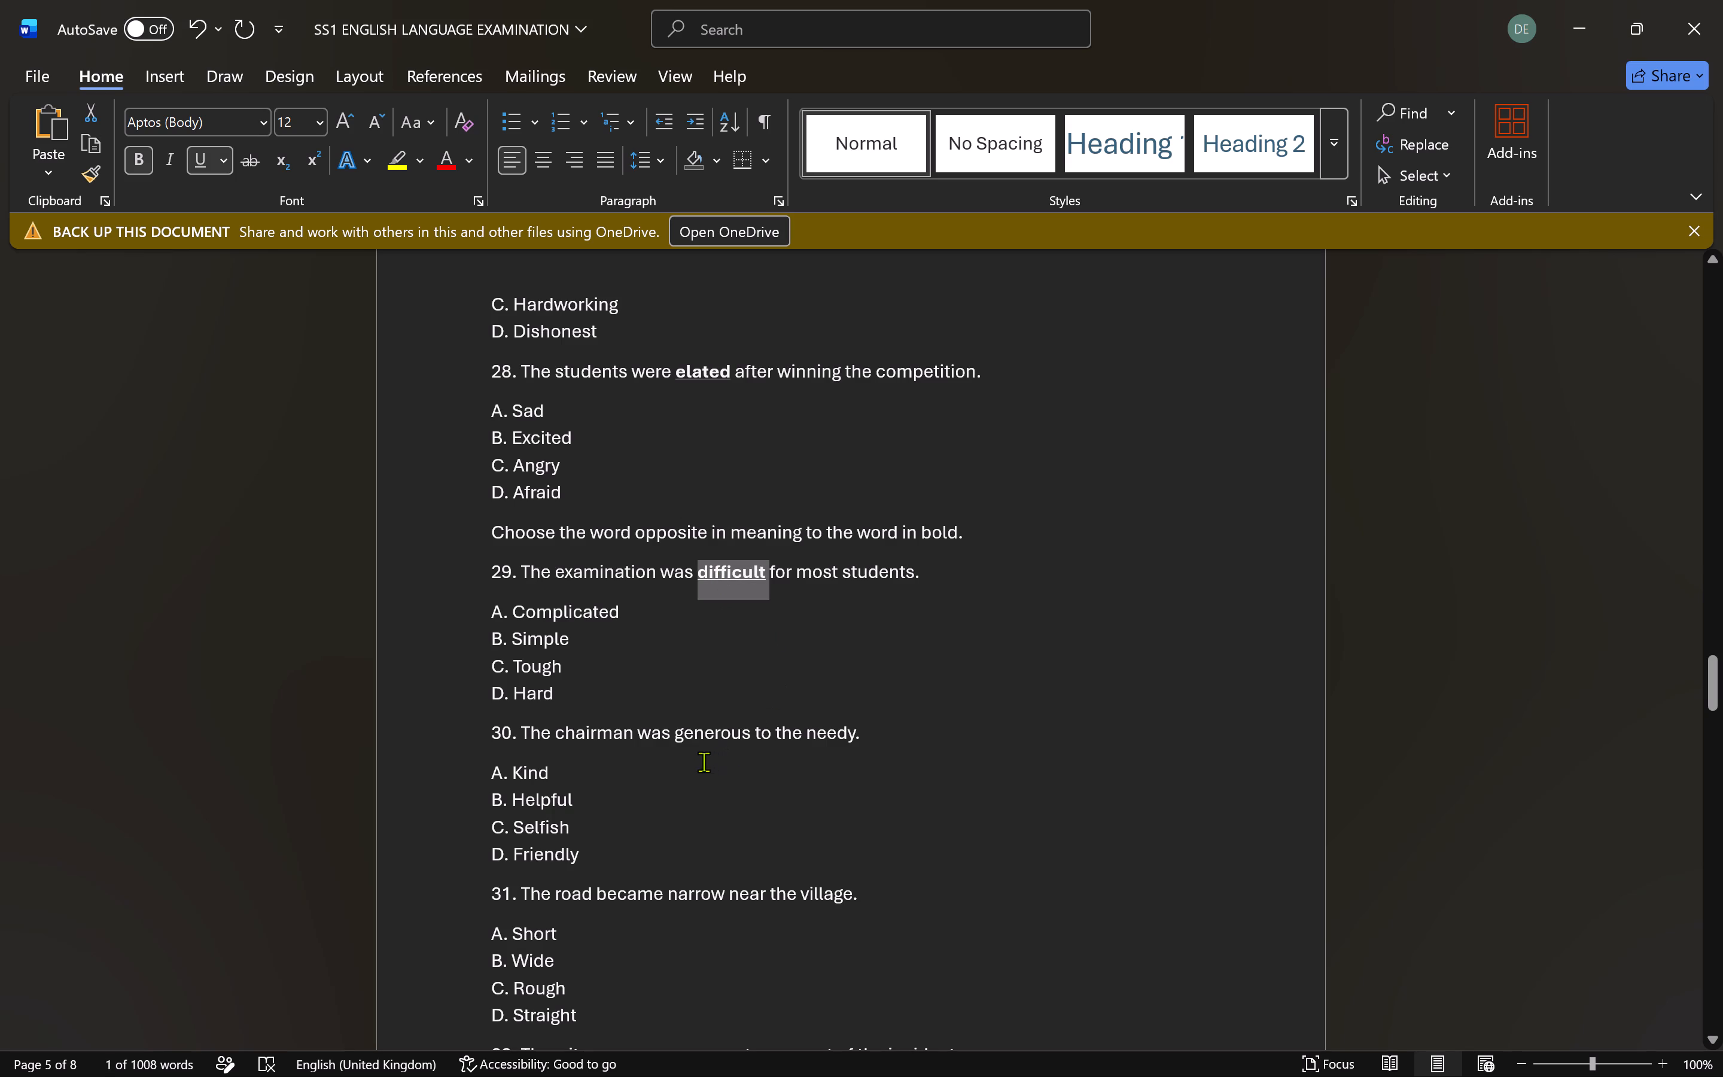
double_click(710, 740)
key(ctrl+b)
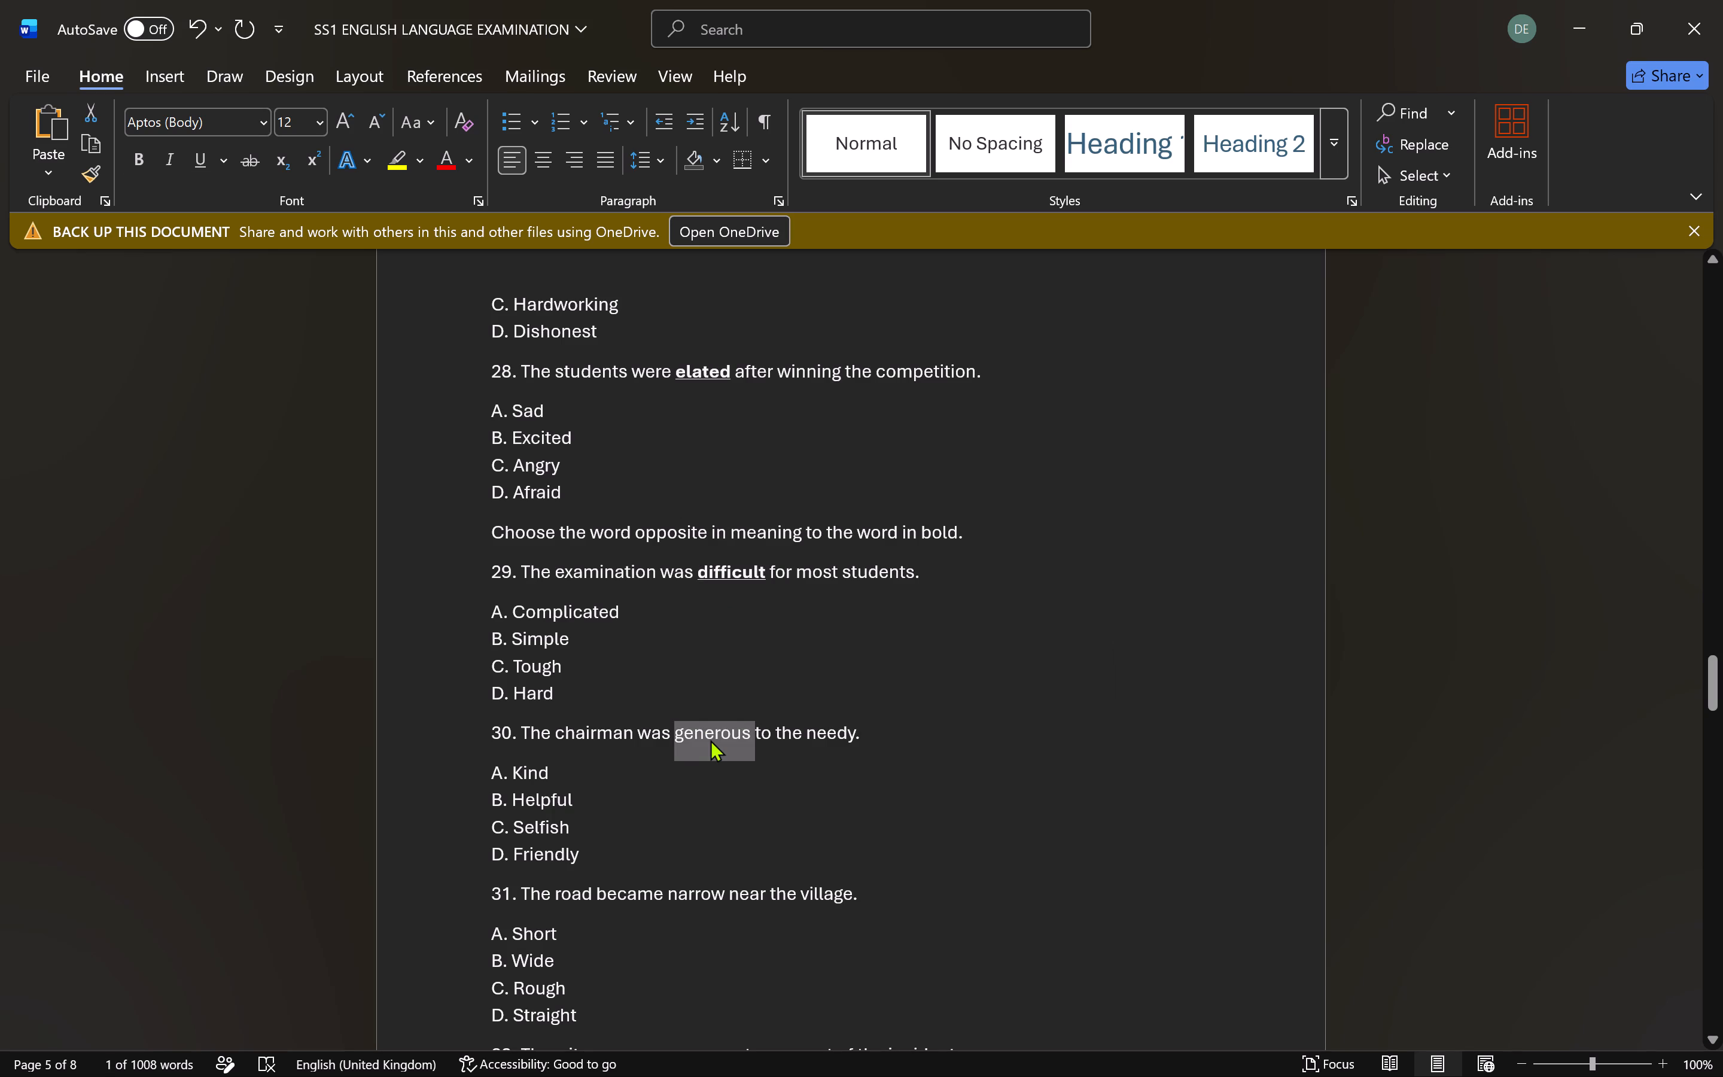
key(ctrl+u)
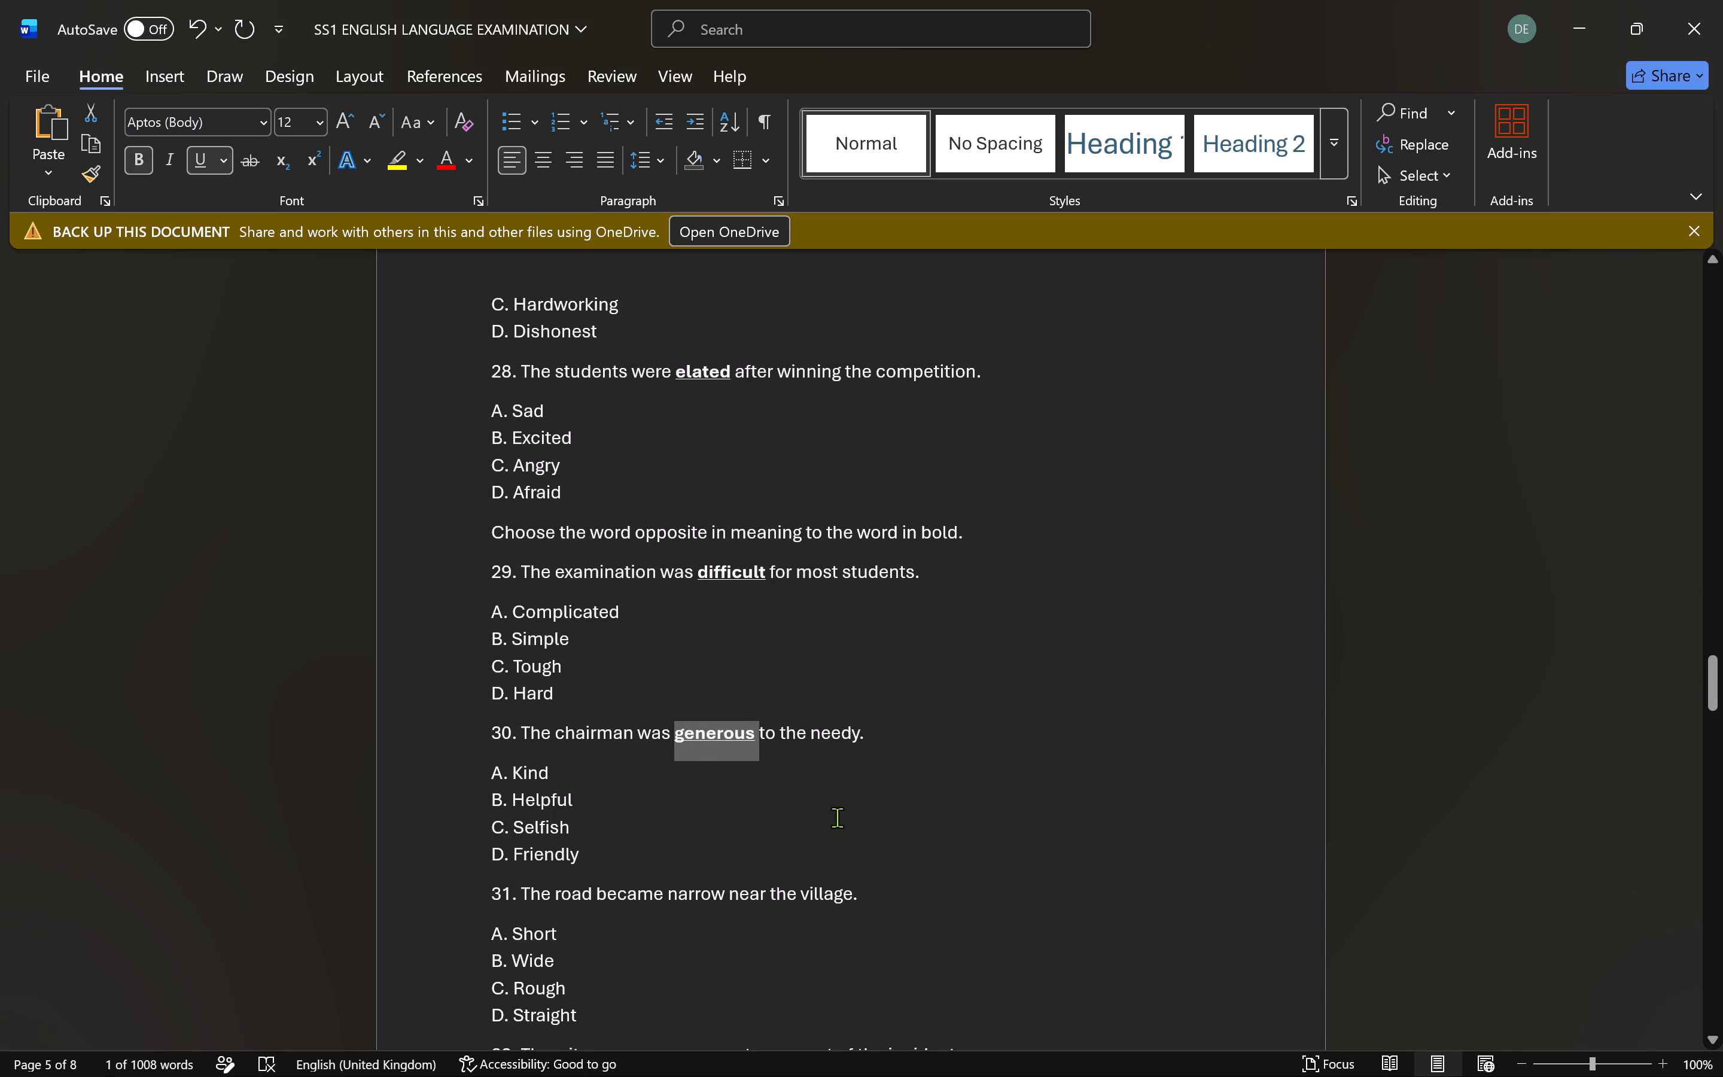
Make "narrow" in question 31 and "accurate" in question 32 bold and underlined.
scroll(837, 817, down, 2)
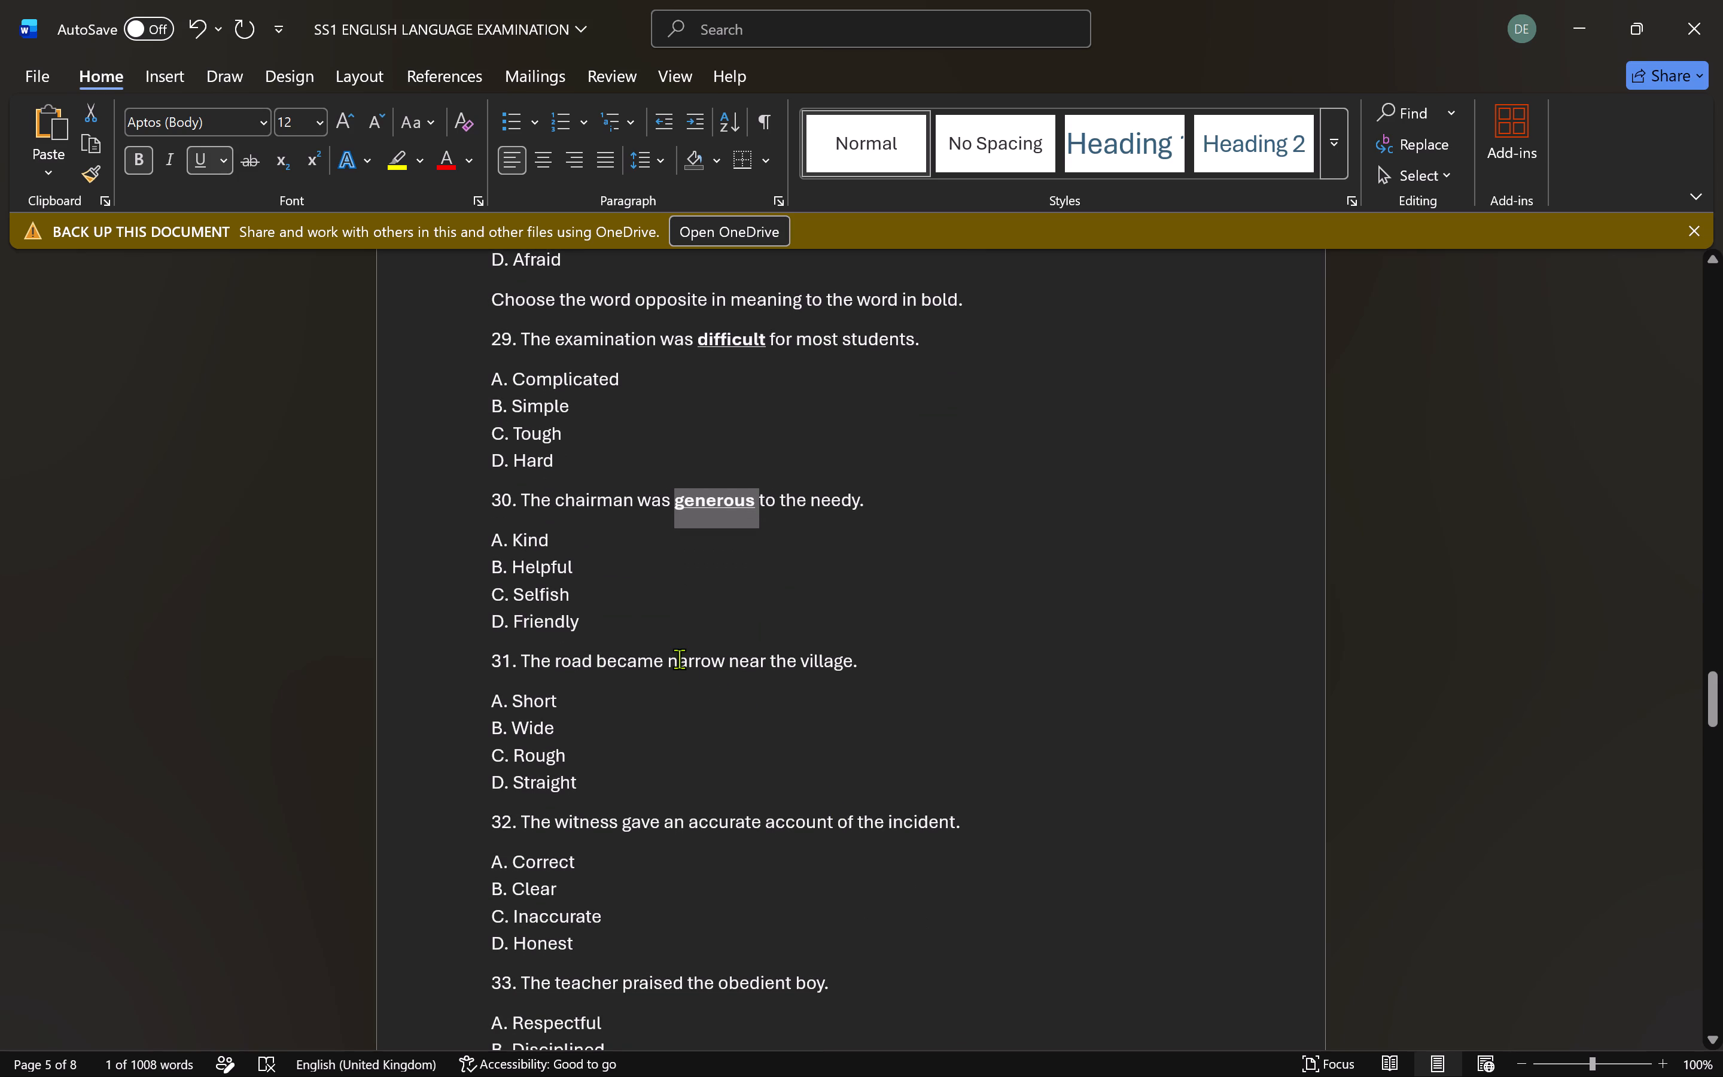
double_click(679, 659)
key(ctrl+b)
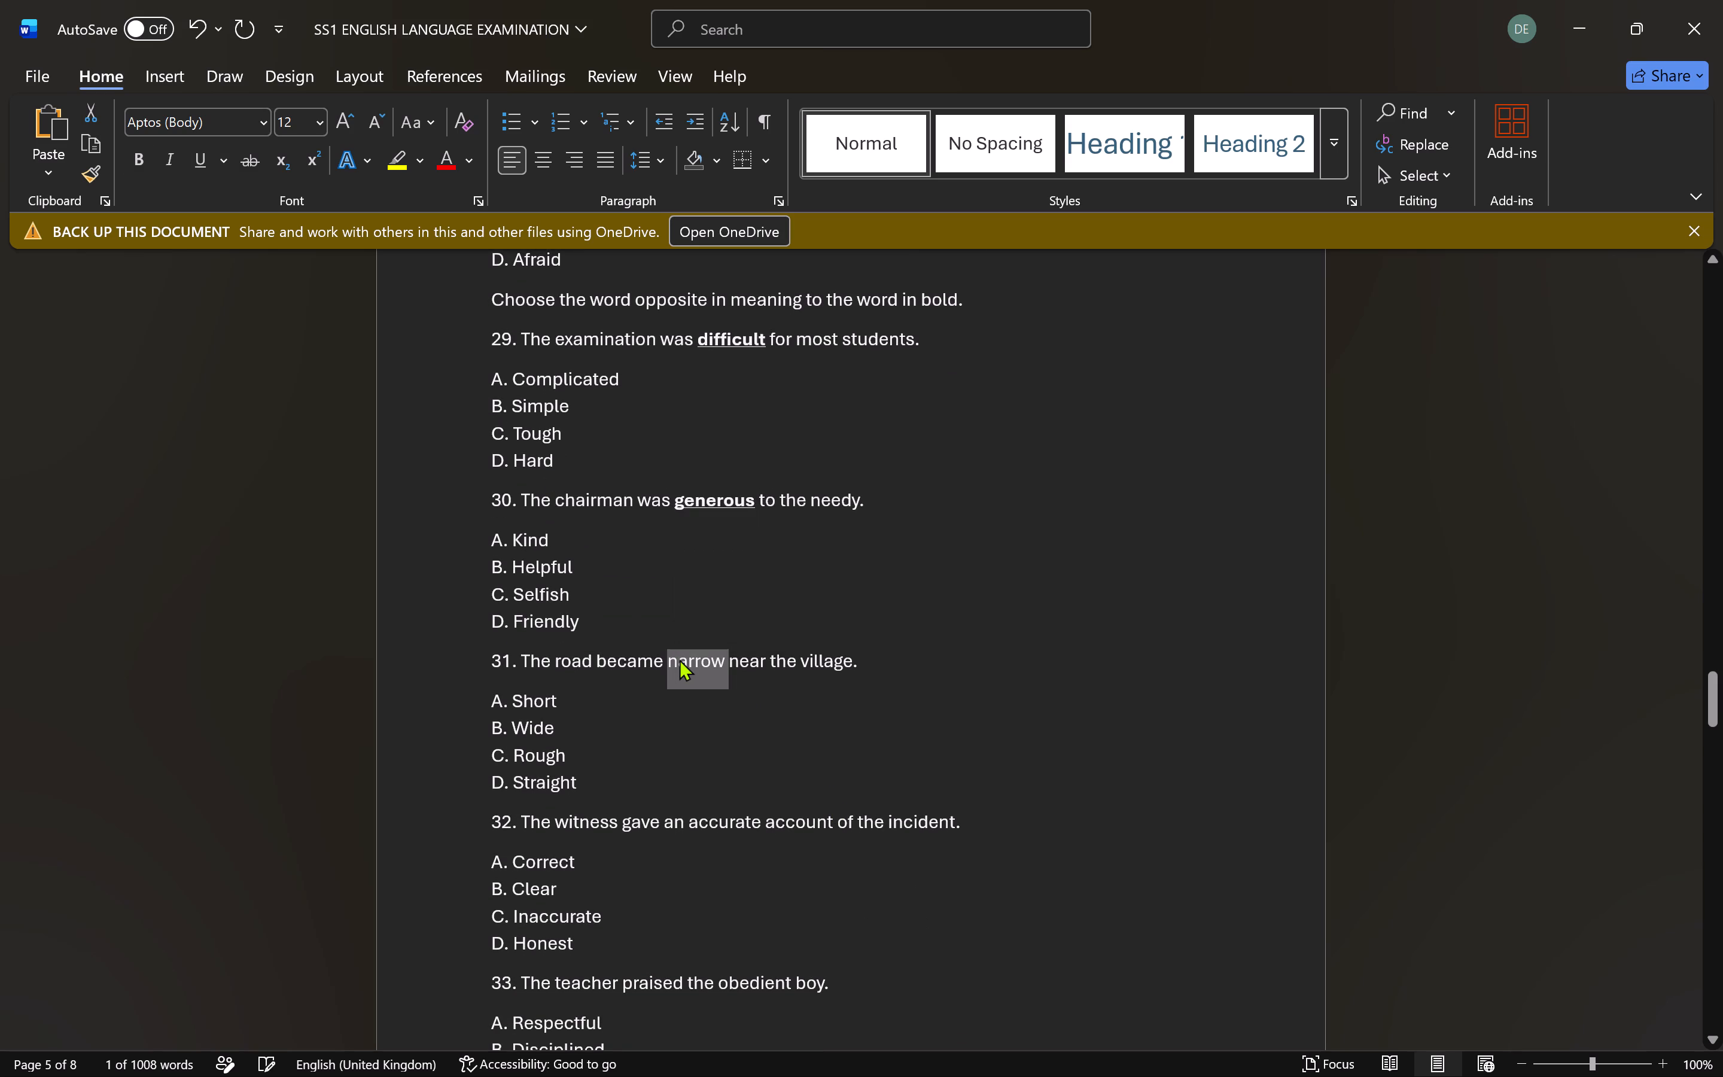
key(ctrl+u)
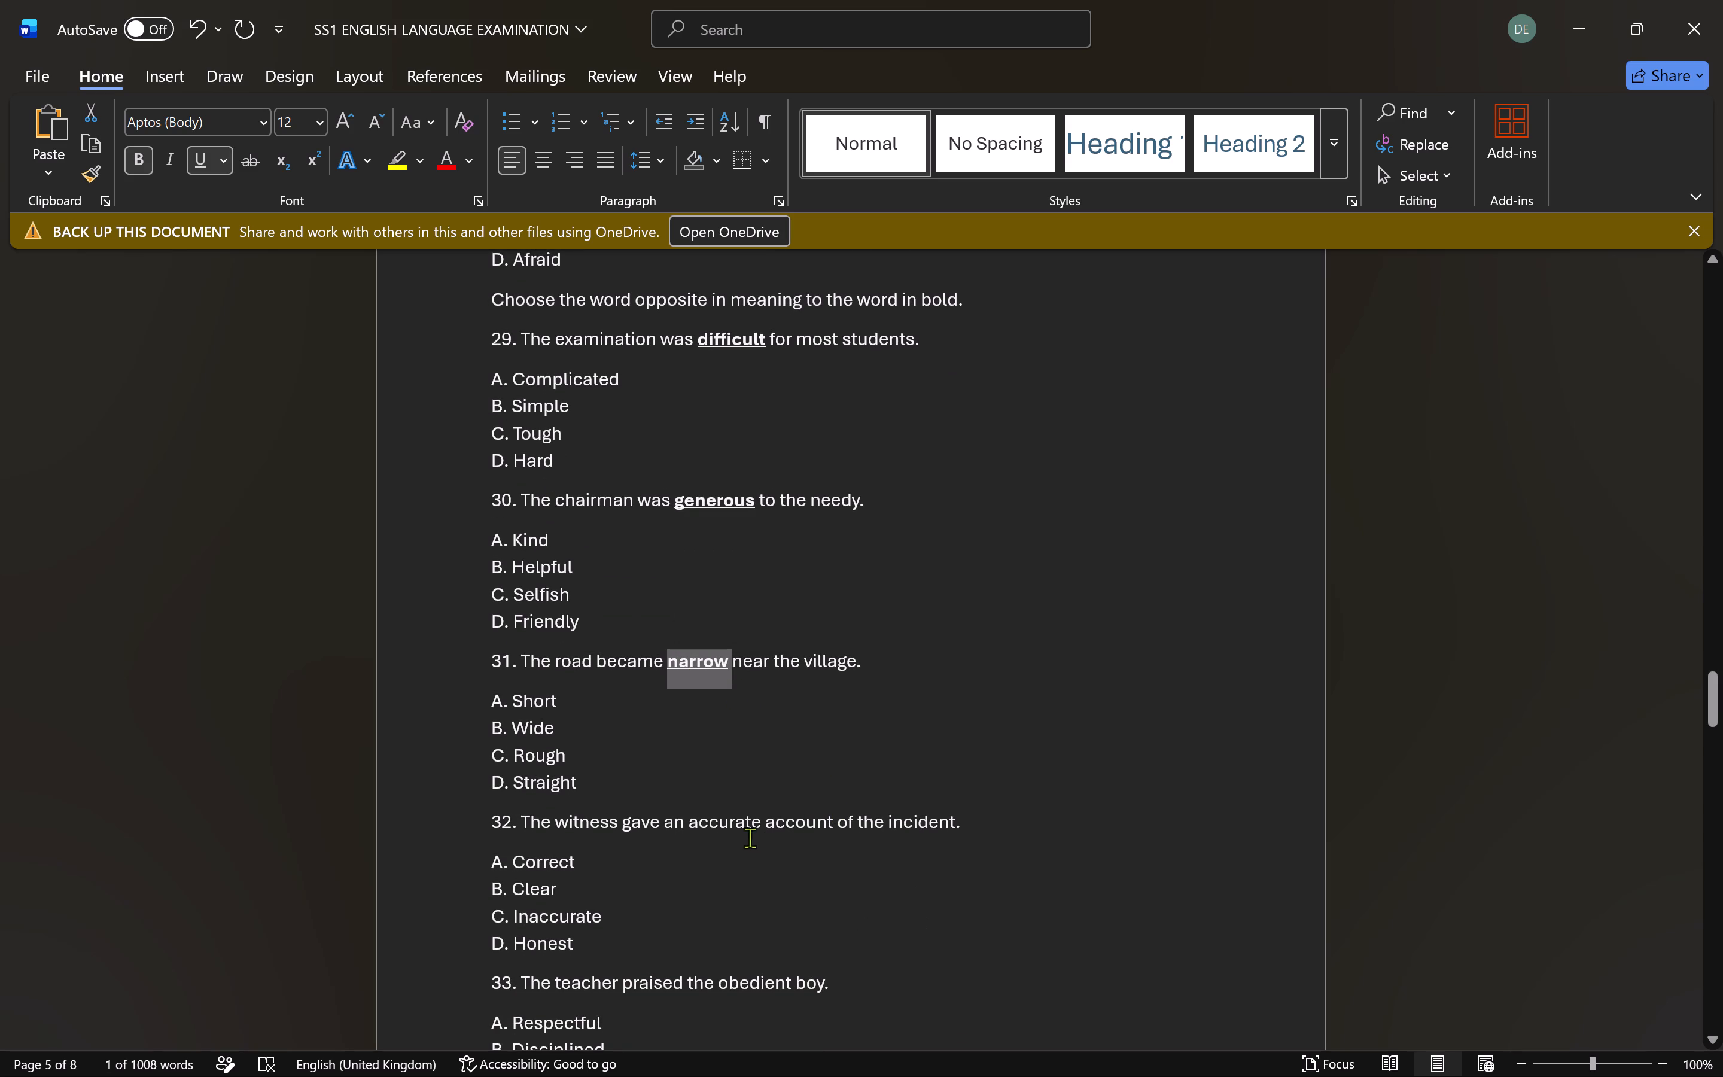
double_click(739, 833)
key(ctrl+b)
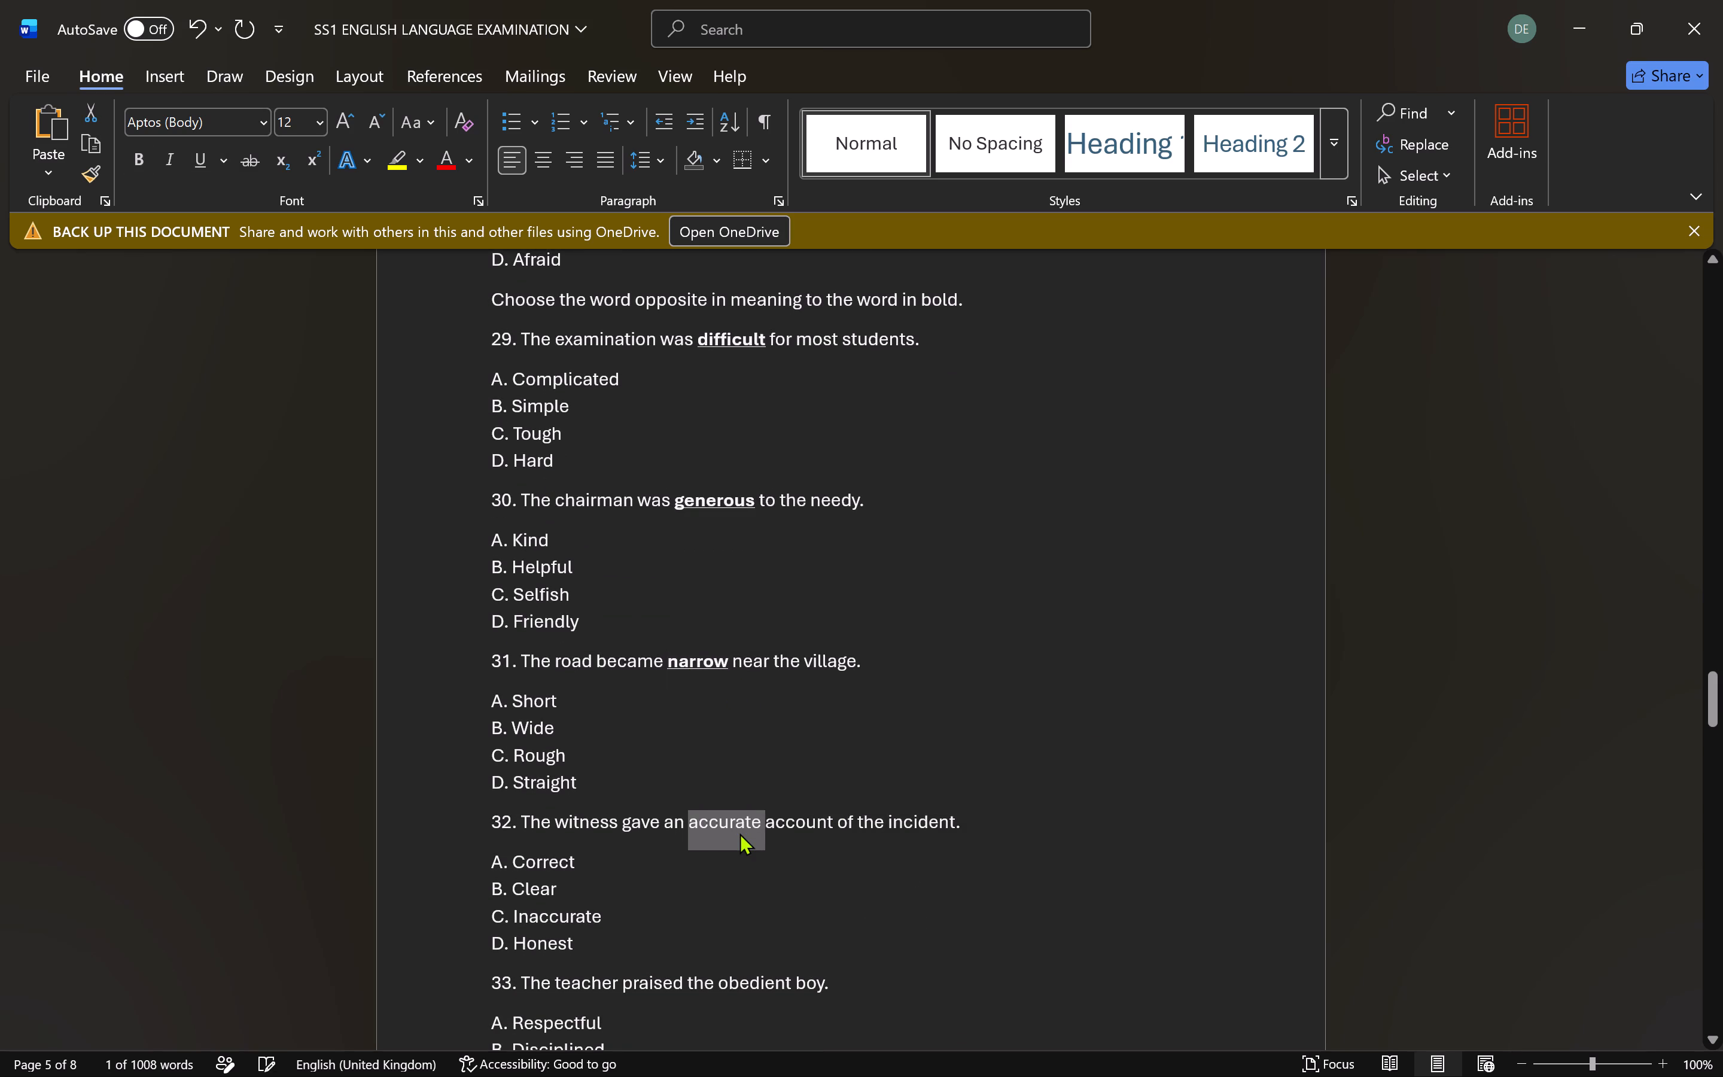
key(ctrl+u)
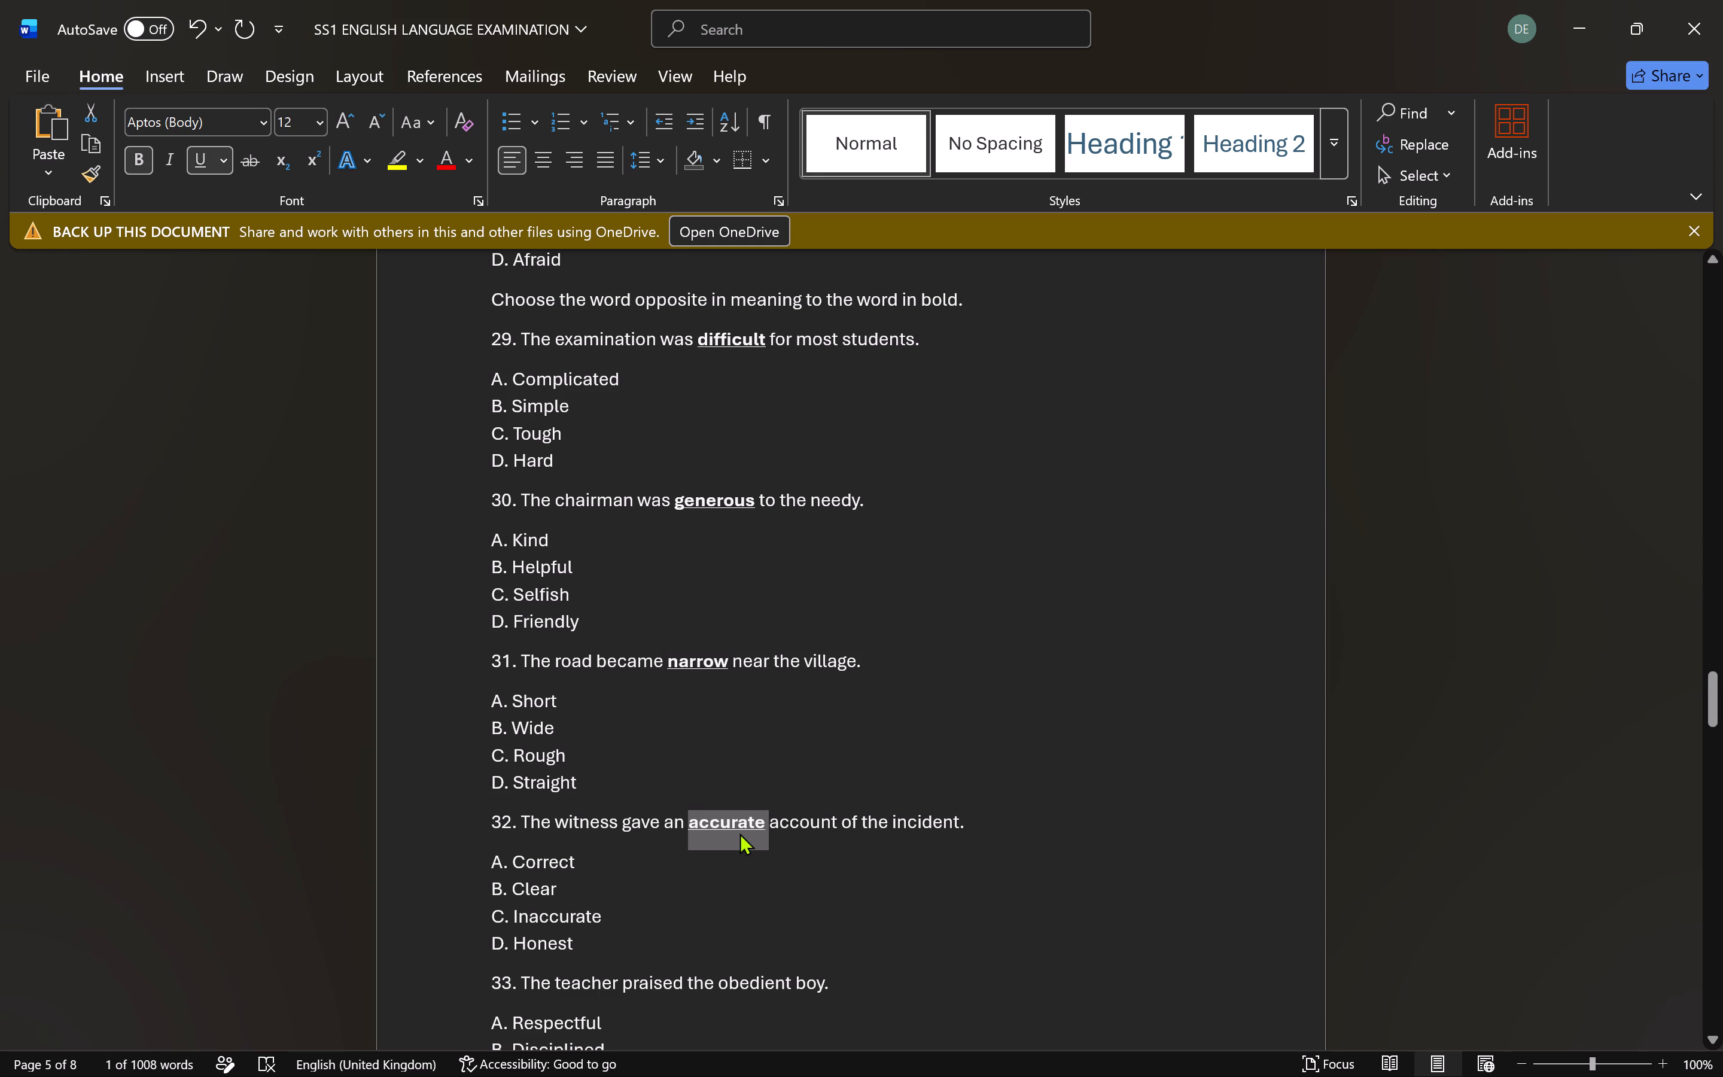
scroll(739, 833, down, 2)
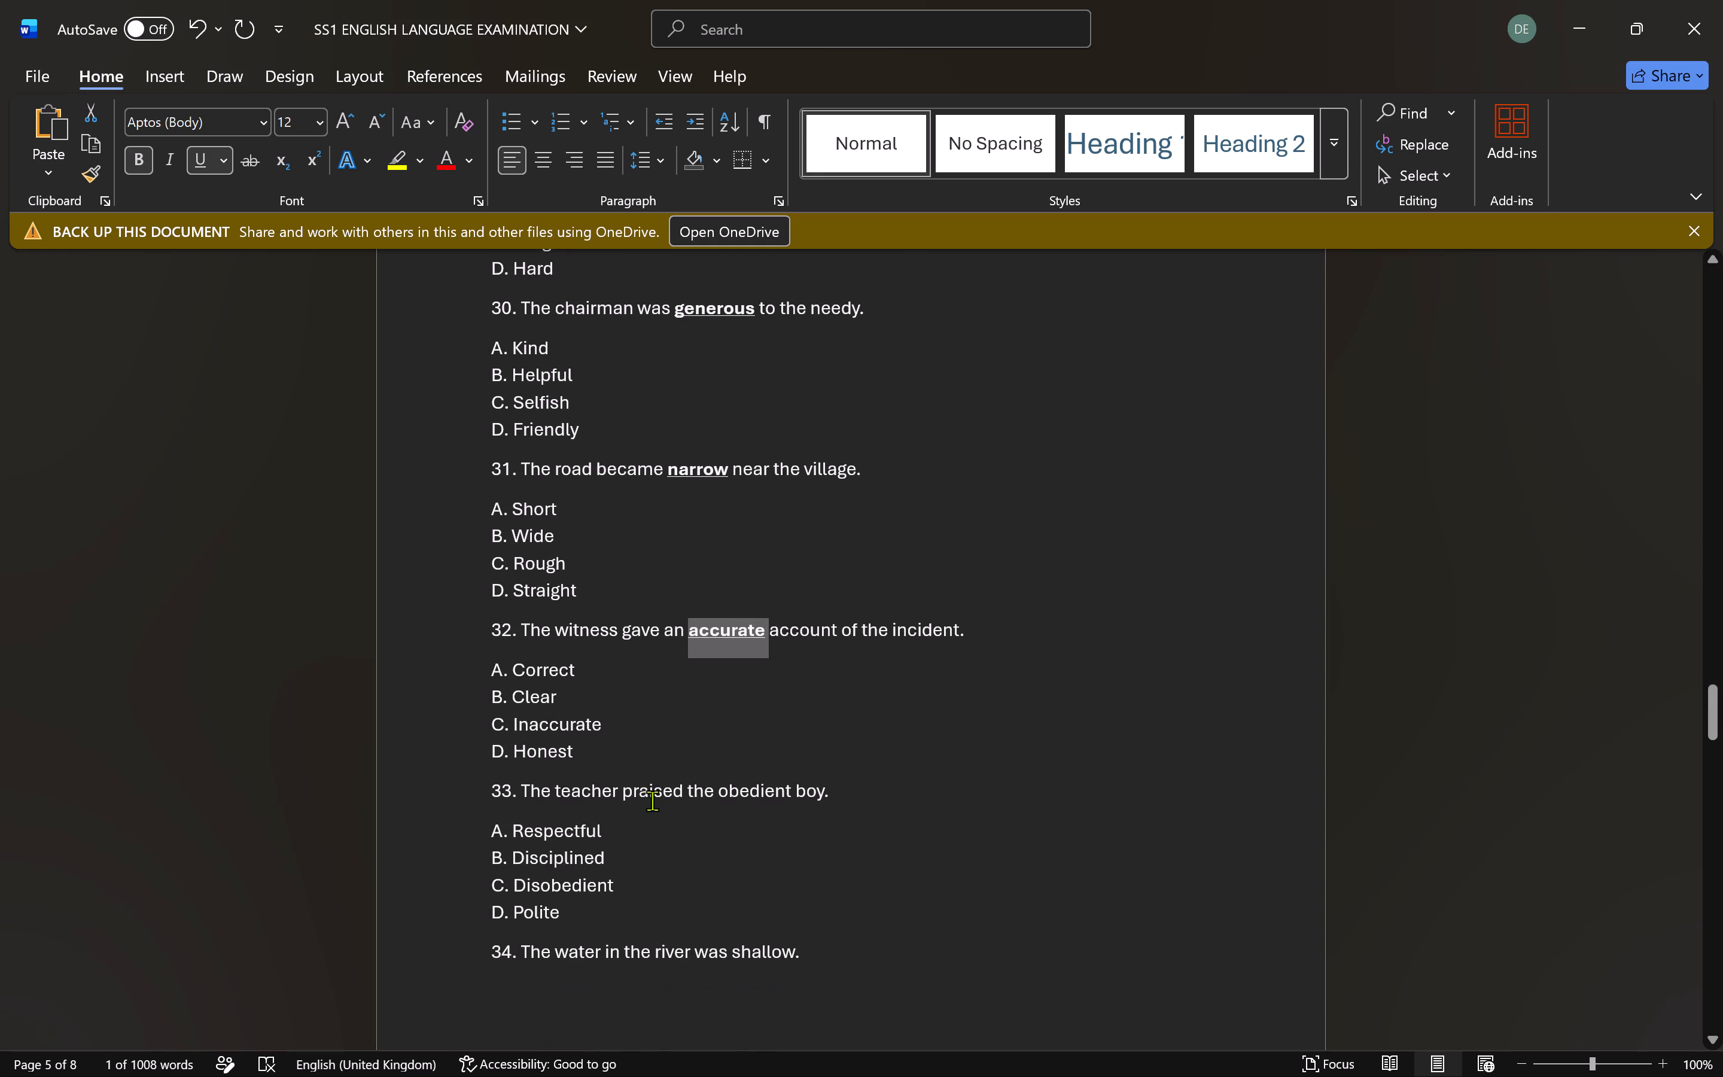
Make "praised" in question 33 and "shallow" in question 34 bold and underlined.
double_click(652, 800)
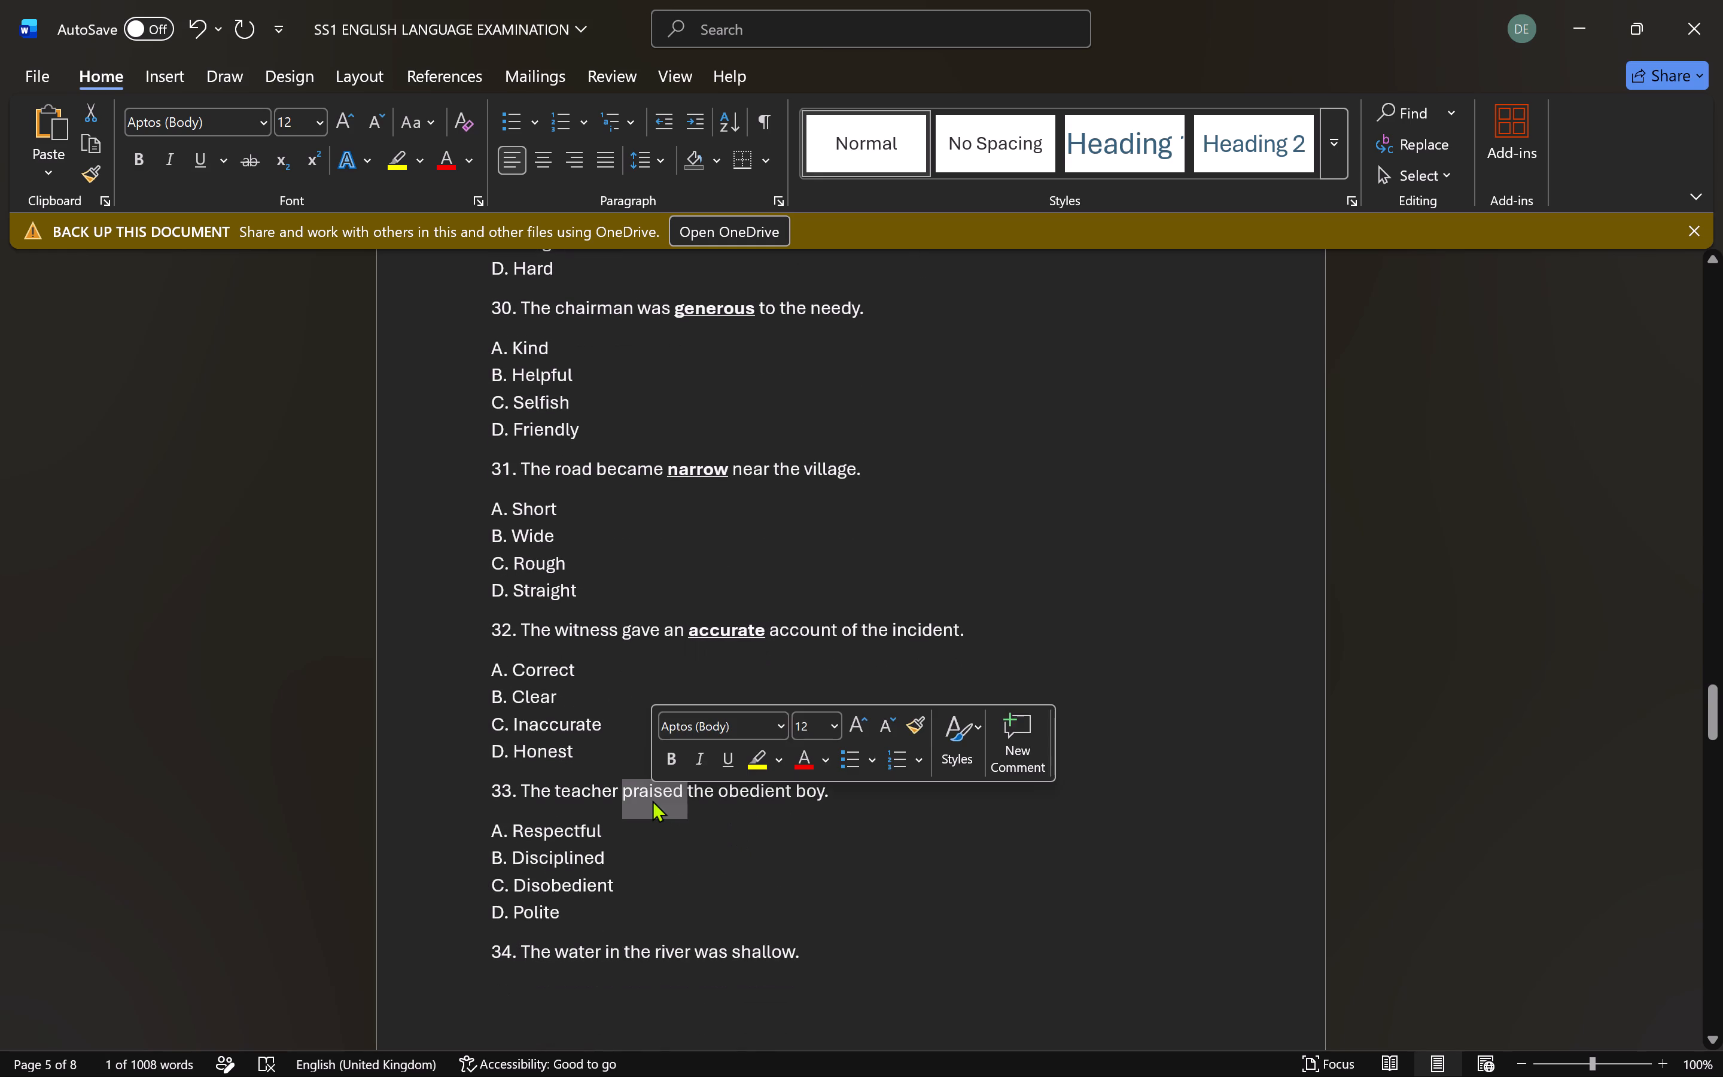
key(ctrl+b)
key(ctrl+u)
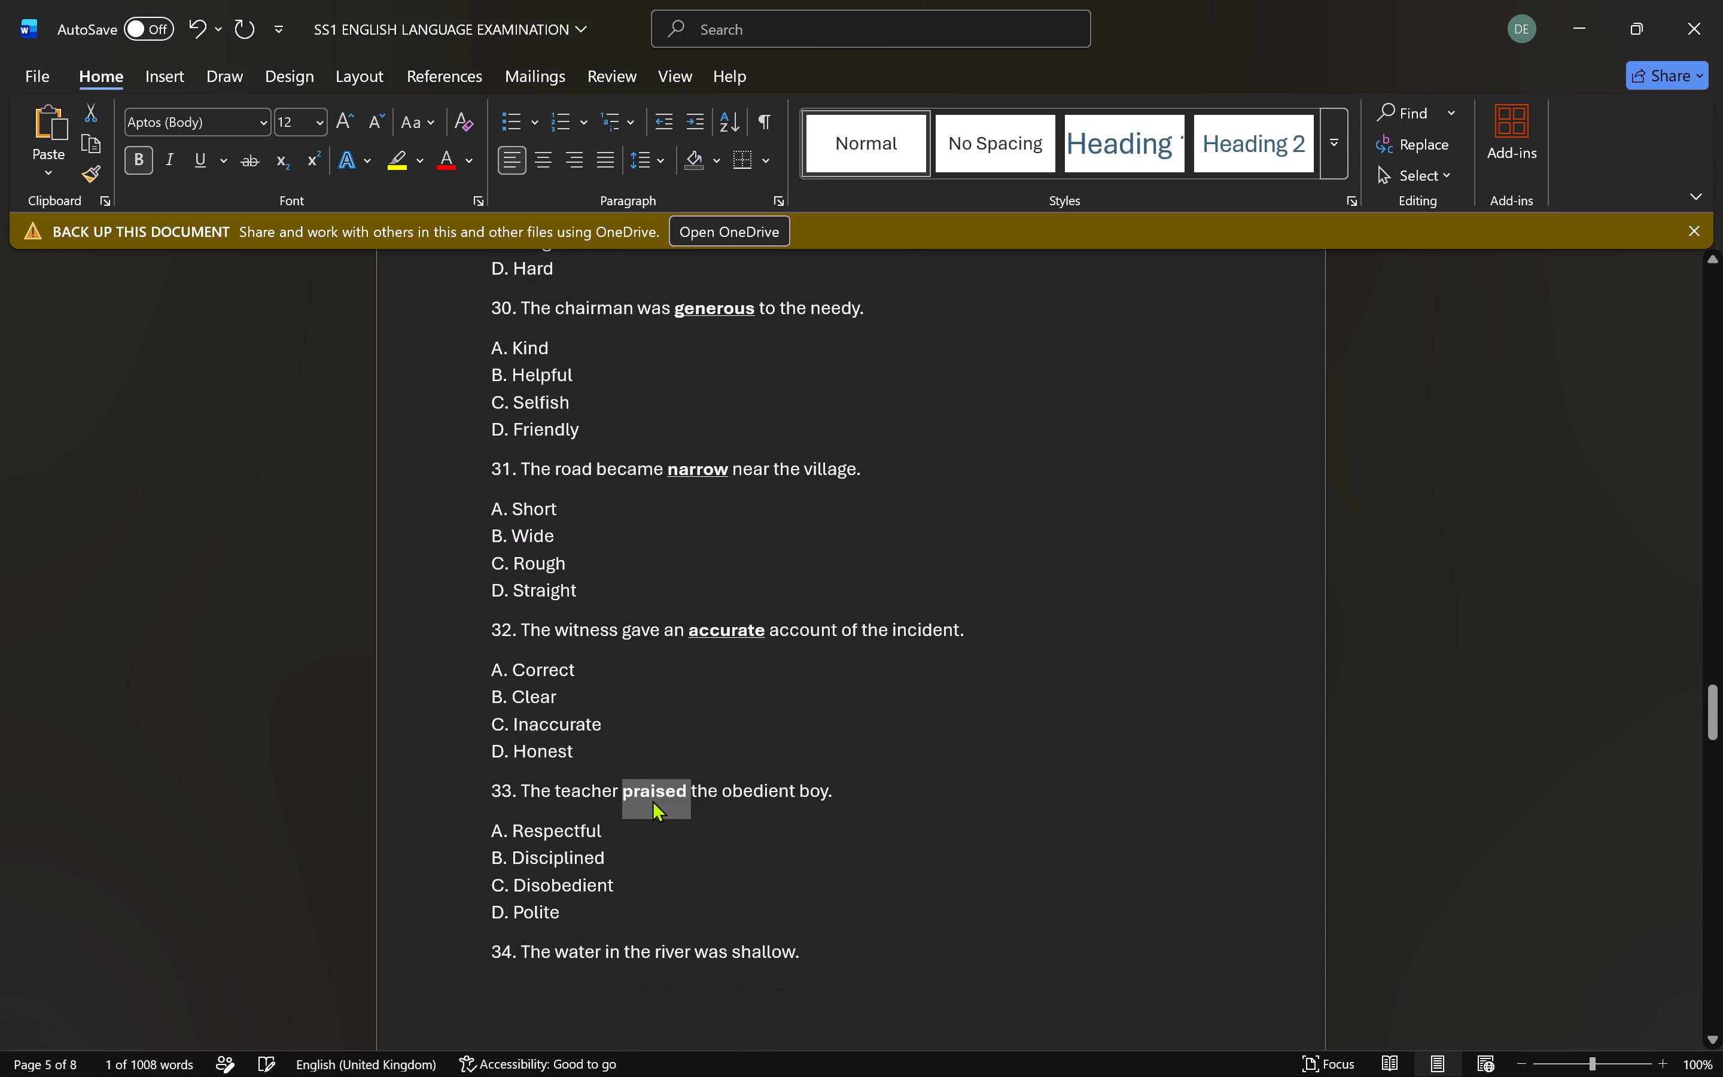
scroll(748, 886, down, 4)
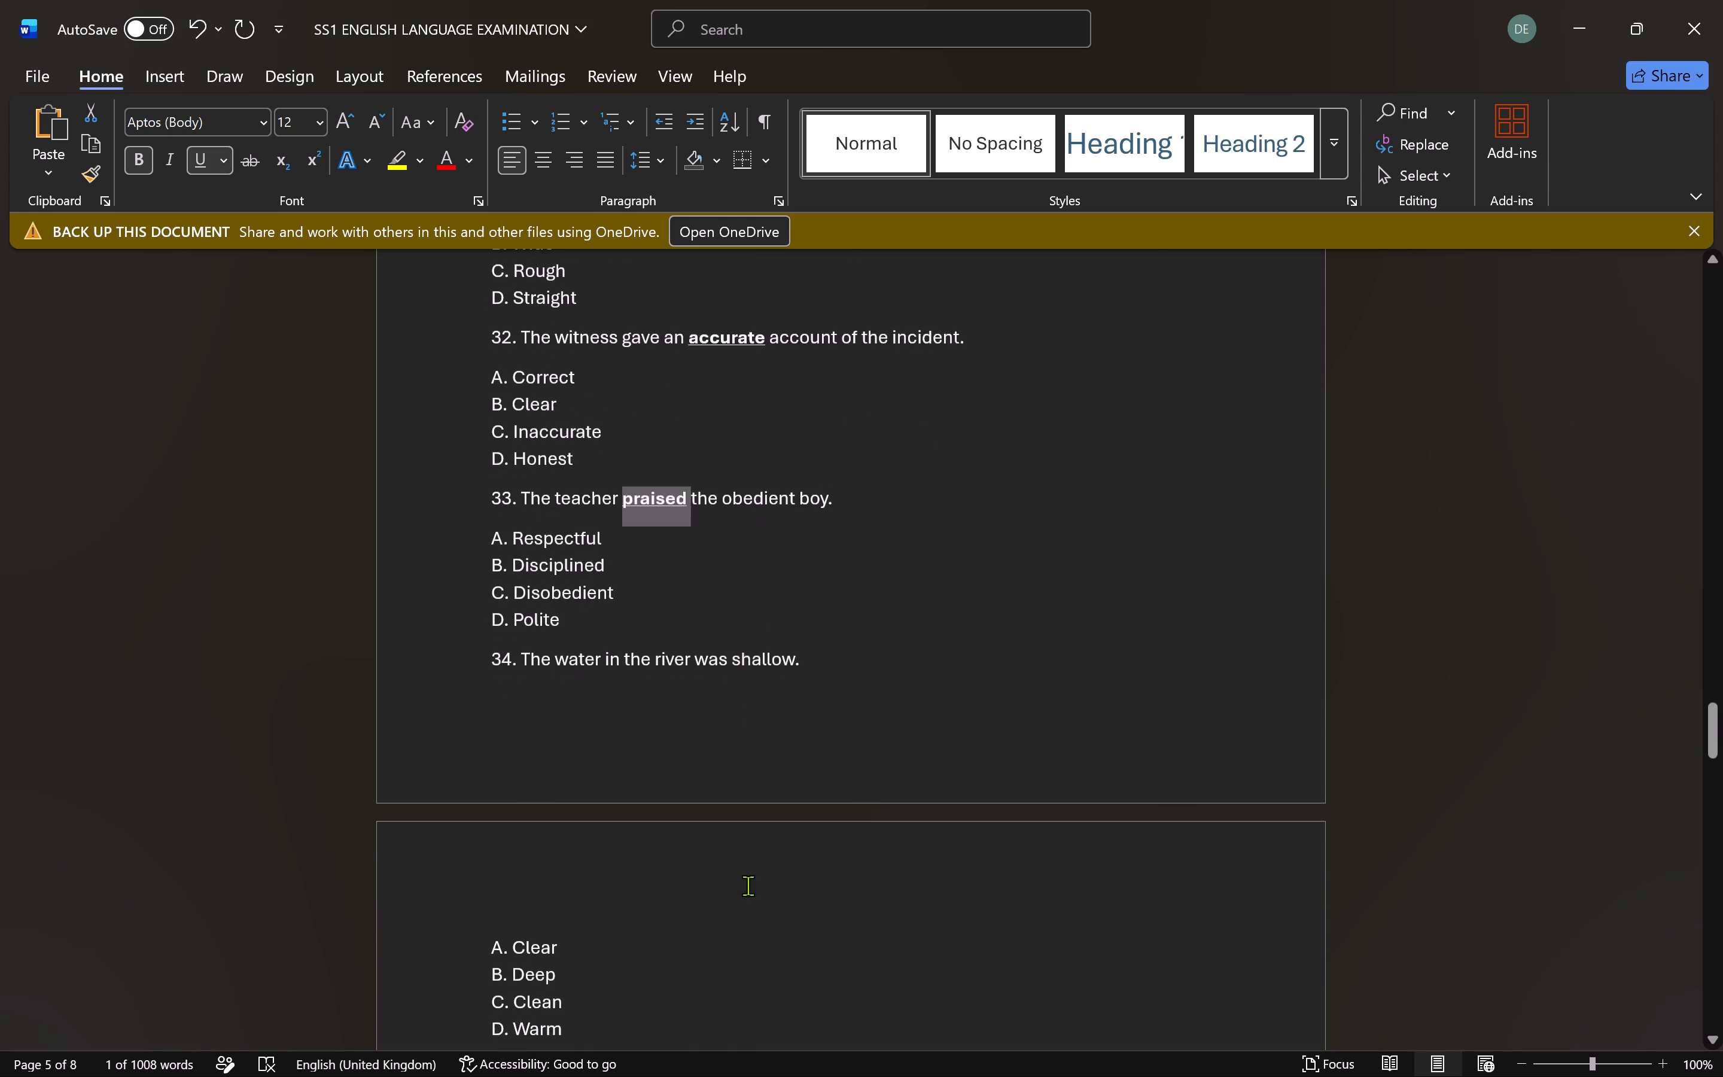
scroll(748, 886, down, 1)
double_click(767, 632)
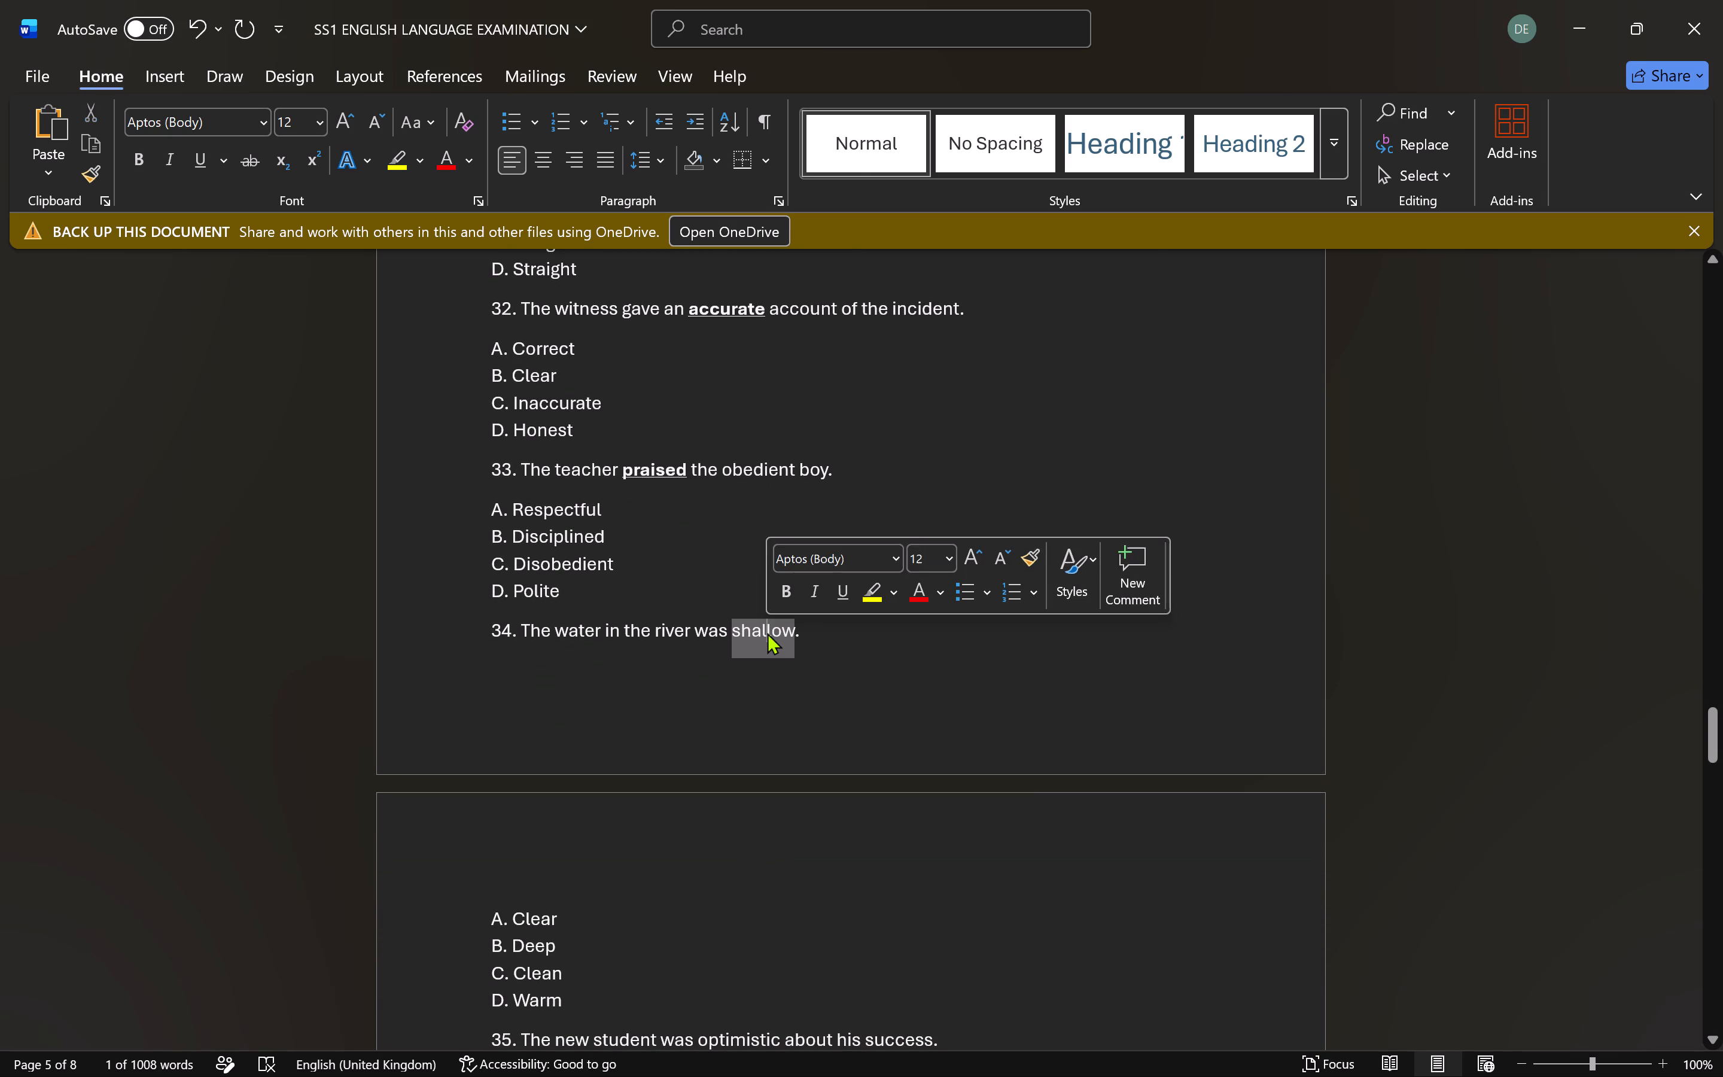
key(ctrl+b)
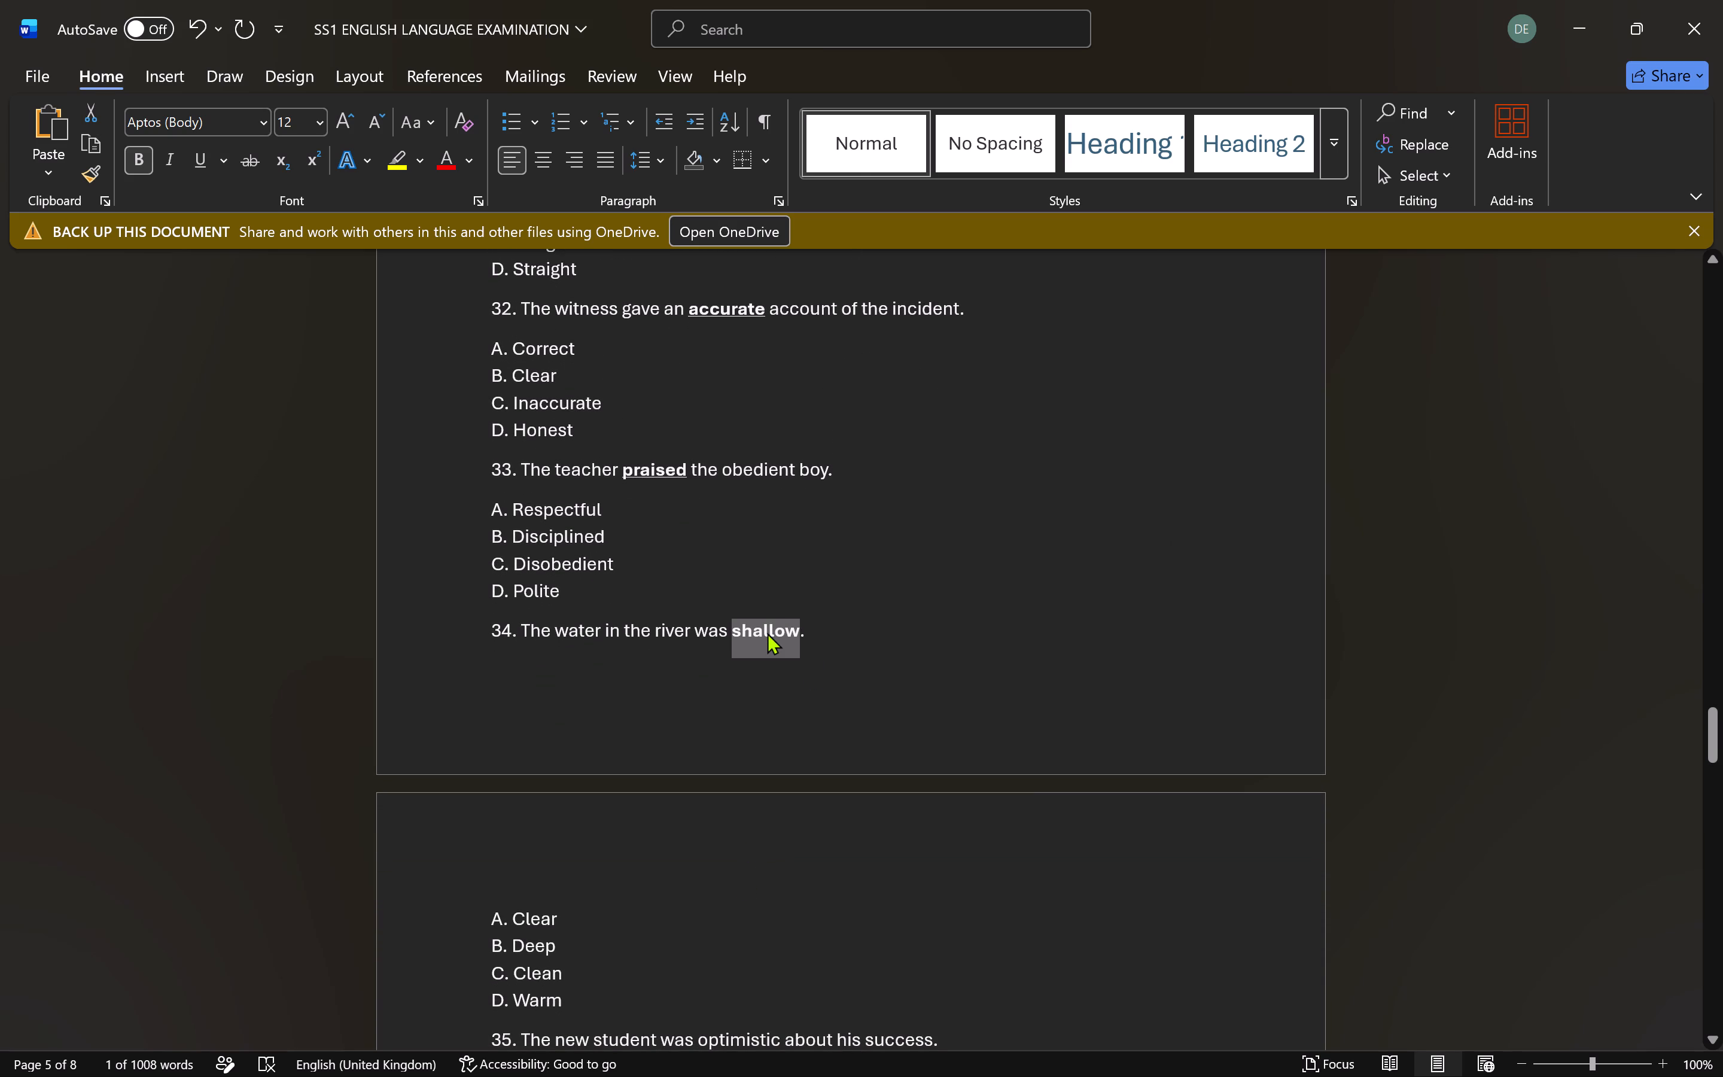
key(ctrl+u)
Make "optimistic" in question 35 bold and underlined.
scroll(767, 632, down, 3)
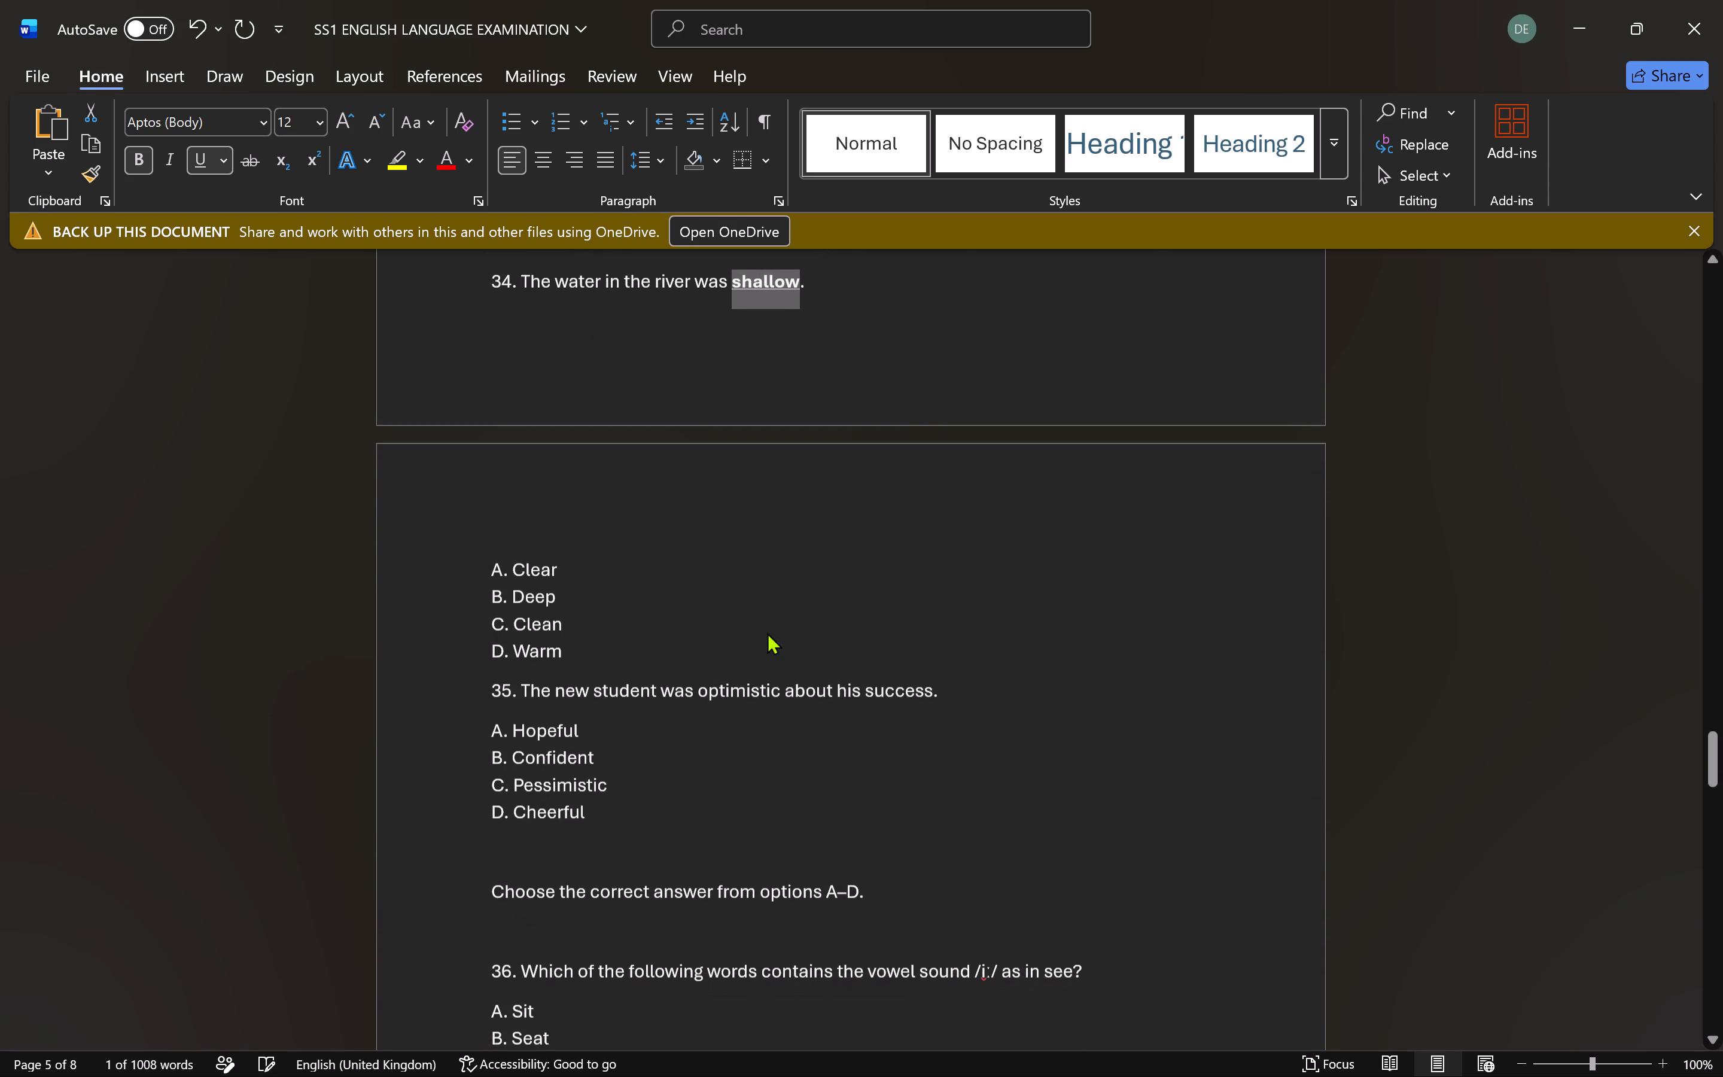
double_click(733, 690)
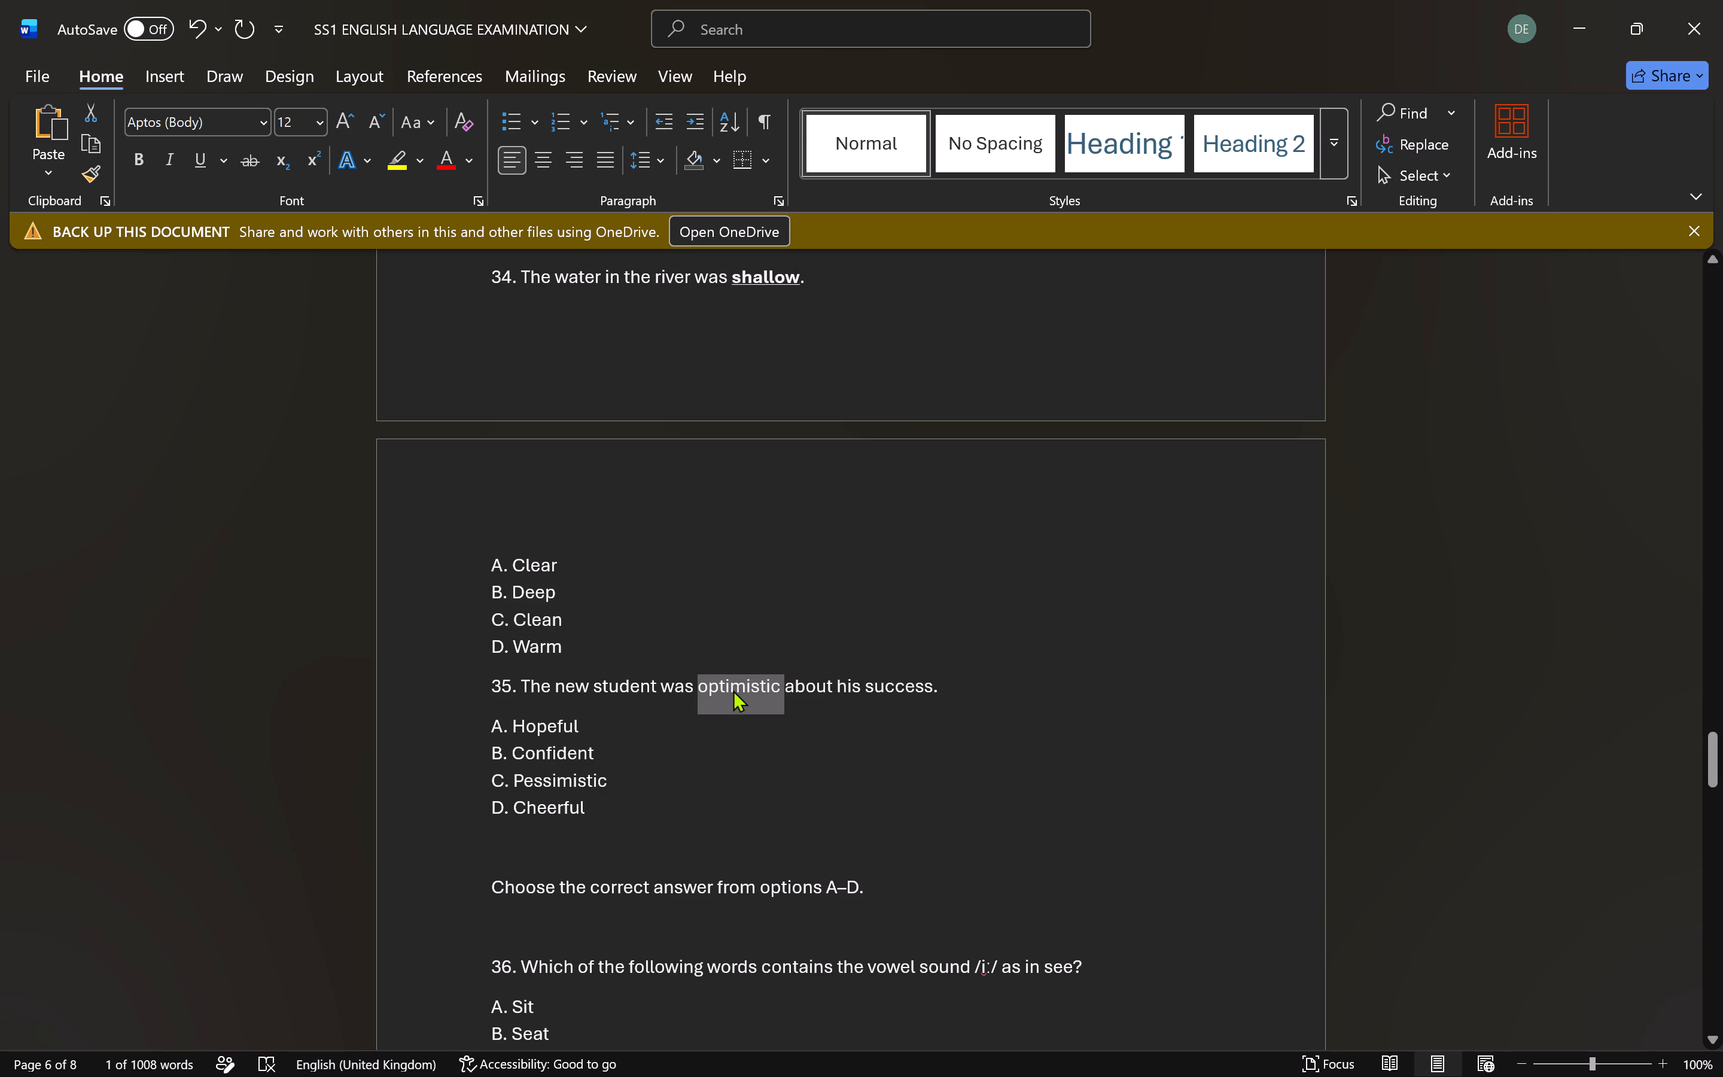
key(ctrl+b)
key(ctrl+u)
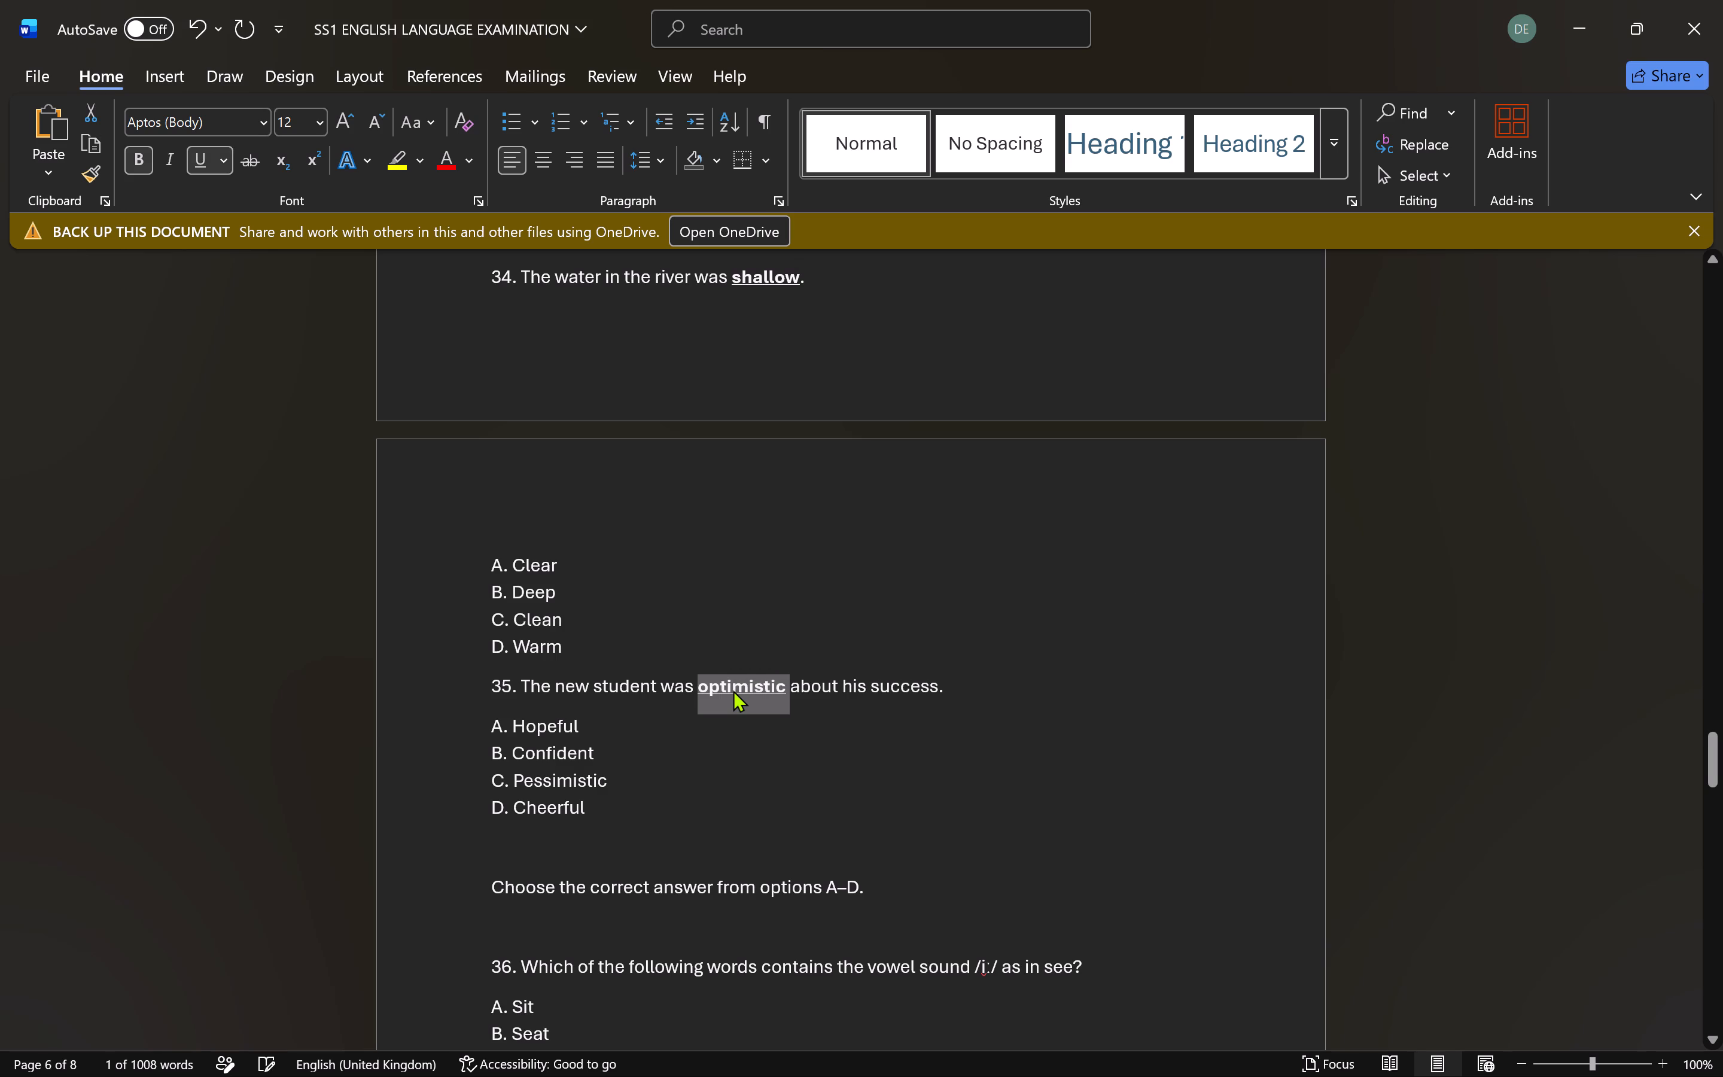
scroll(733, 690, down, 1)
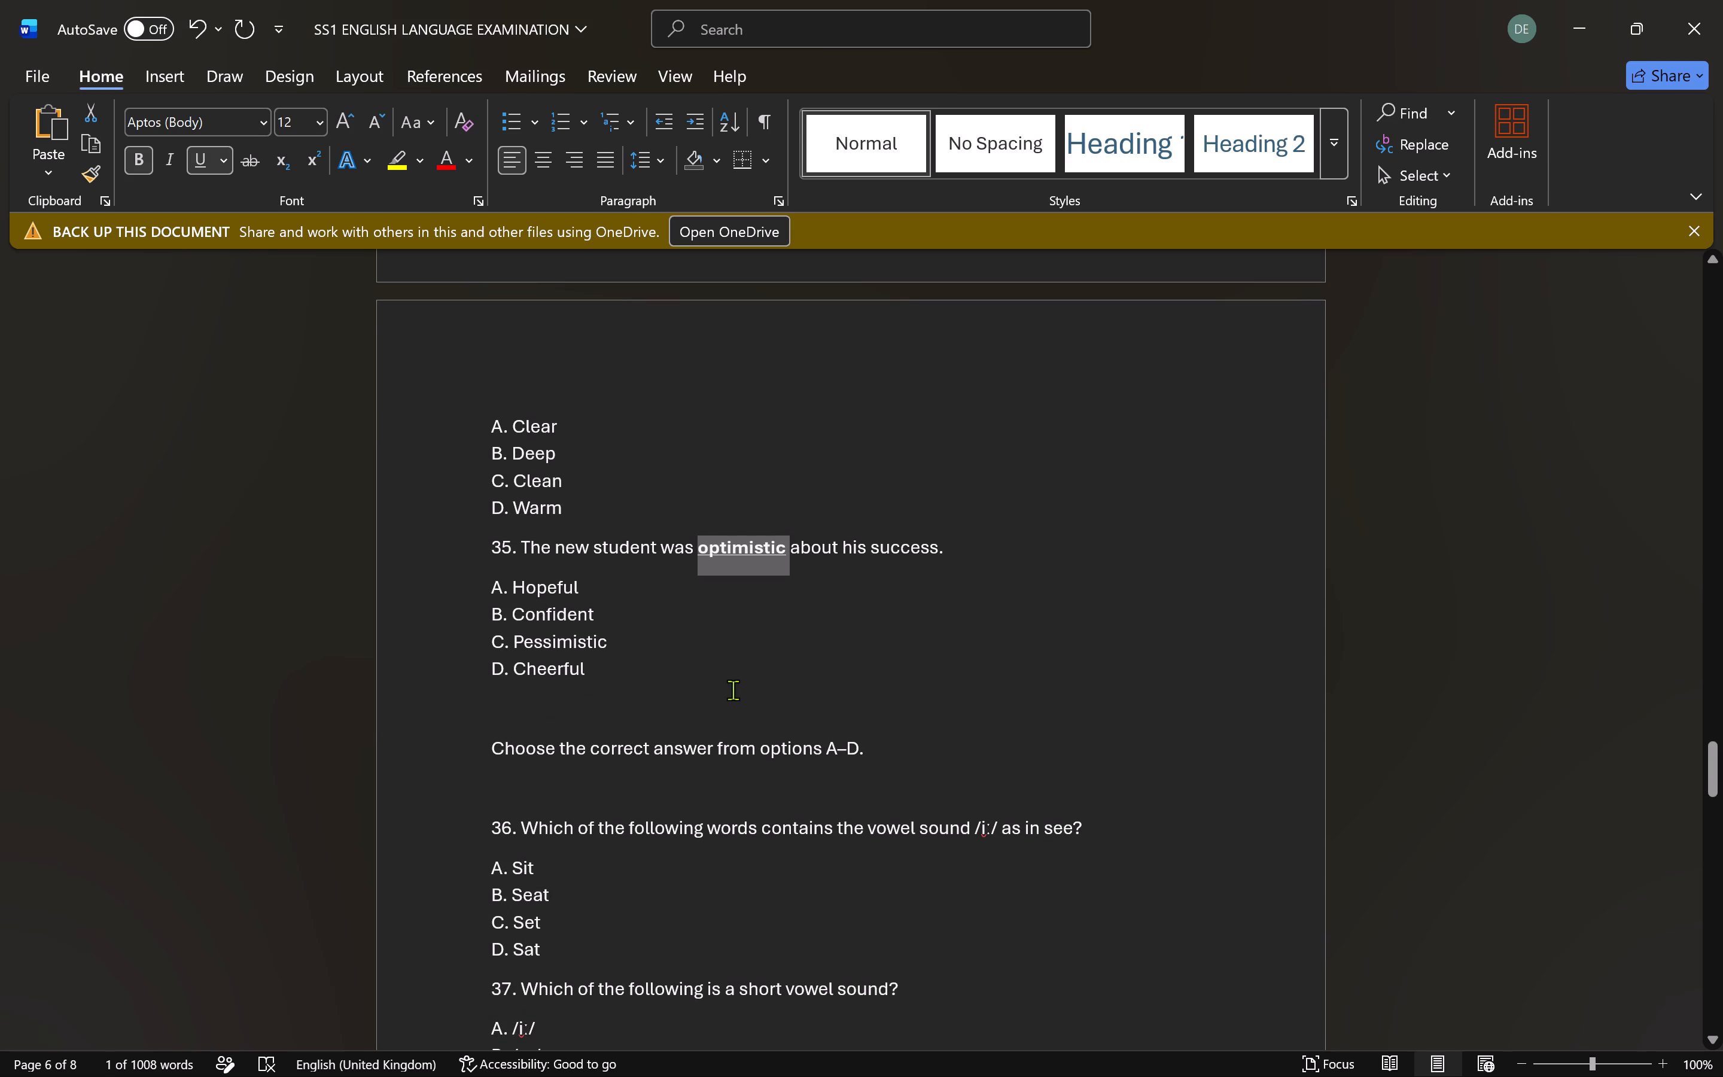
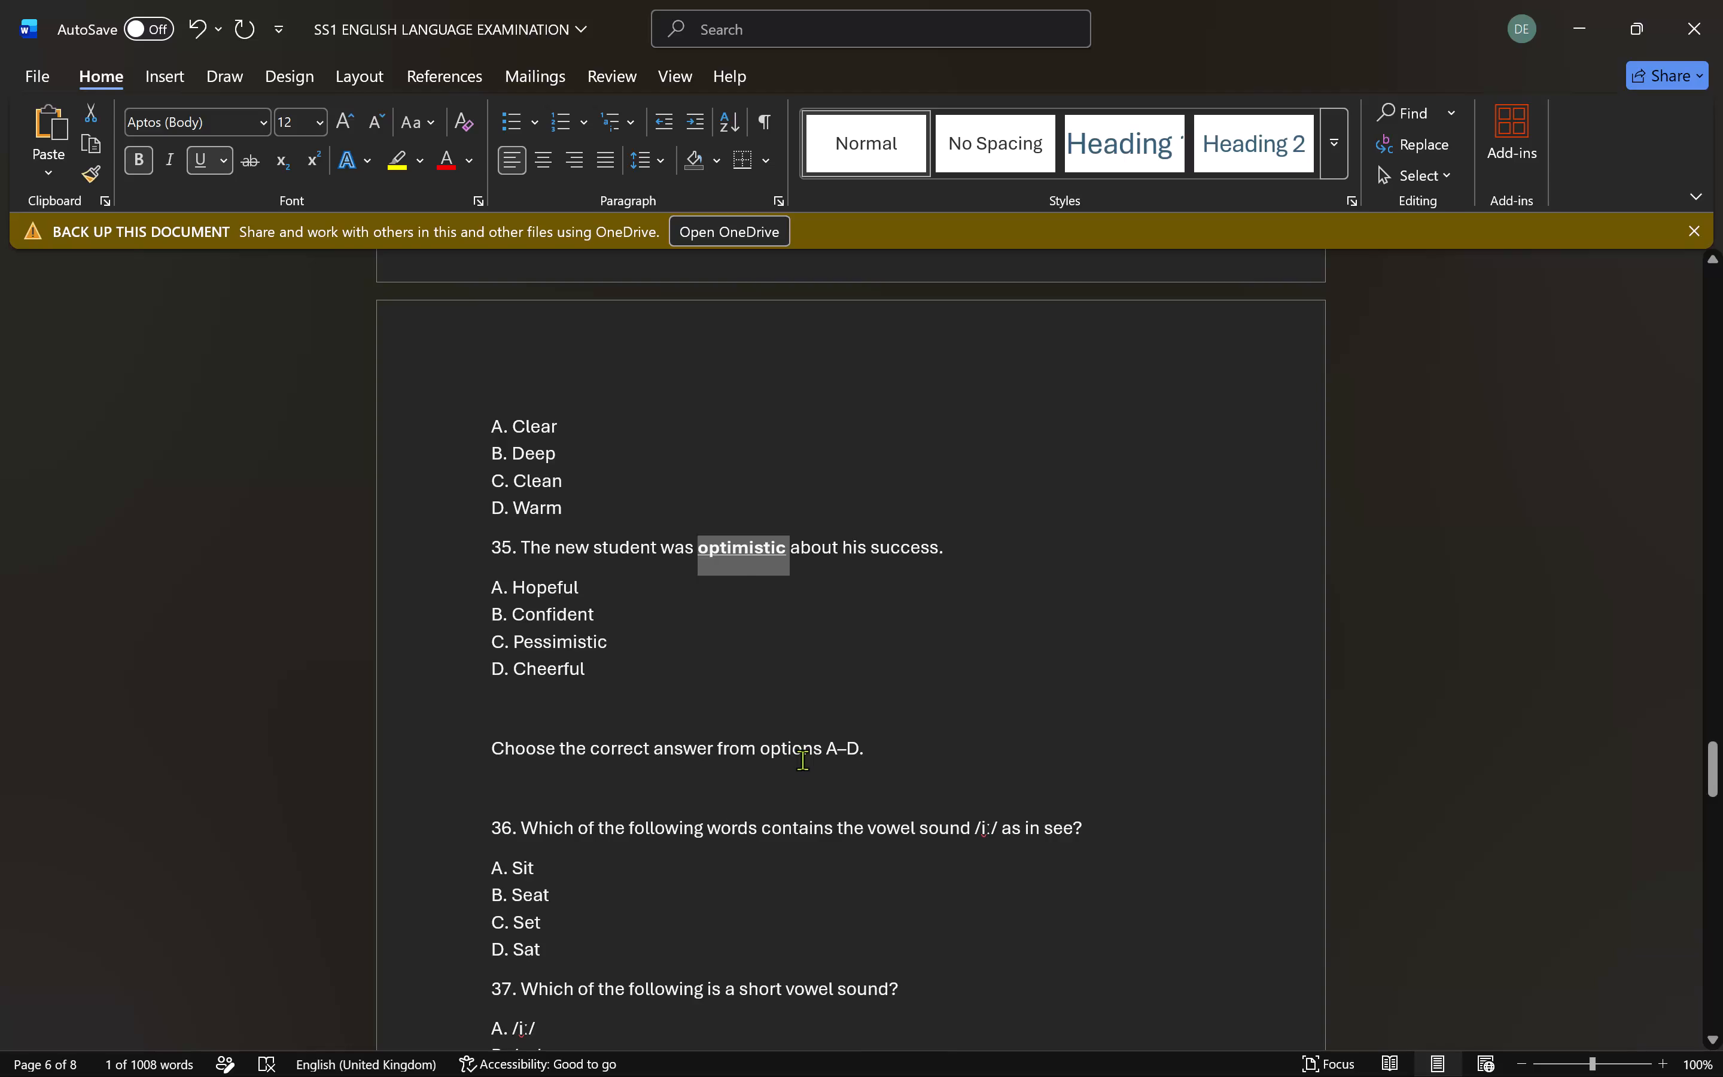
Read through the vowel, consonant and diphthong questions 36 to 50 up to the end of the exam.
scroll(802, 760, down, 2)
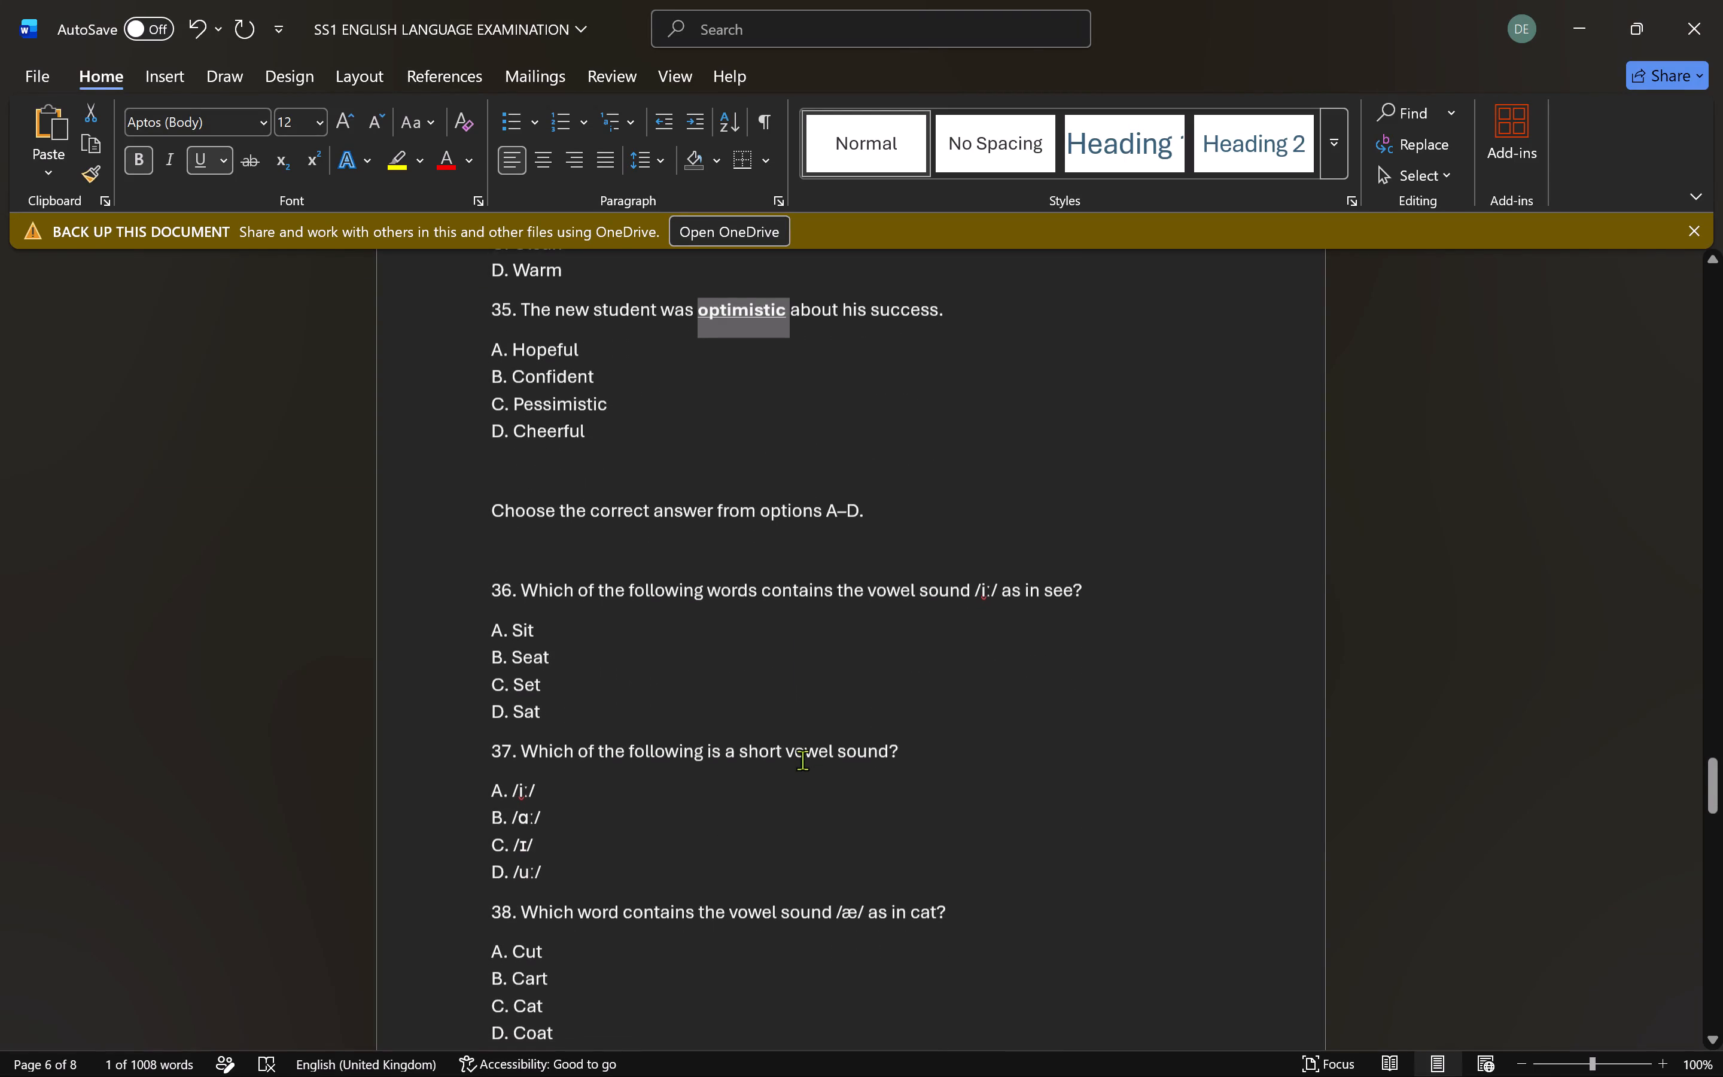
scroll(802, 760, down, 1)
scroll(802, 760, up, 1)
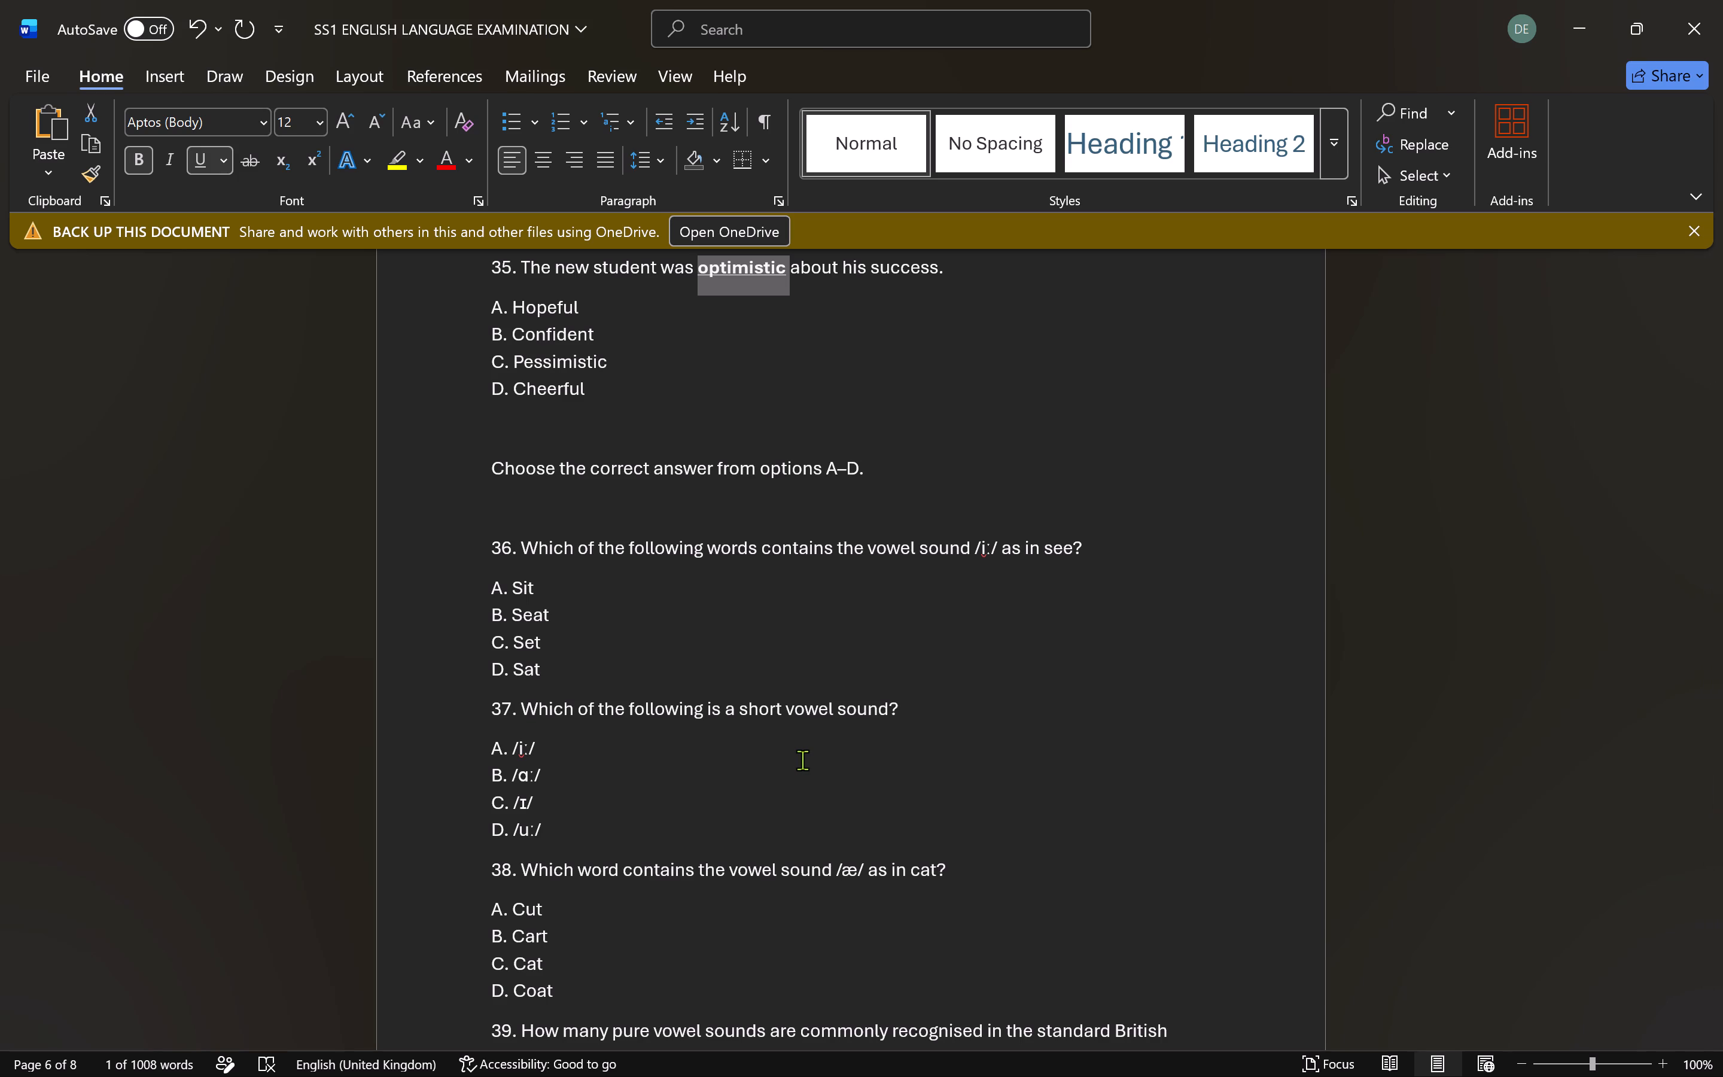
scroll(802, 760, down, 1)
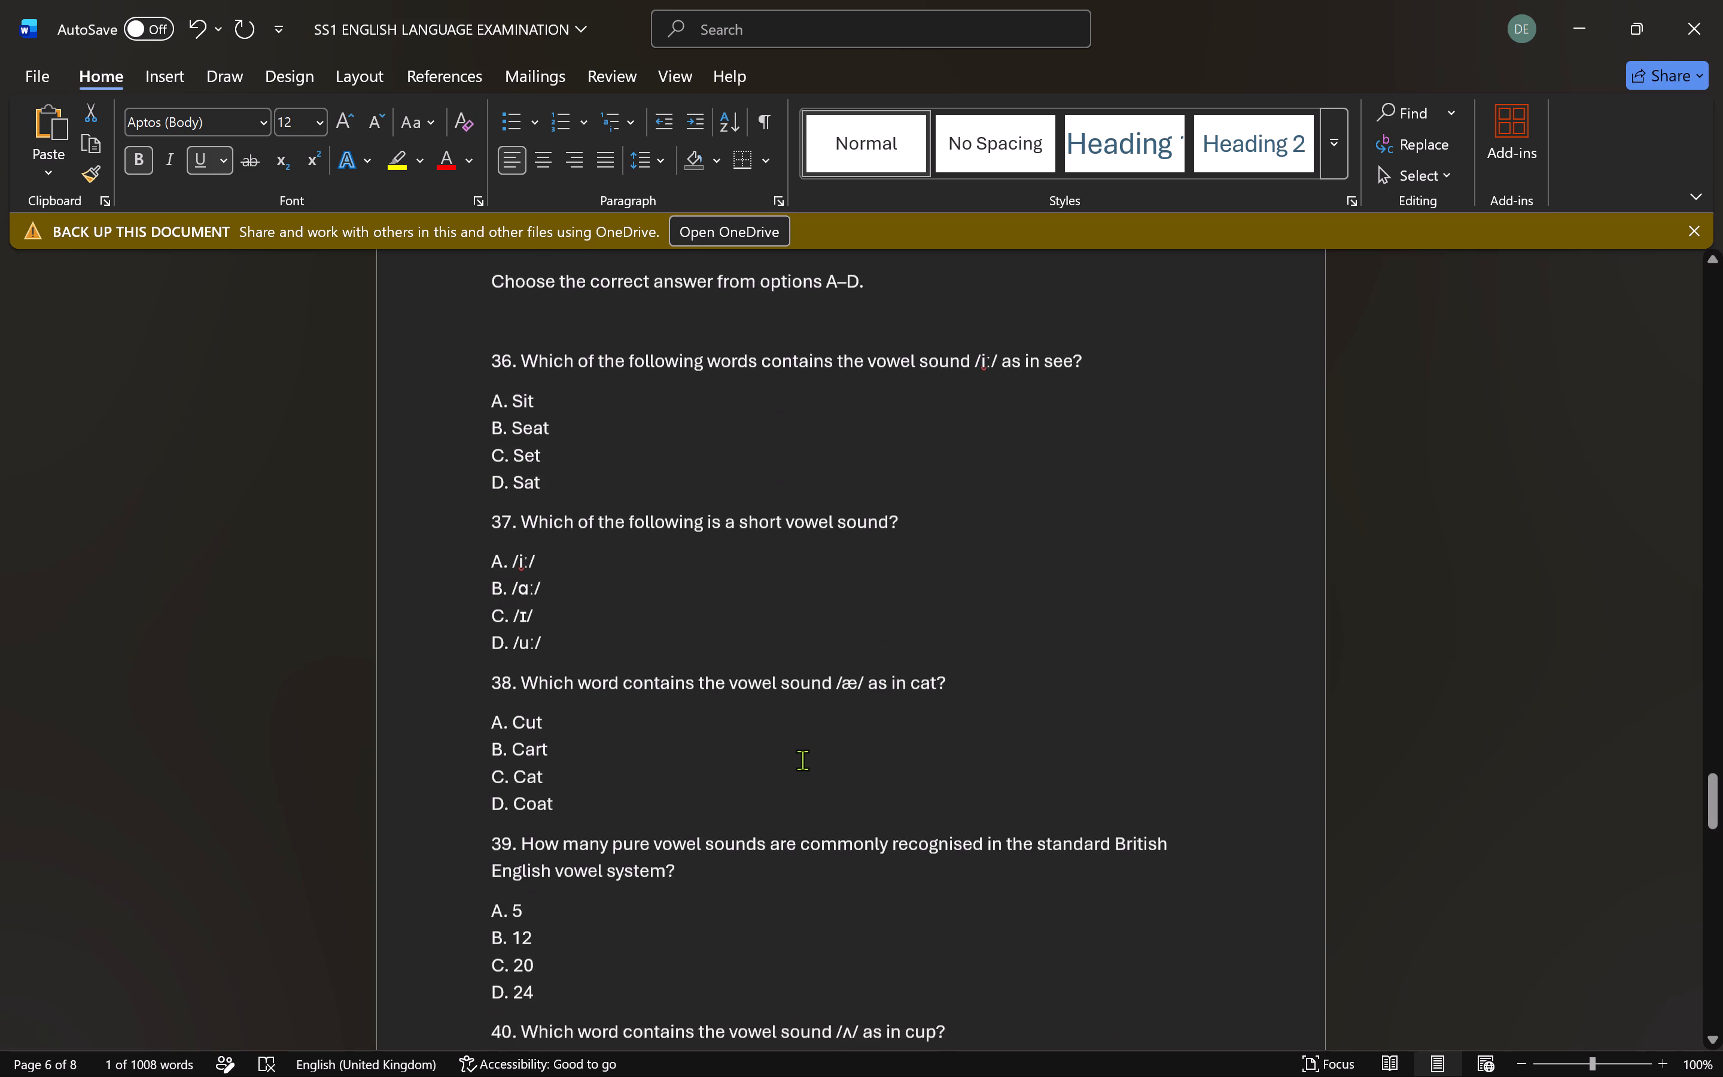
scroll(802, 760, down, 4)
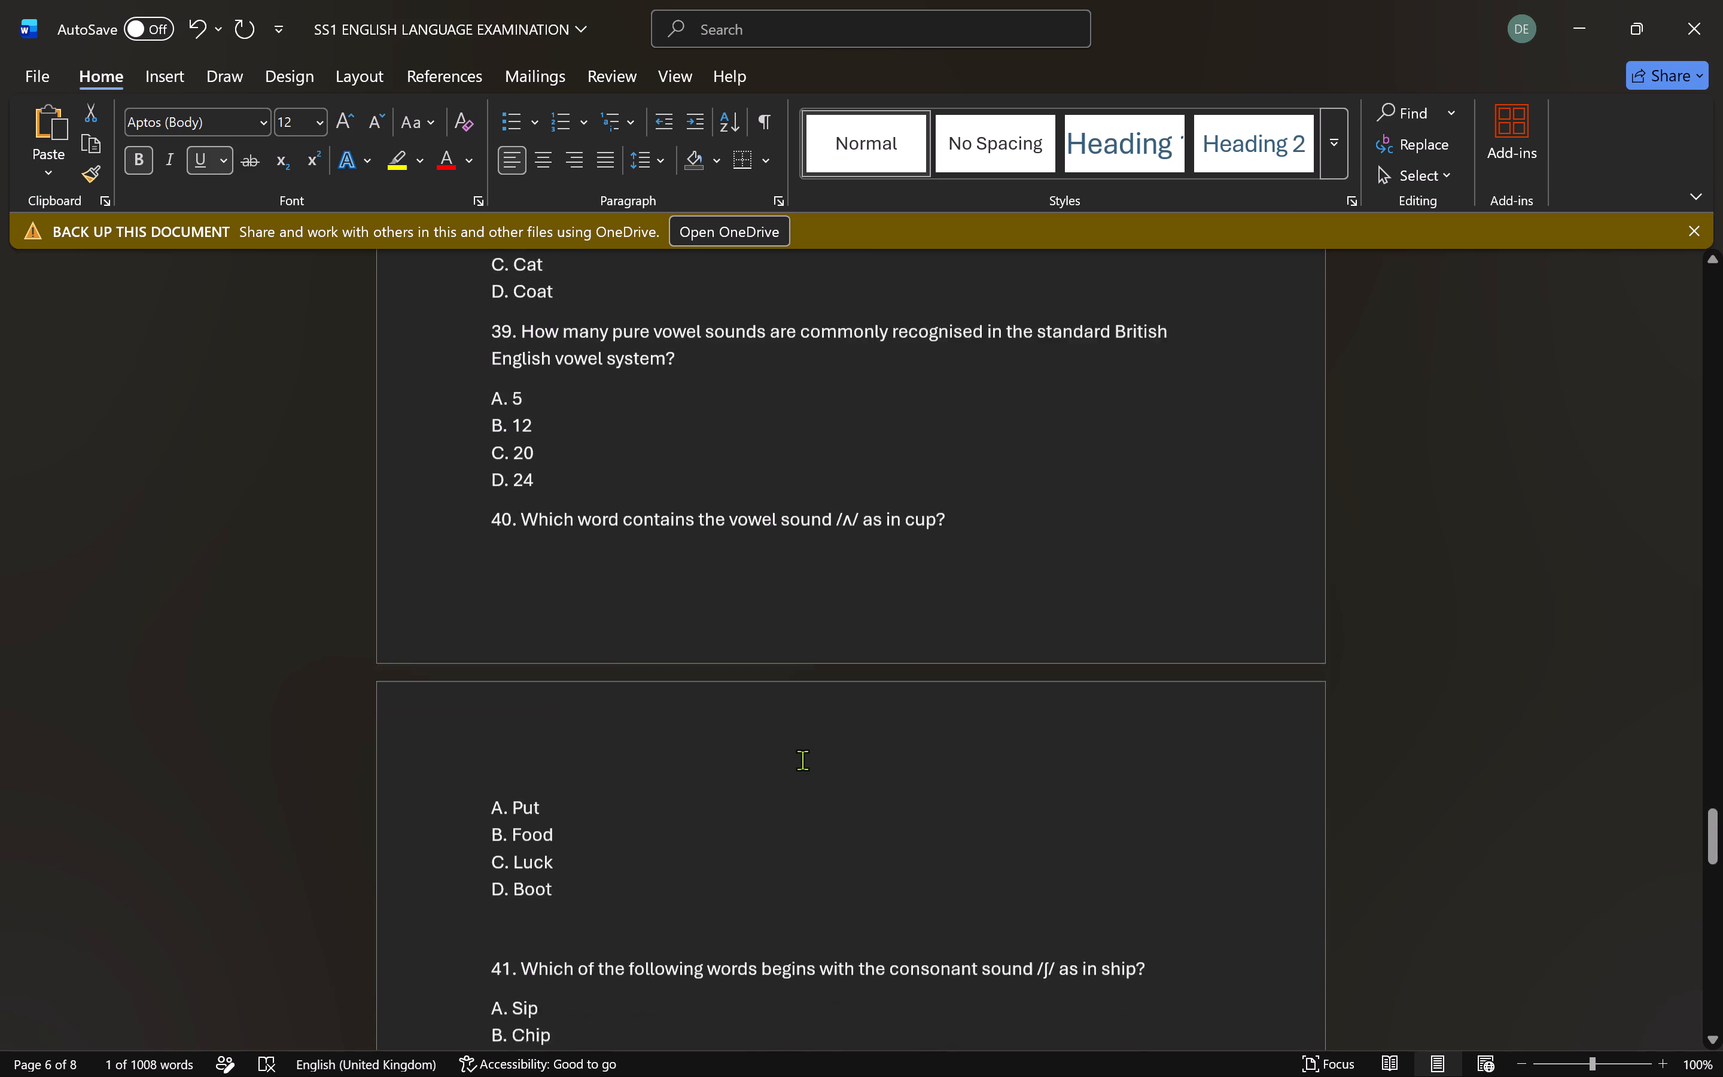
scroll(802, 760, down, 3)
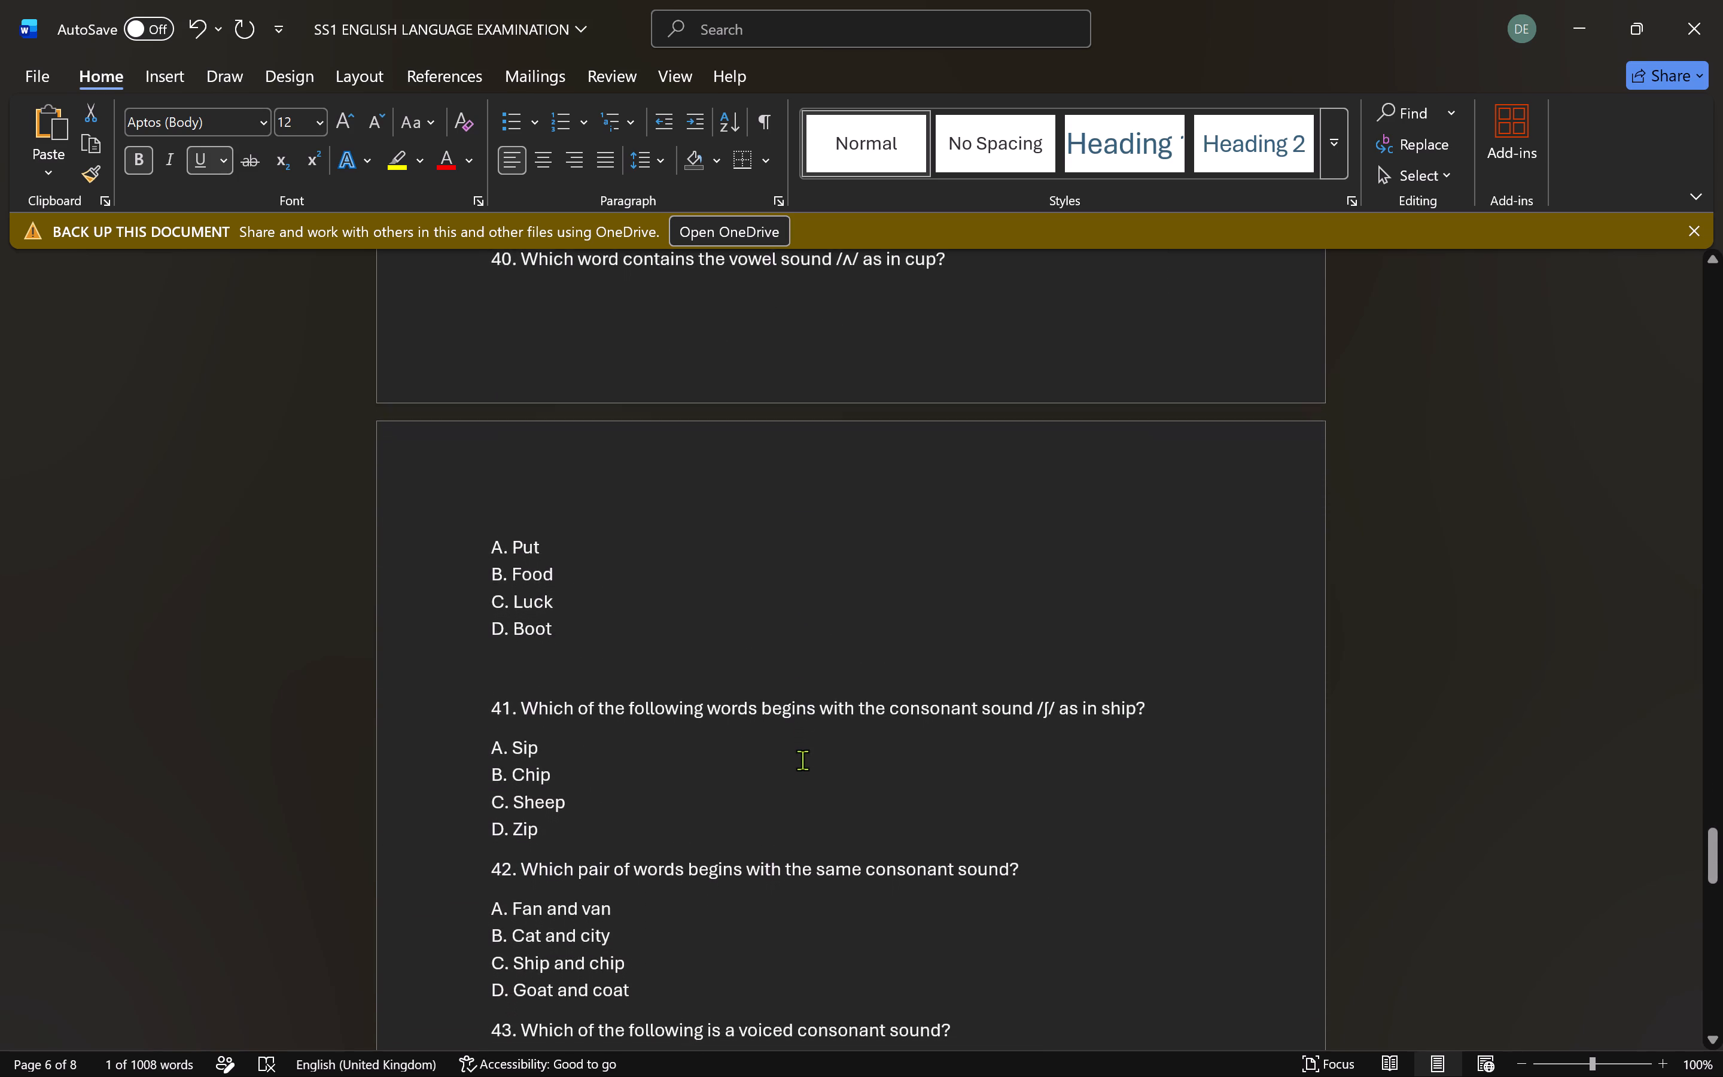
scroll(802, 760, down, 3)
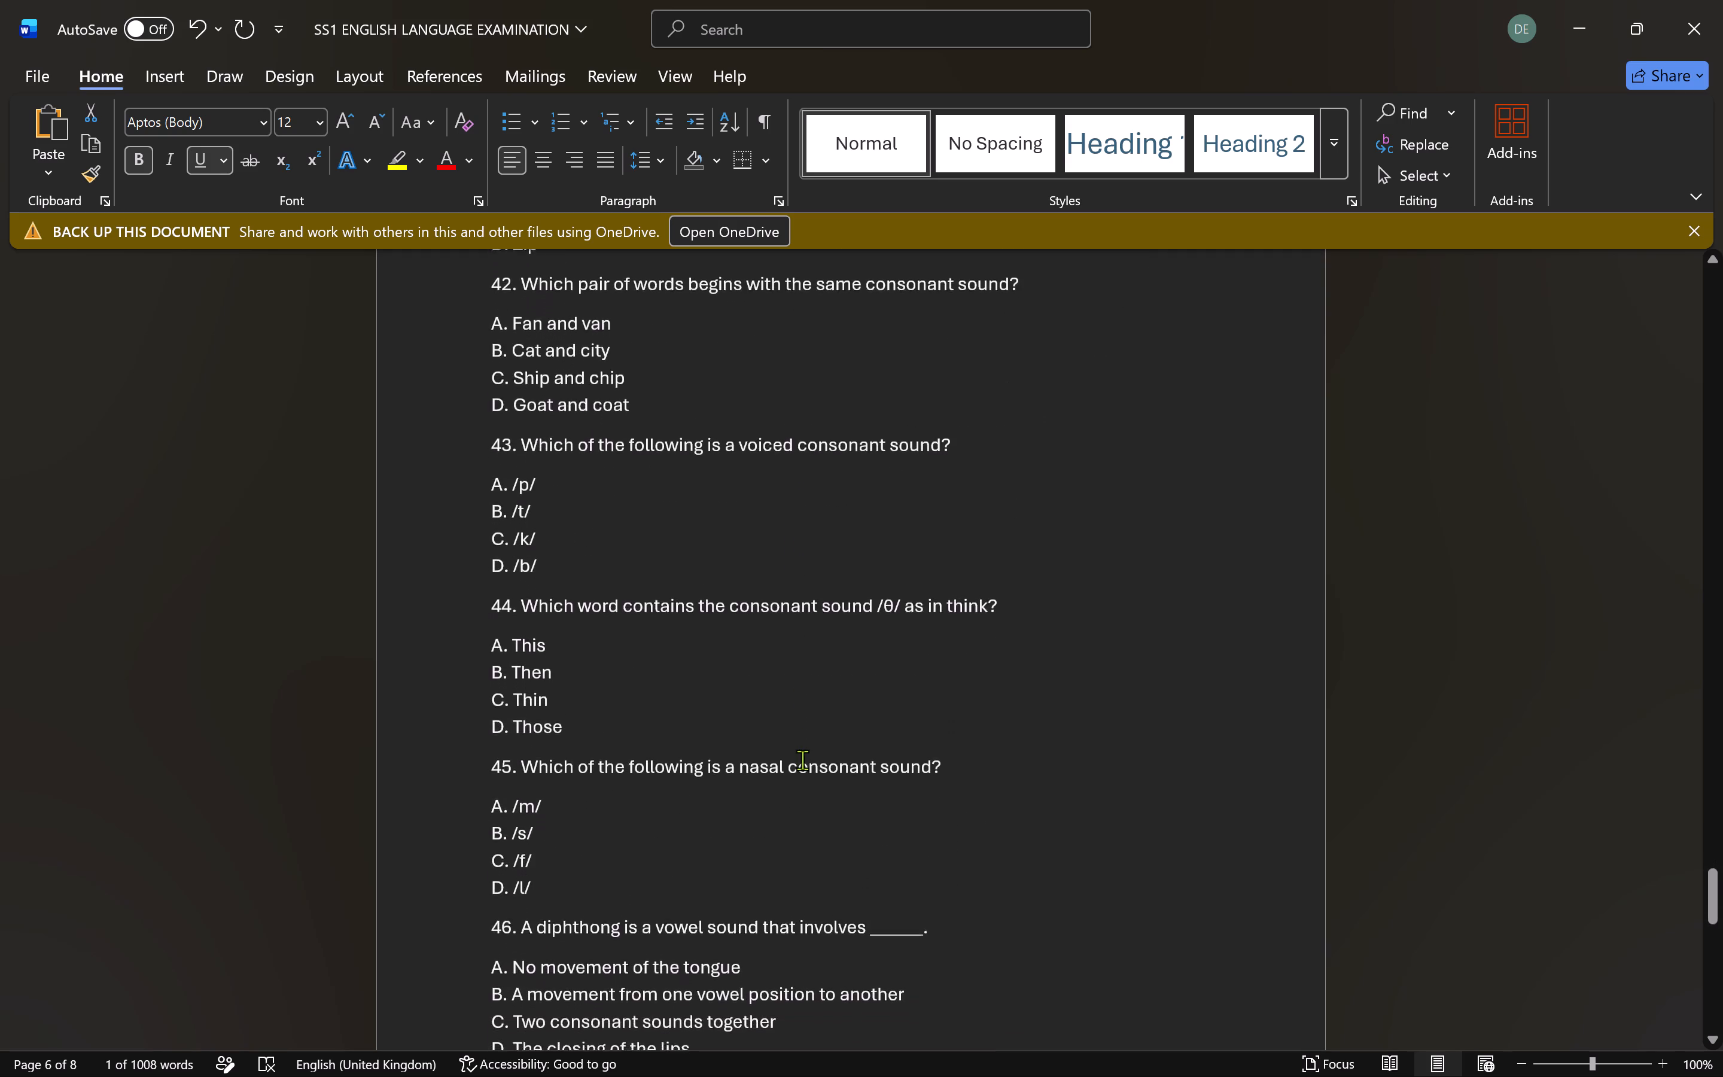
scroll(802, 760, down, 3)
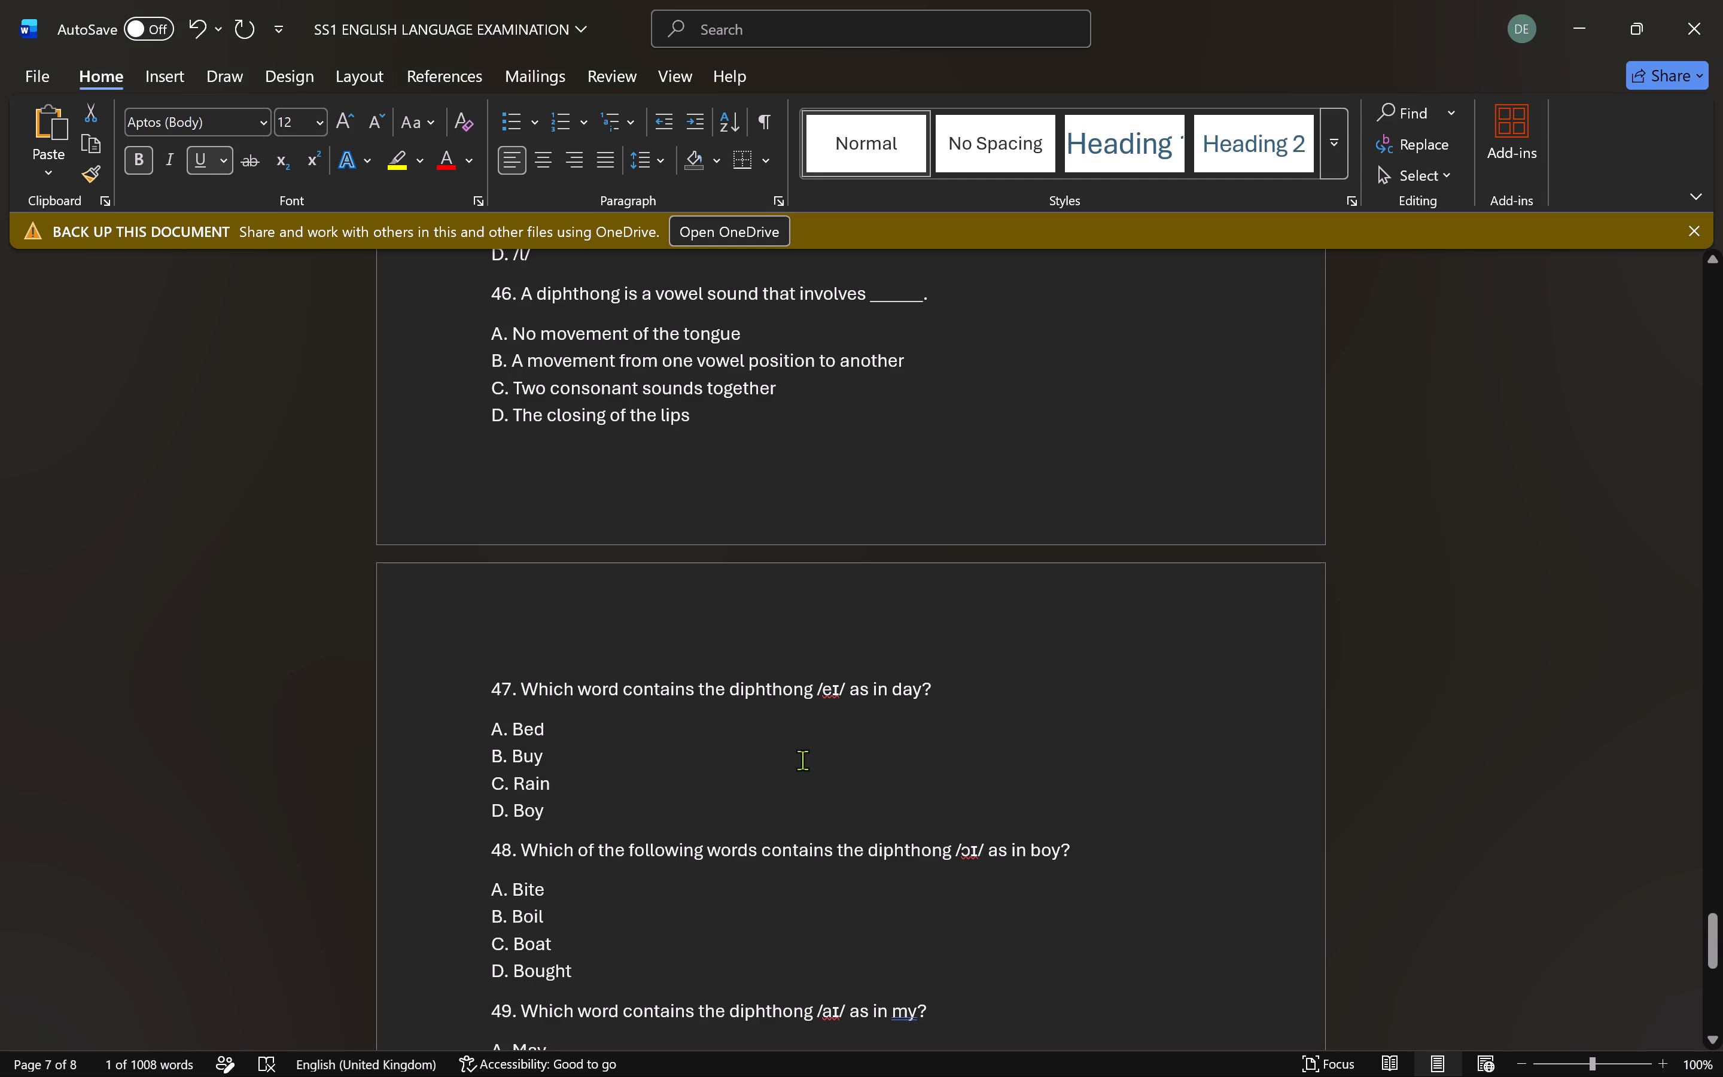
scroll(802, 760, down, 3)
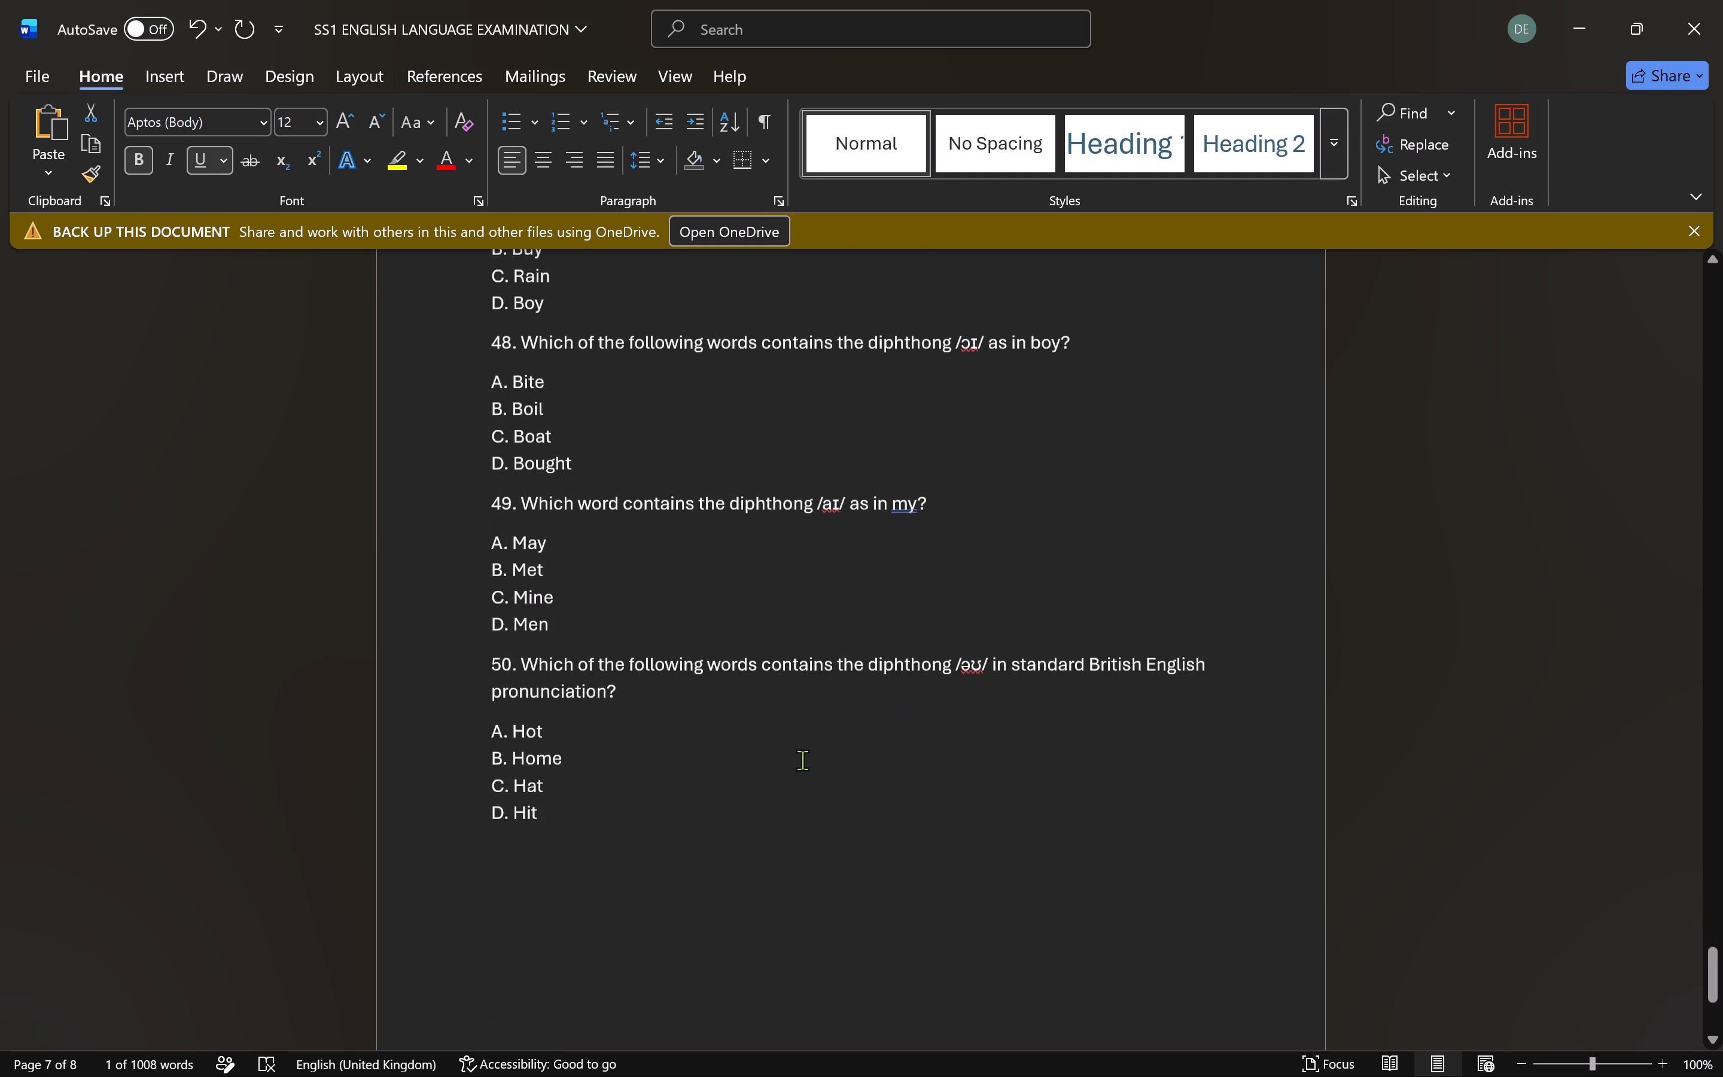
scroll(802, 760, down, 2)
scroll(802, 760, up, 2)
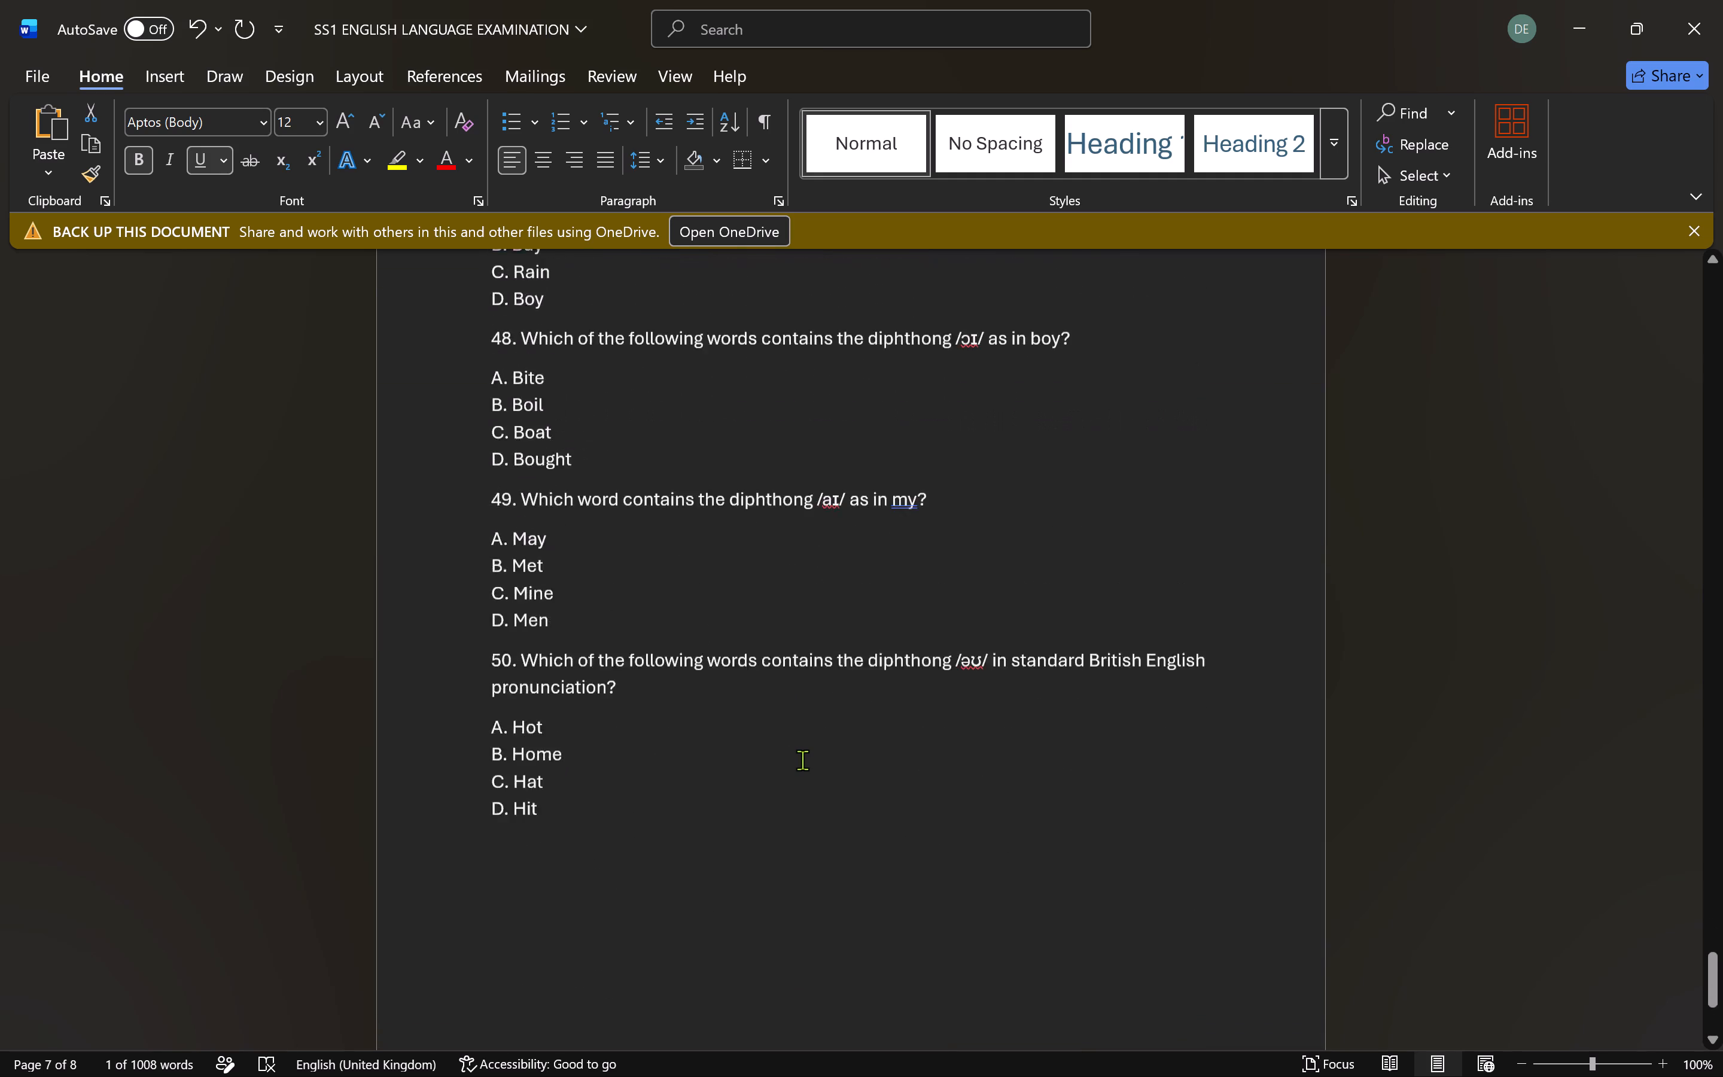
scroll(802, 760, up, 1)
scroll(802, 760, down, 3)
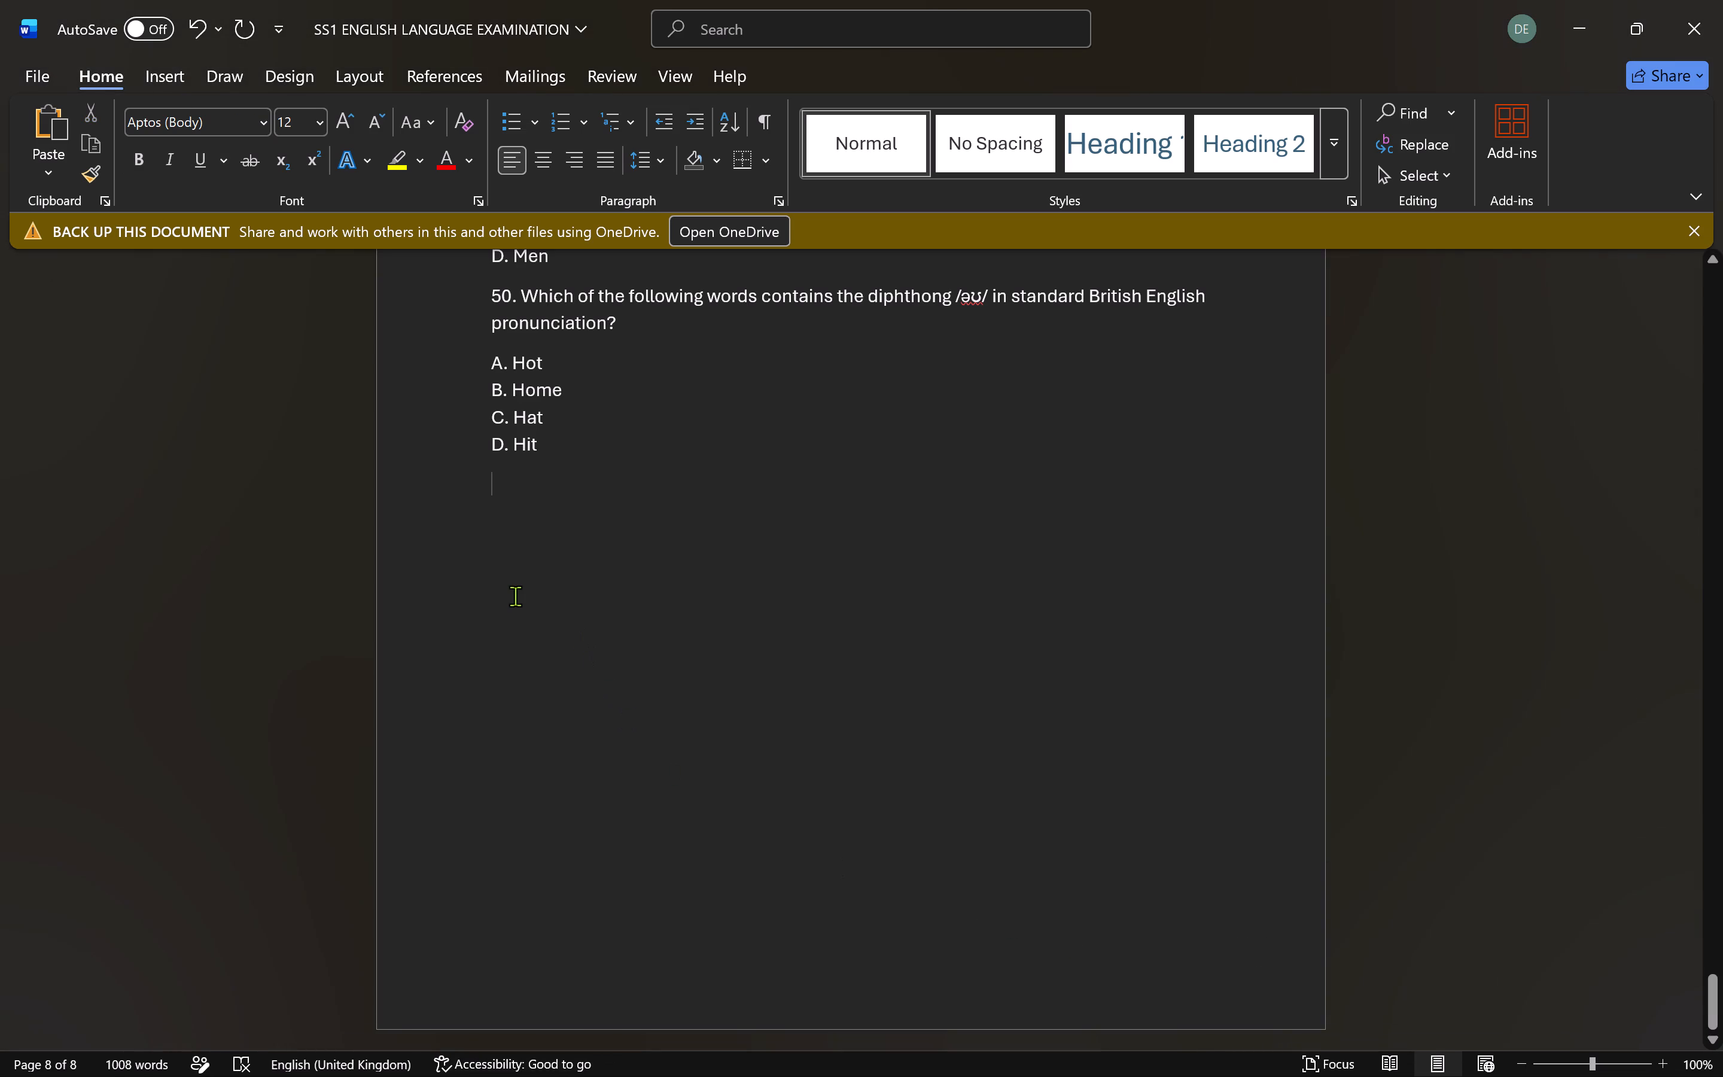
key(Return)
key(ctrl+v)
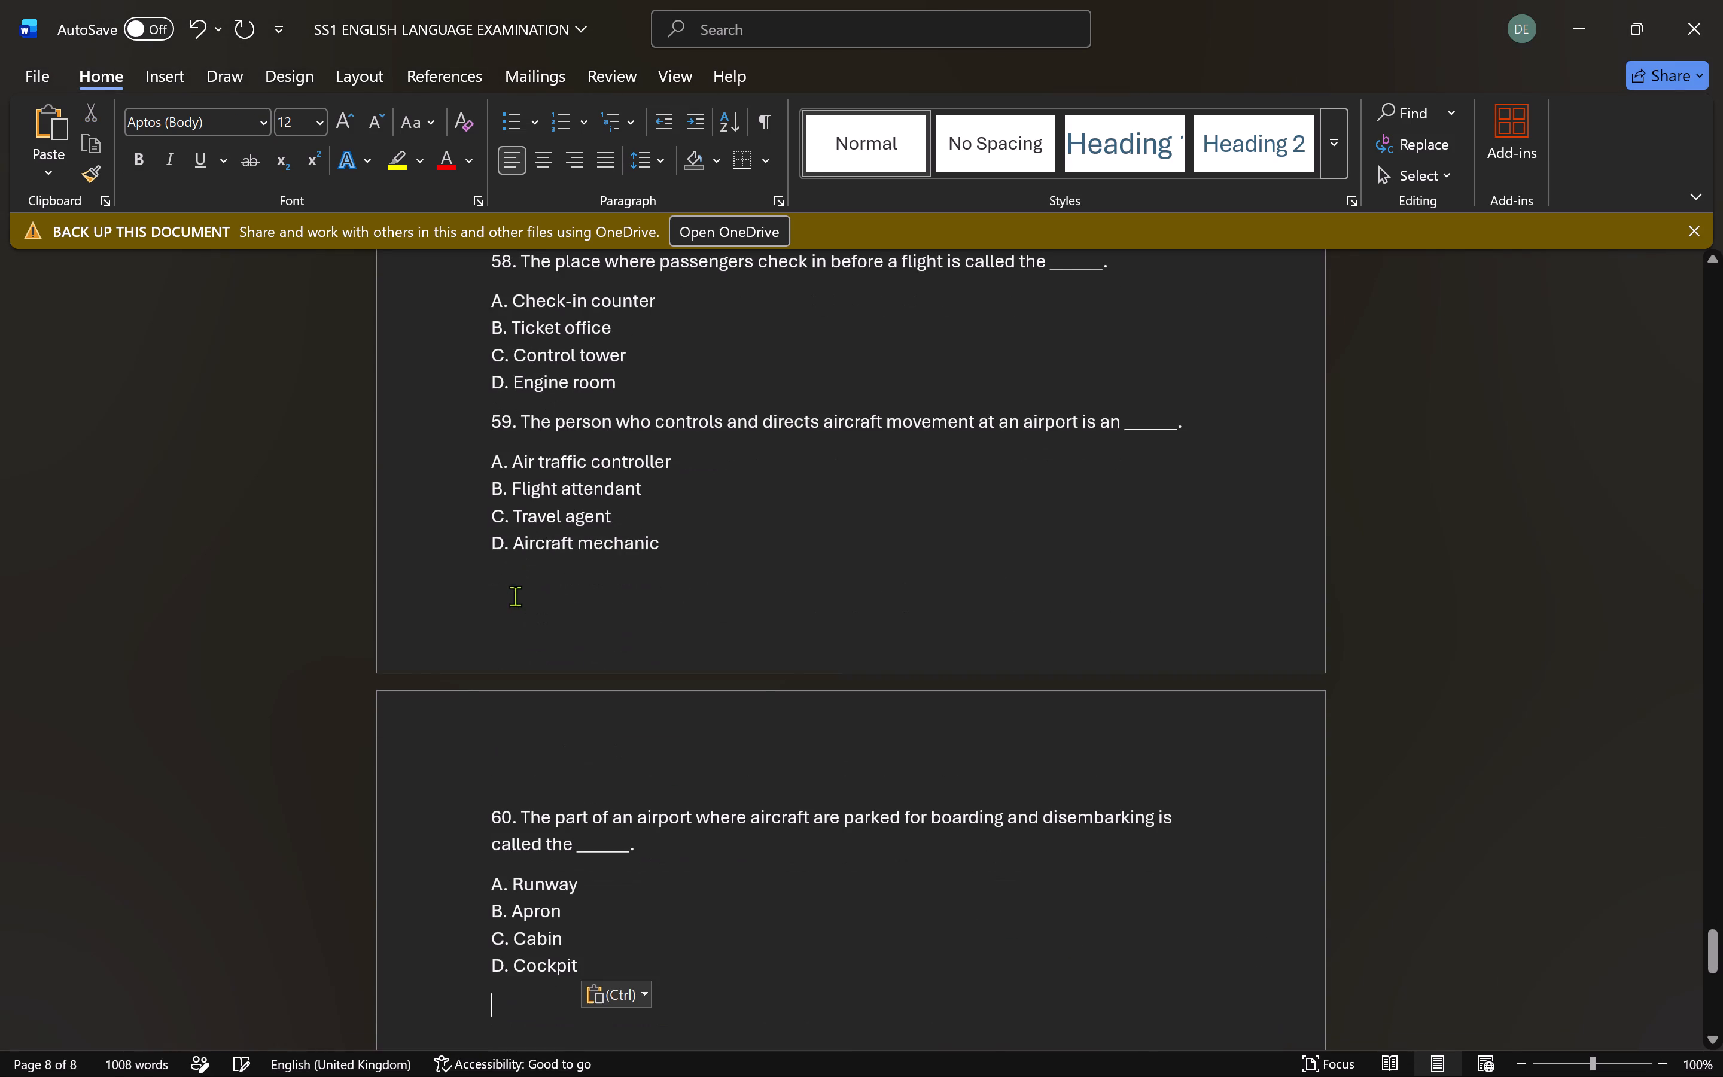
Delete the heading "SECTION E: VOCABULARY DEVELOPMENT – REGISTER OF AIR TRANSPORT" and the blank line above question 51's instruction.
scroll(515, 596, up, 4)
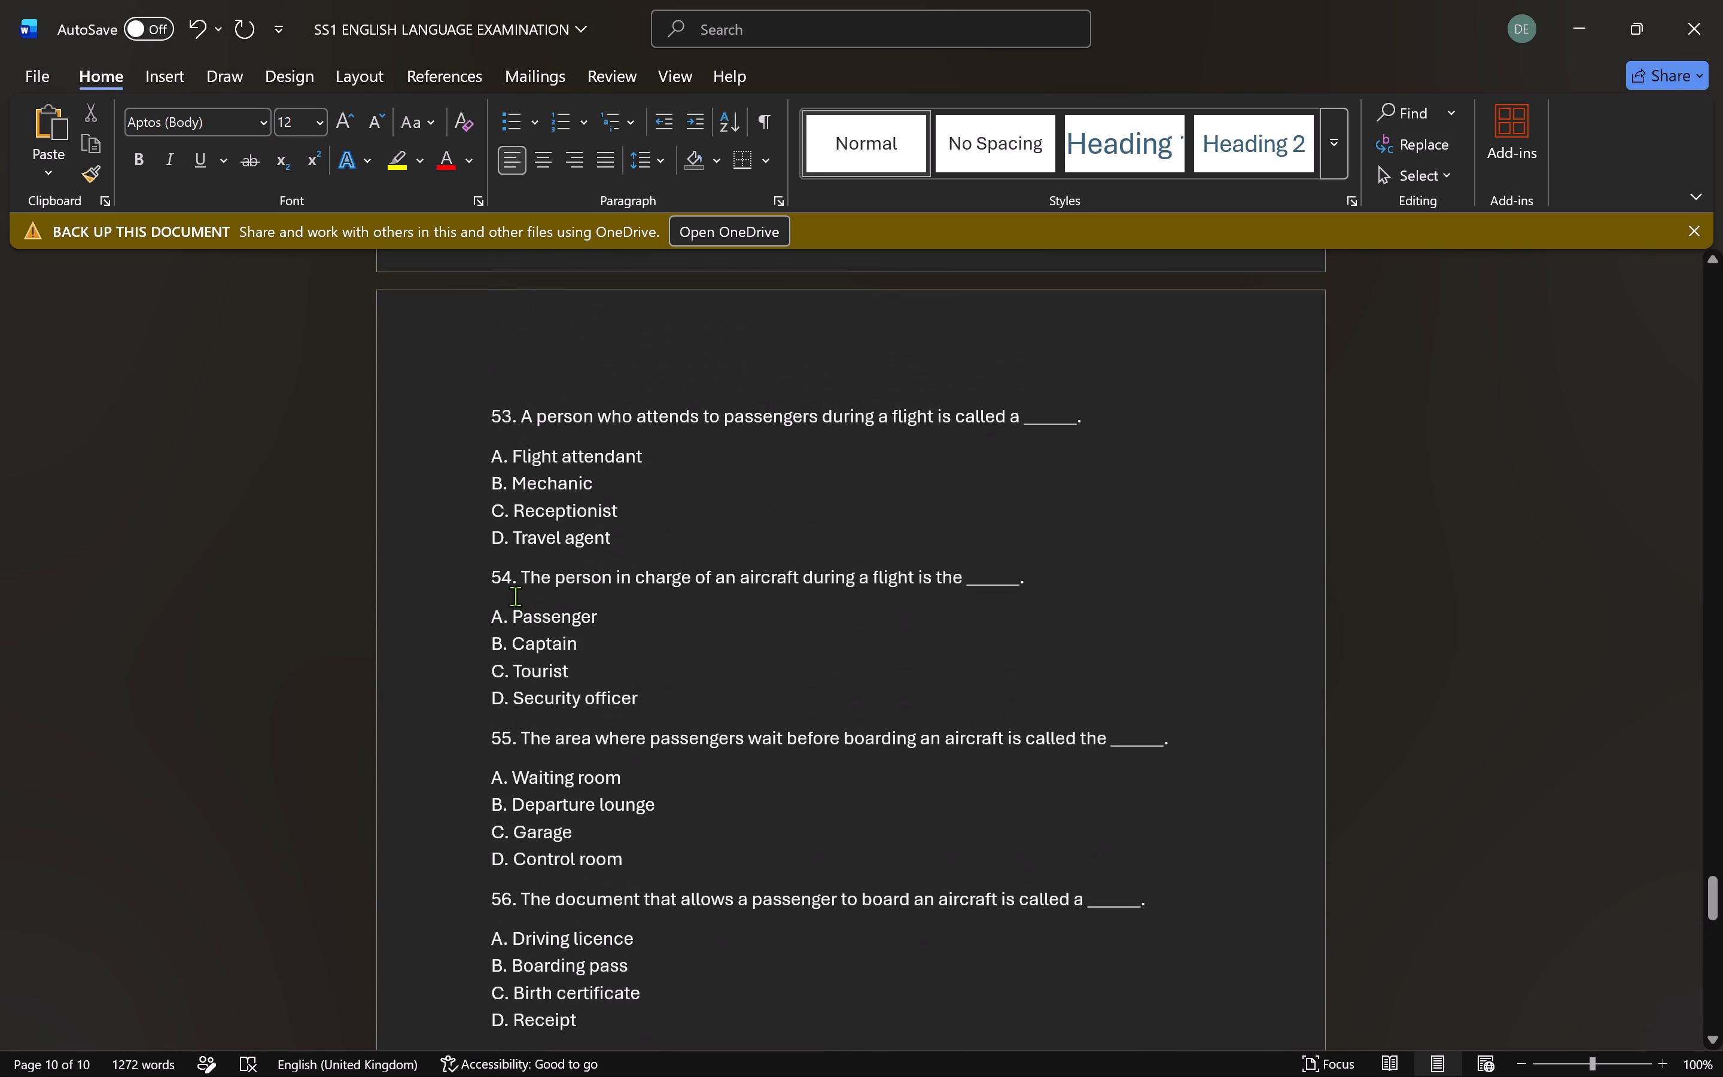
scroll(515, 596, up, 5)
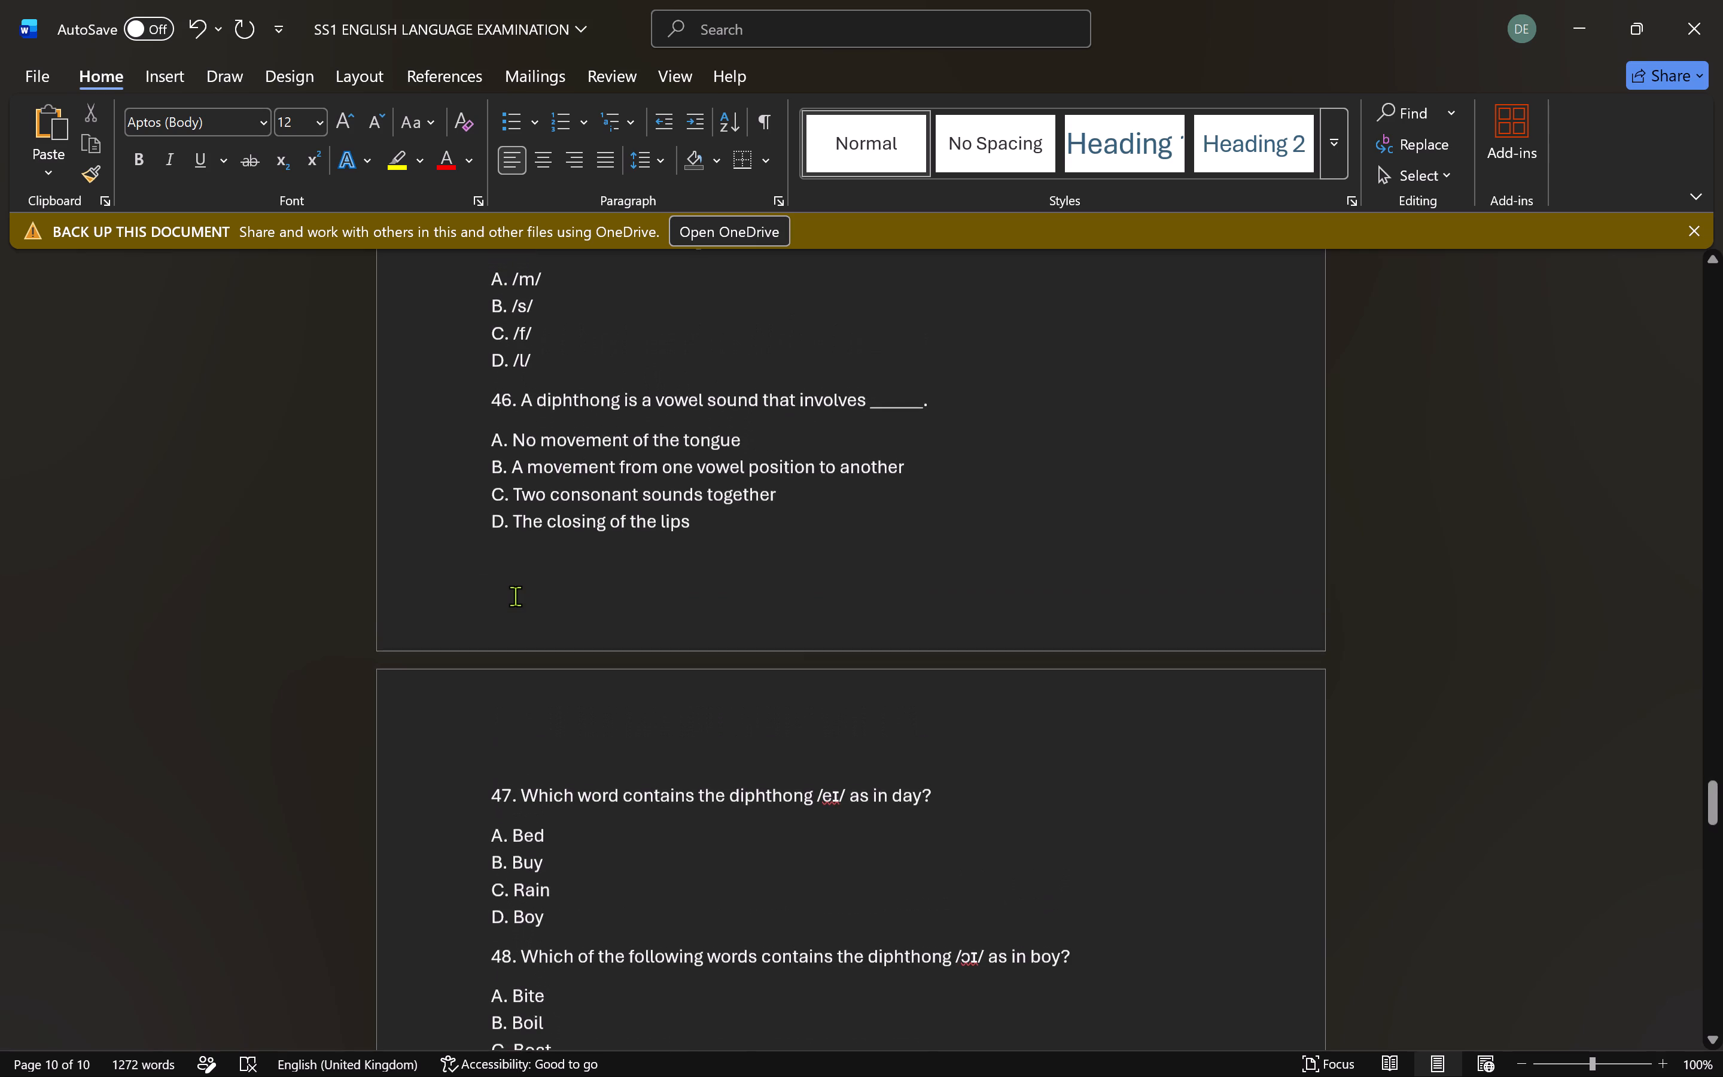
scroll(515, 596, up, 2)
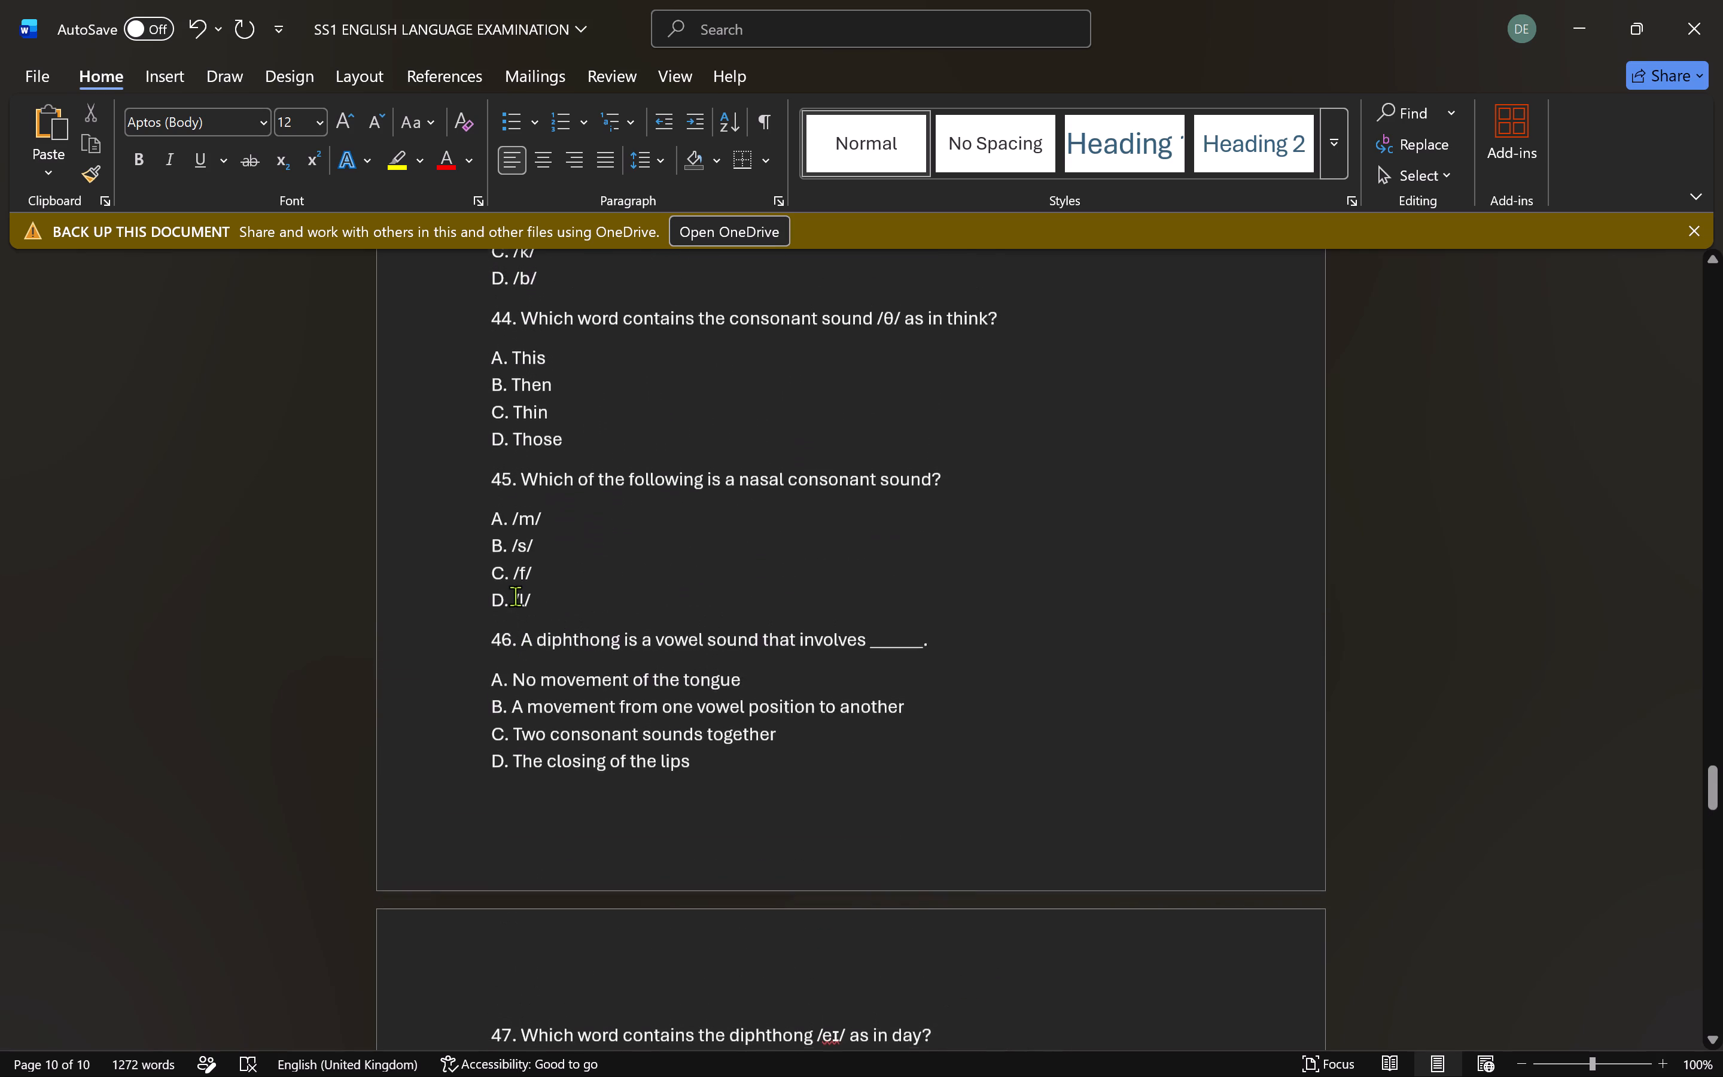
scroll(515, 596, down, 4)
scroll(515, 596, up, 1)
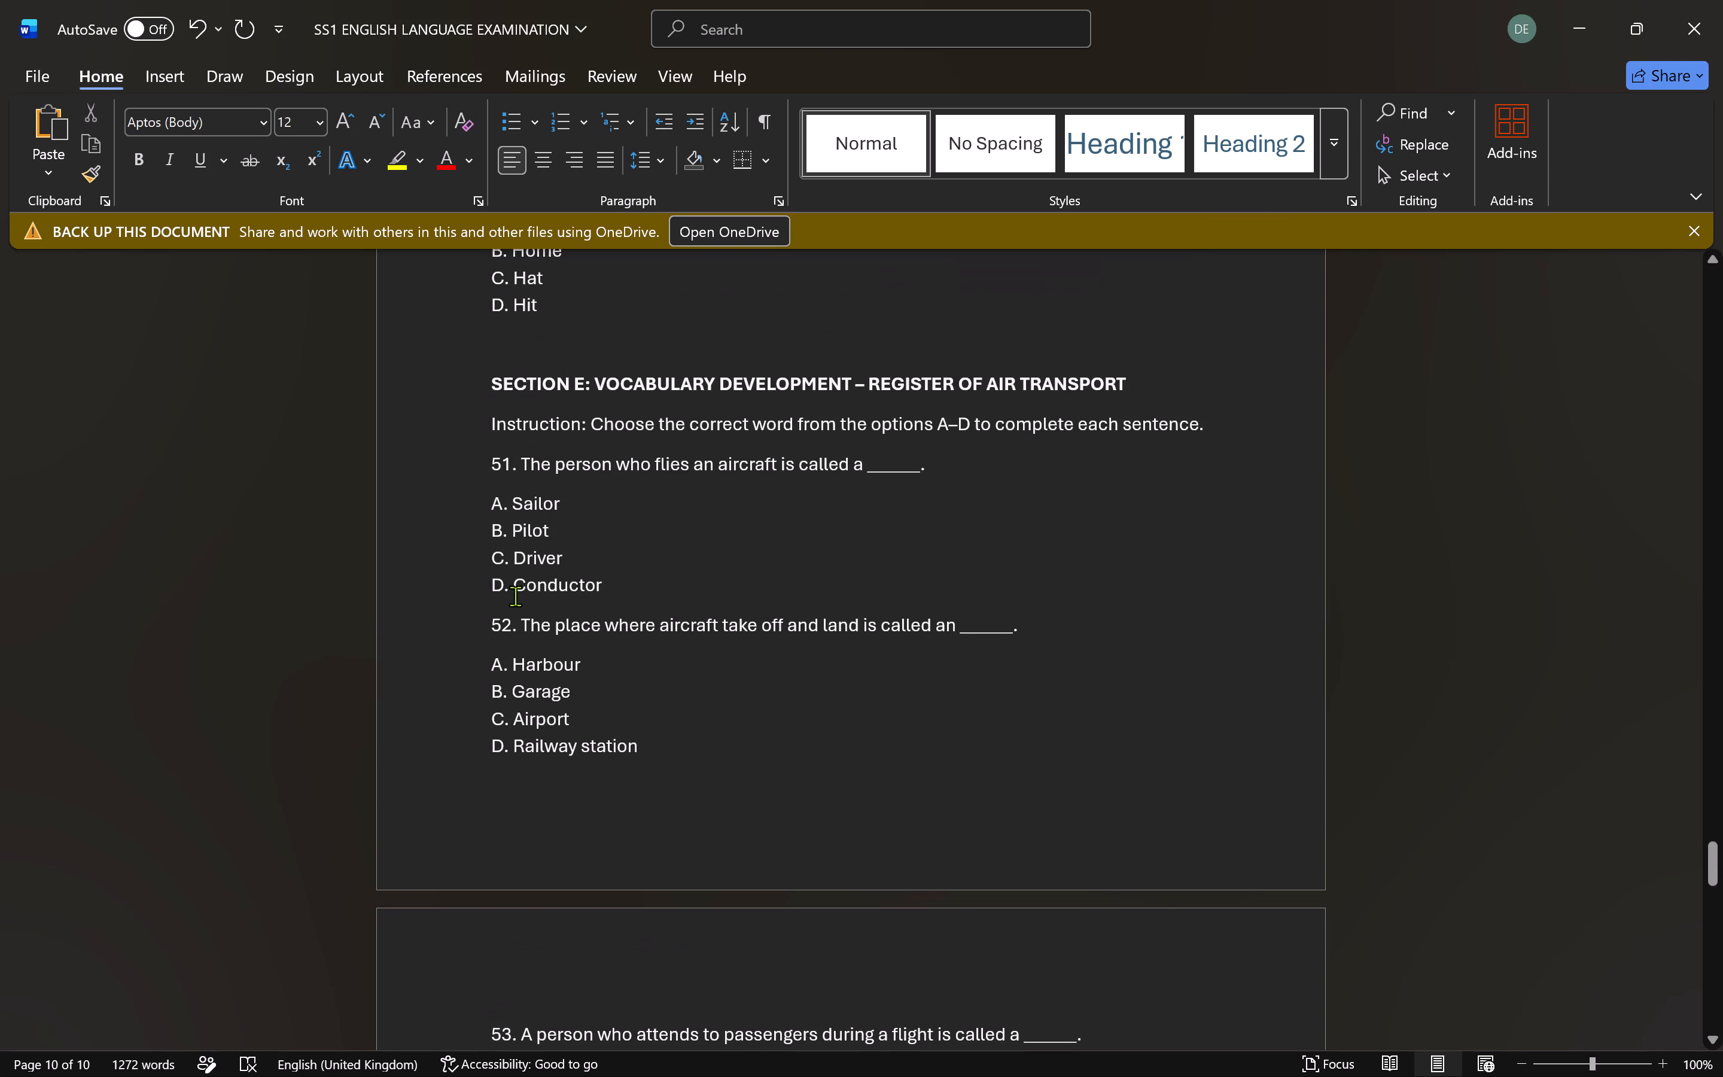
scroll(515, 596, up, 1)
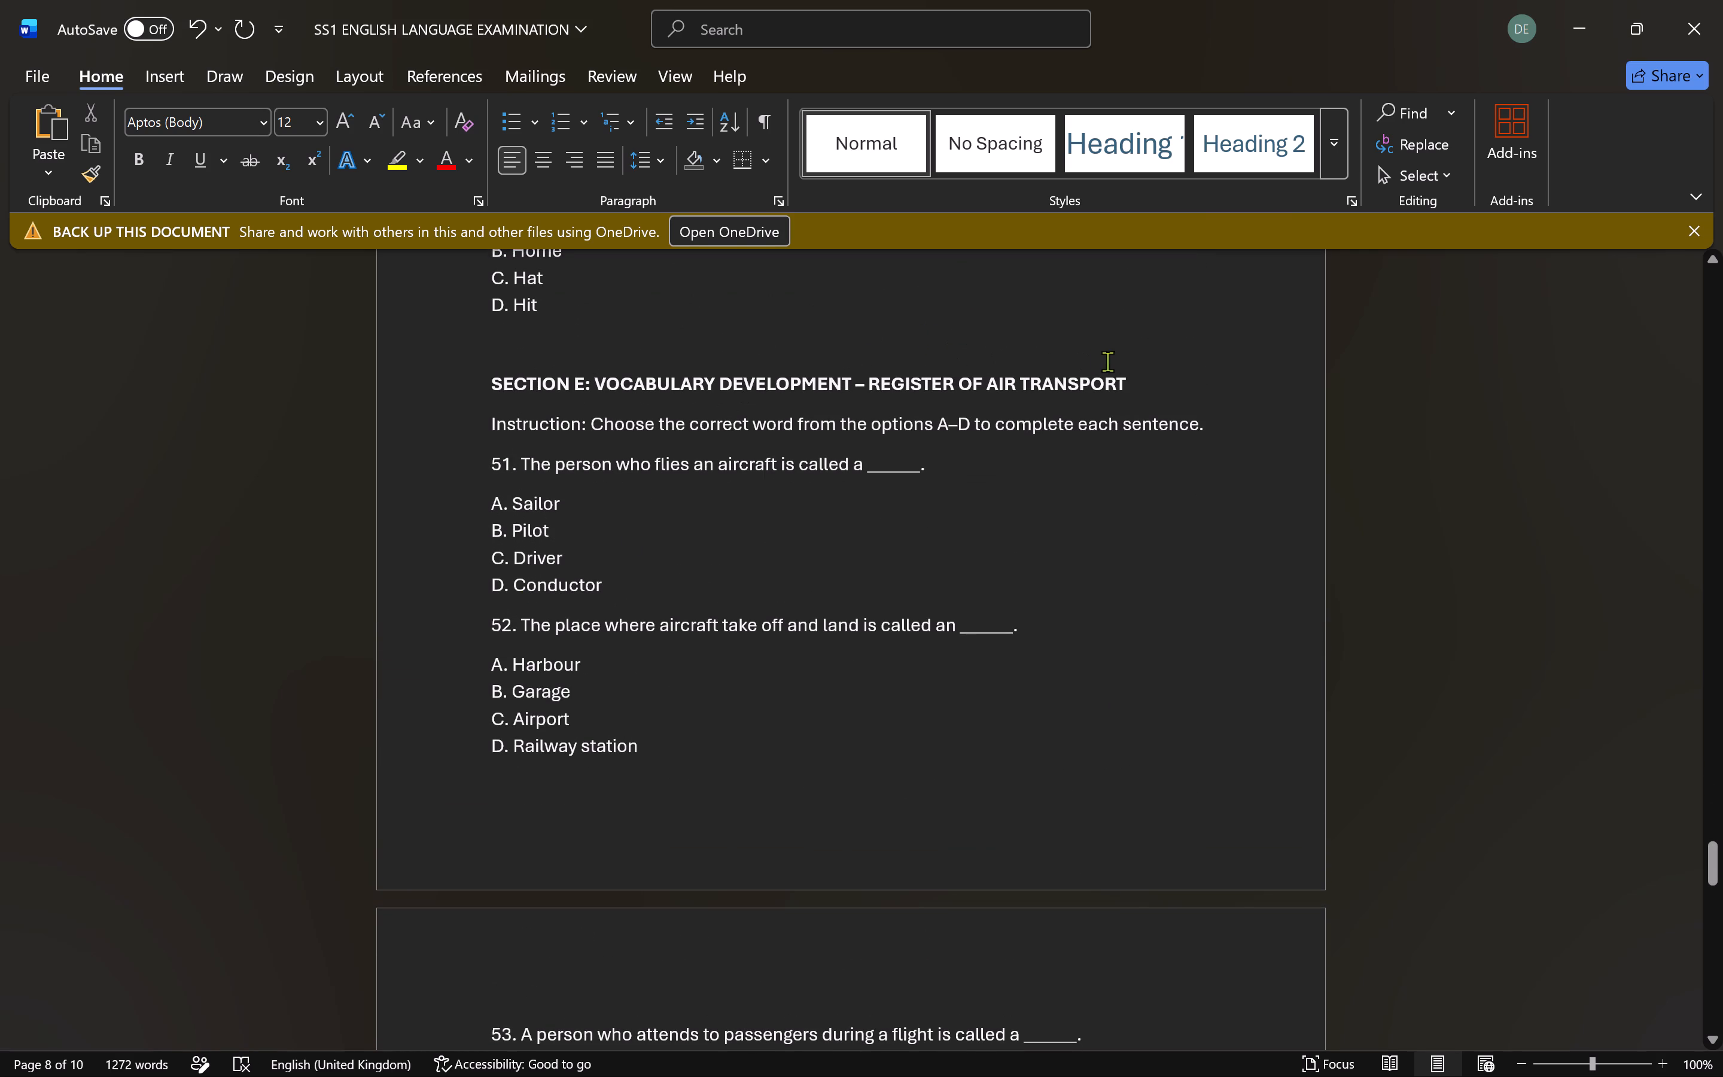
click(1126, 374)
key(BackSpace)
key(BackSpace)
key(BackSpace)
key(BackSpace)
key(BackSpace)
key(BackSpace)
key(BackSpace)
key(BackSpace)
key(BackSpace)
key(BackSpace)
key(BackSpace)
key(BackSpace)
key(BackSpace)
key(BackSpace)
key(BackSpace)
key(BackSpace)
key(BackSpace)
key(BackSpace)
key(BackSpace)
key(BackSpace)
key(BackSpace)
key(BackSpace)
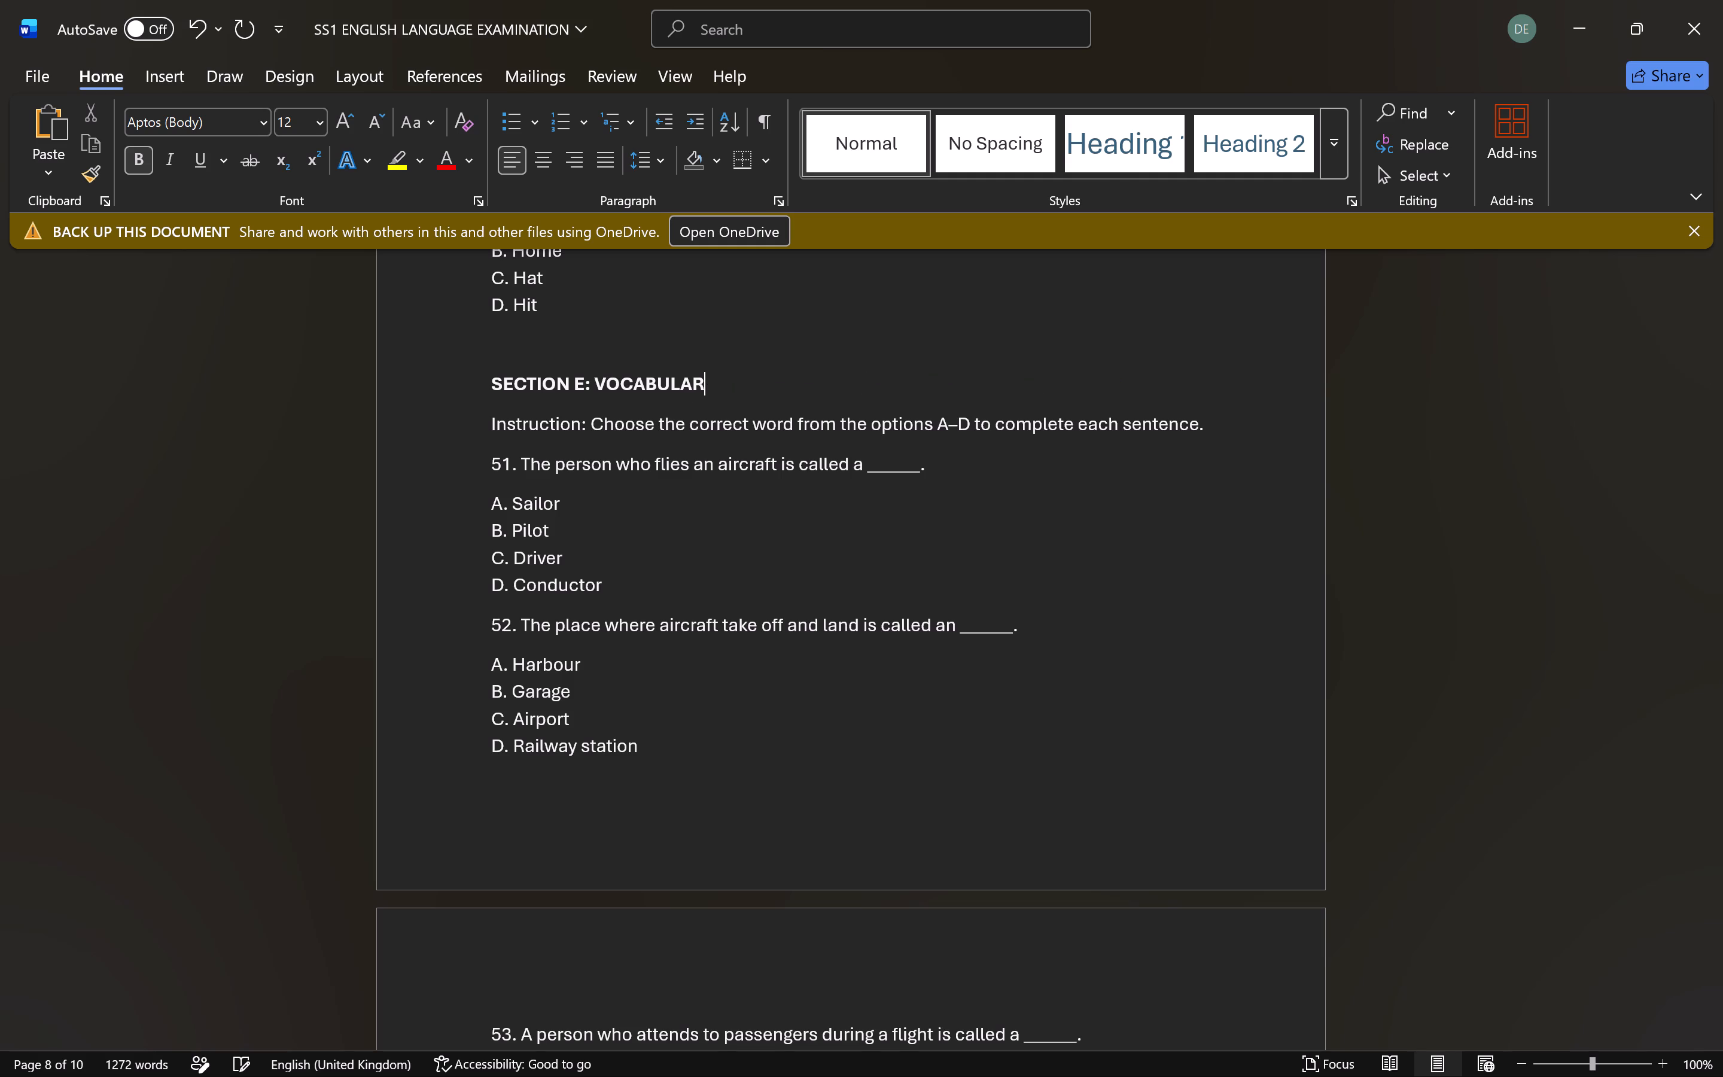
key(BackSpace)
key(BackSpace)
key(BackSpace)
key(BackSpace)
key(BackSpace)
key(BackSpace)
key(BackSpace)
key(BackSpace)
key(BackSpace)
key(BackSpace)
key(BackSpace)
key(BackSpace)
key(BackSpace)
key(BackSpace)
key(BackSpace)
key(BackSpace)
key(BackSpace)
key(BackSpace)
key(BackSpace)
key(BackSpace)
key(BackSpace)
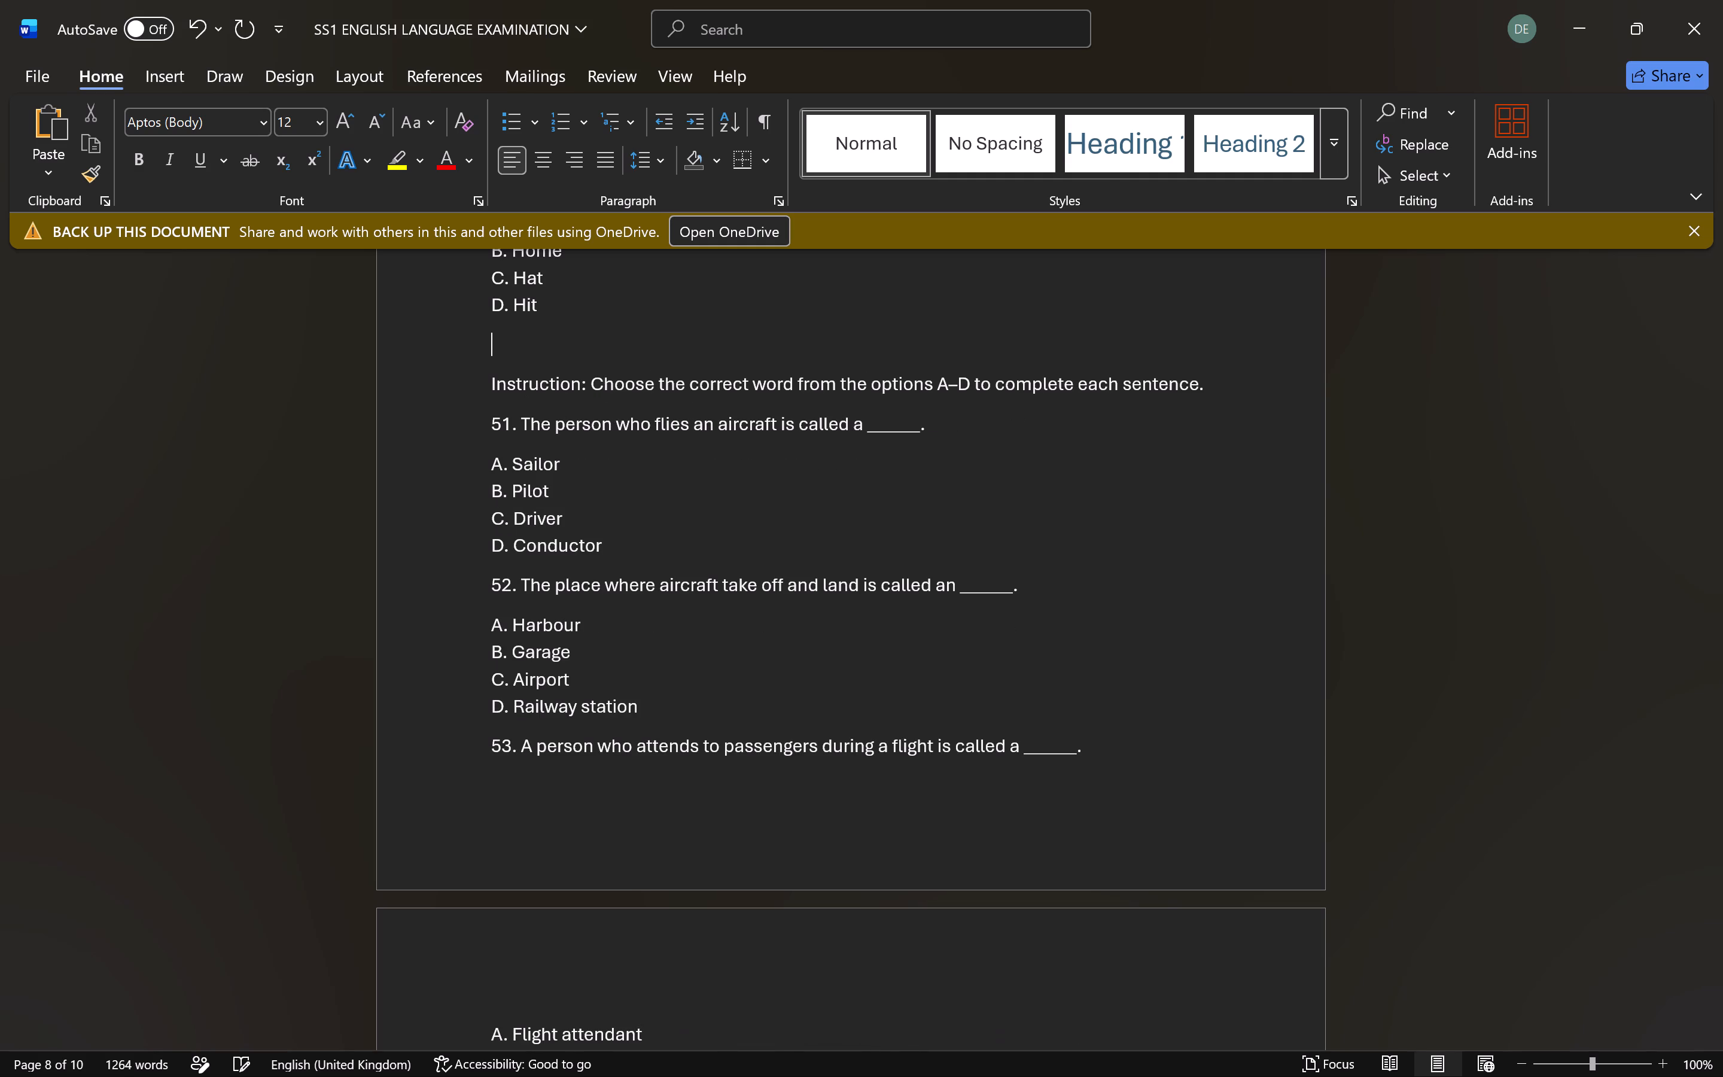
key(BackSpace)
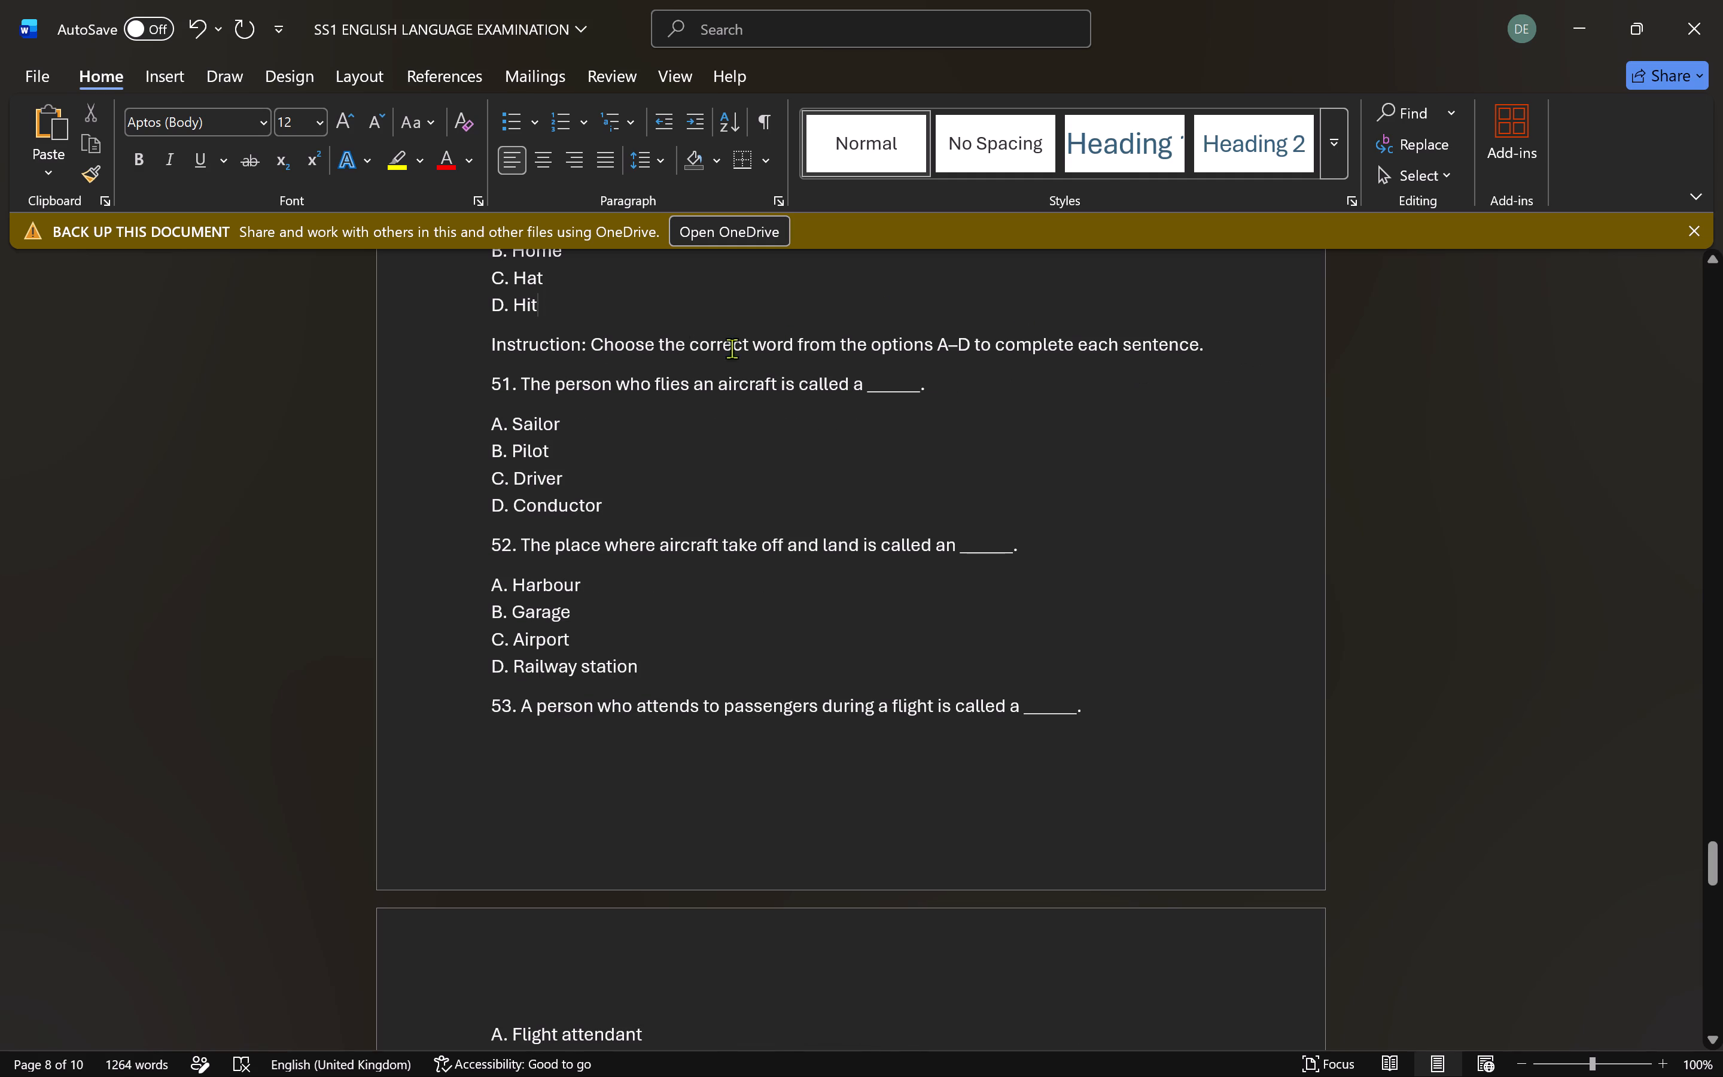
Remove the "Instruction:" label so the line above question 51 starts with "Choose the correct word".
click(591, 339)
key(BackSpace)
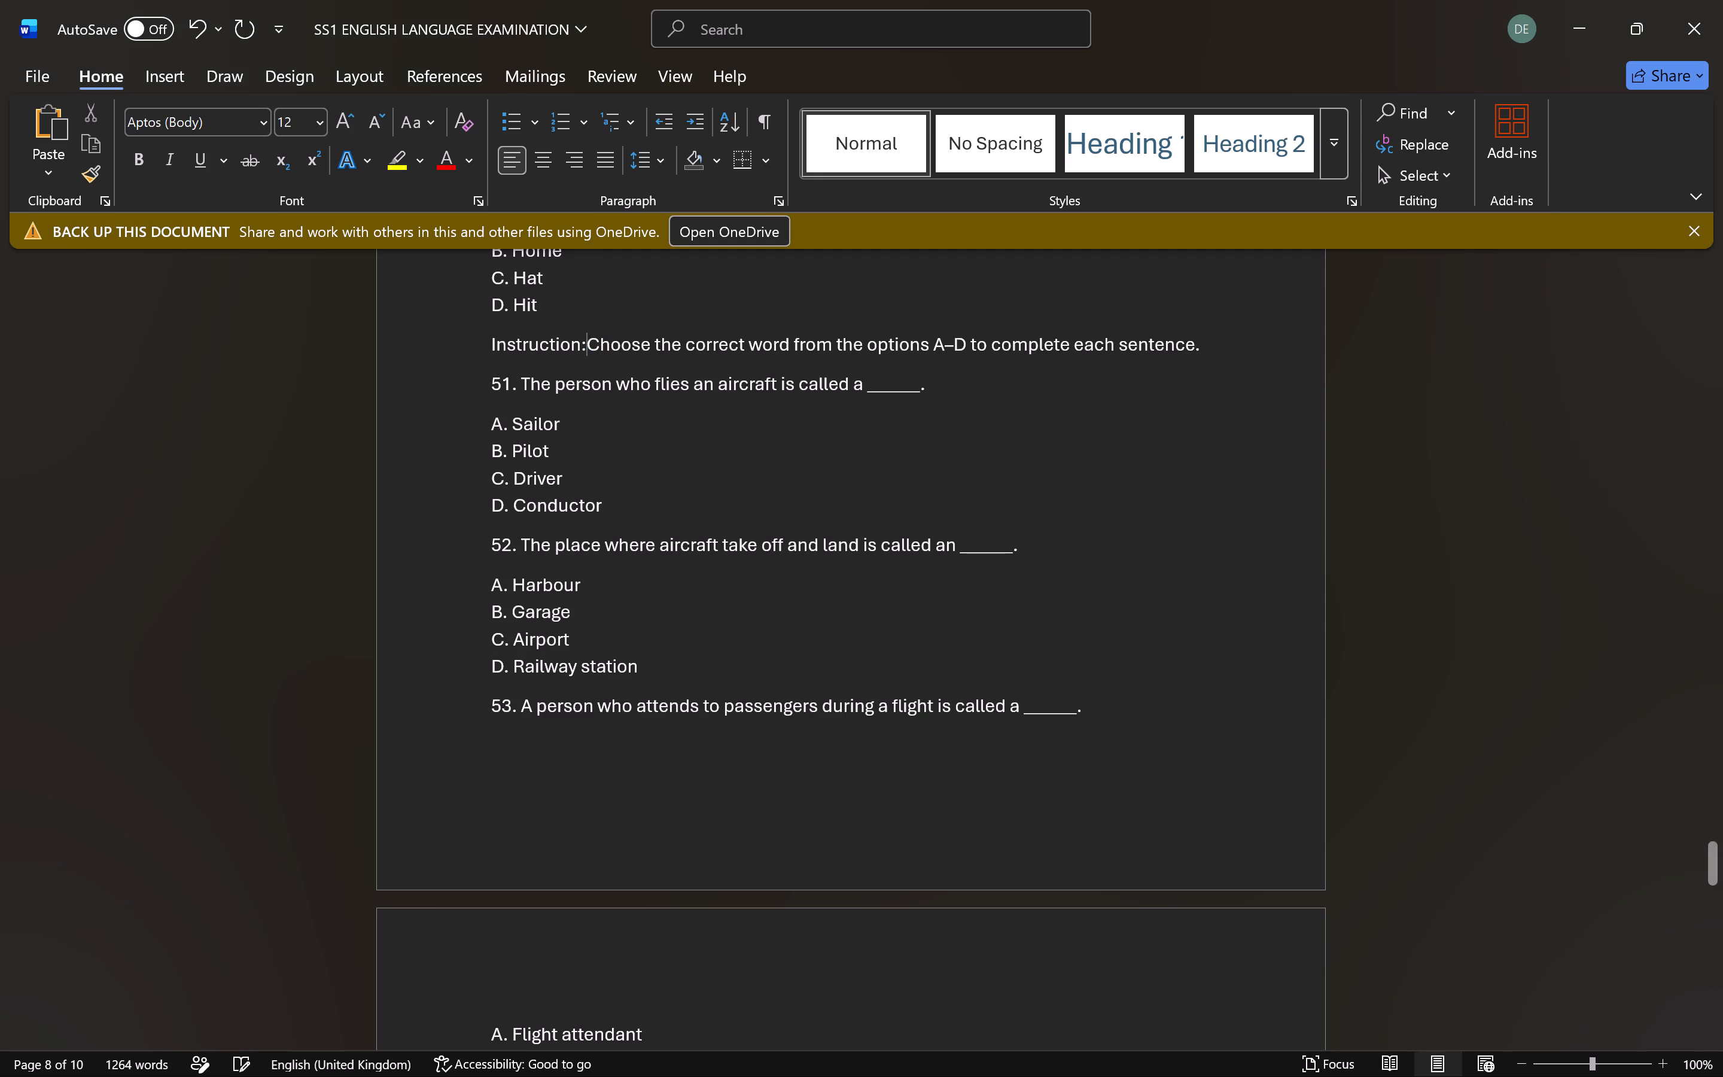
key(BackSpace)
key(BackSpace)
key(BackSpace)
key(BackSpace)
key(BackSpace)
key(BackSpace)
key(BackSpace)
key(BackSpace)
key(BackSpace)
key(BackSpace)
key(BackSpace)
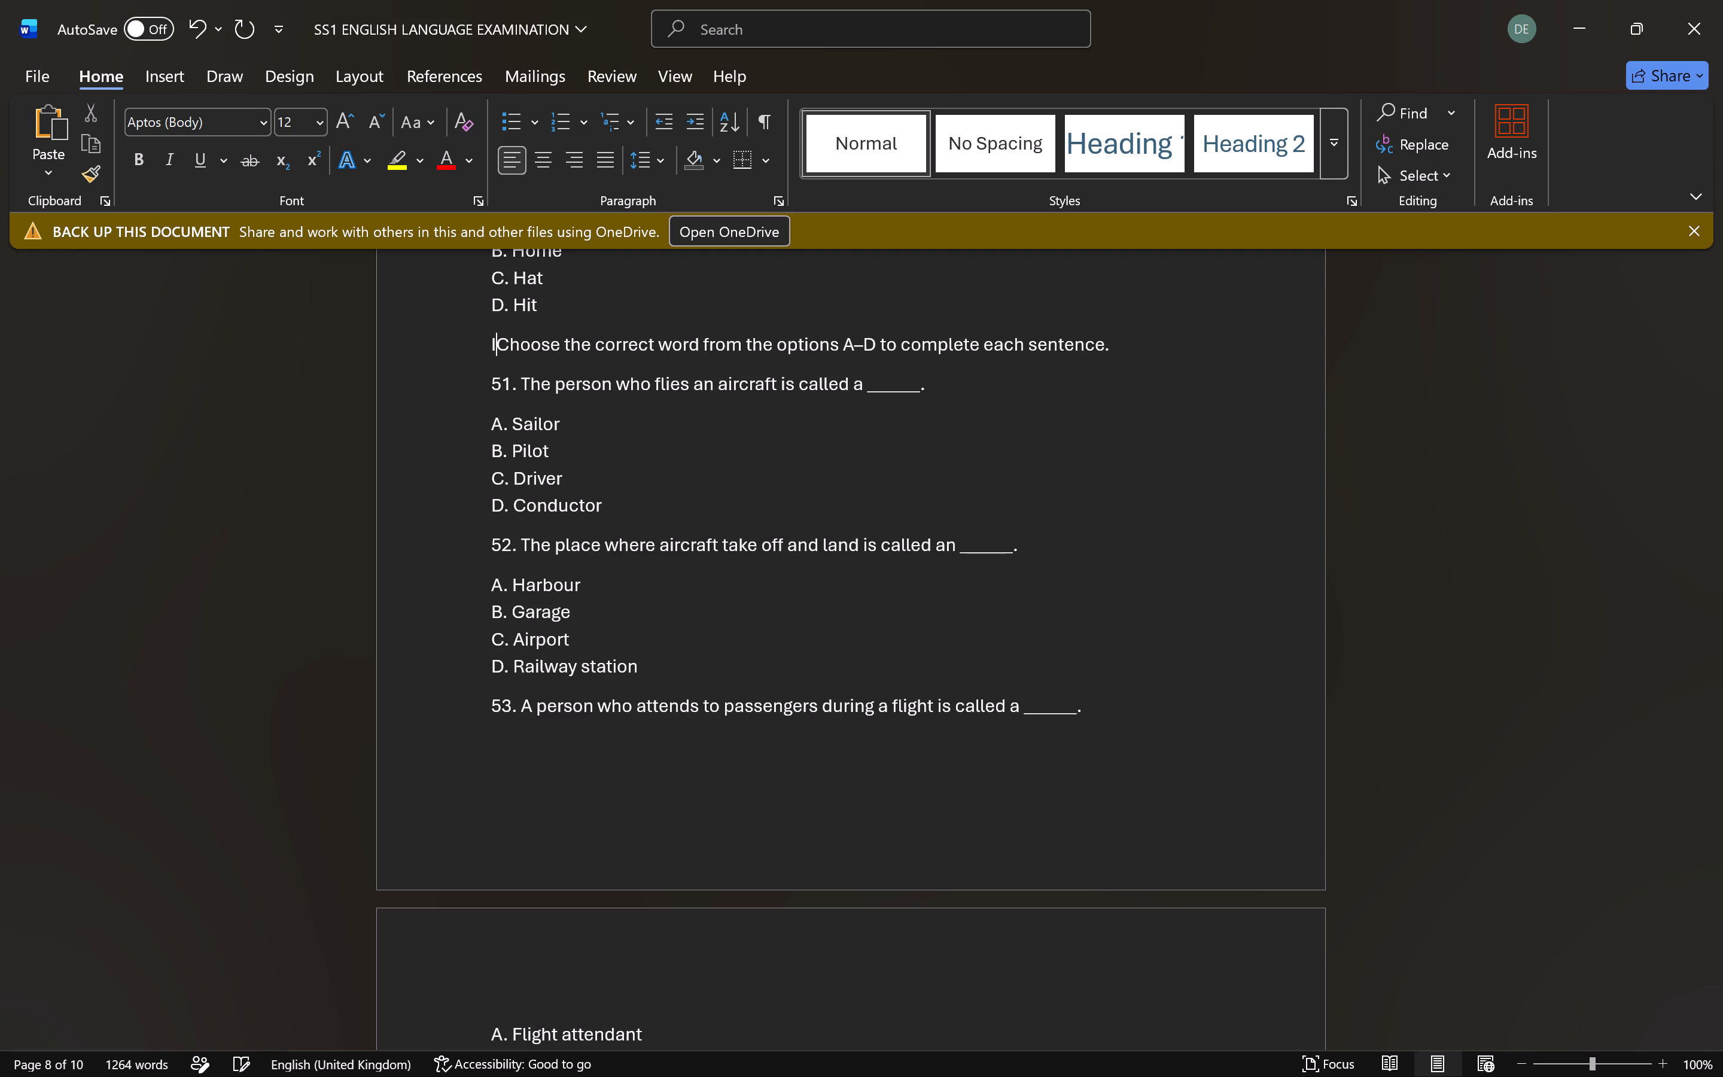
key(BackSpace)
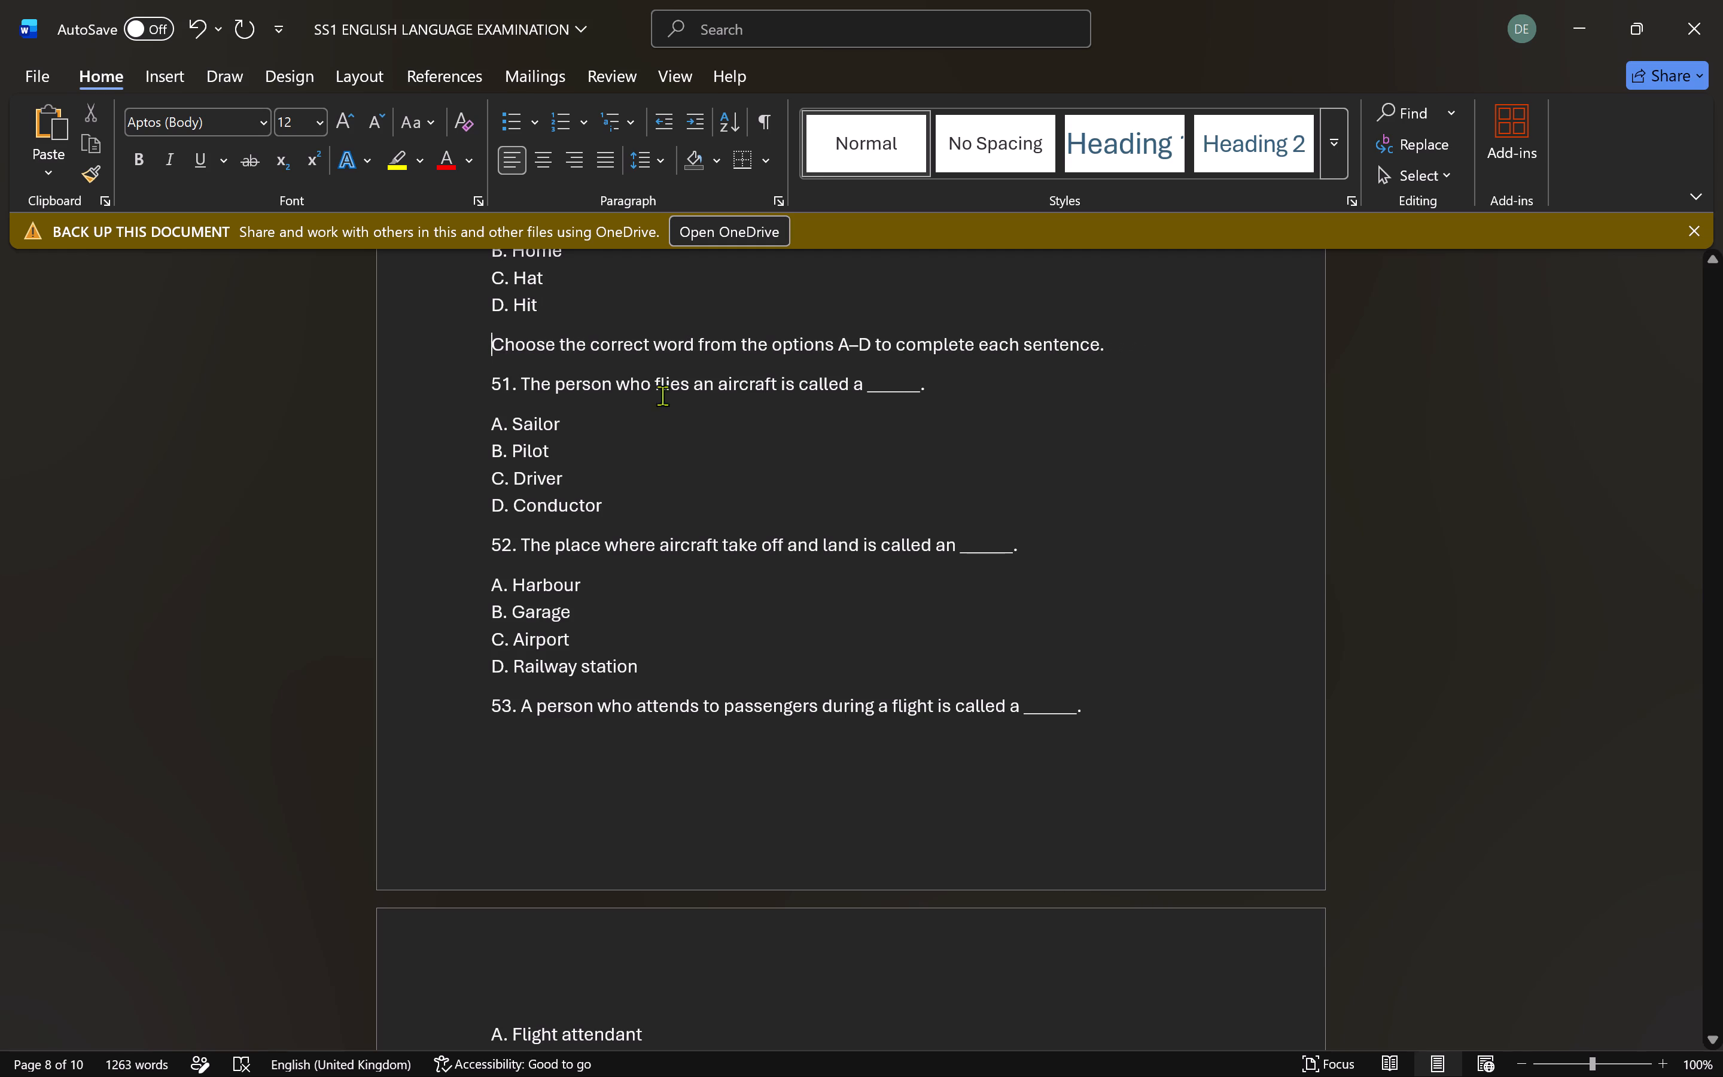
Check the pasted air transport questions 51 to 60 and their options through to the end of the exam.
scroll(607, 528, down, 1)
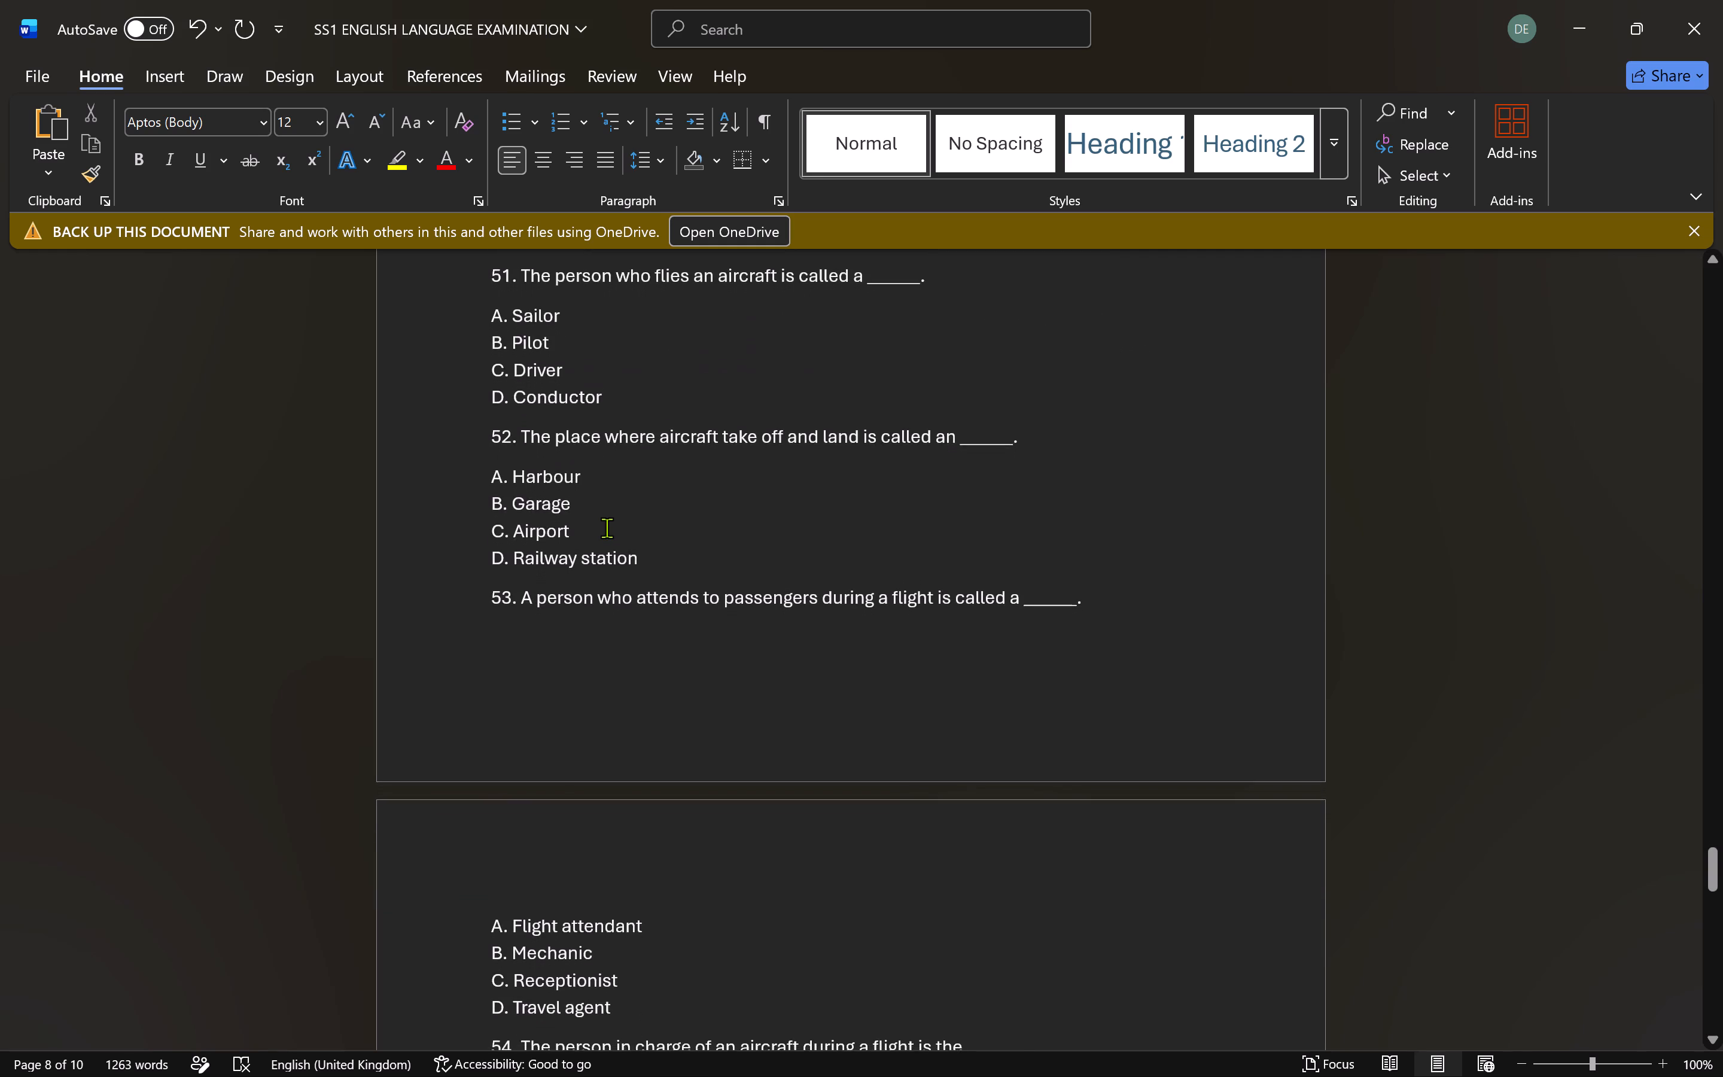
scroll(607, 528, down, 2)
scroll(607, 528, up, 1)
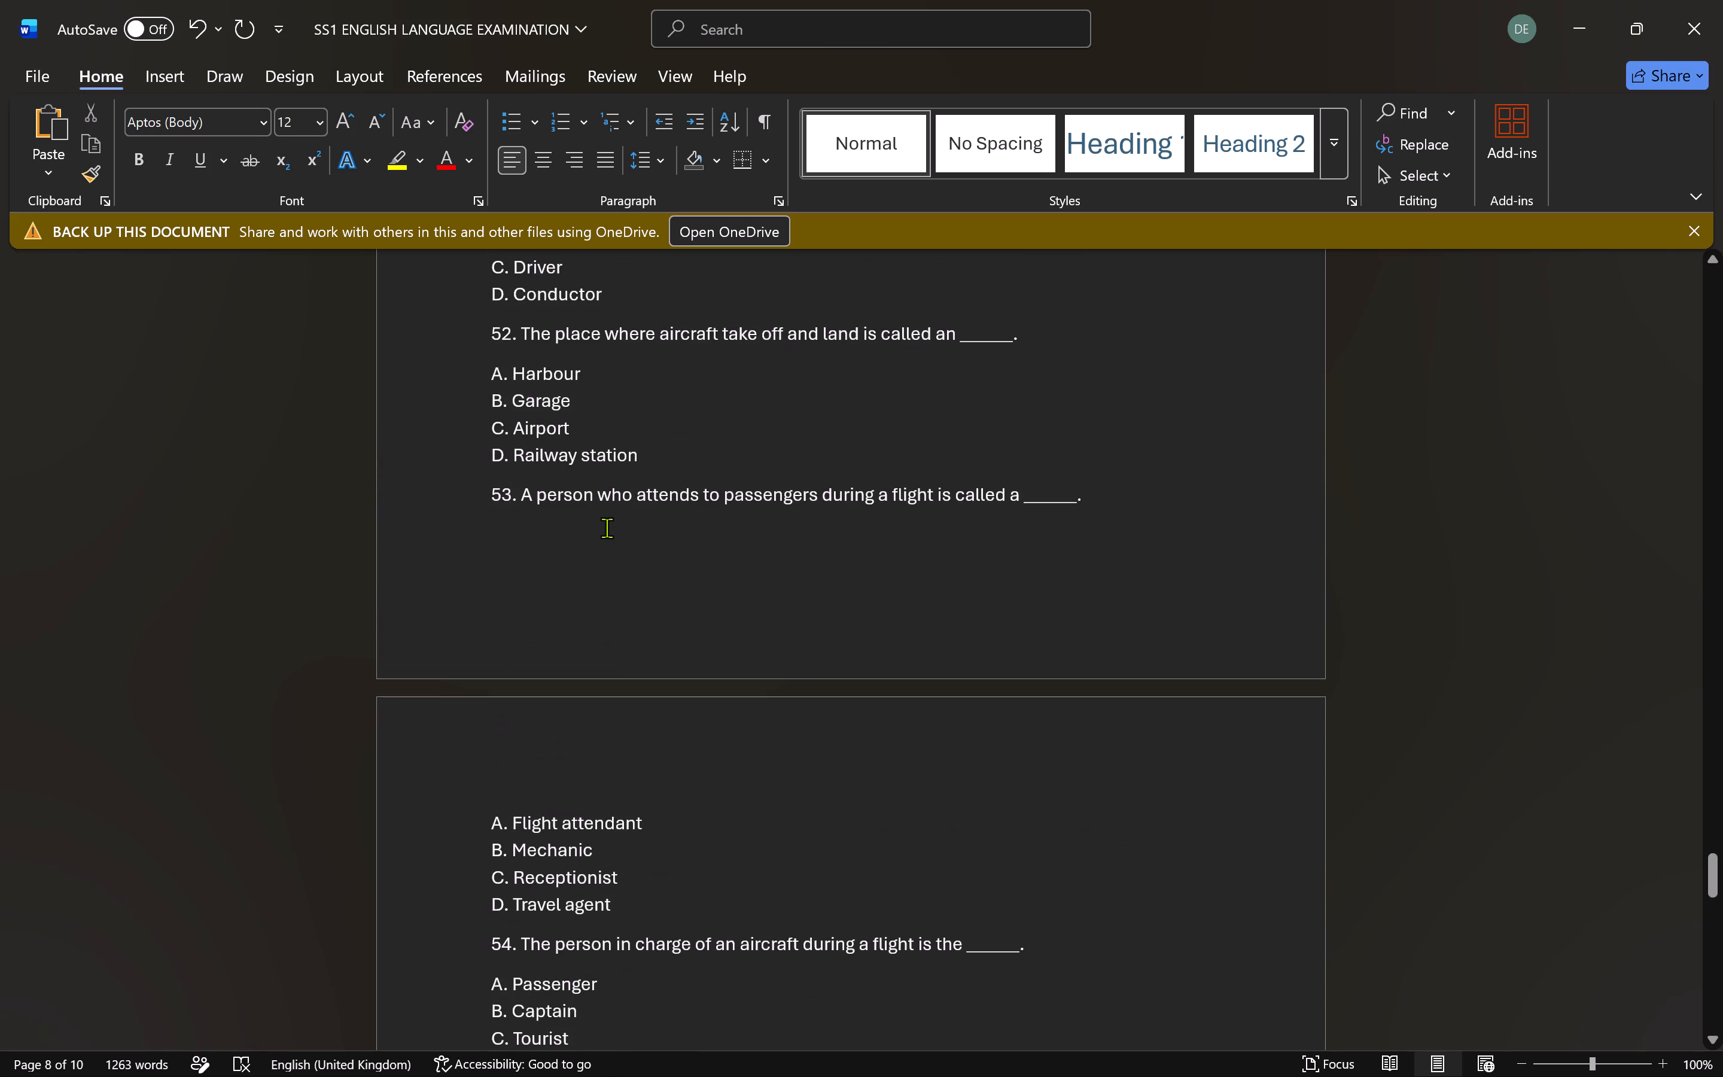
scroll(607, 528, up, 1)
scroll(607, 528, down, 2)
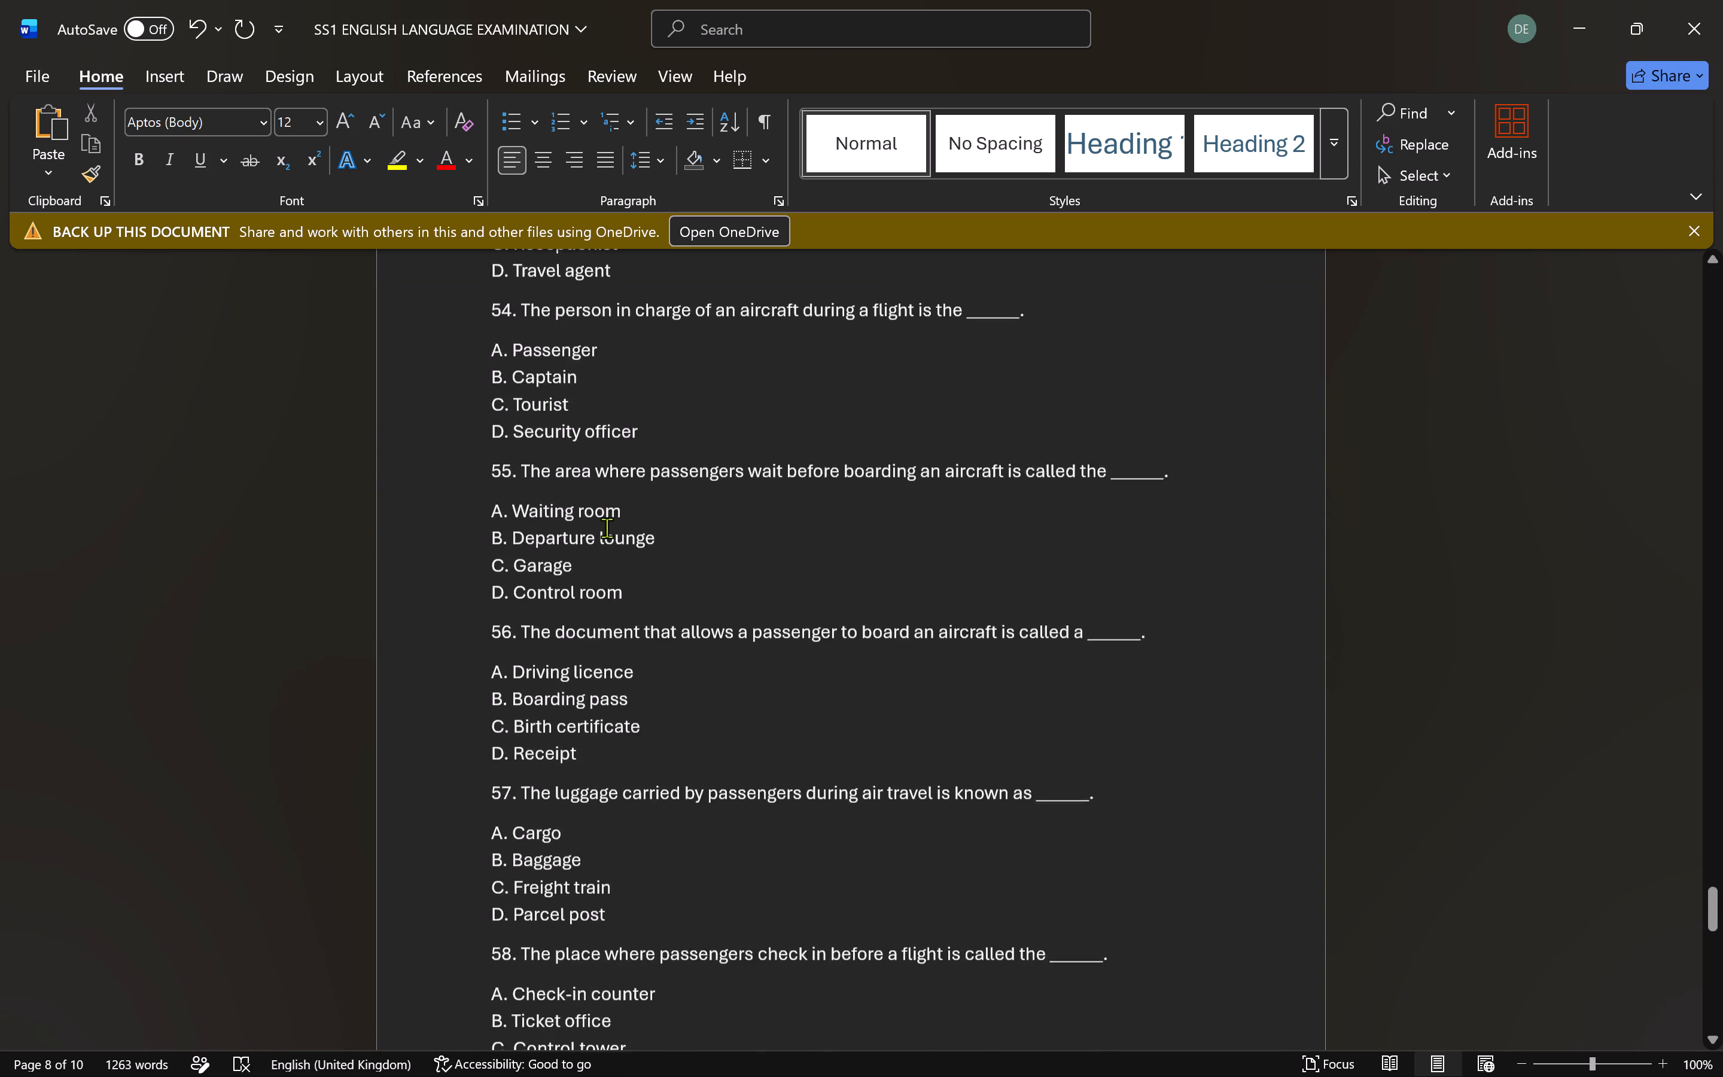
scroll(607, 528, down, 2)
scroll(607, 528, up, 5)
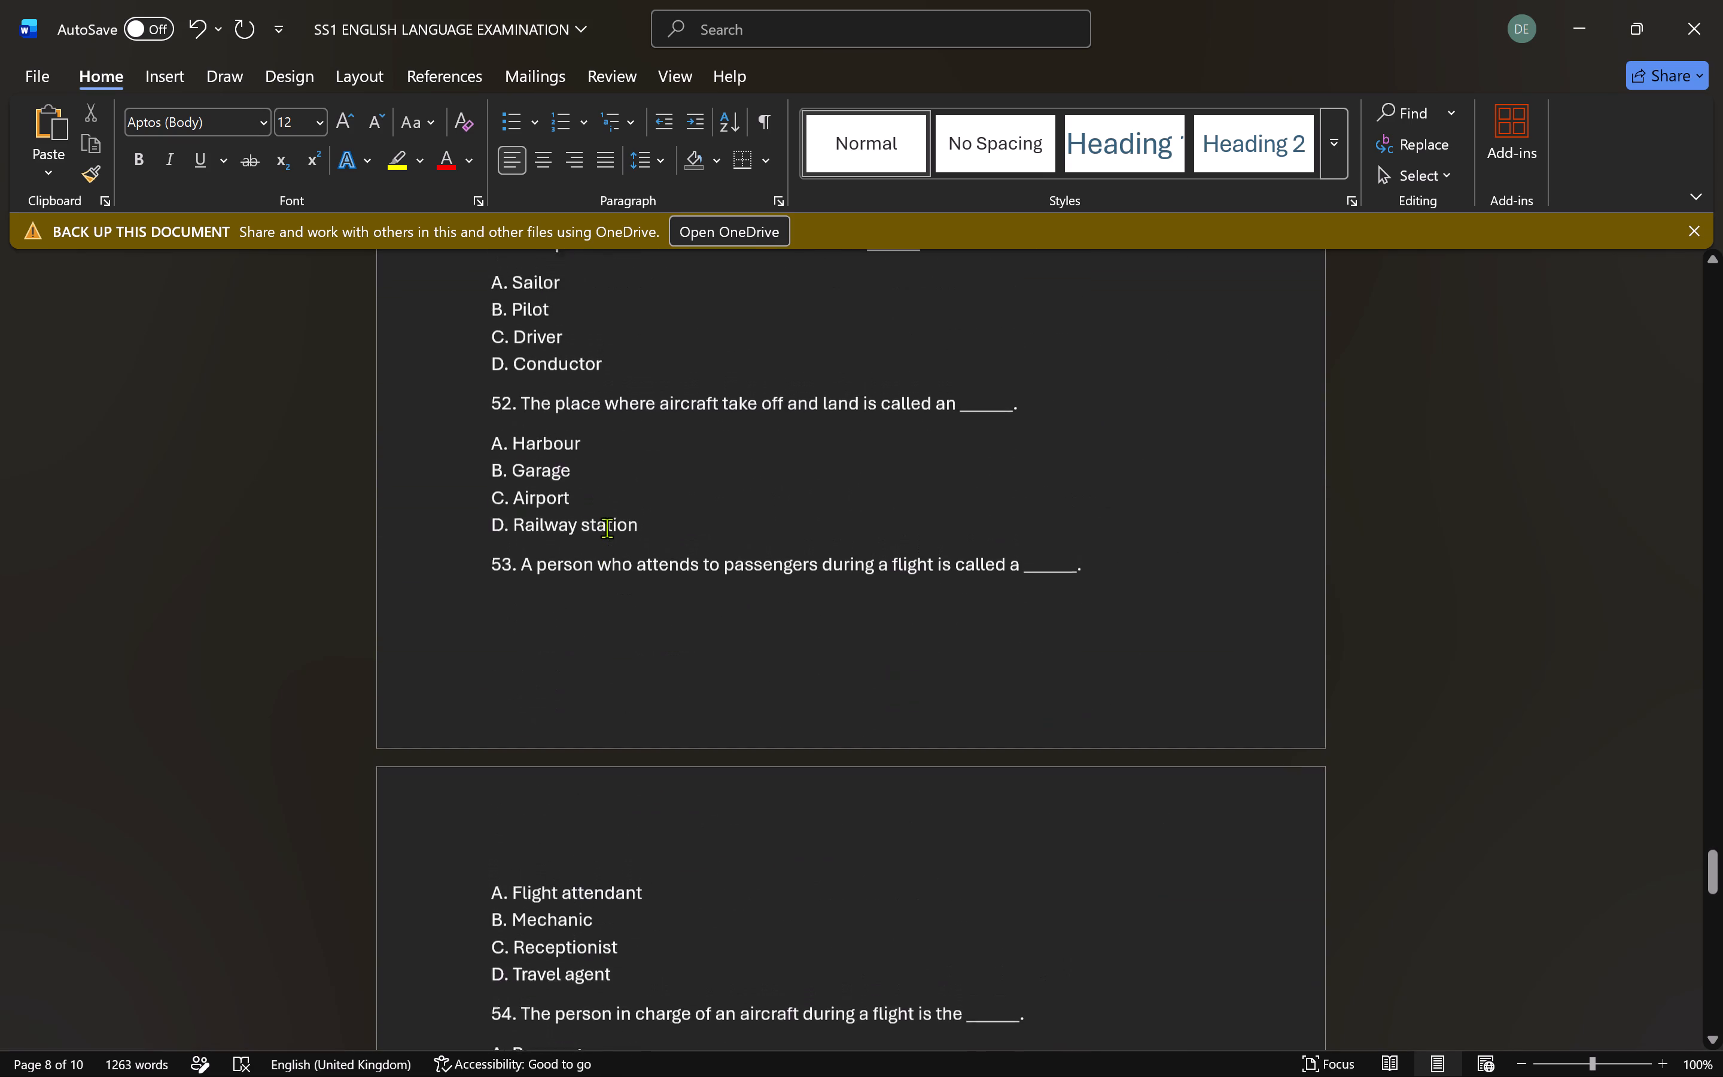
scroll(607, 528, up, 4)
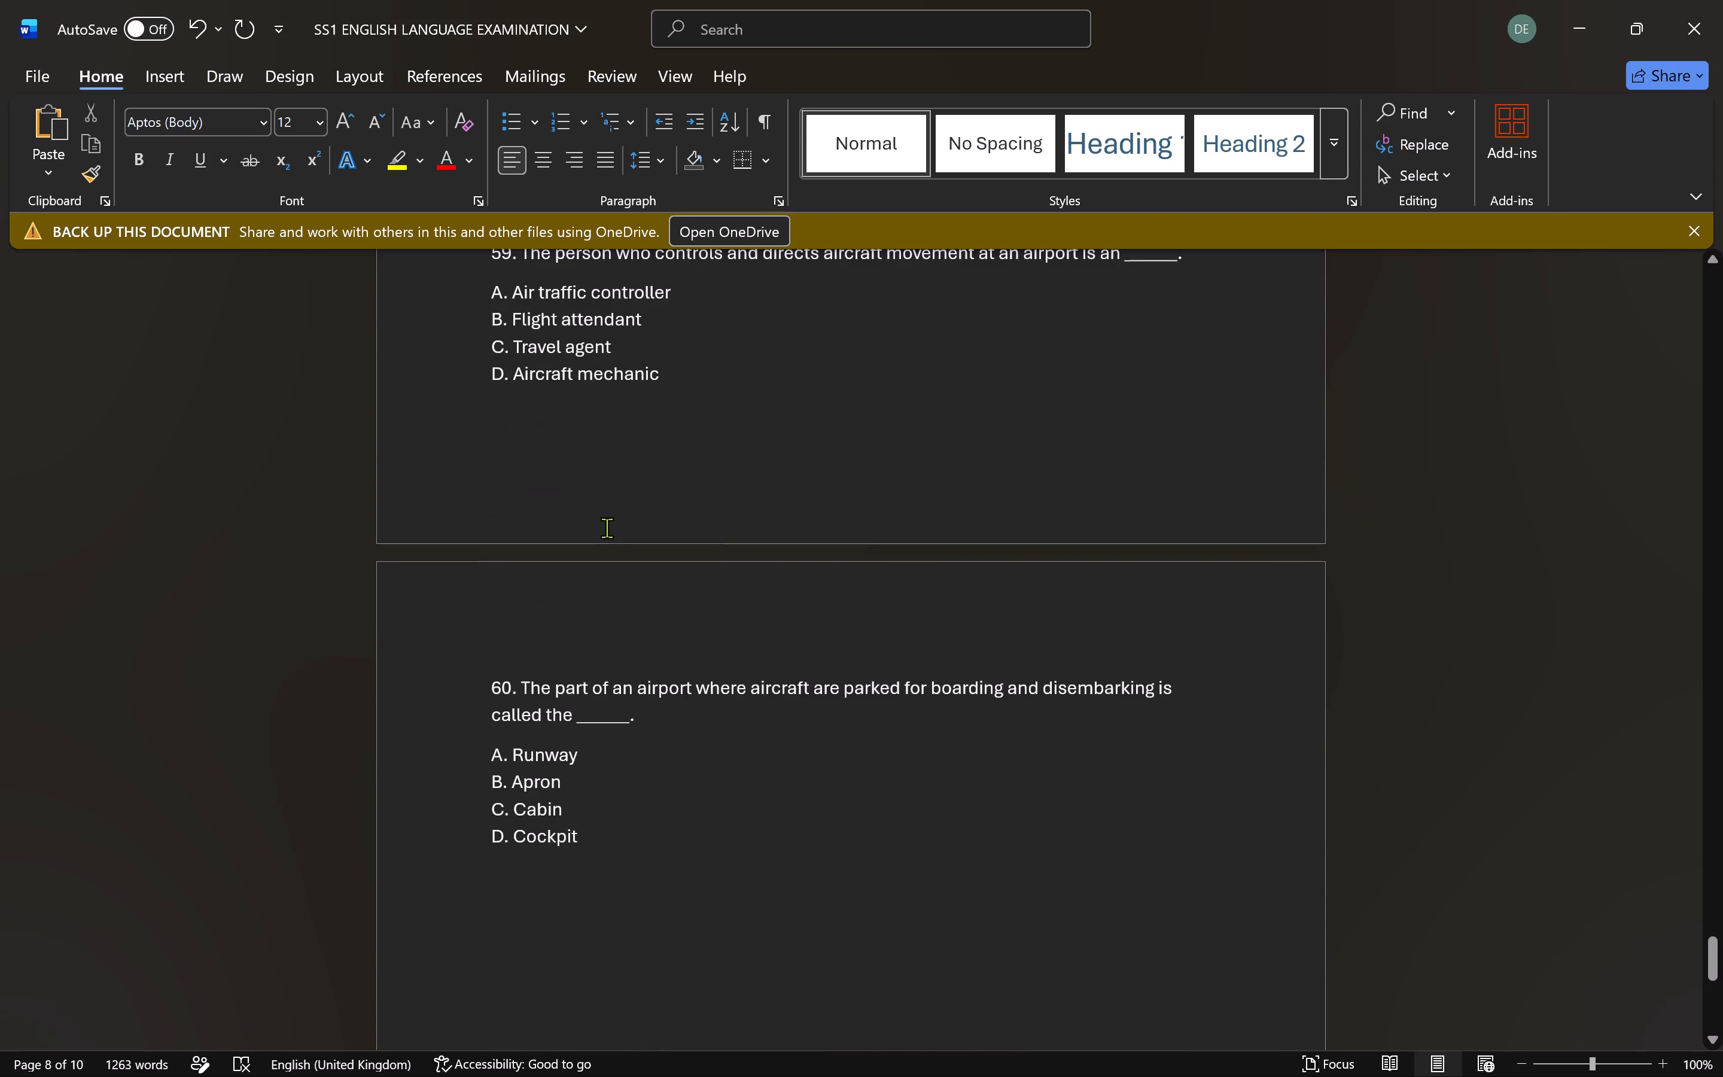
Save the SS1 English Language Examination document.
key(ctrl+s)
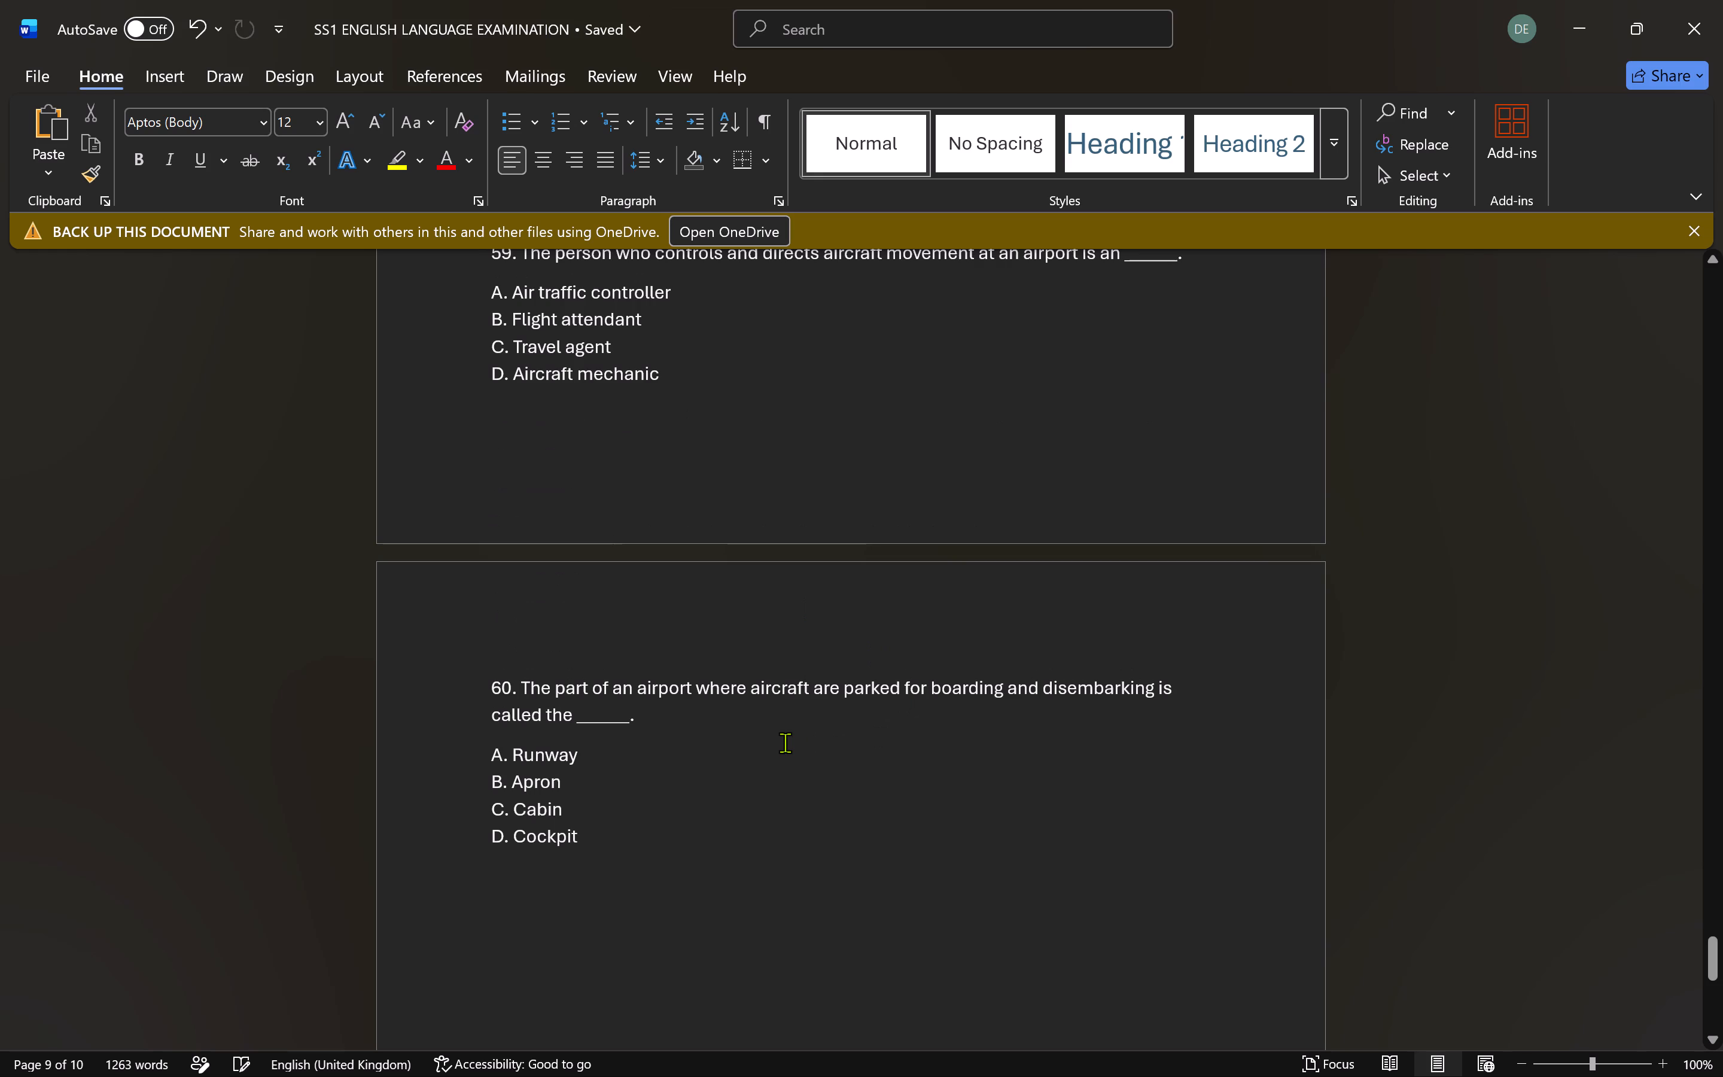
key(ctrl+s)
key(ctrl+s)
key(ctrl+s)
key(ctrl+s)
Look over the comprehension passage on examination malpractice and its ten questions in the unsaved Document1.
scroll(785, 743, up, 1)
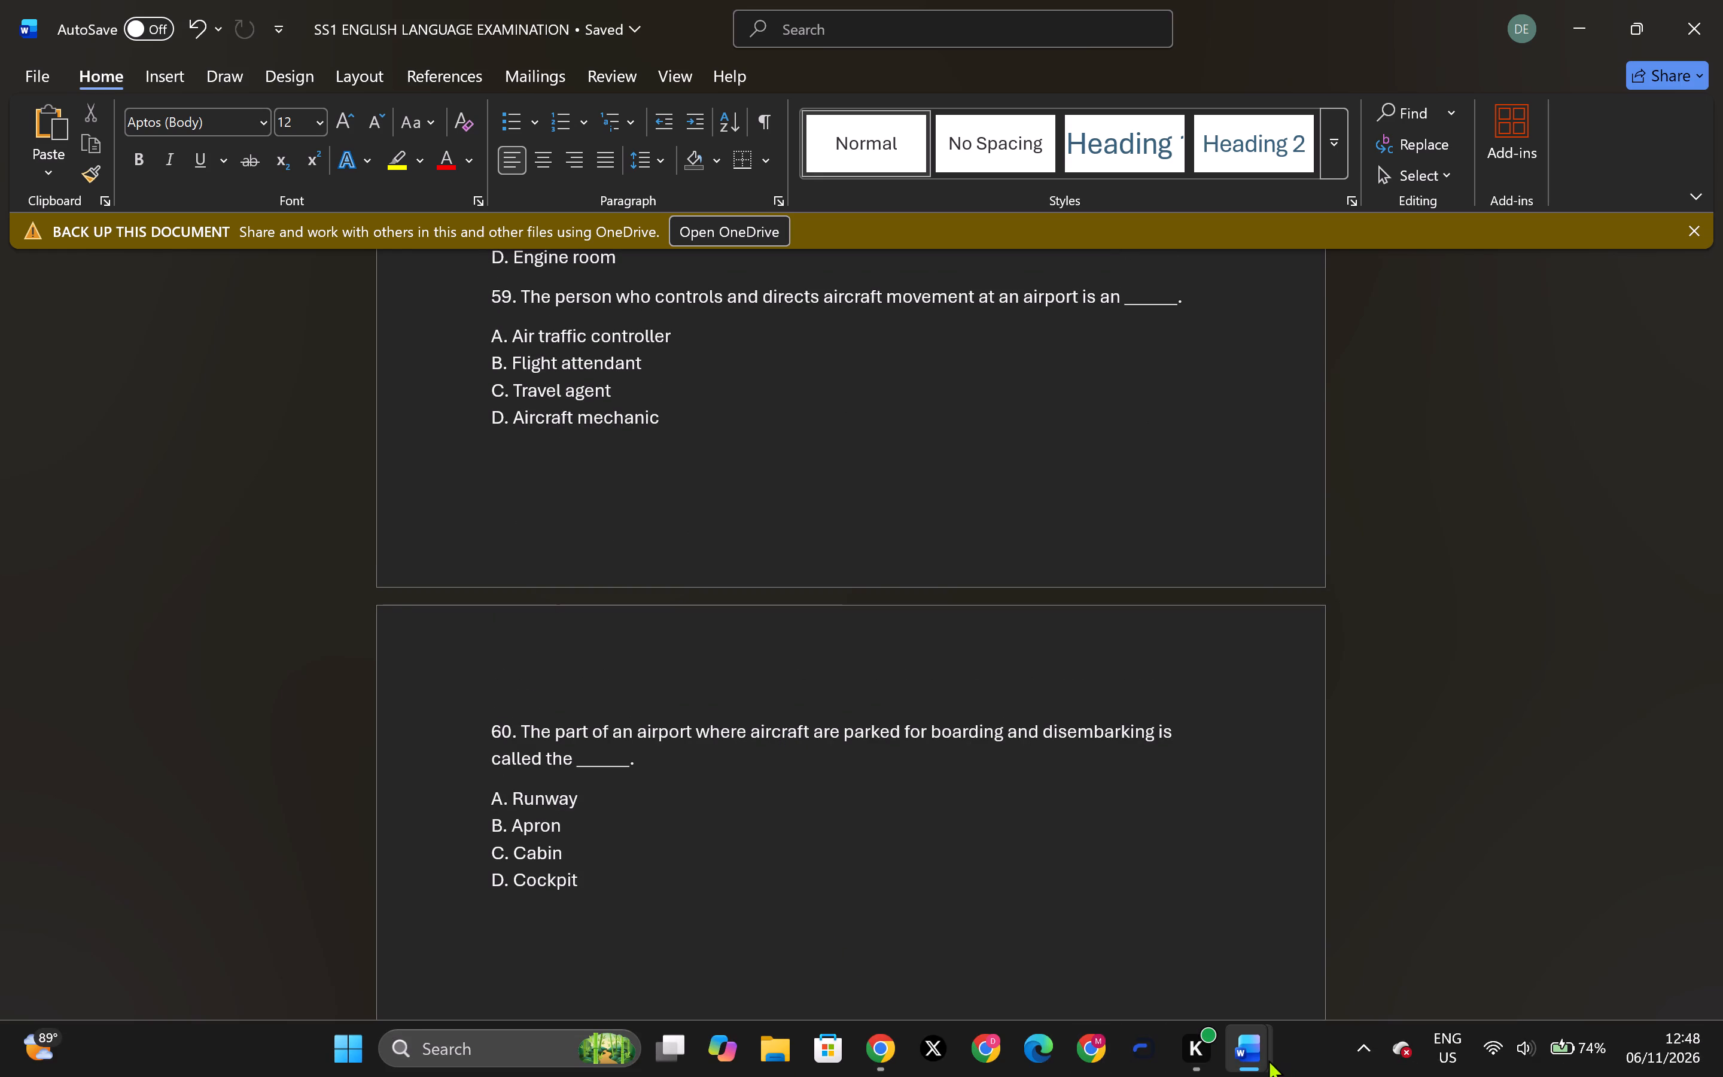
click(1474, 928)
scroll(790, 482, up, 6)
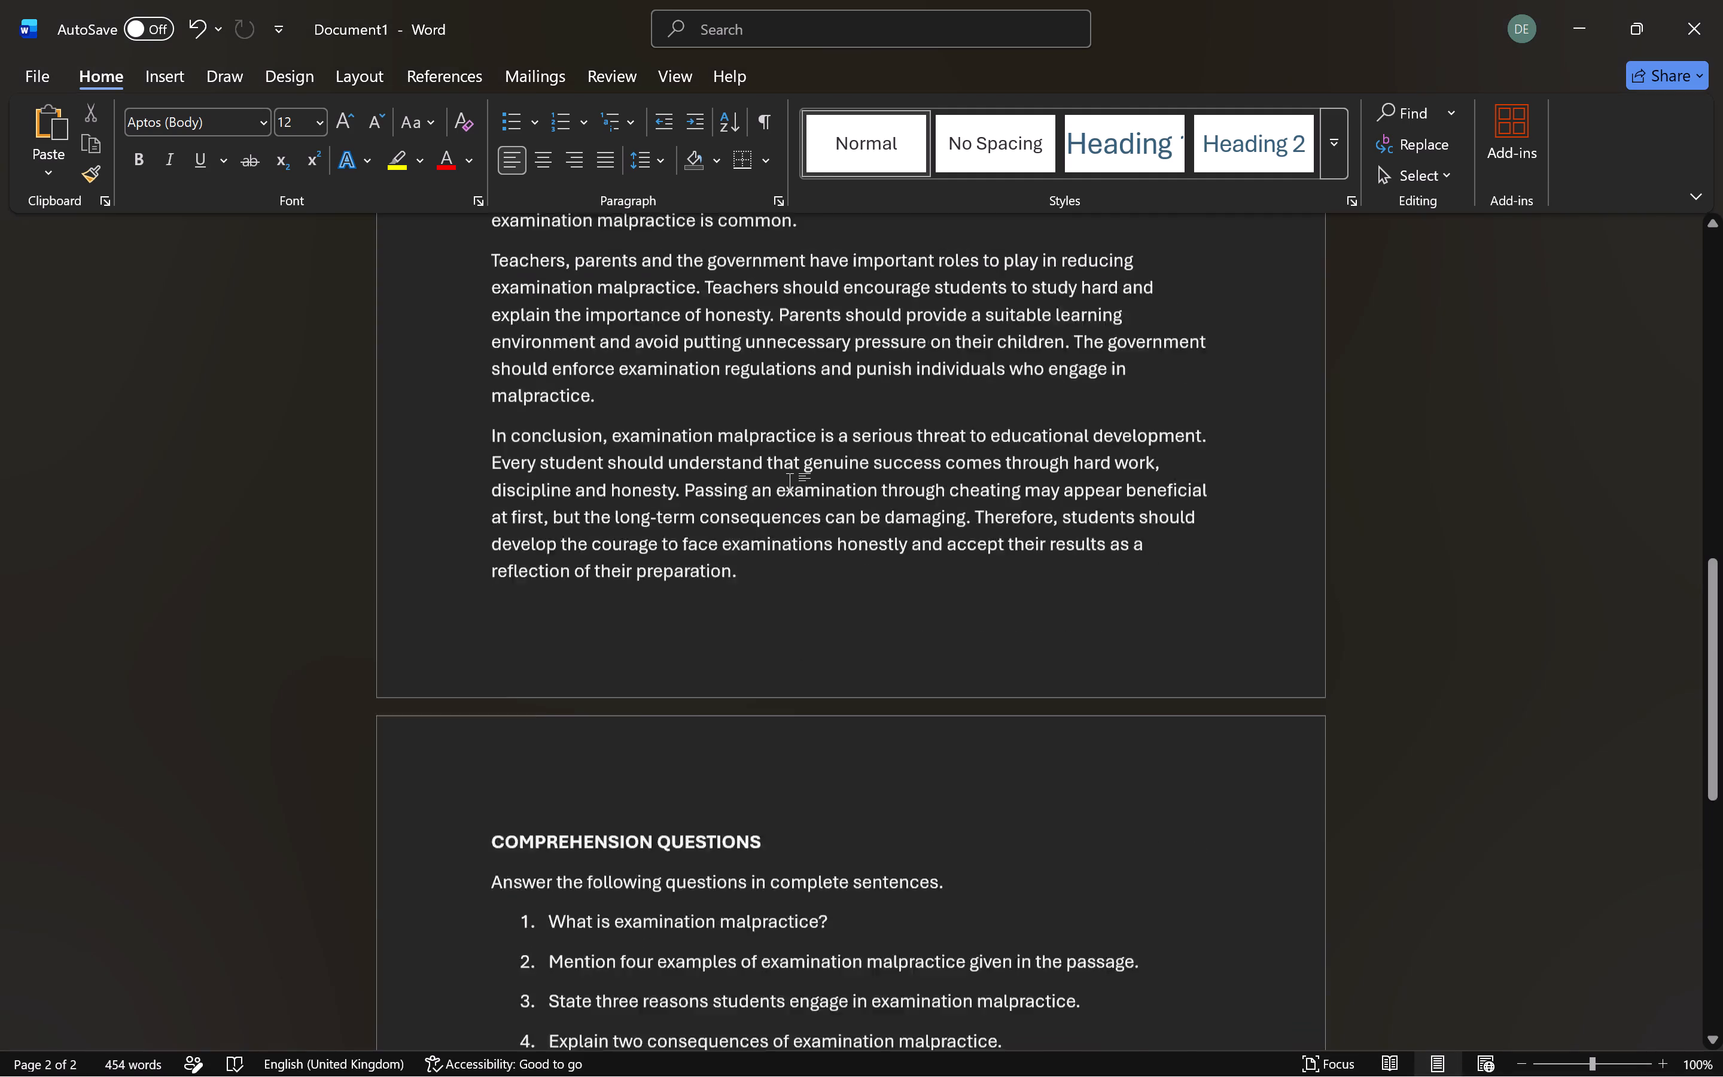
scroll(790, 482, up, 12)
scroll(790, 482, down, 9)
scroll(790, 482, up, 7)
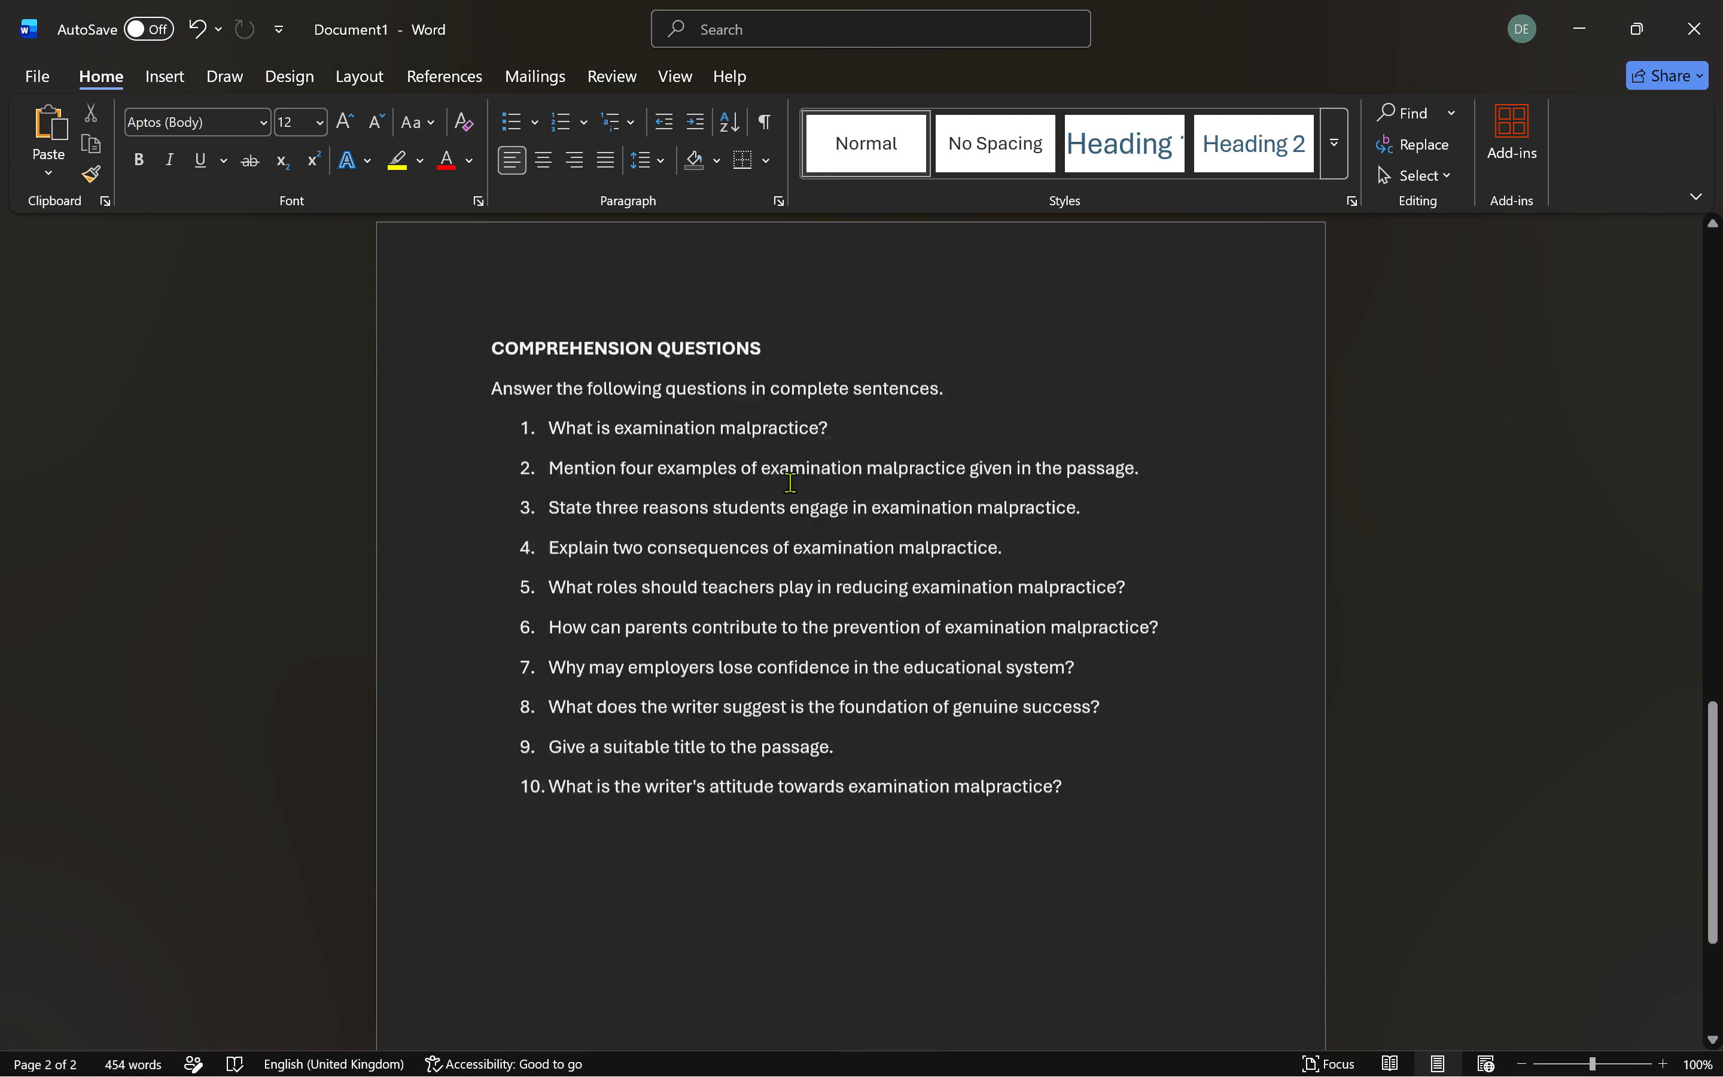
scroll(790, 482, up, 5)
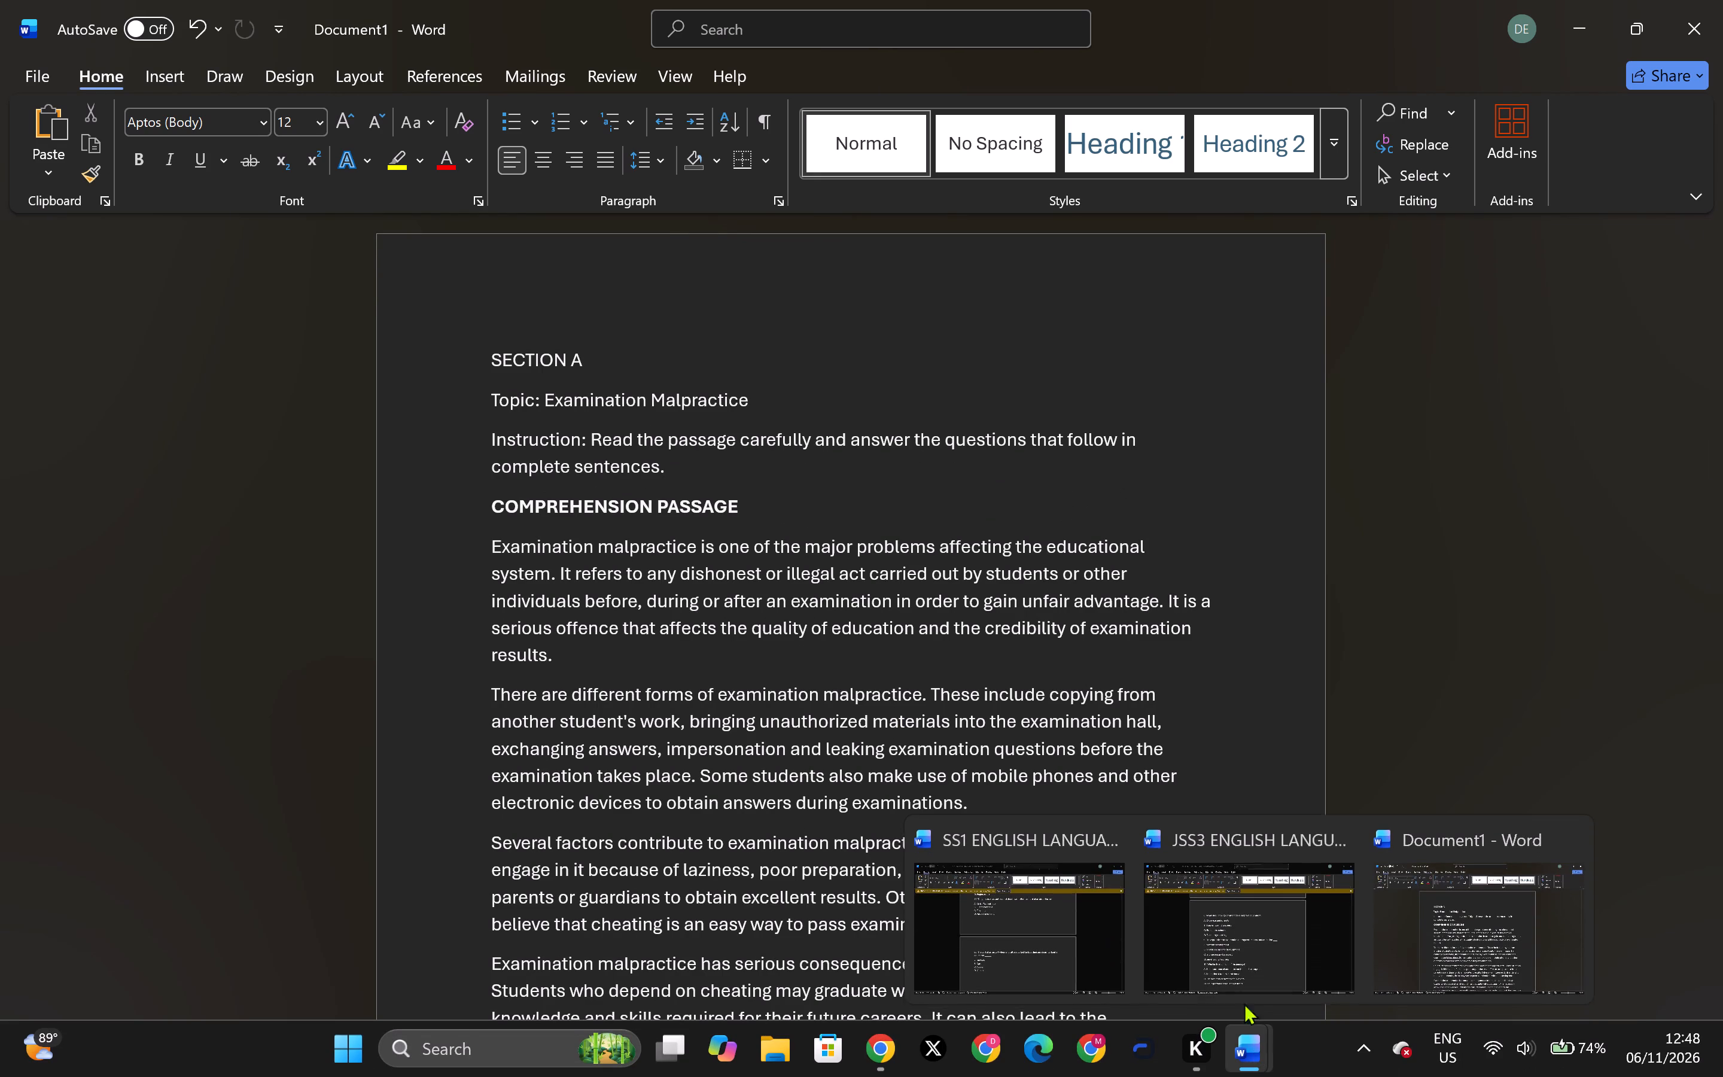
In the SS1 English Language Examination document, replace the "SECTION A" heading under the title with "OBJECTIVE QUESTIONS".
click(977, 878)
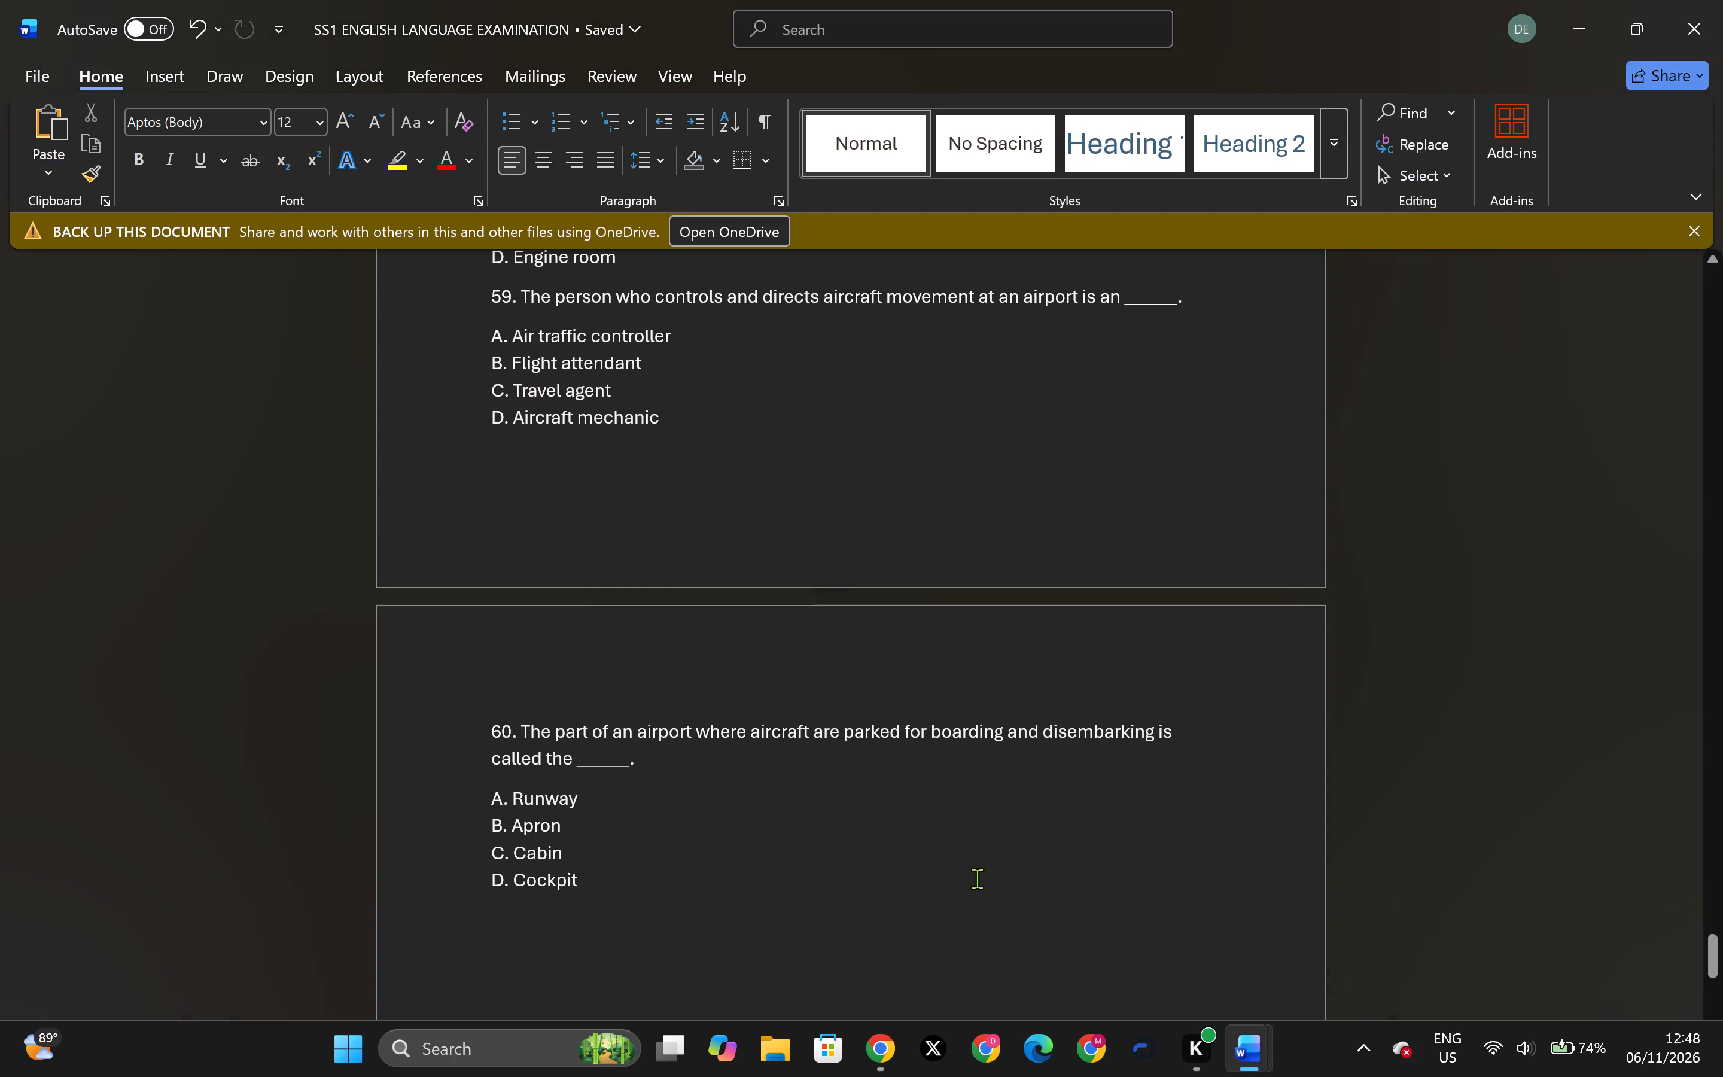
scroll(977, 878, up, 15)
scroll(977, 878, up, 20)
scroll(977, 878, up, 20)
scroll(977, 878, up, 15)
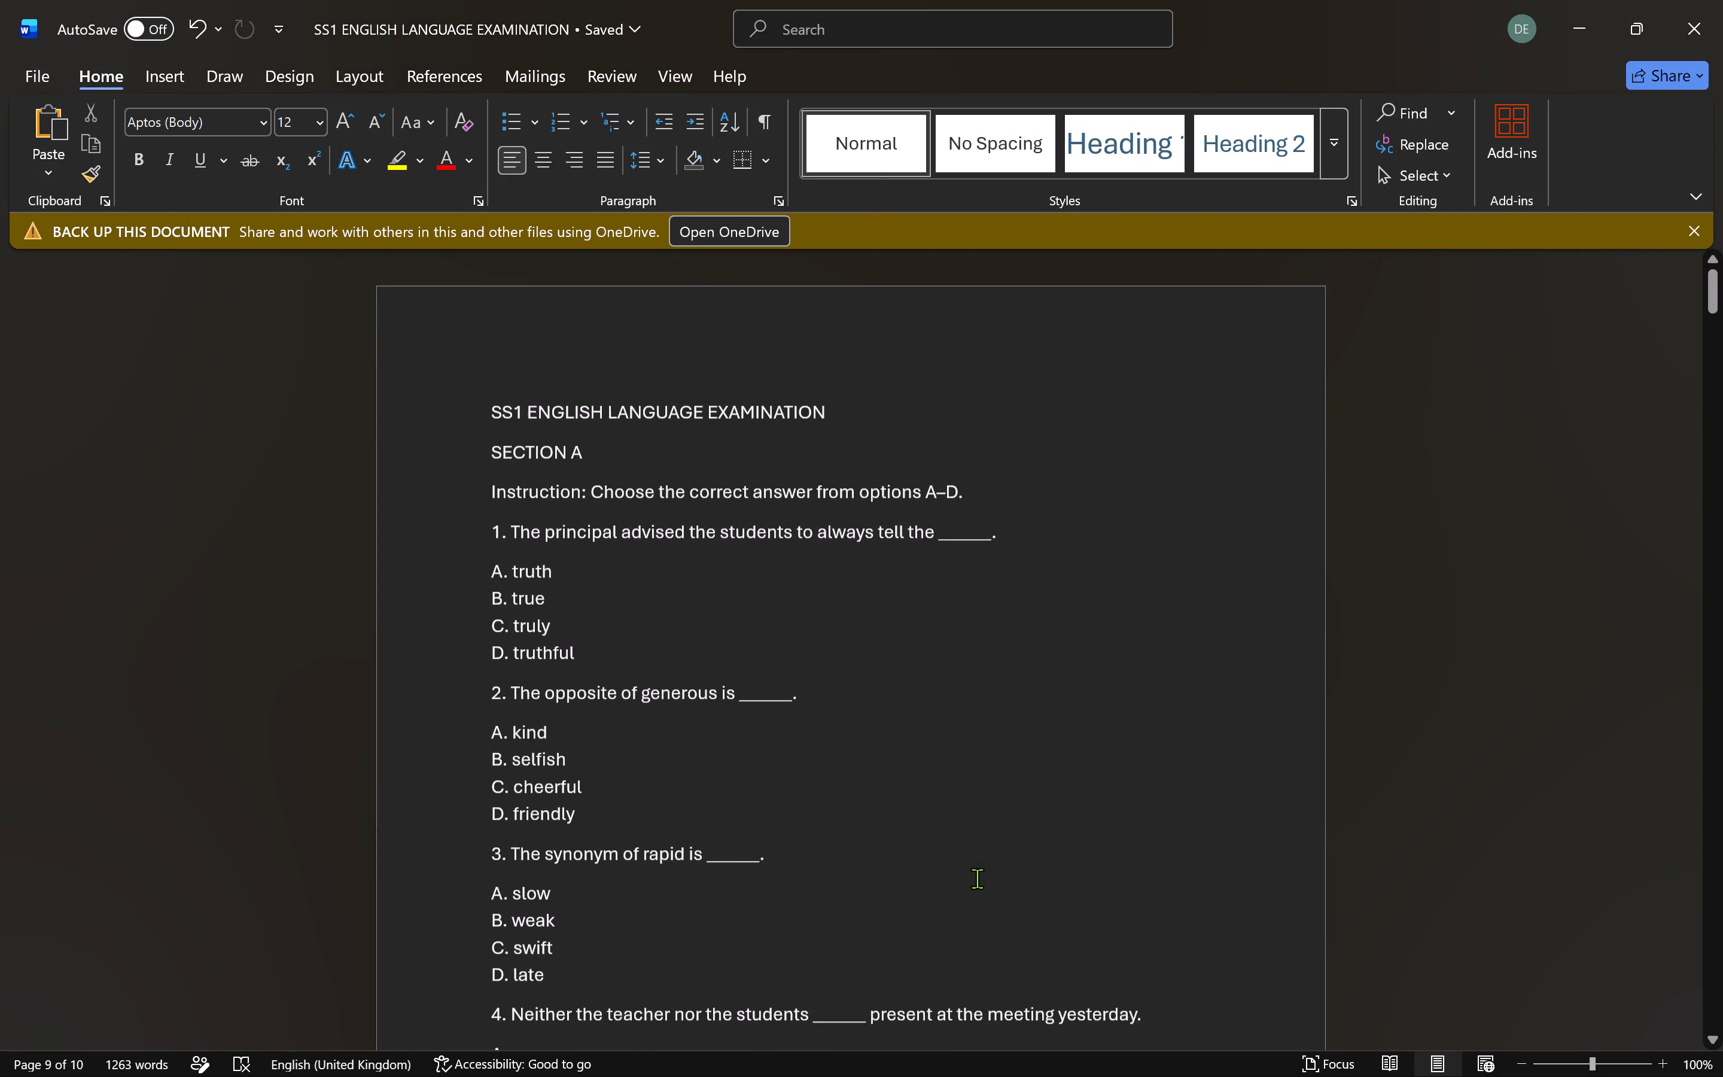
click(619, 449)
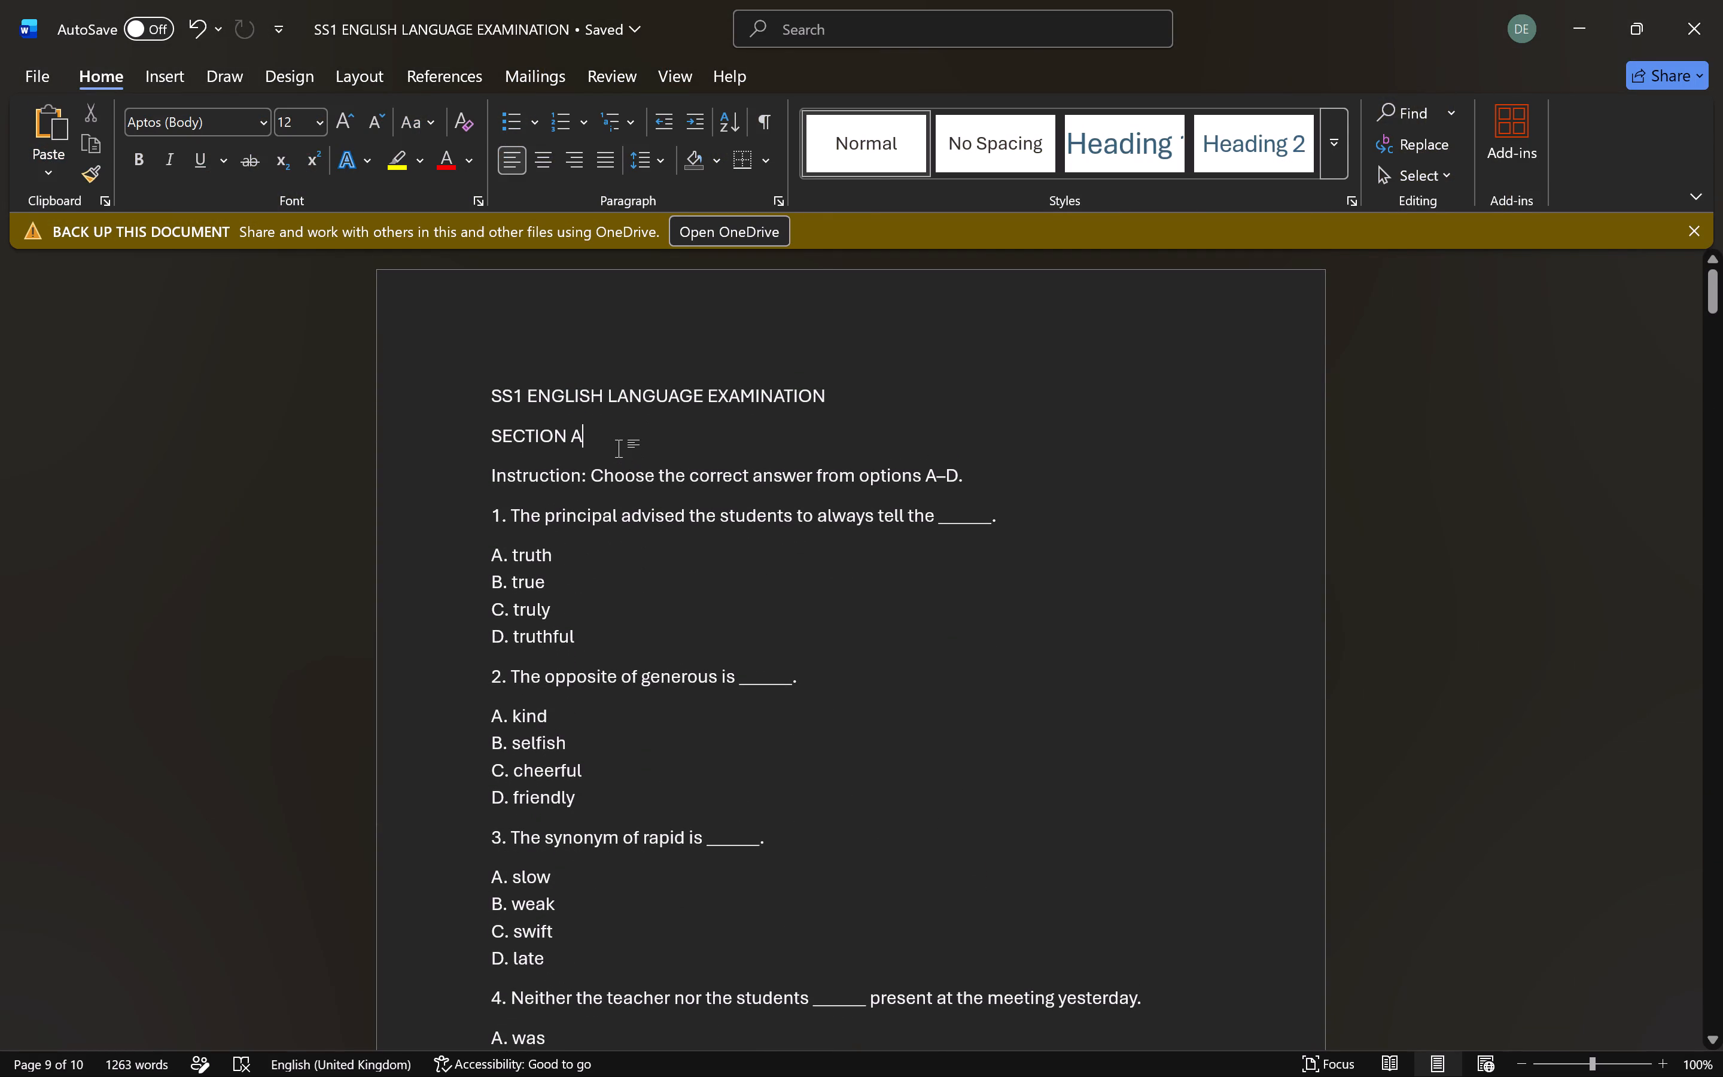
drag(619, 449, 465, 436)
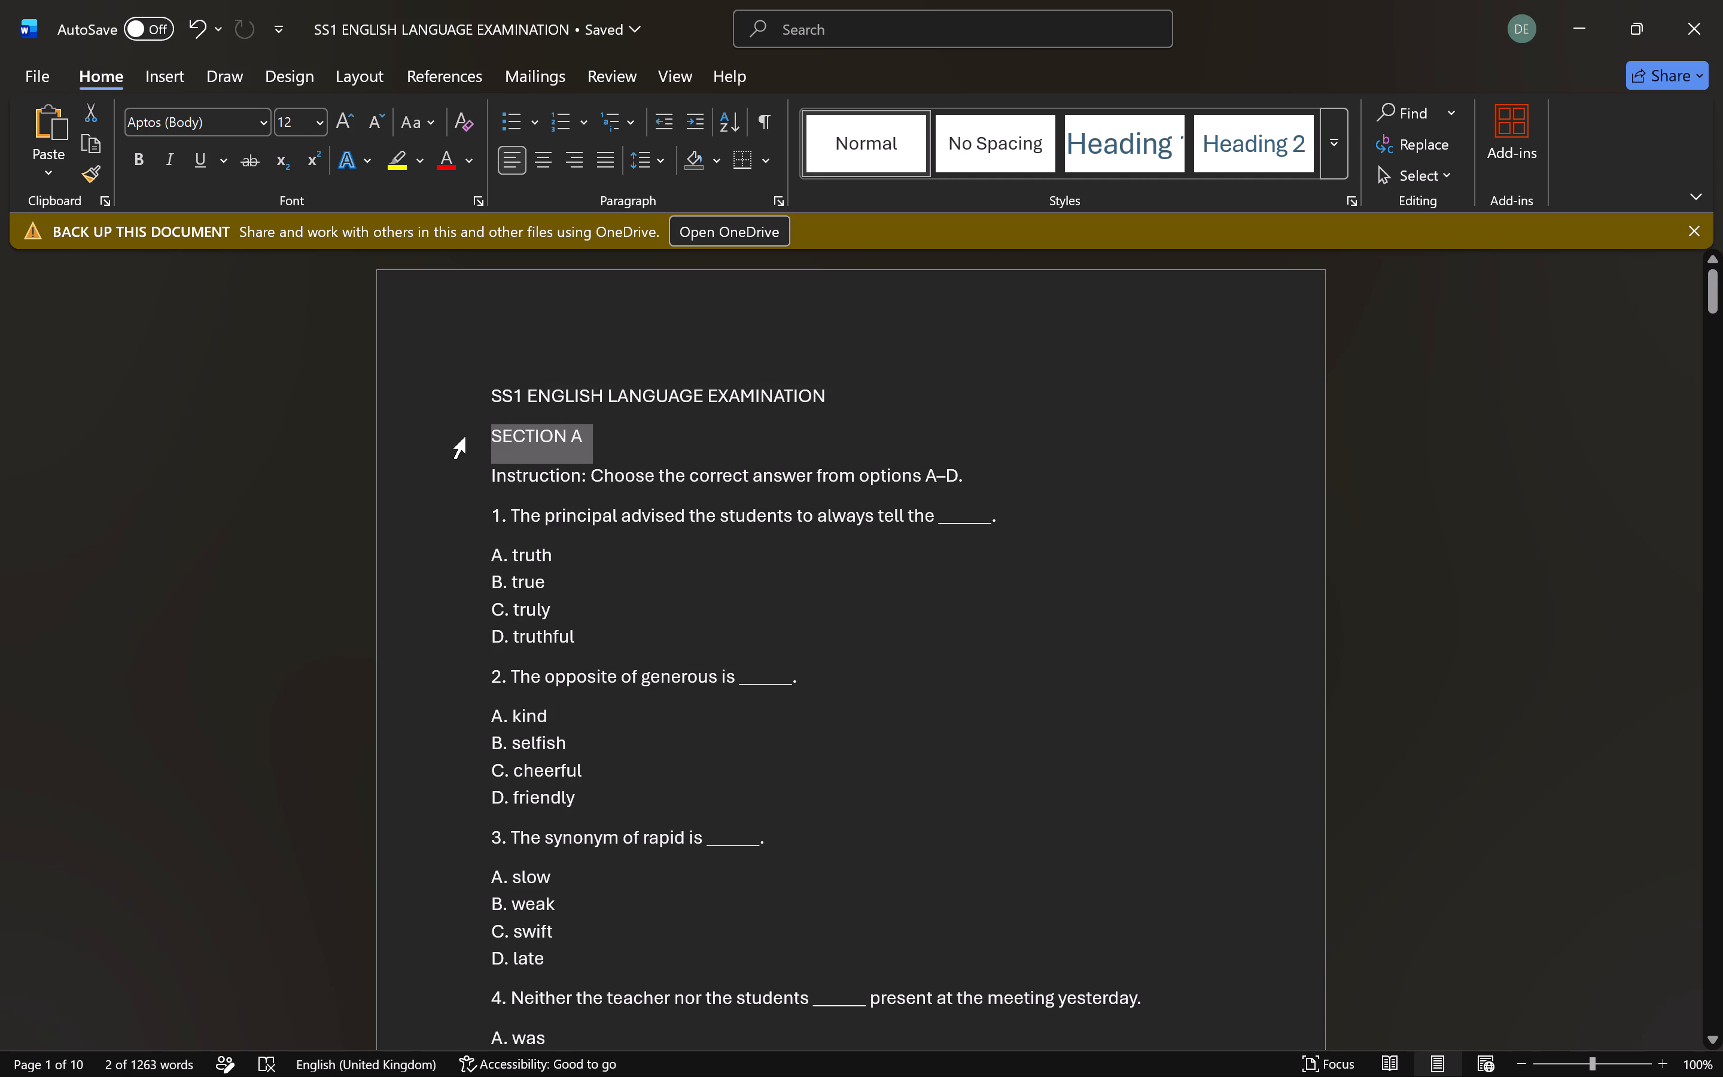
text(OBJECTI)
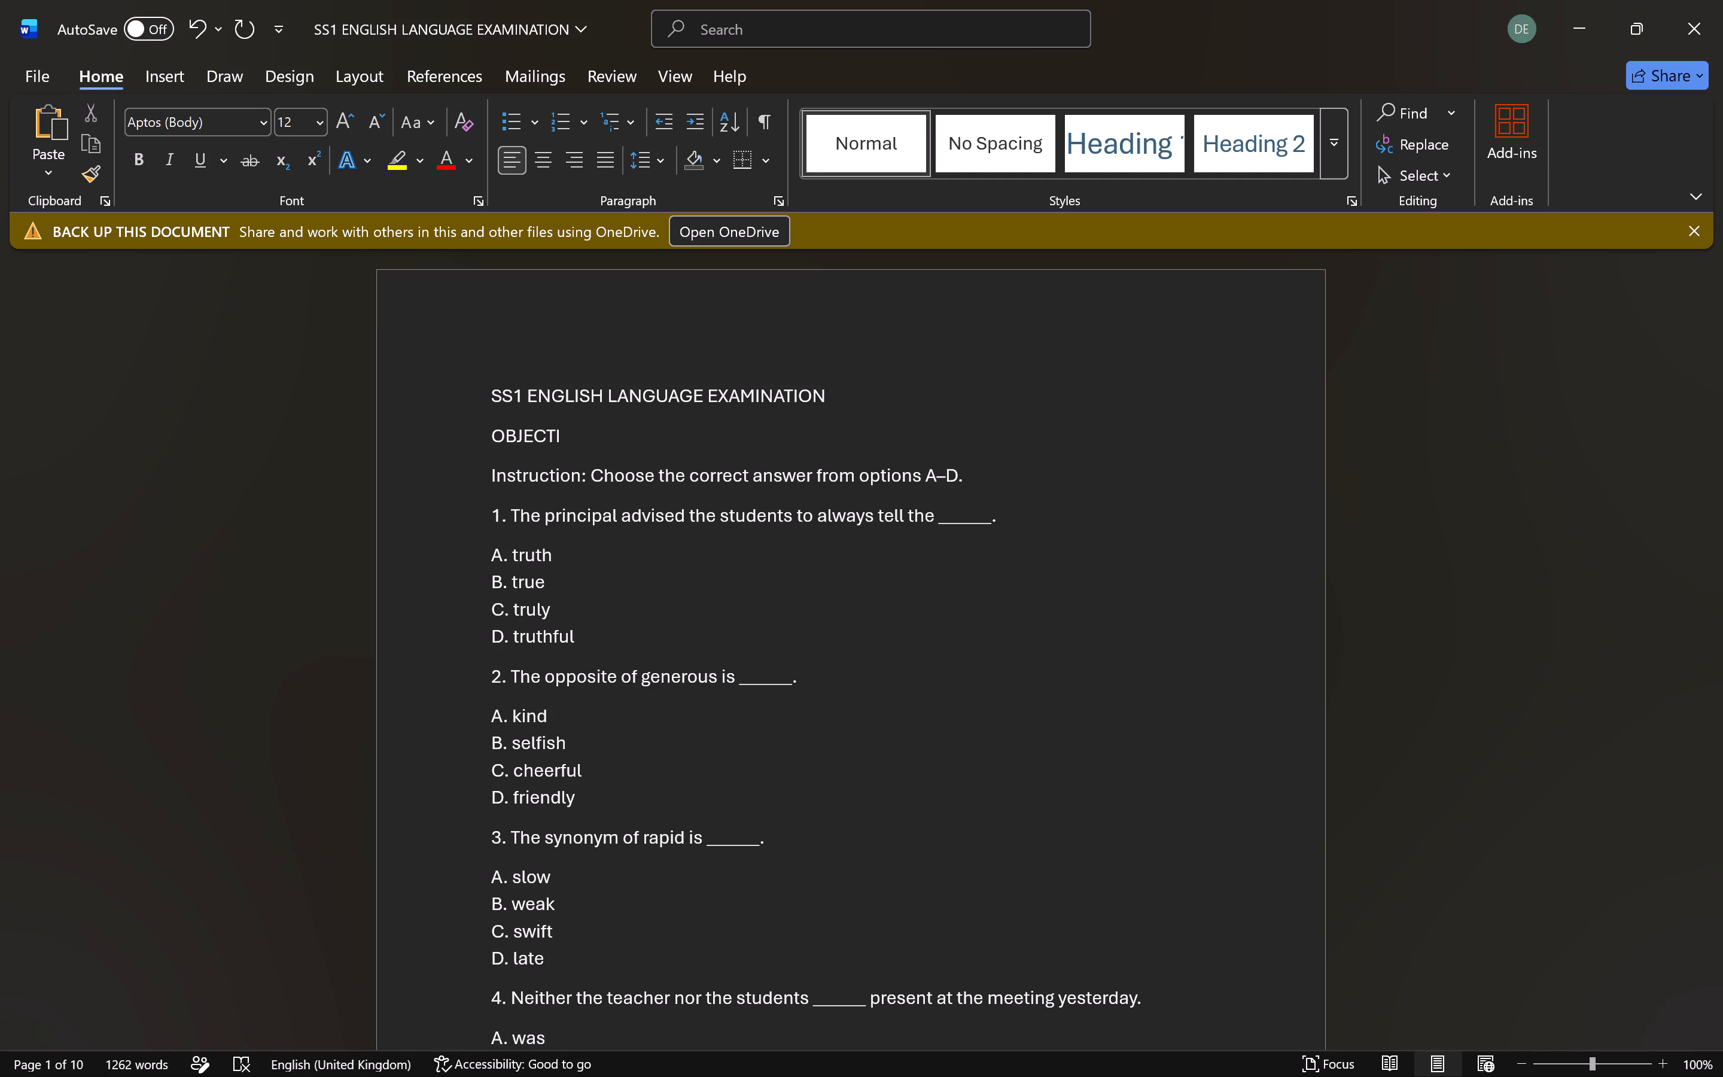
text(VEV QUESTIONS)
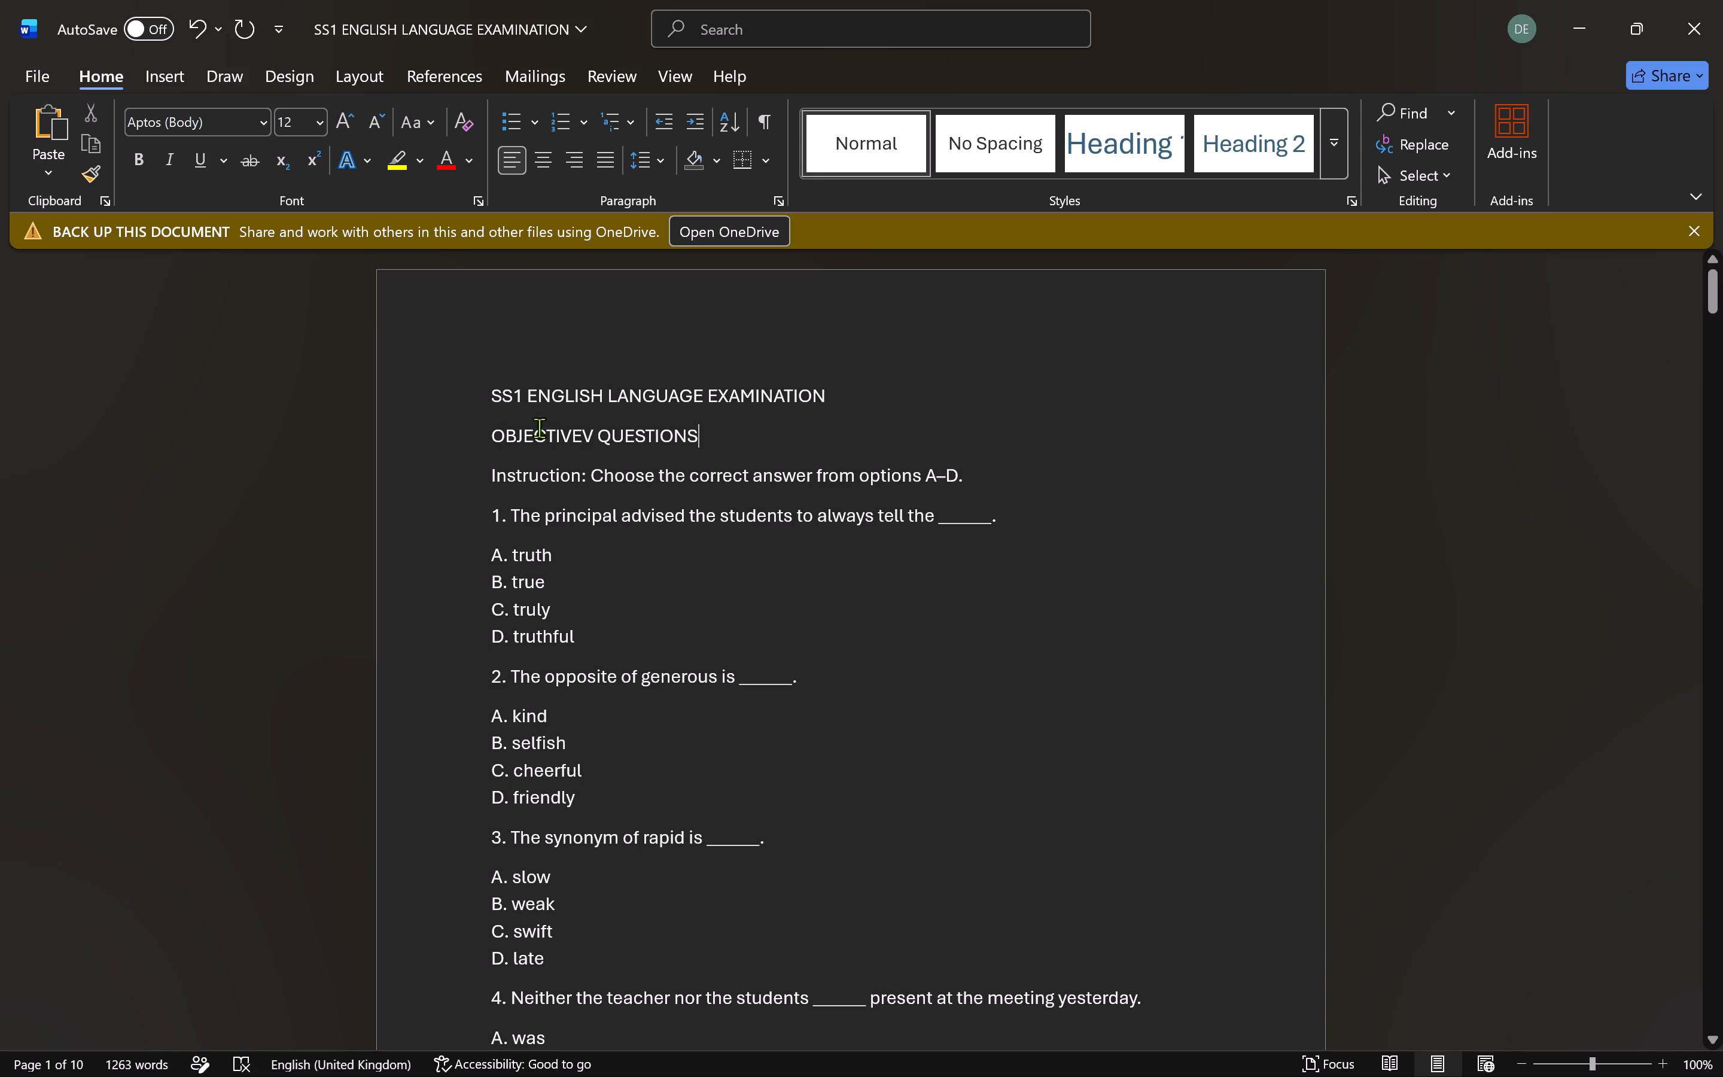
click(592, 439)
key(BackSpace)
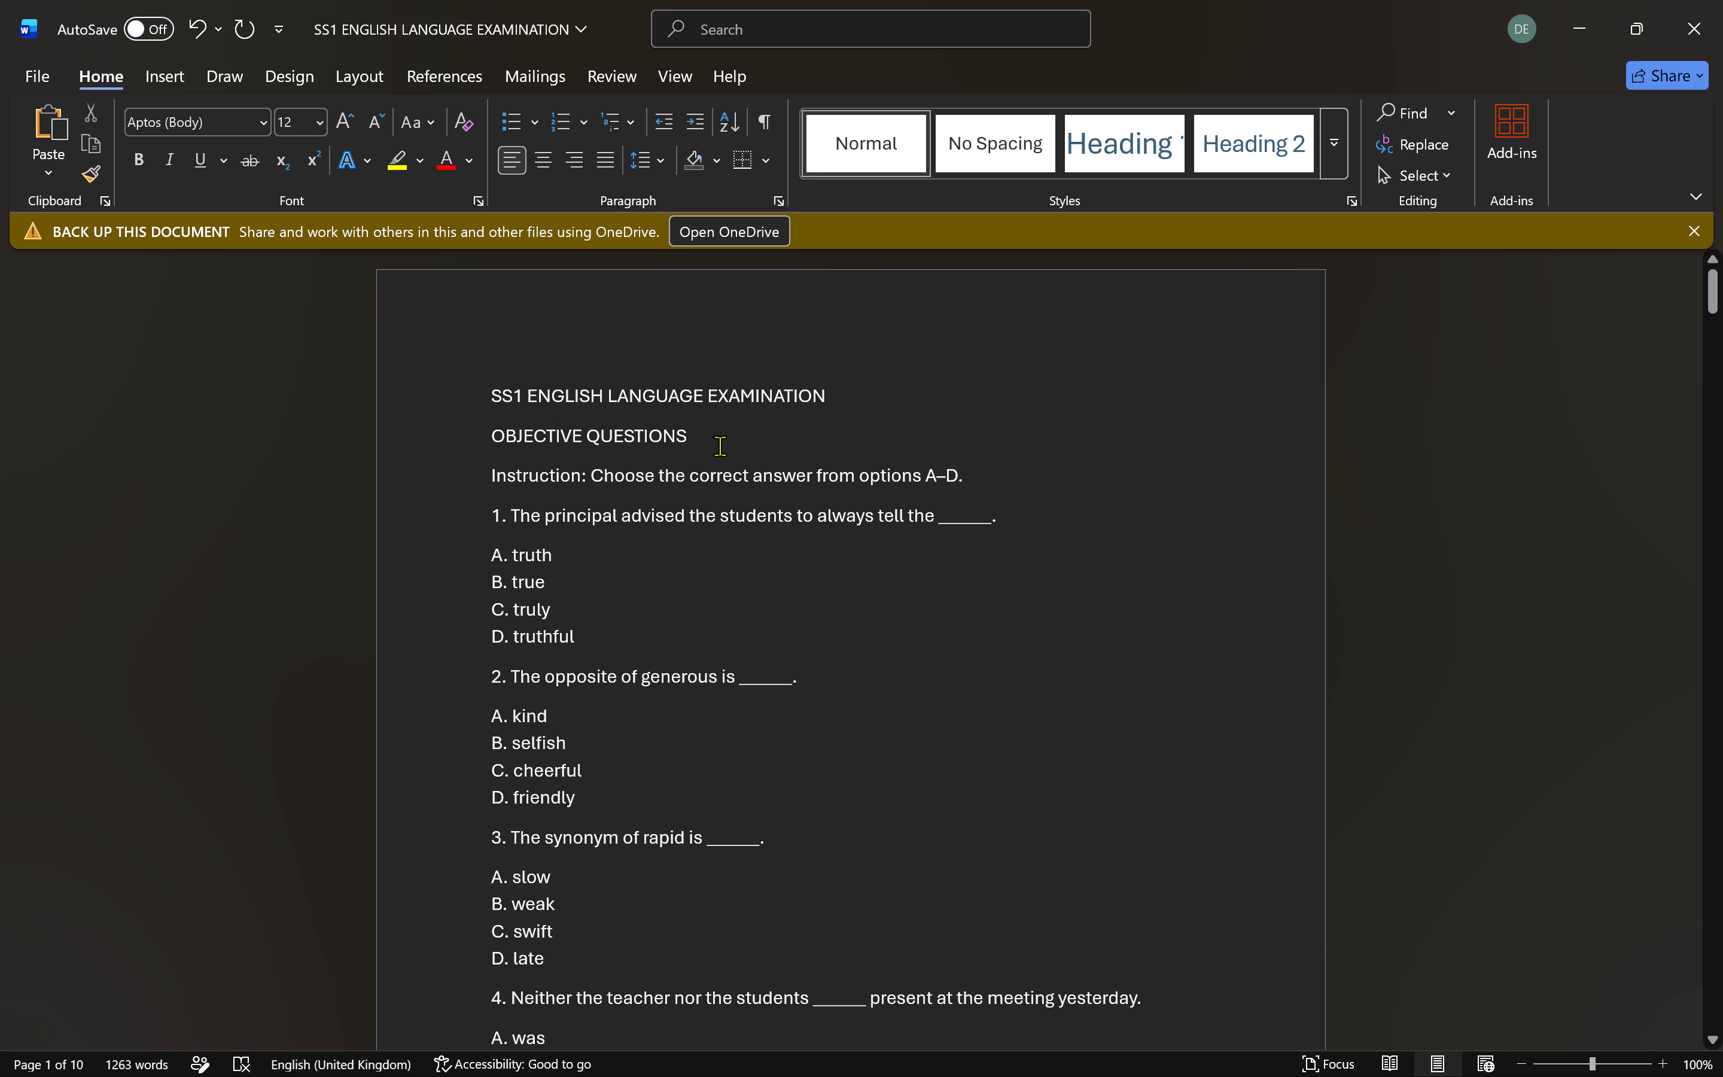
Reword the heading above question 1's instruction as "OBJECTIVE TEST".
click(693, 443)
key(BackSpace)
key(BackSpace)
key(BackSpace)
key(BackSpace)
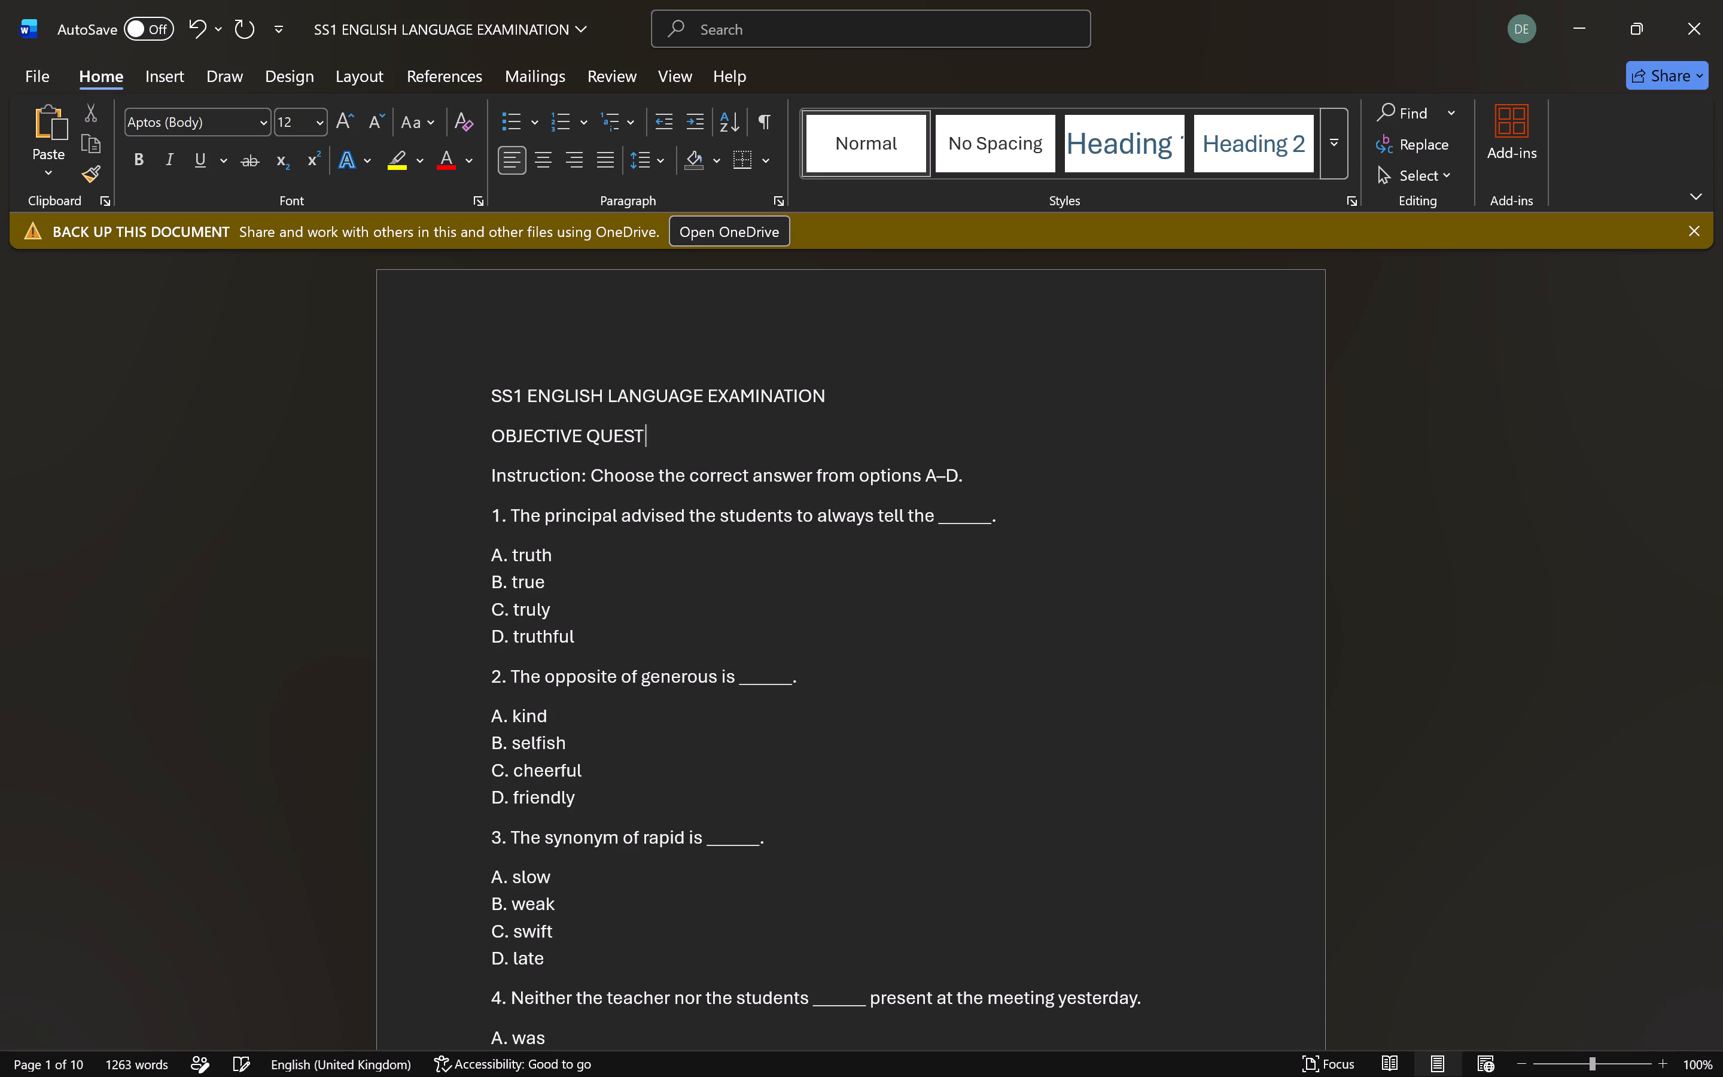
key(BackSpace)
key(BackSpace)
key(BackSpace)
key(BackSpace)
key(BackSpace)
text(TEST)
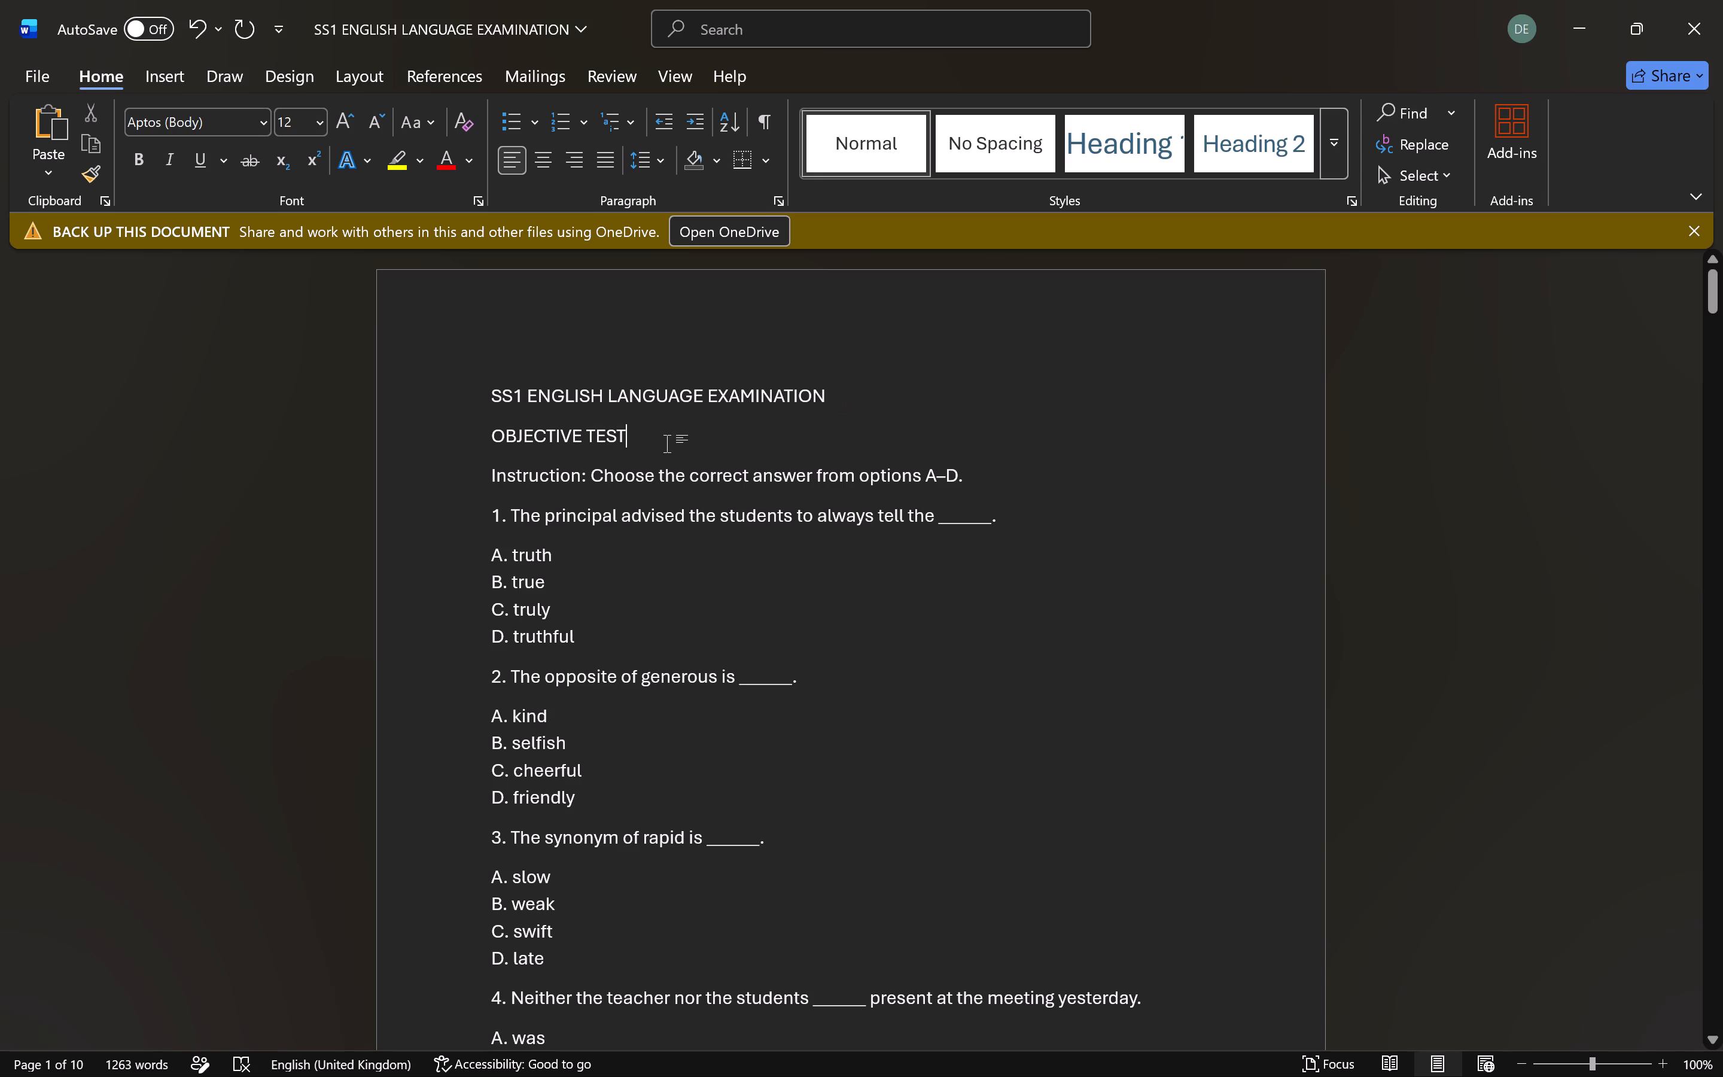
Make the exam title and the "OBJECTIVE TEST" heading bold.
drag(650, 445, 468, 390)
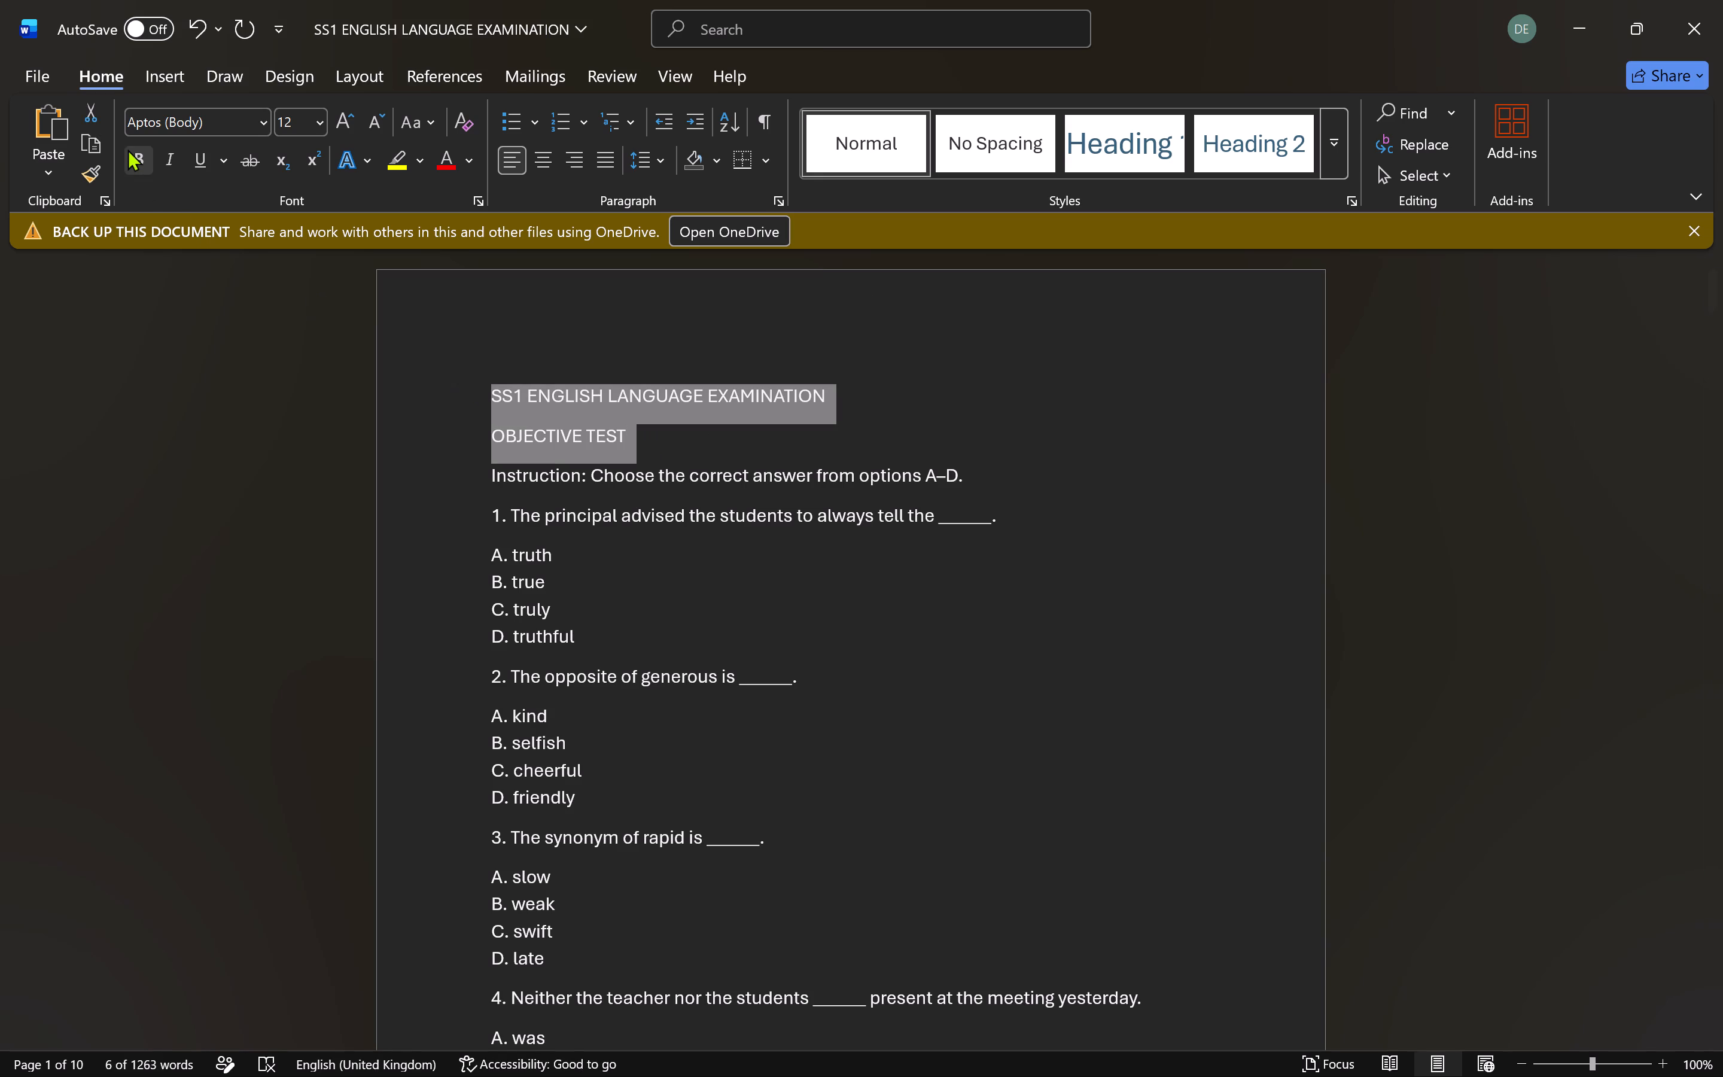
click(129, 150)
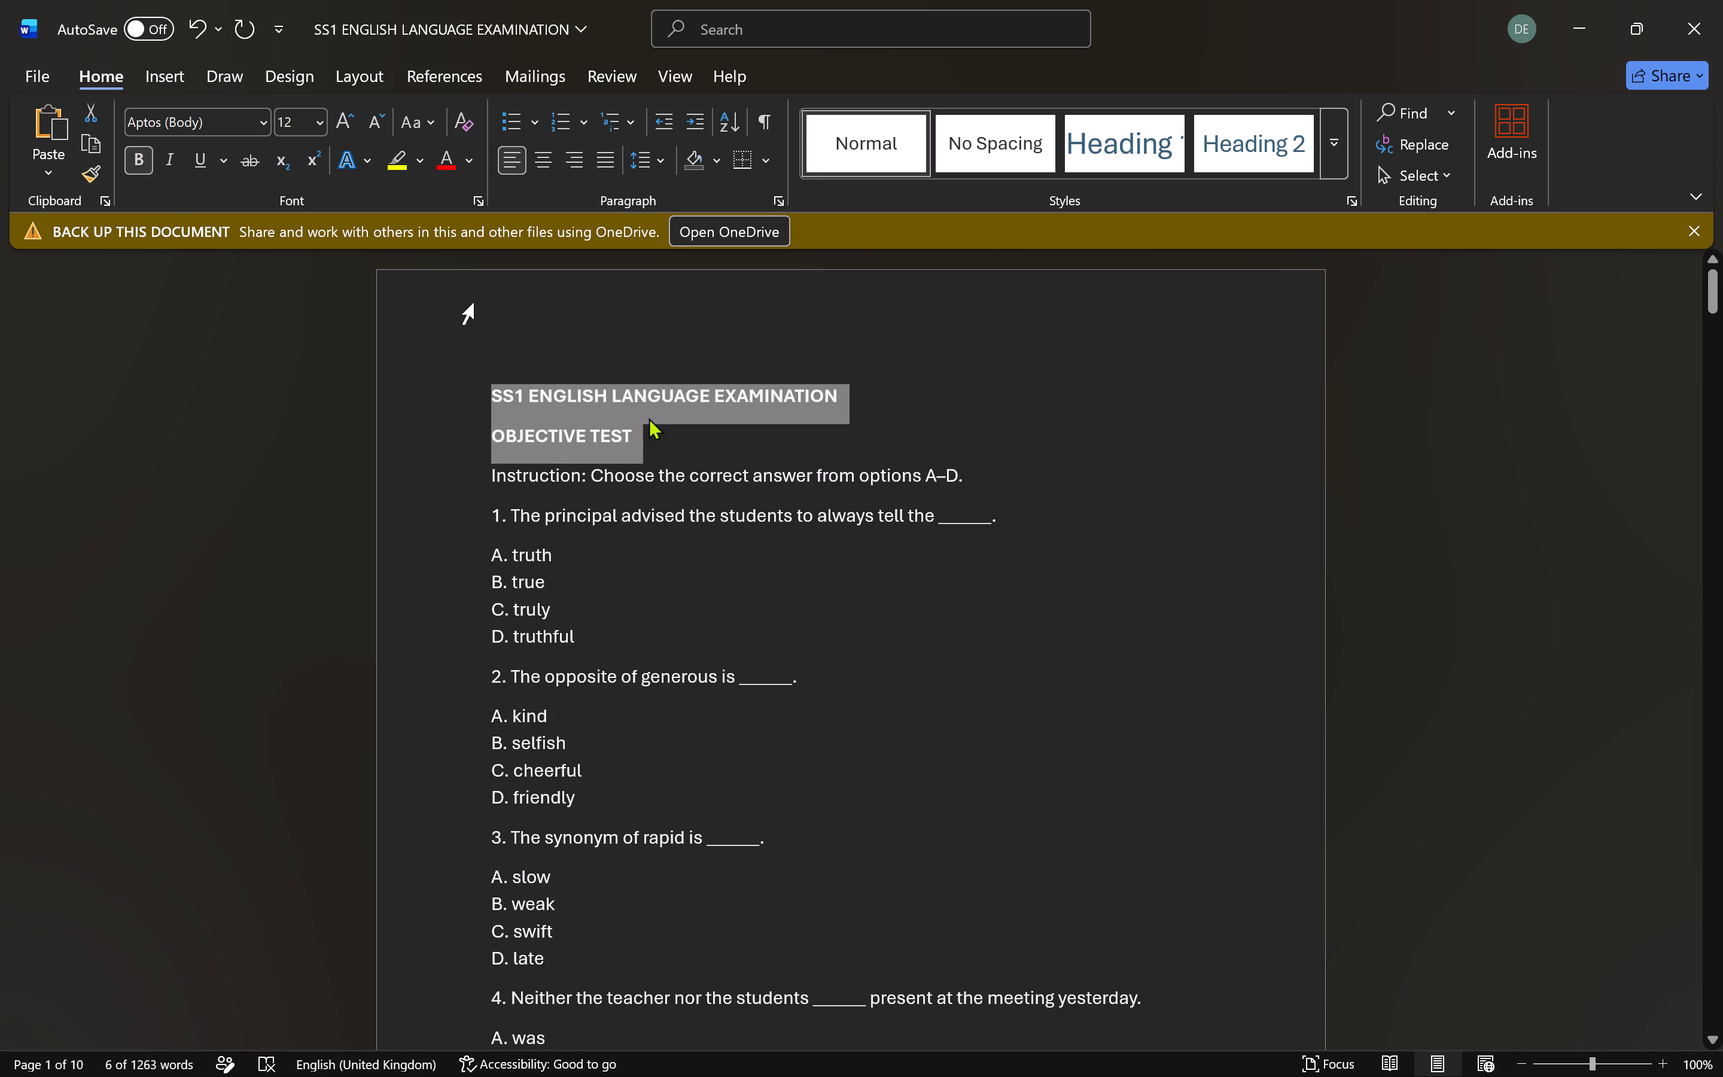
click(656, 423)
Change the heading under the exam title to "OBJECTIVE TESTS" and save the document.
click(636, 440)
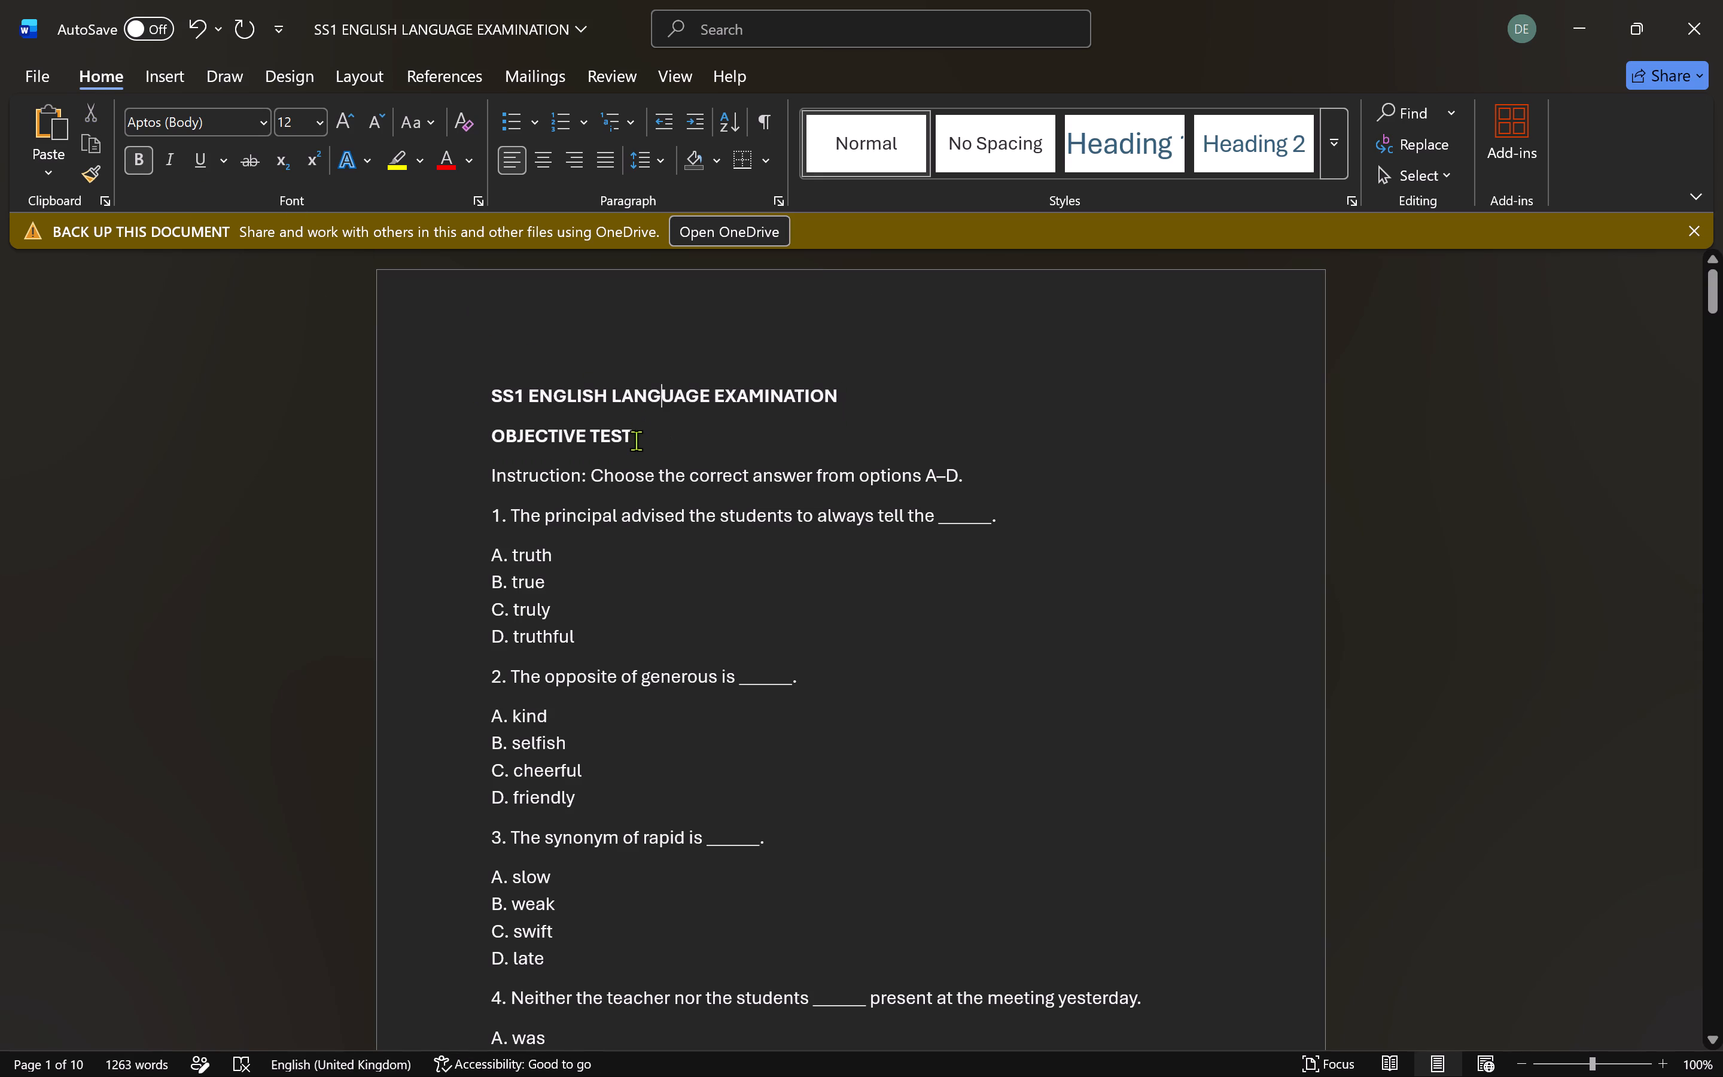
key(s)
key(ctrl+s)
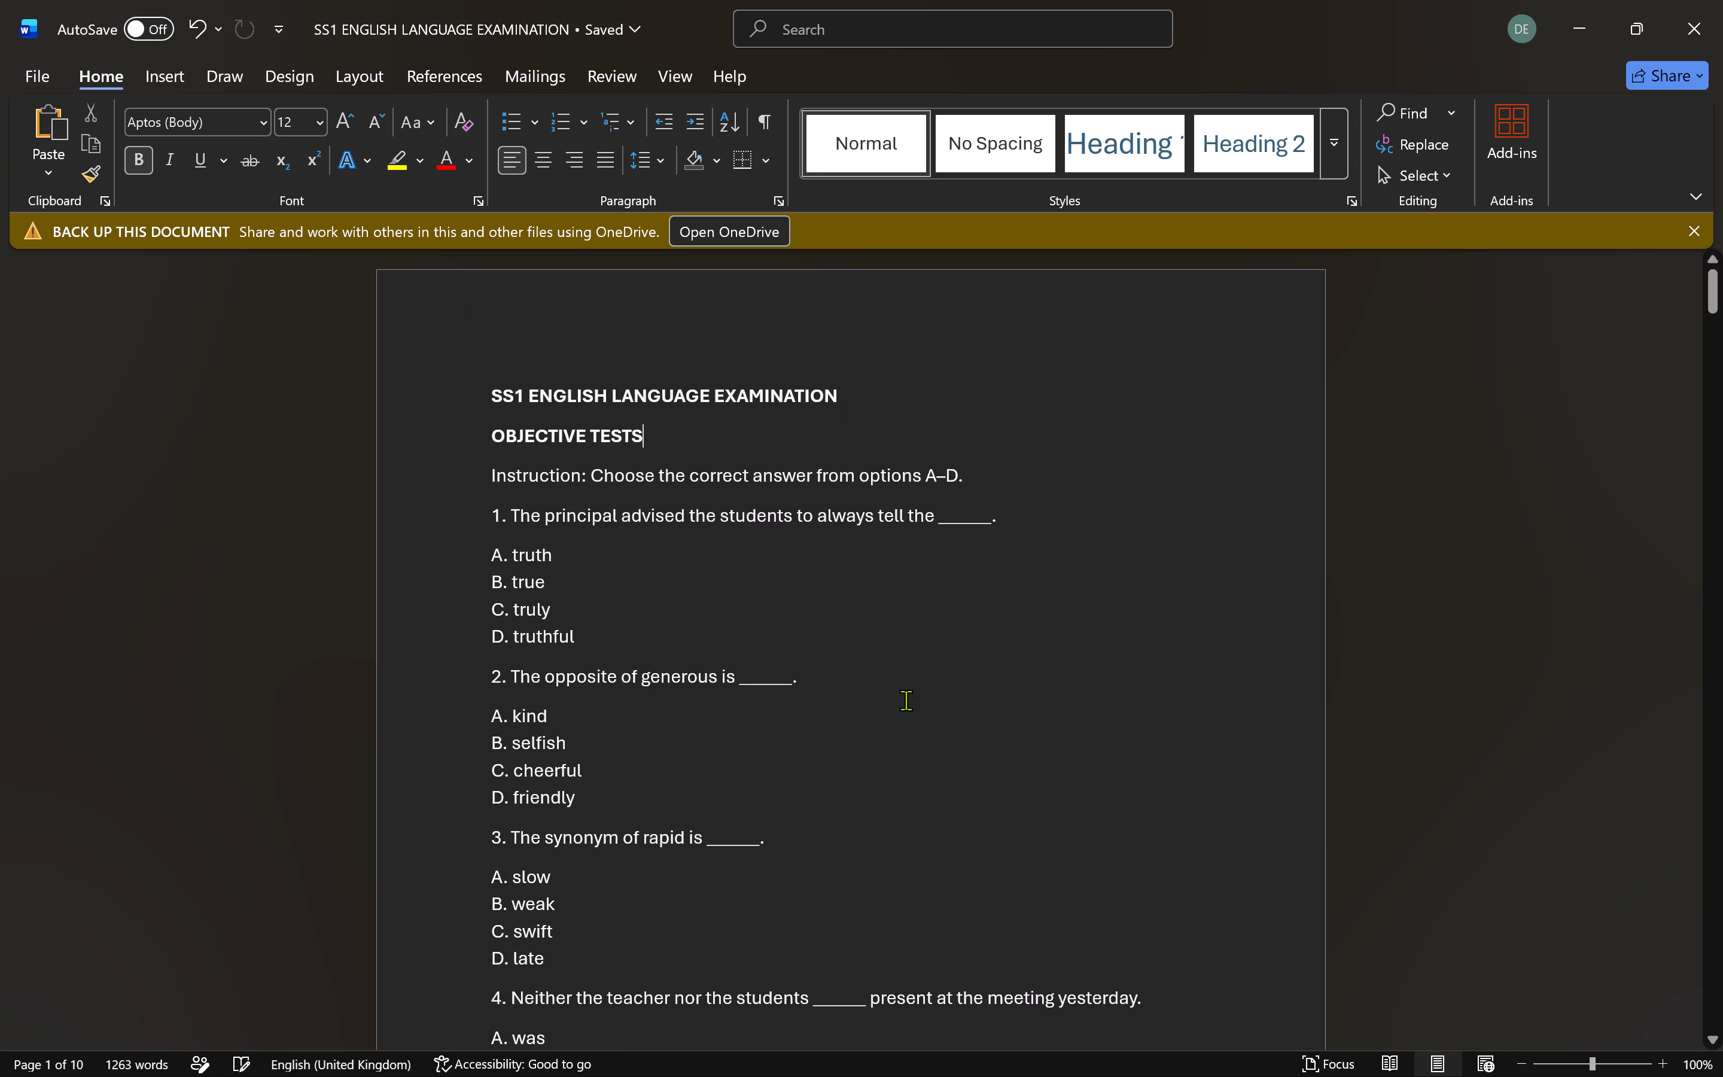
key(ctrl+s)
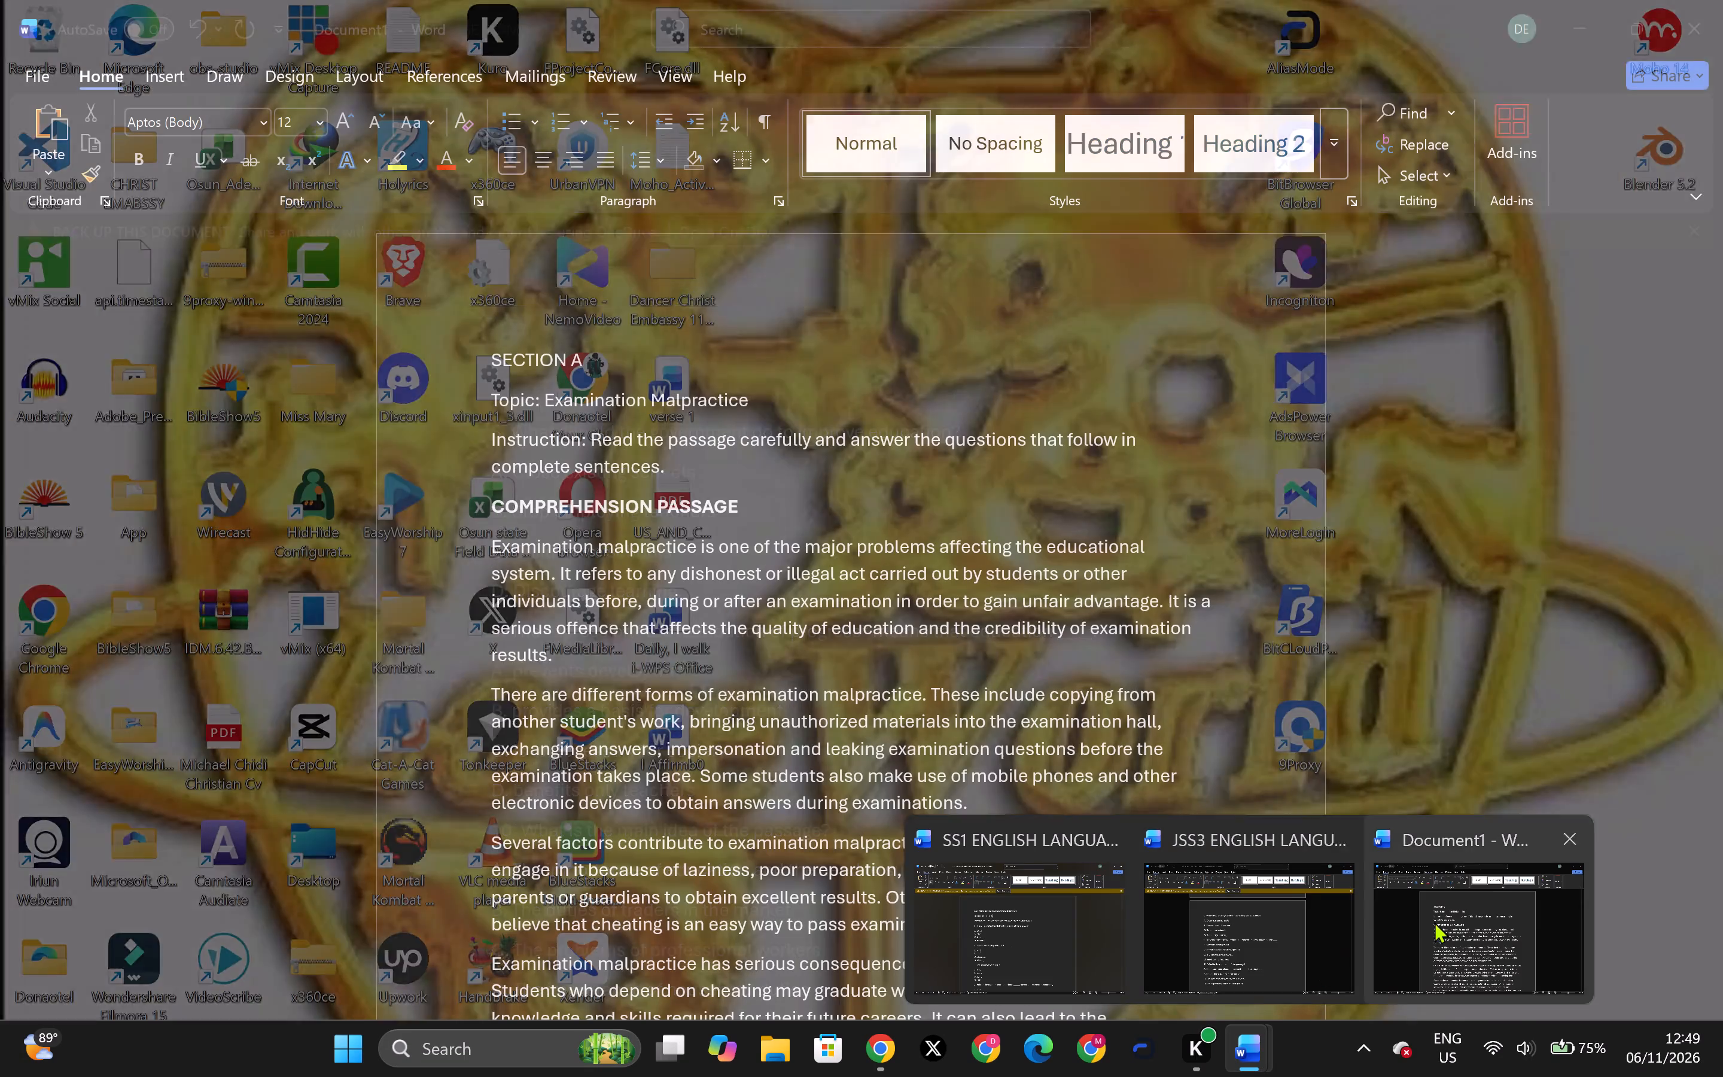
Switch to Document1, which holds the examination malpractice comprehension passage.
click(1433, 919)
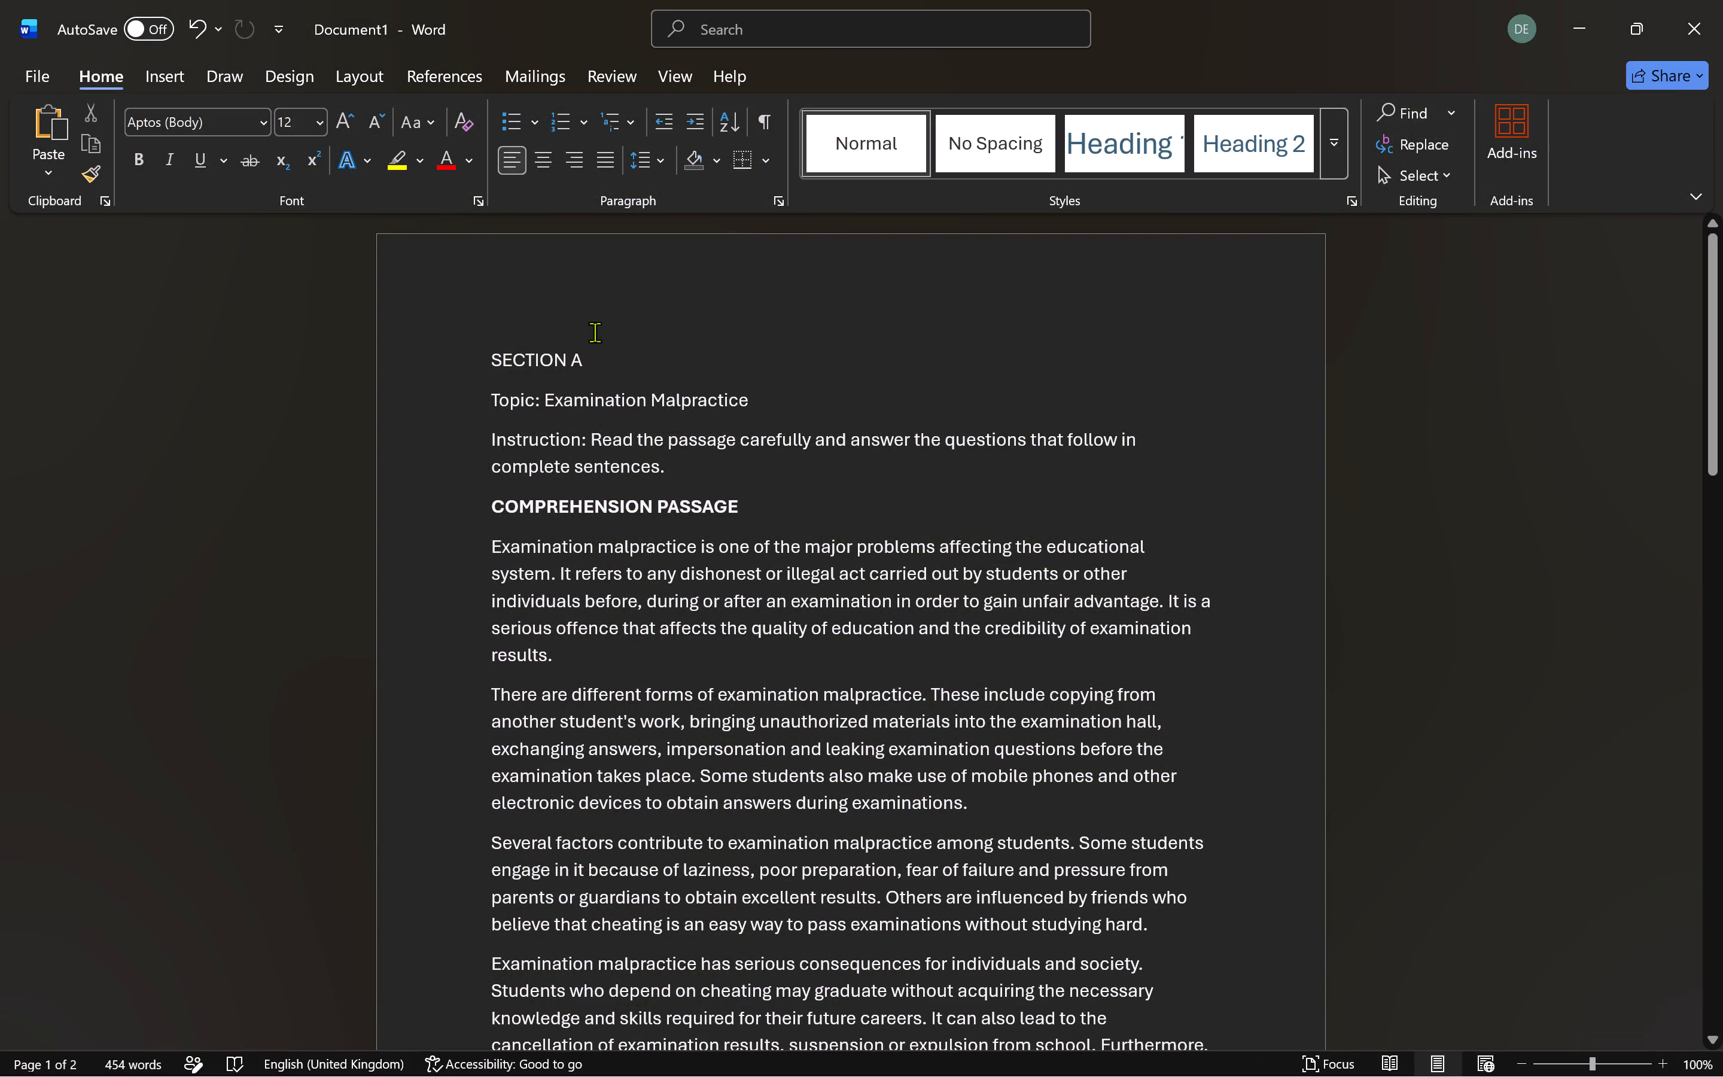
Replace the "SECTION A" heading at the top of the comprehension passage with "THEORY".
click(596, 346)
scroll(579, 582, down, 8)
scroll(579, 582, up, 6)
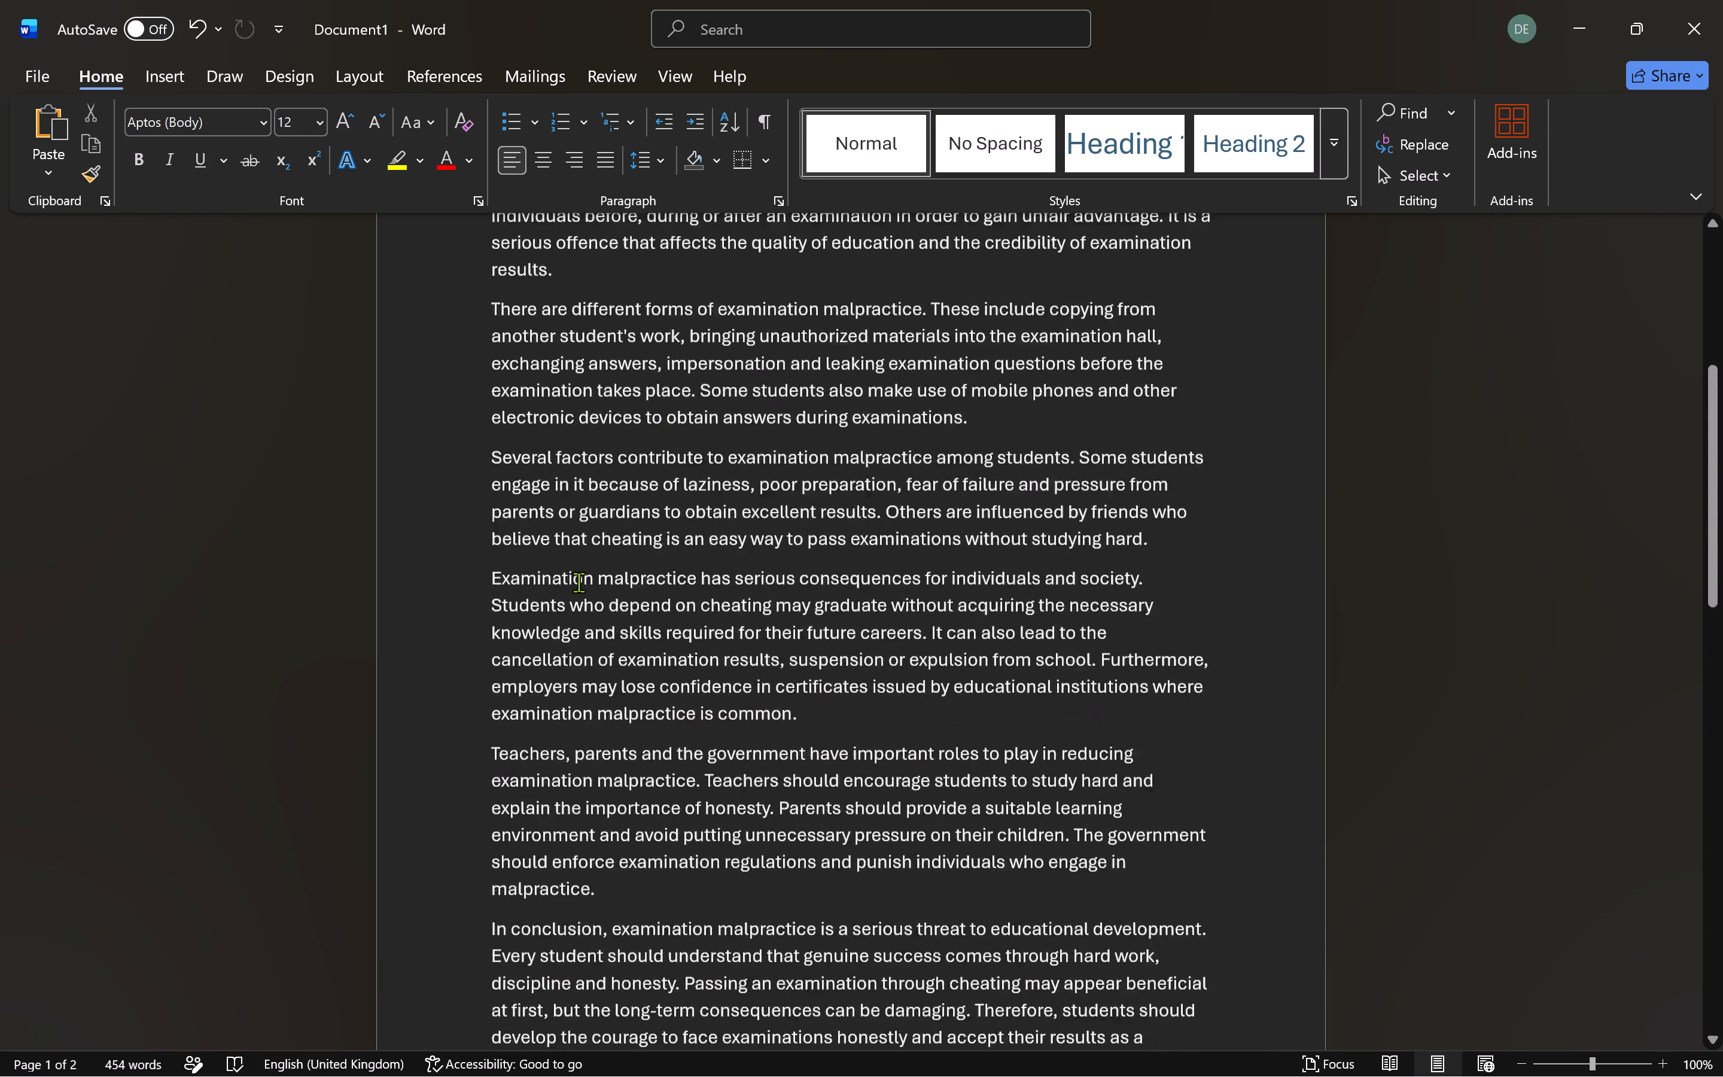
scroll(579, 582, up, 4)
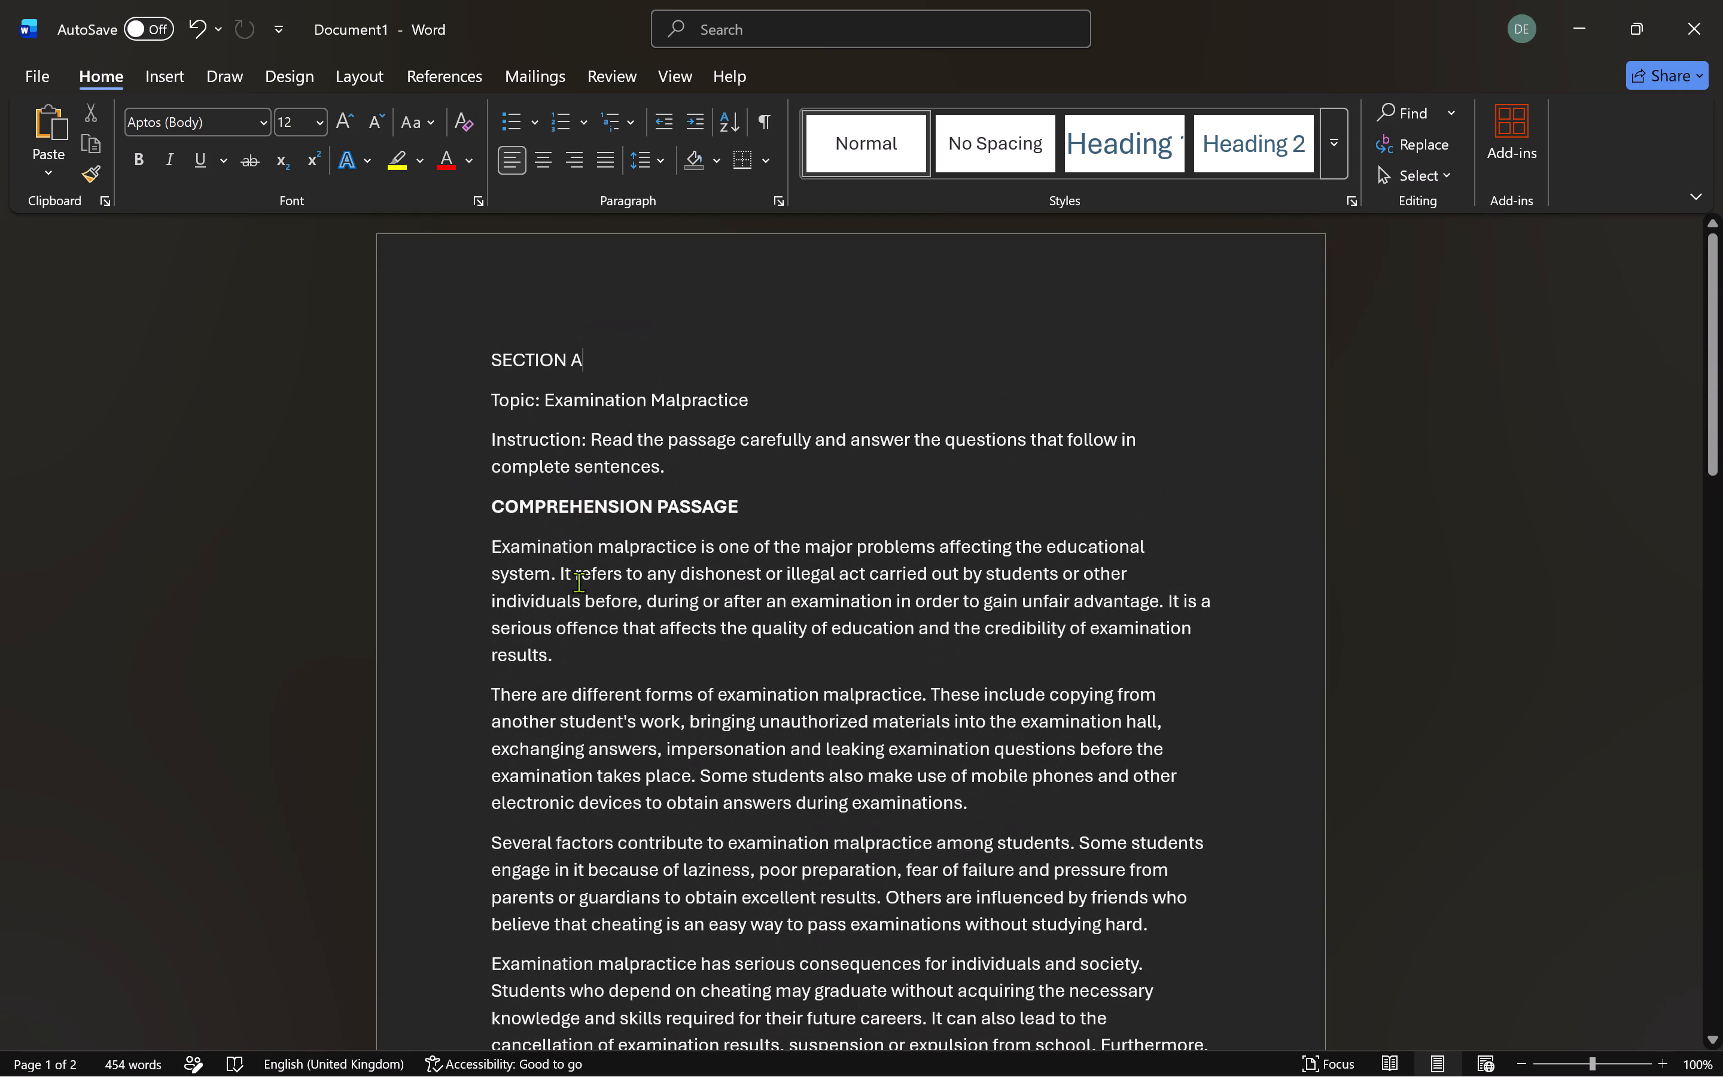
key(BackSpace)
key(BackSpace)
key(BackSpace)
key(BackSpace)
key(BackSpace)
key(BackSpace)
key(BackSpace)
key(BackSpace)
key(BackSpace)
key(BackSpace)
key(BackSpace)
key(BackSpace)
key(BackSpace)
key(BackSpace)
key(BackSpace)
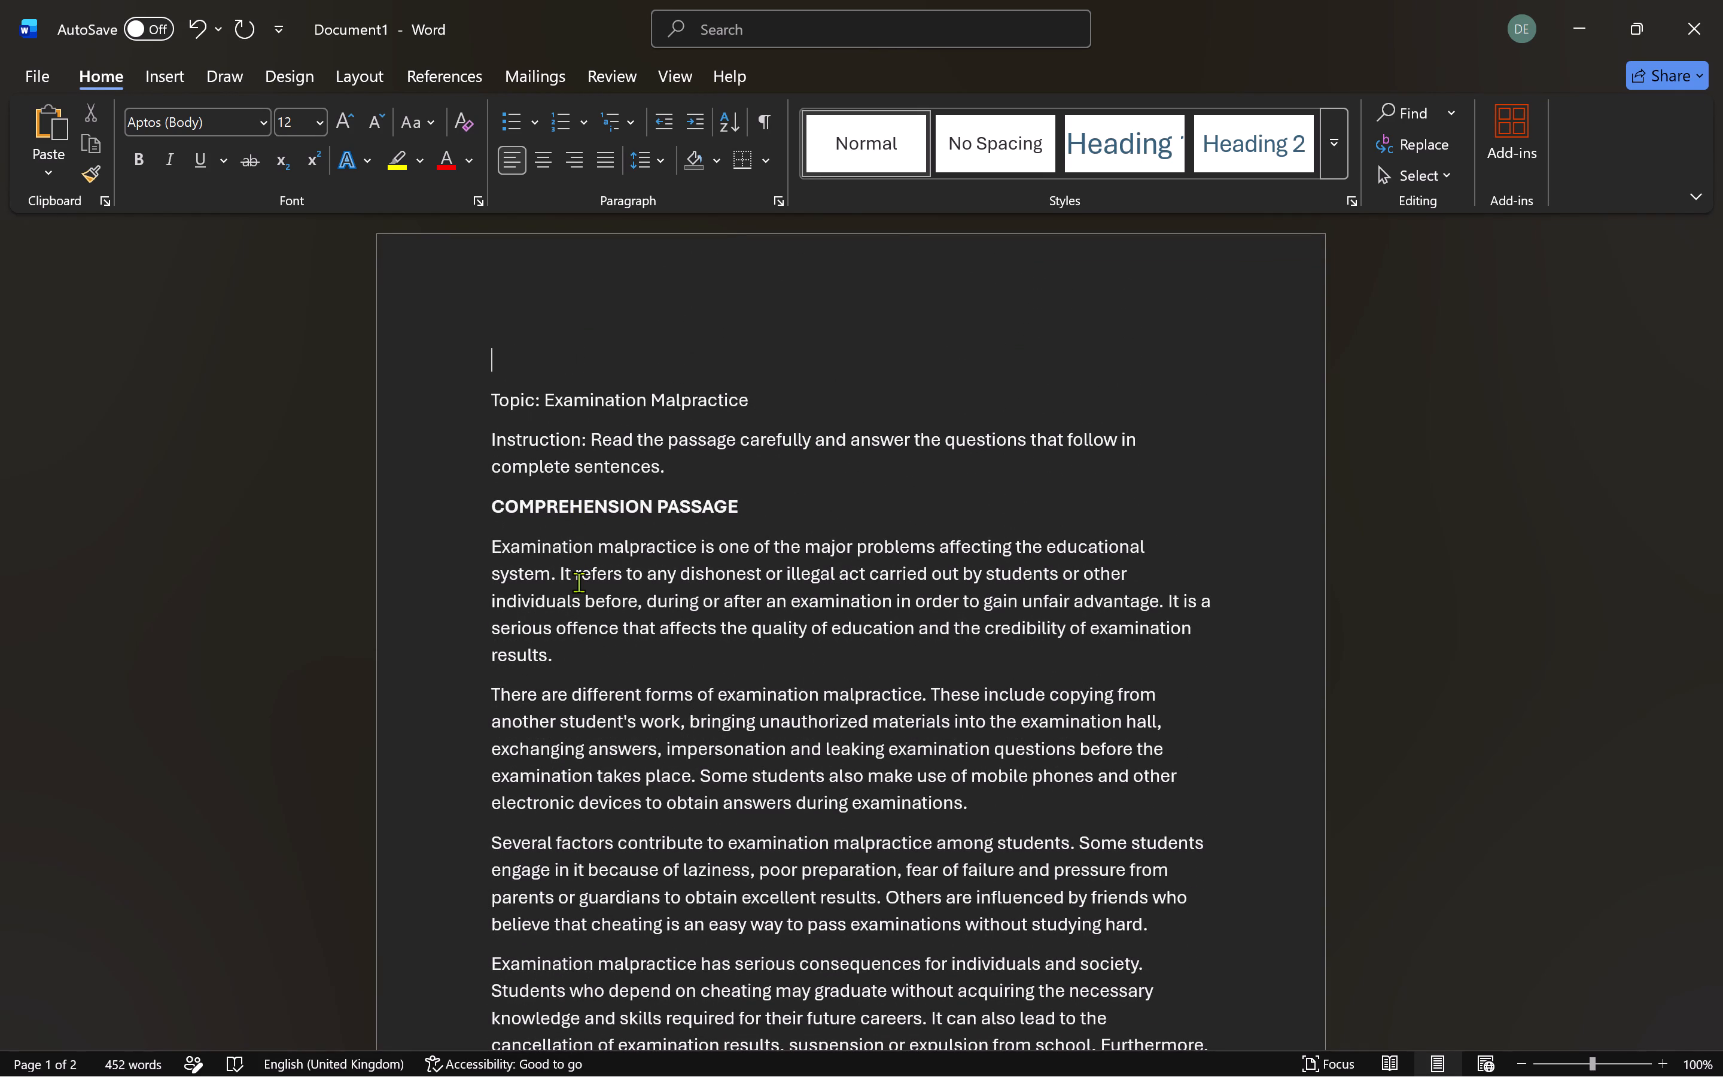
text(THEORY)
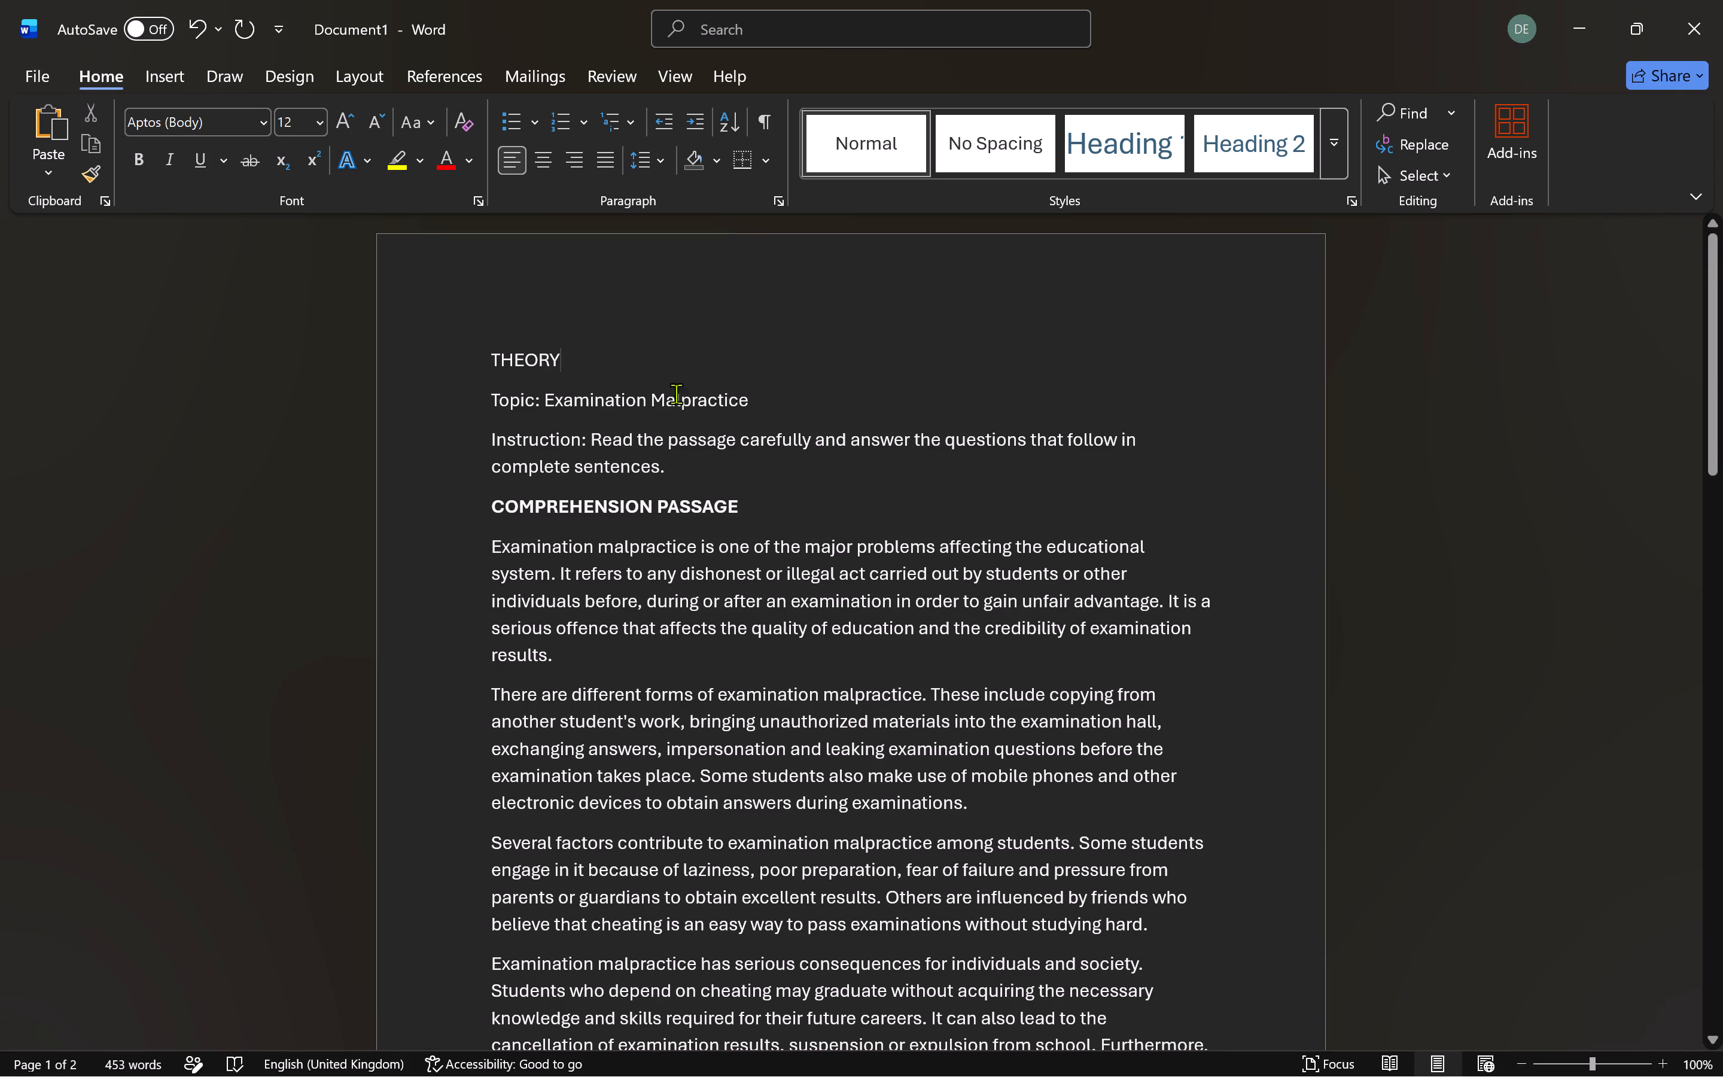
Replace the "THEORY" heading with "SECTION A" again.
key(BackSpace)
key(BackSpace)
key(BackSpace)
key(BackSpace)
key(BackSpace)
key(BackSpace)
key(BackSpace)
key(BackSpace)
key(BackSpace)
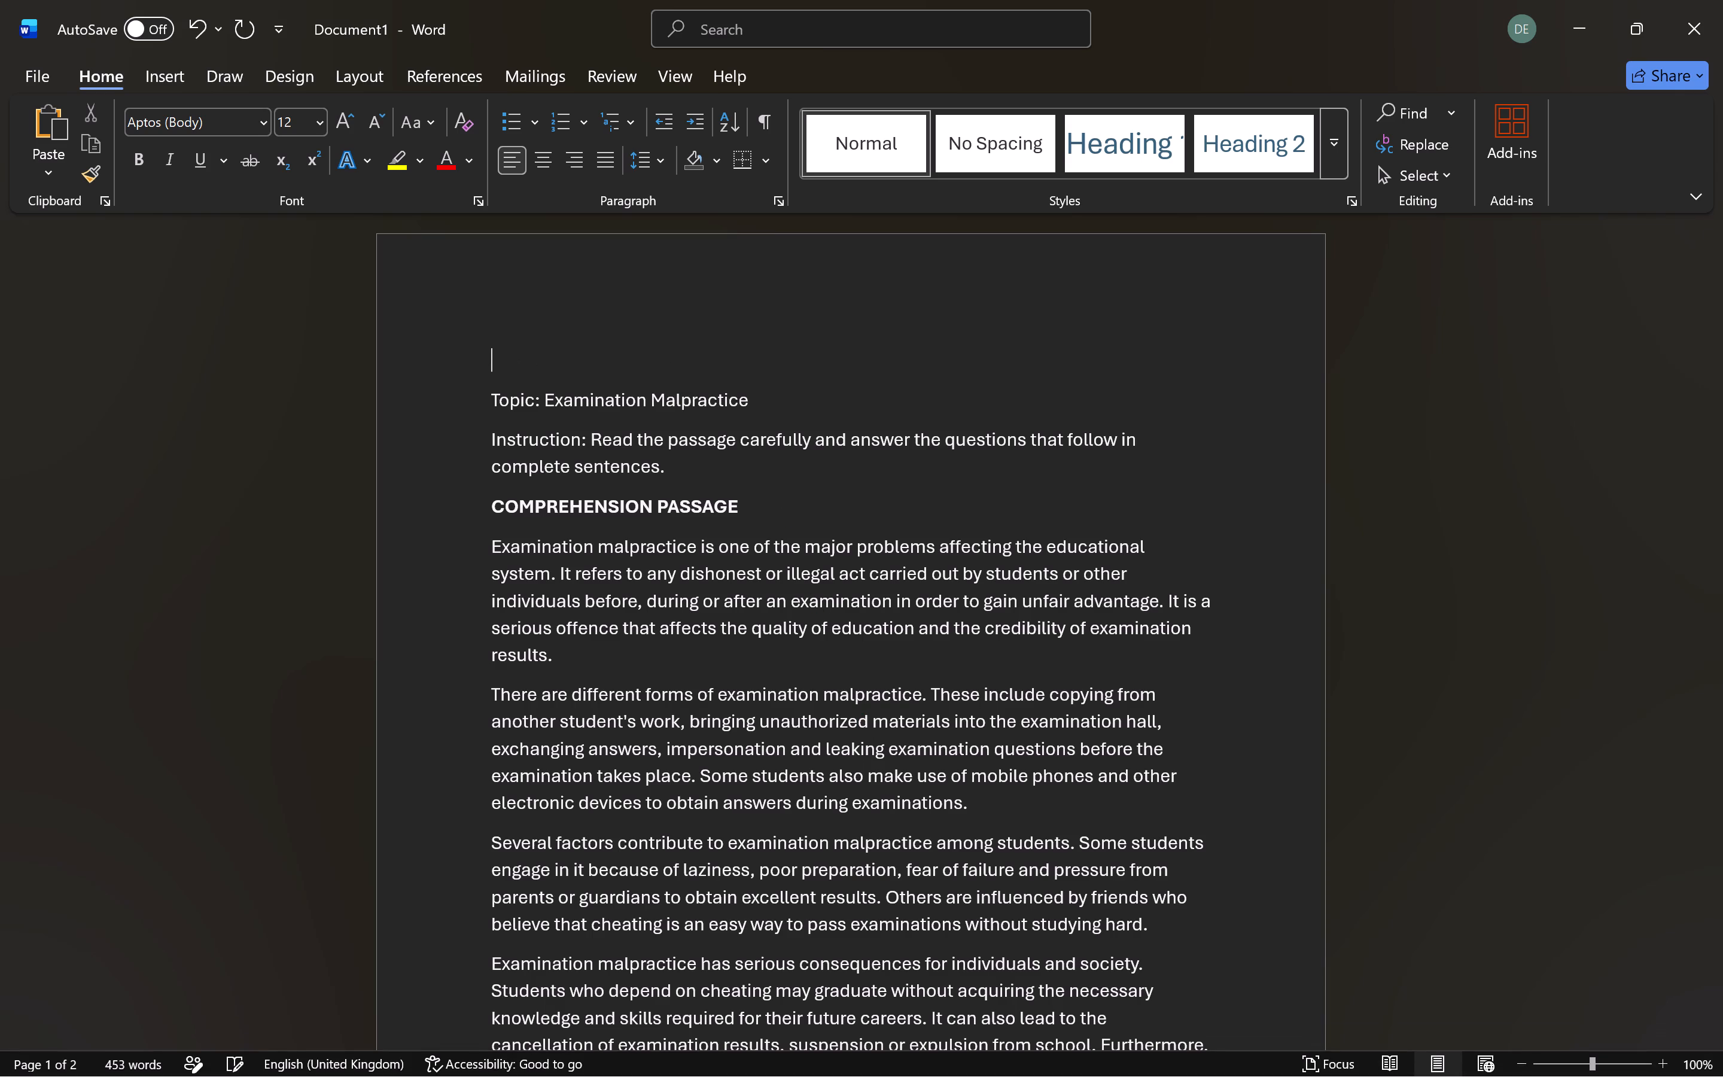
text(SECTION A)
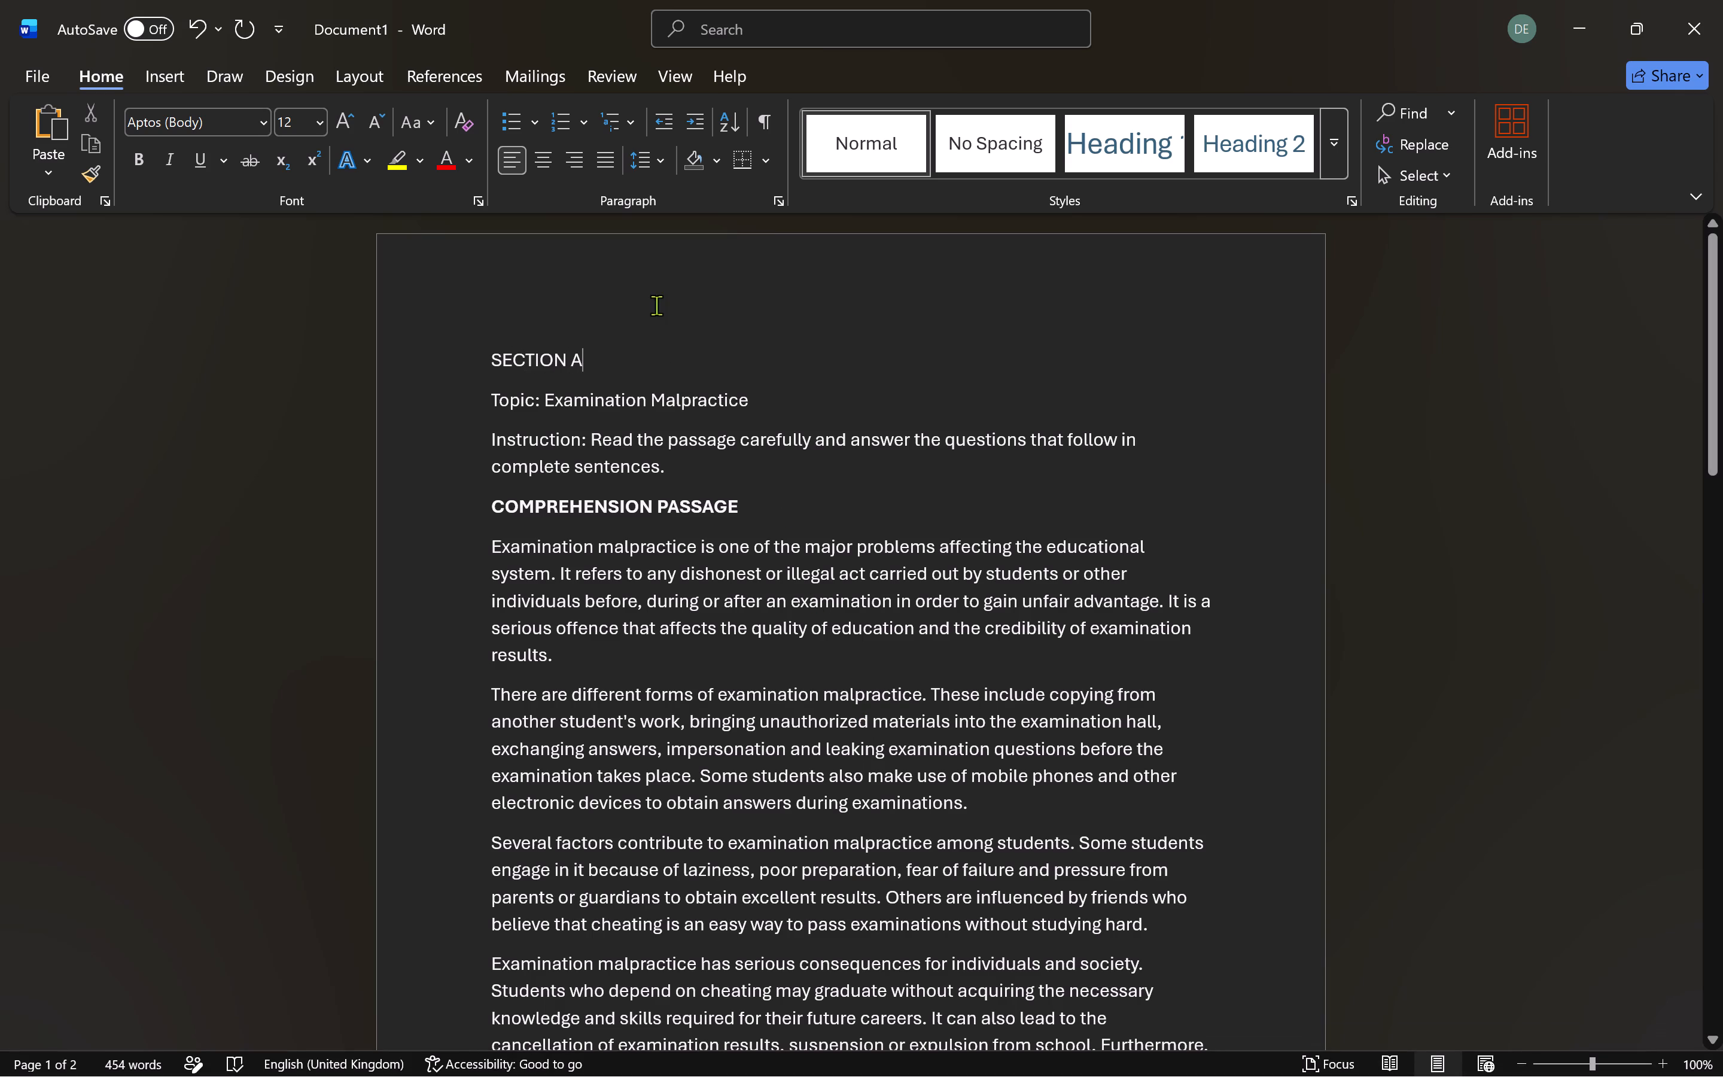
Make the "SECTION A" heading at the top of the comprehension document bold.
drag(592, 375, 459, 359)
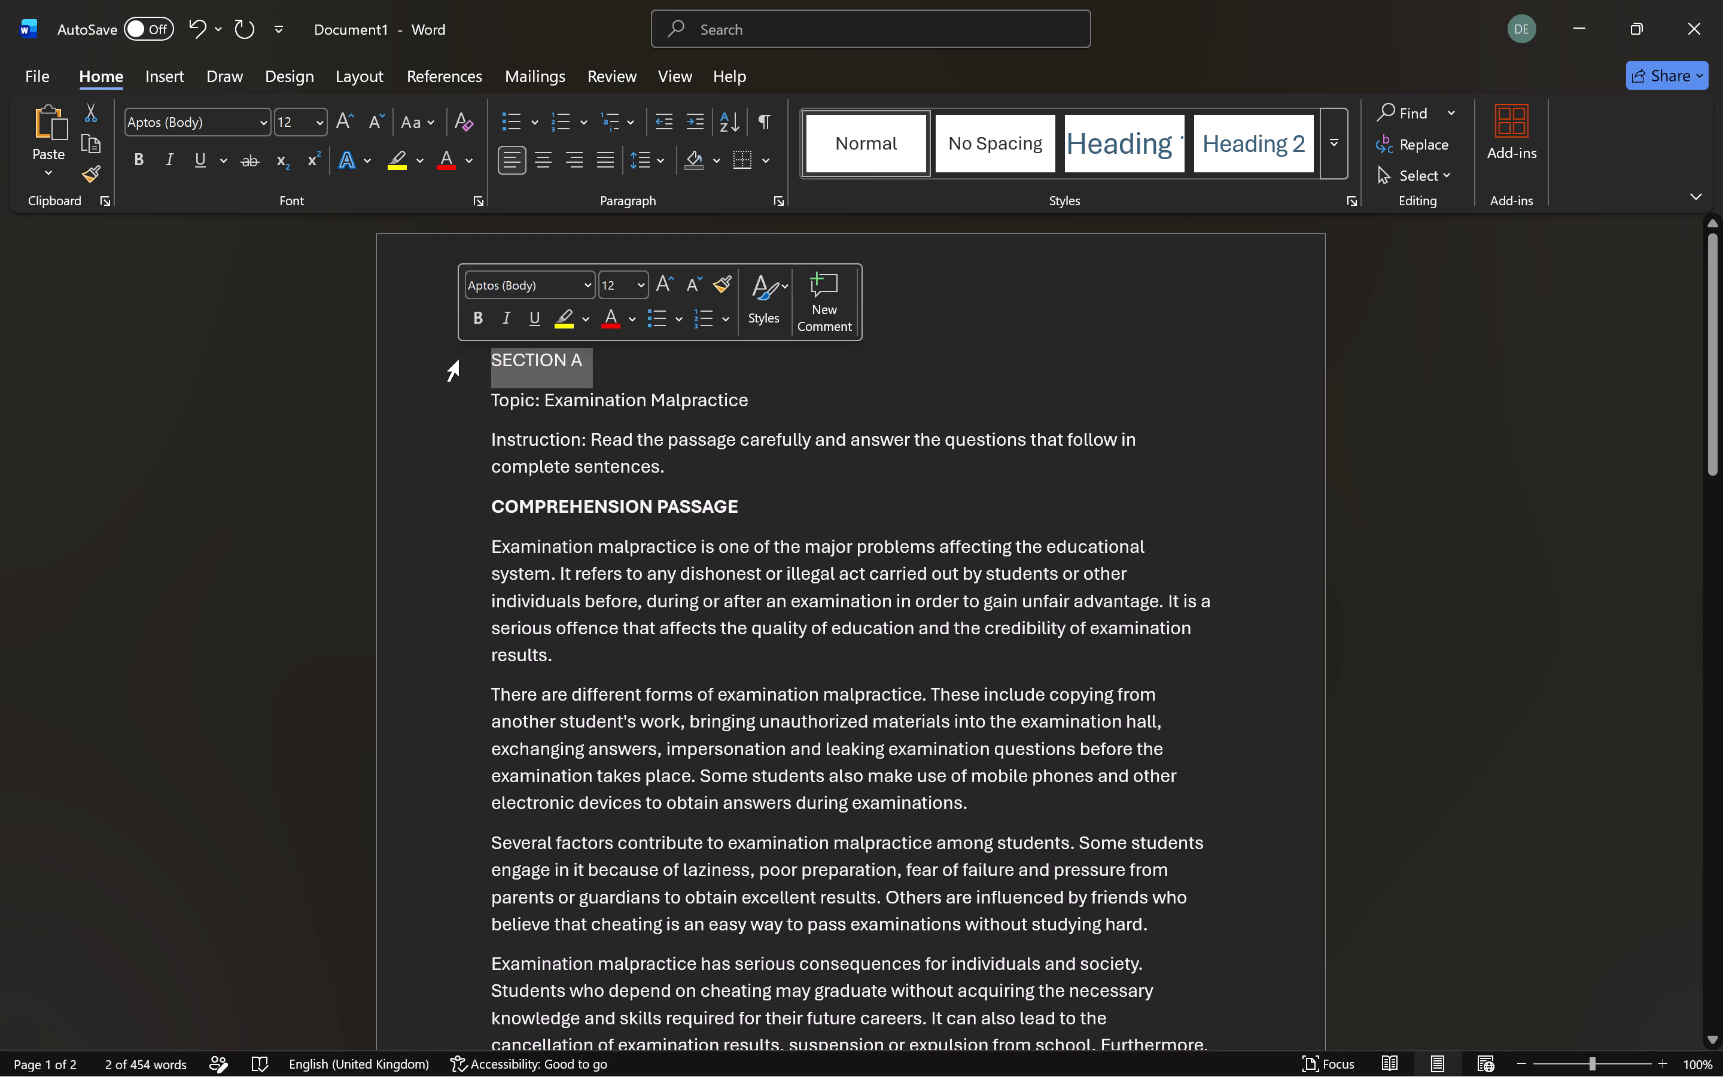
key(ctrl+b)
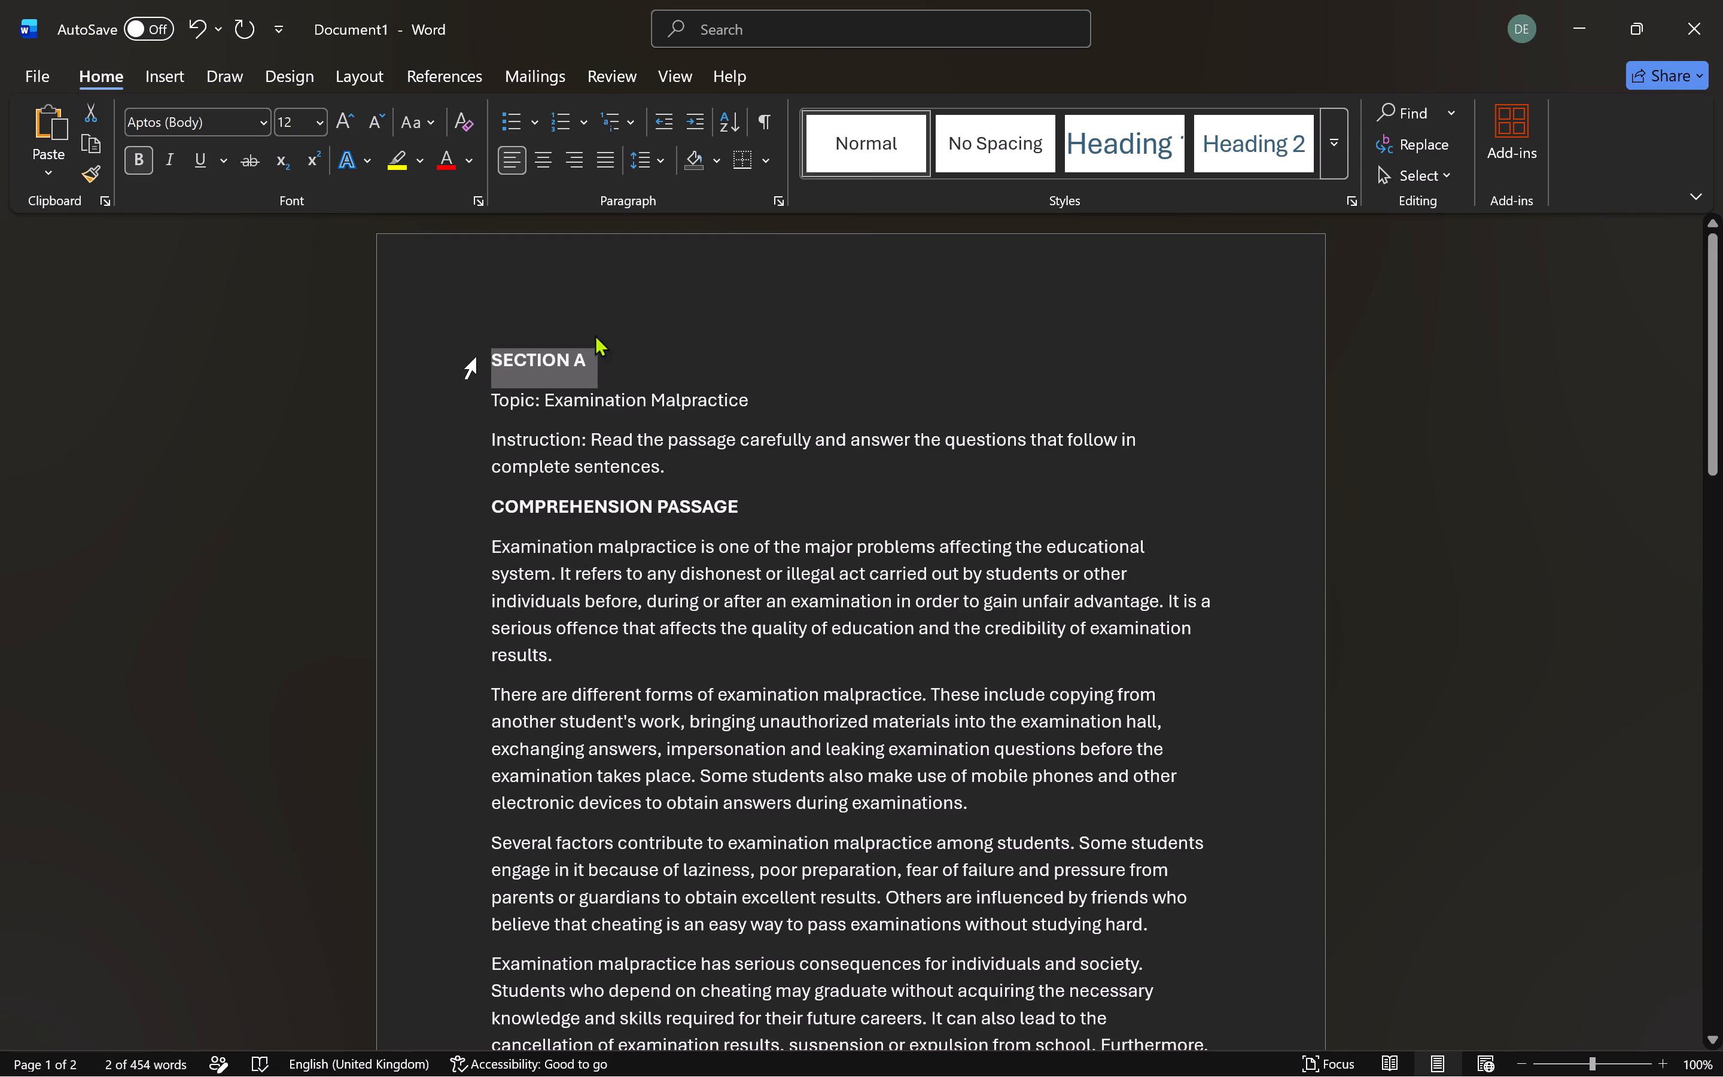
click(638, 340)
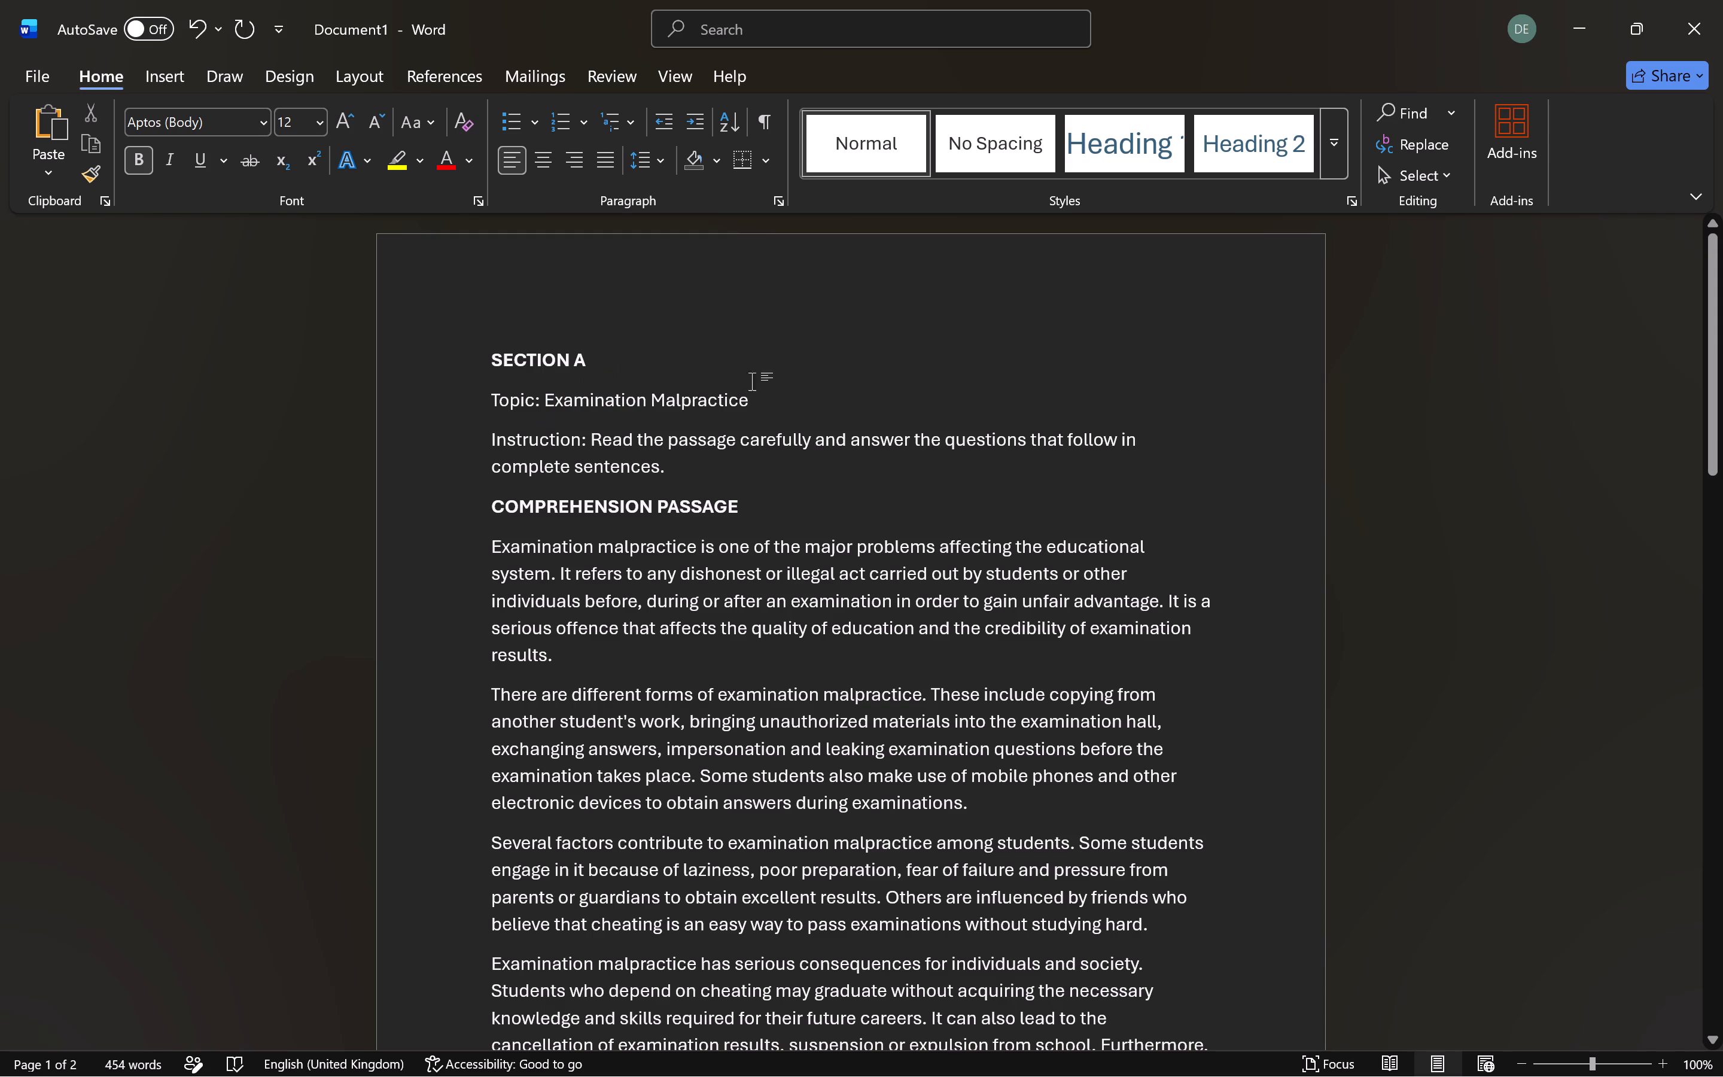
Delete the line "Topic: Examination Malpractice" below the "SECTION A" heading.
drag(788, 392, 469, 410)
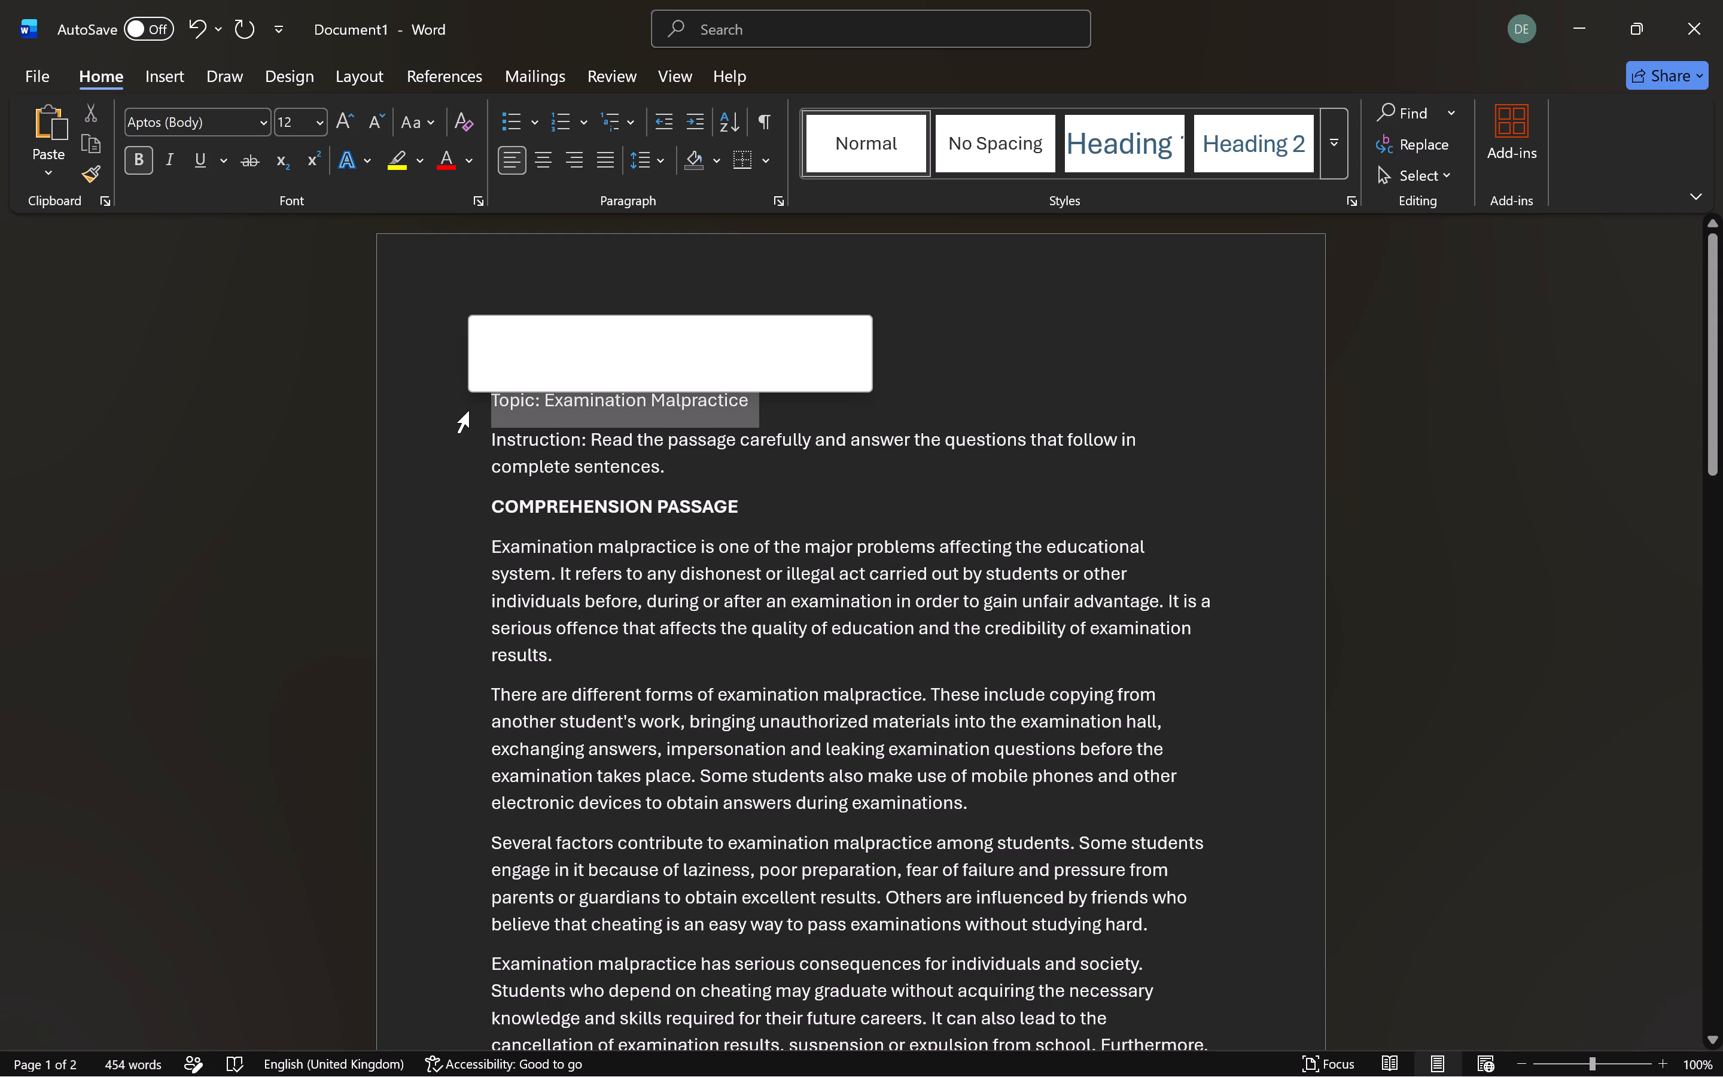
key(BackSpace)
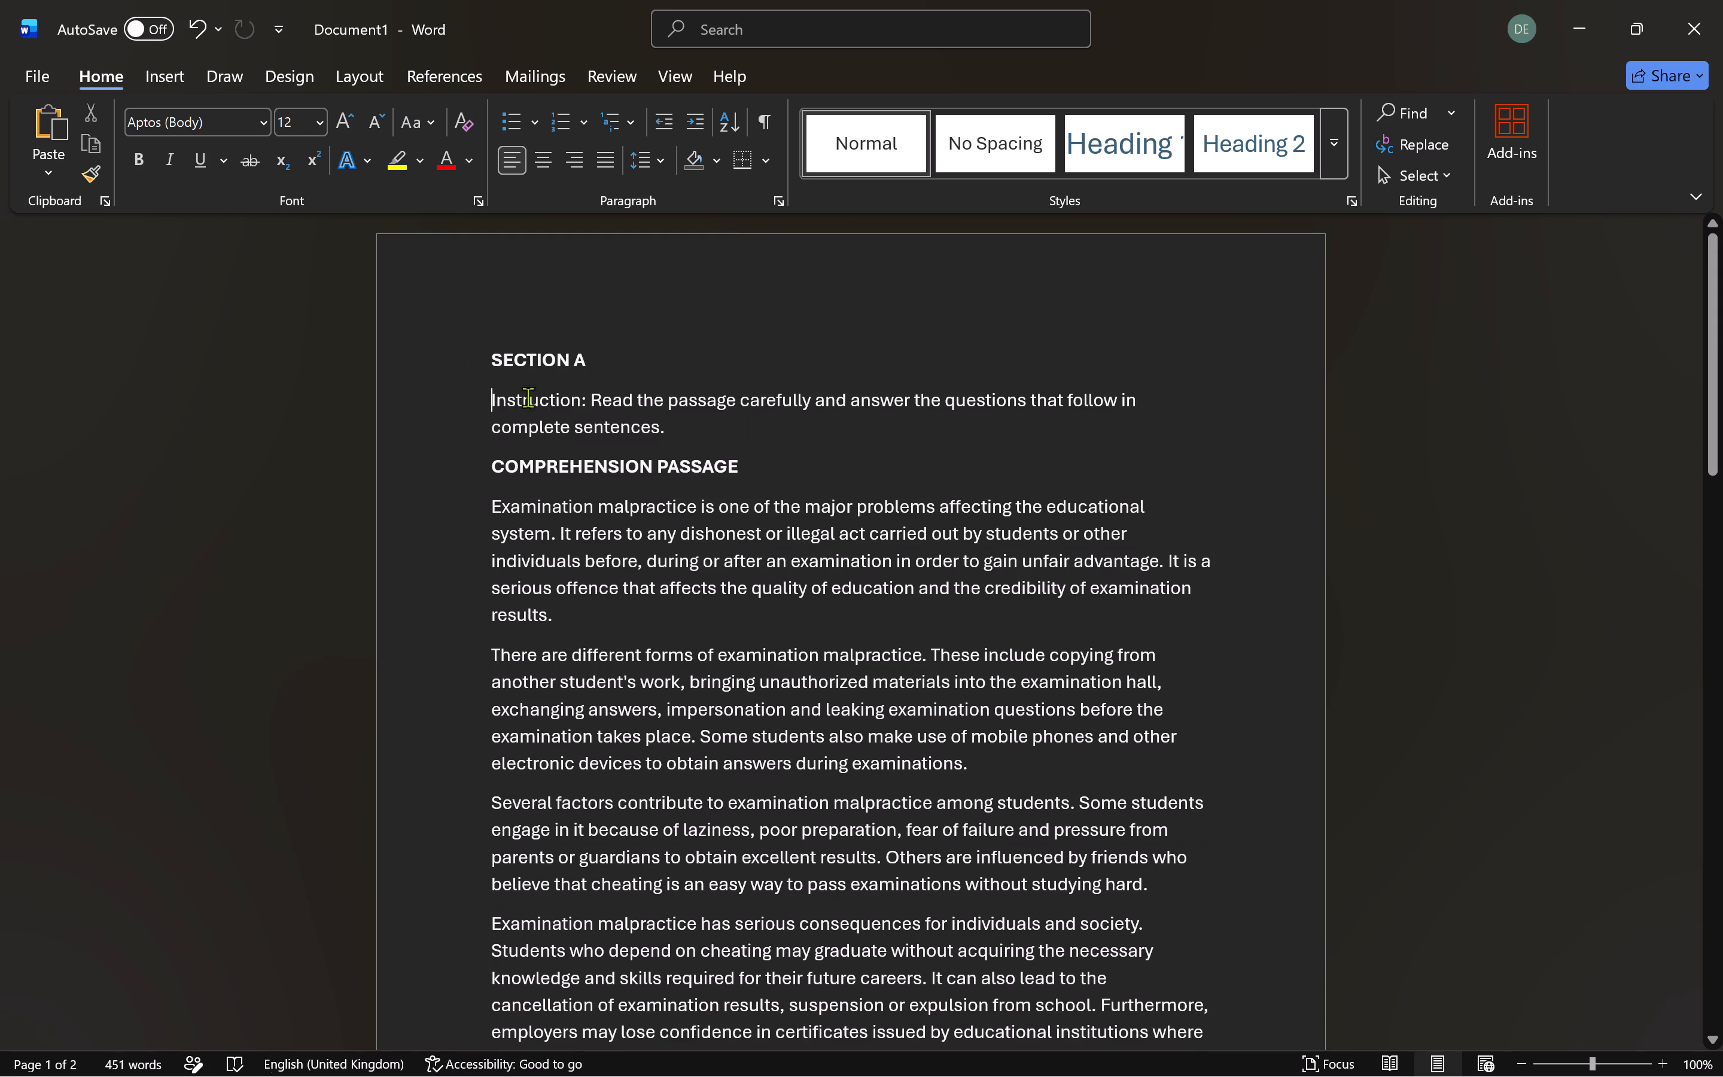
Remove the "Instruction:" label so the line below the "SECTION A" heading begins with "Read the passage carefully".
click(592, 400)
key(BackSpace)
key(BackSpace)
key(BackSpace)
key(BackSpace)
key(BackSpace)
key(BackSpace)
key(BackSpace)
key(BackSpace)
key(BackSpace)
key(BackSpace)
key(BackSpace)
key(BackSpace)
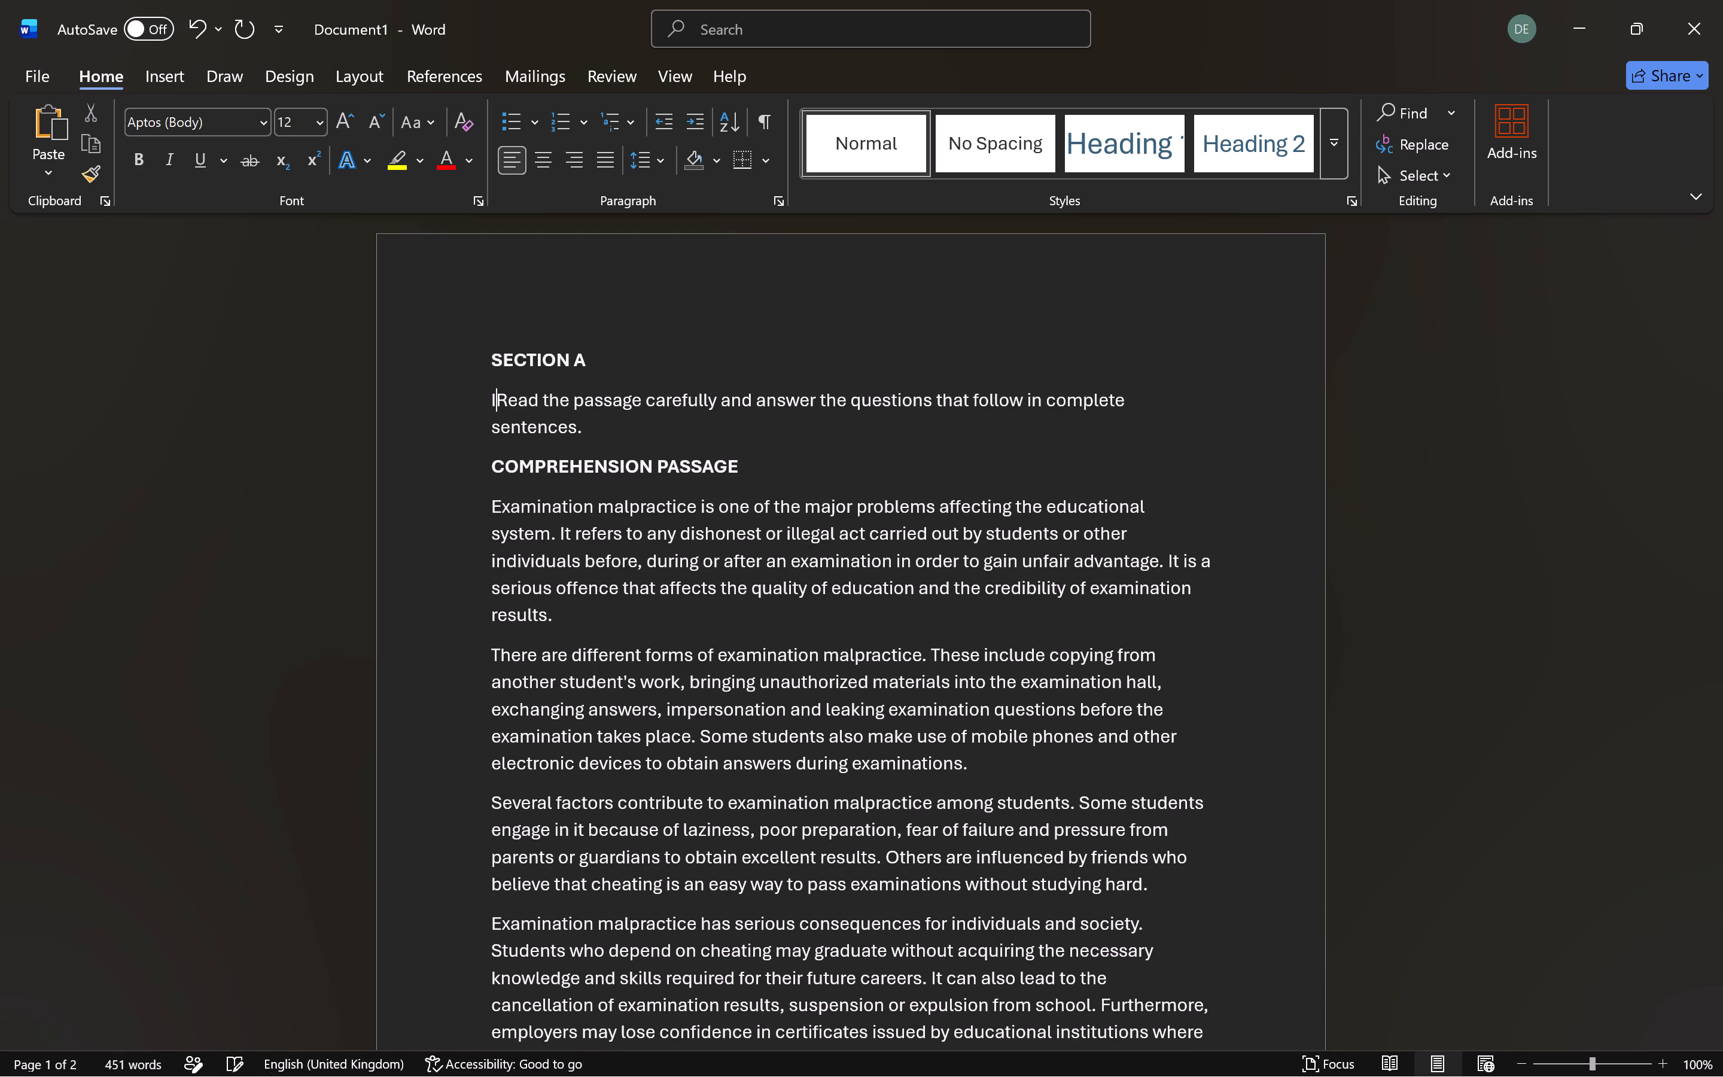
key(BackSpace)
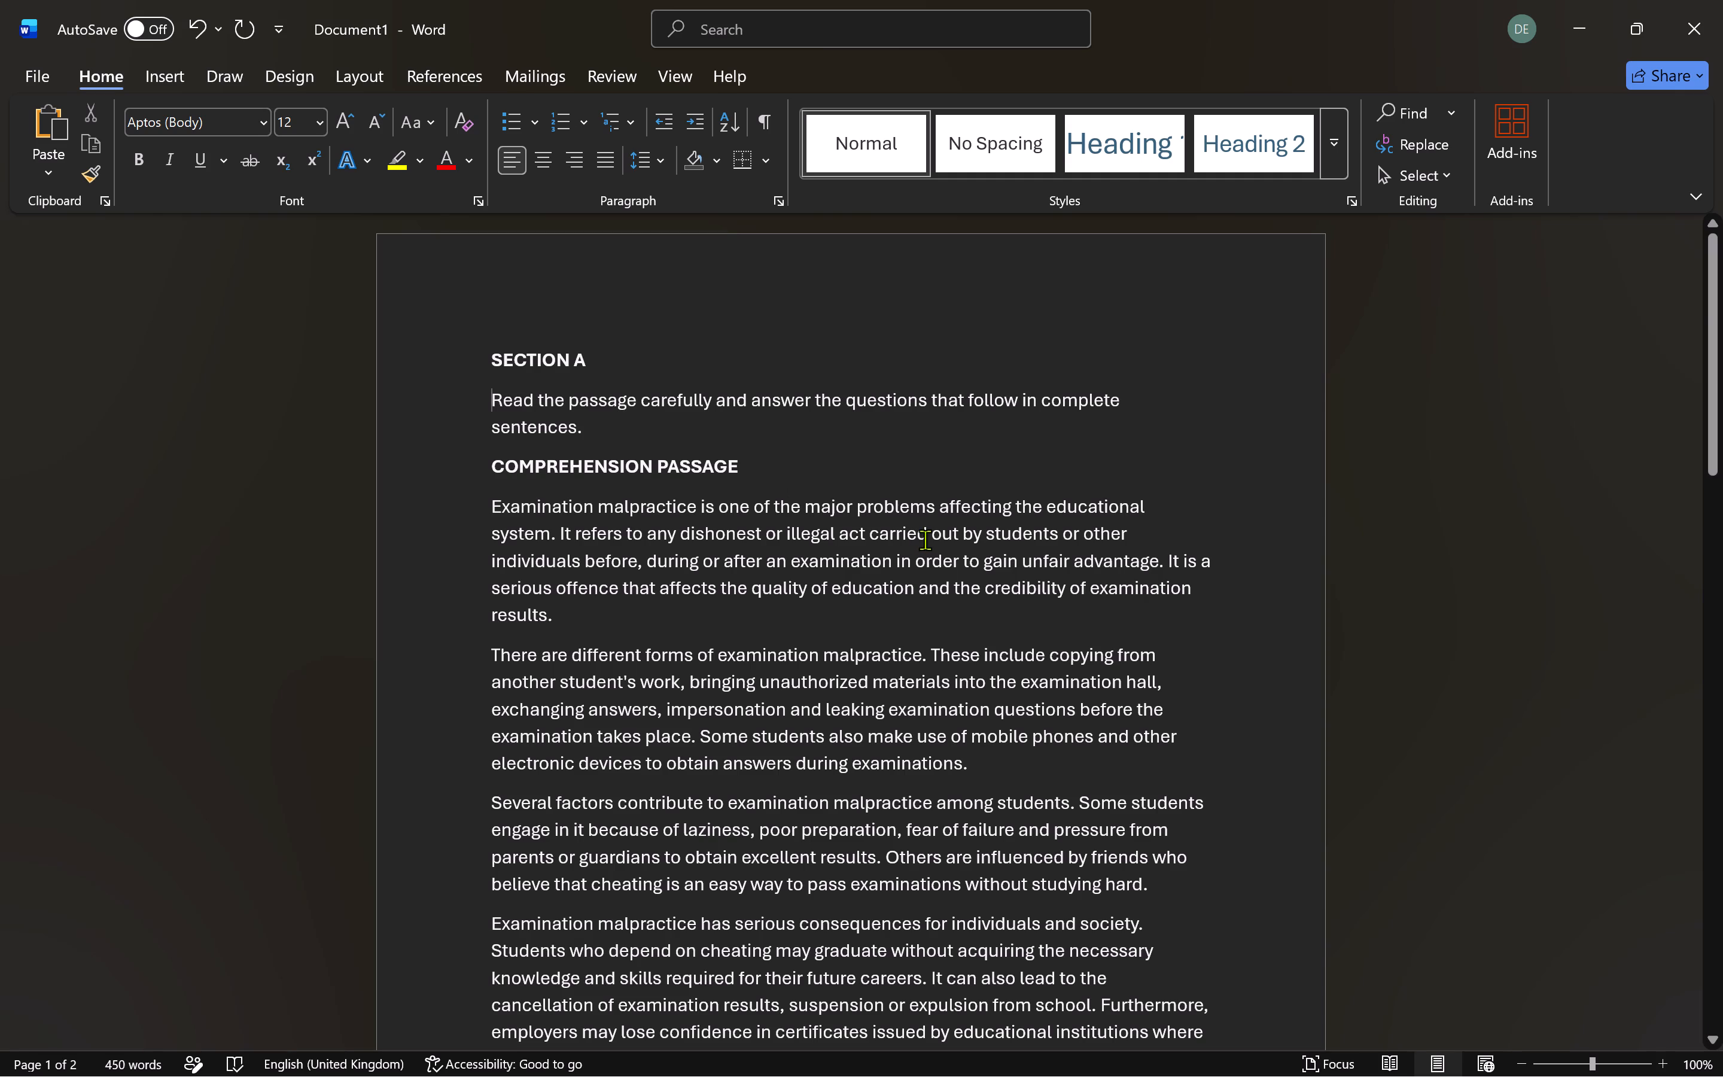
Add a bold "SECTION B" heading on page 2, below the last comprehension question.
scroll(925, 540, down, 5)
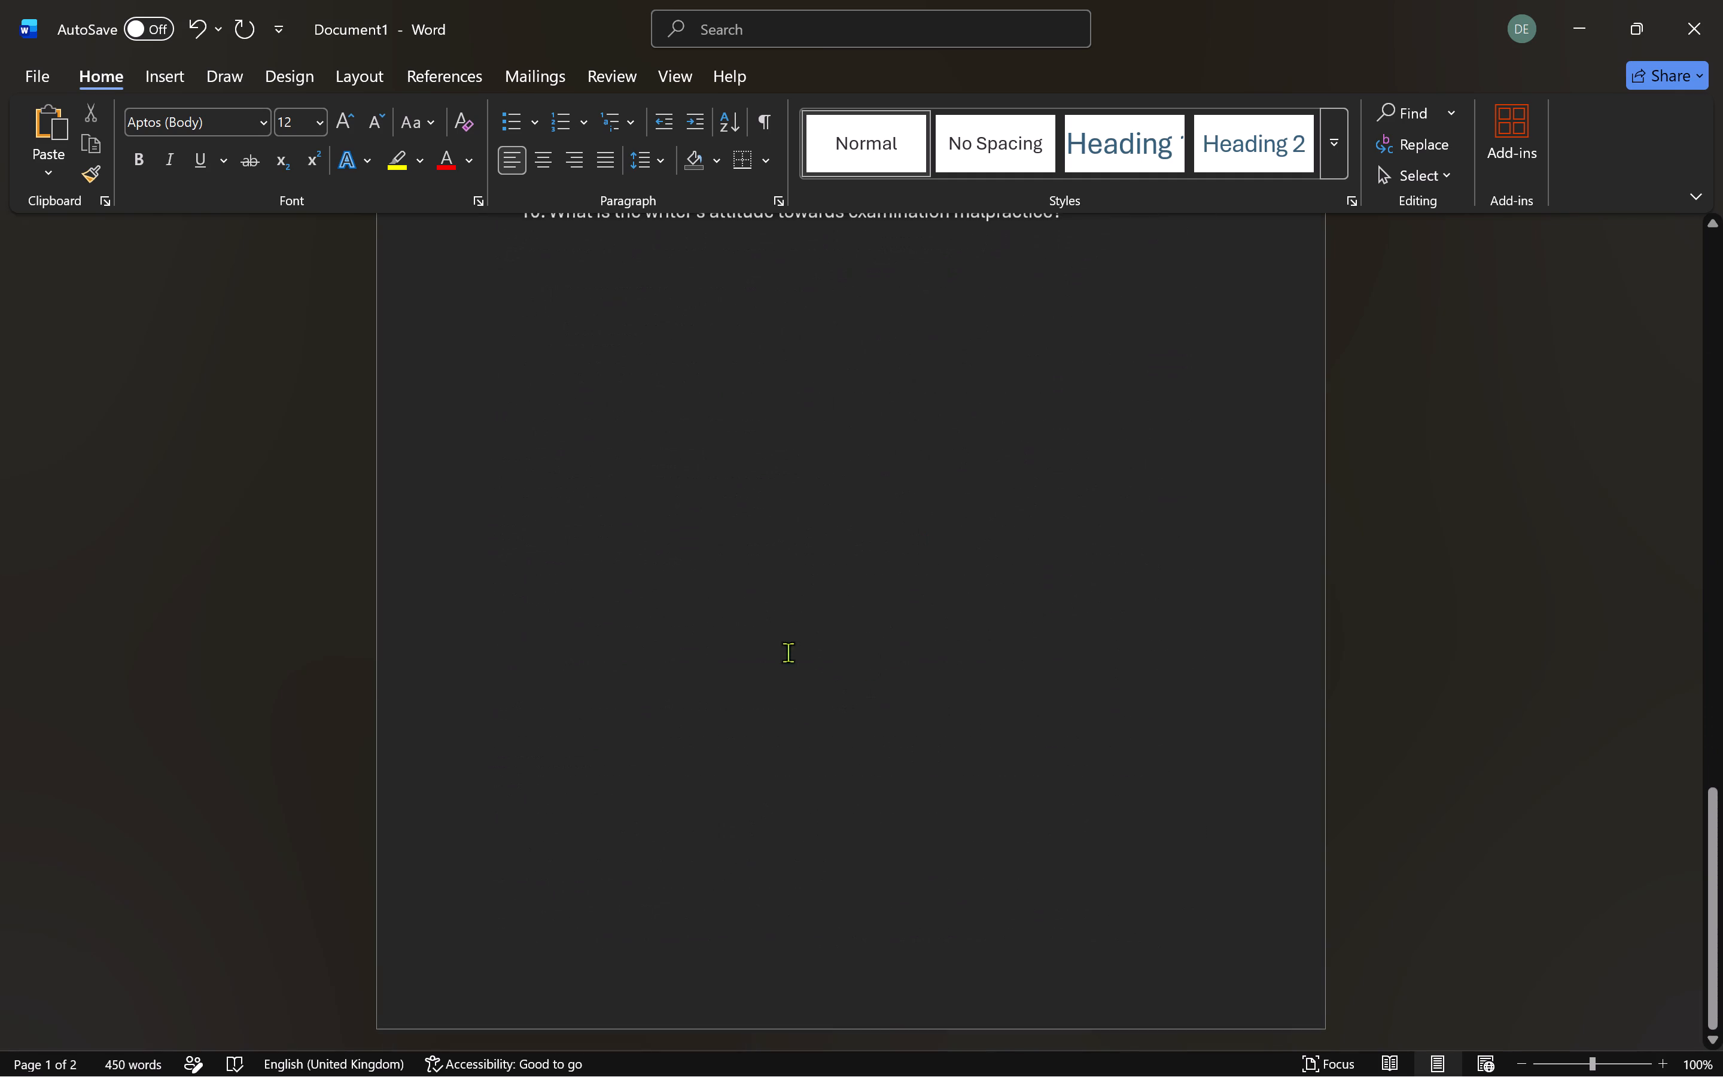
click(768, 601)
key(Return)
key(Return)
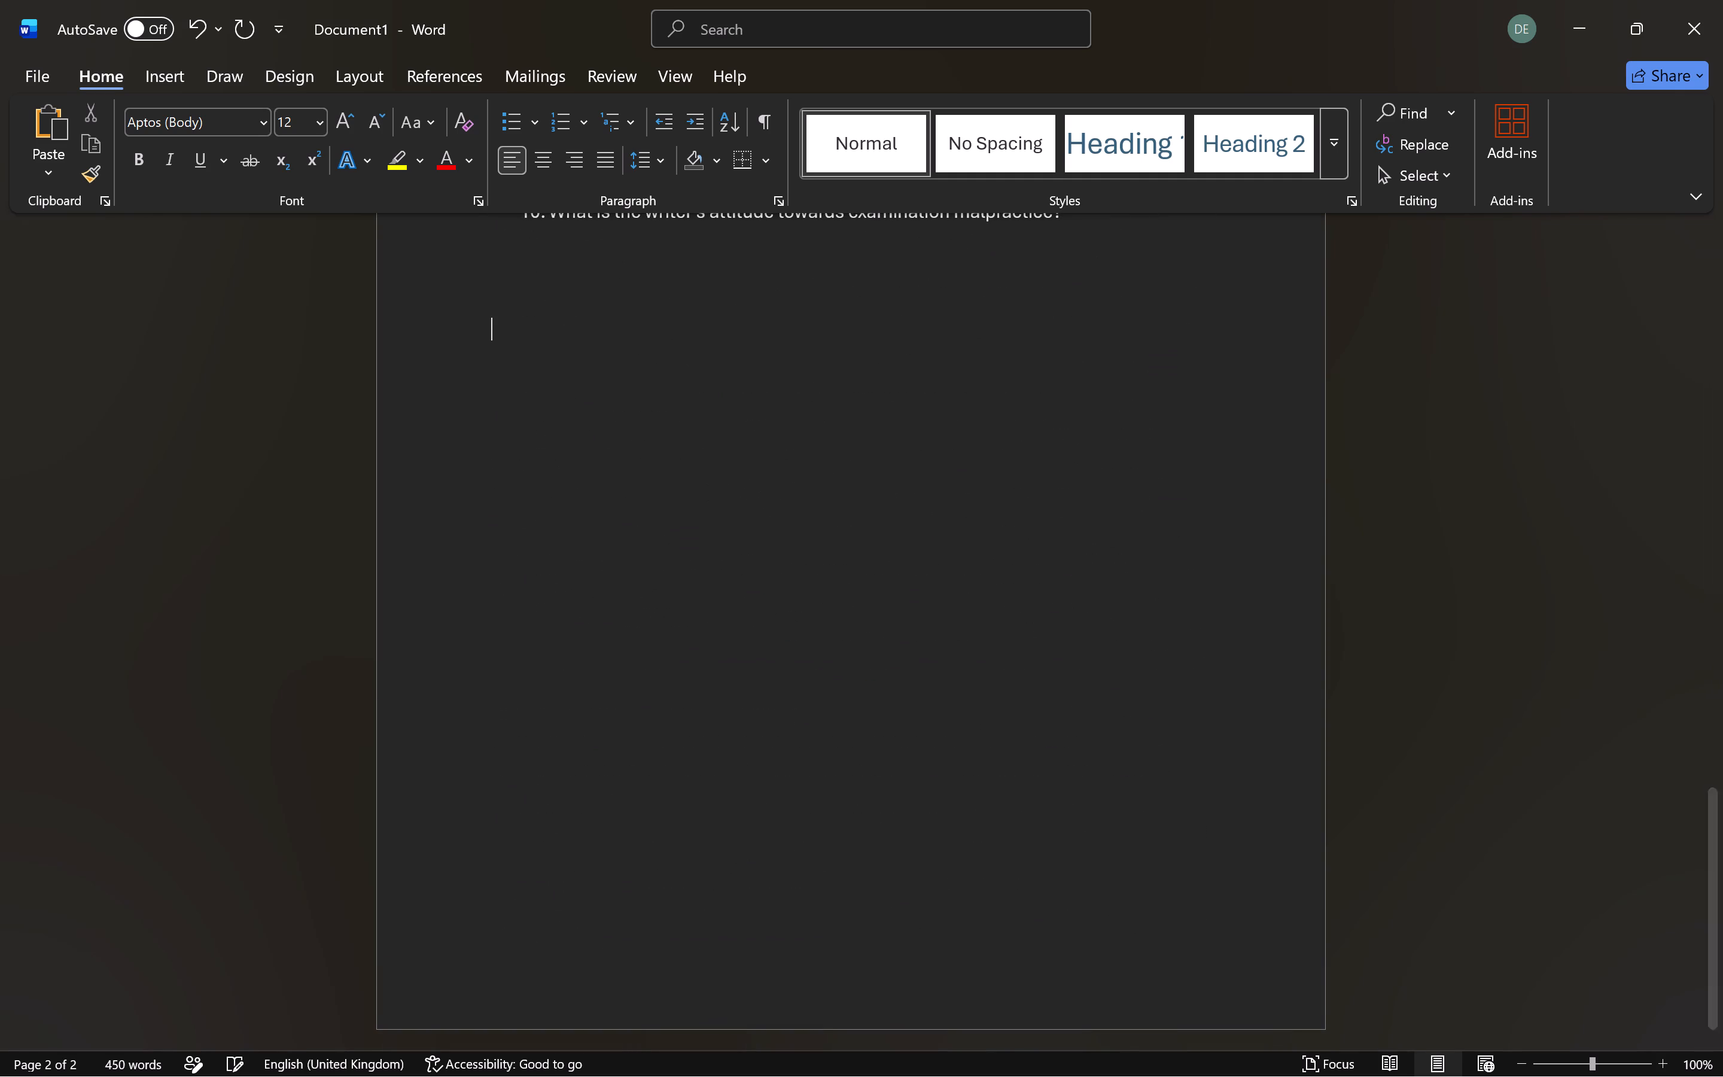
text(SECTIO)
text(N B)
drag(649, 343, 593, 348)
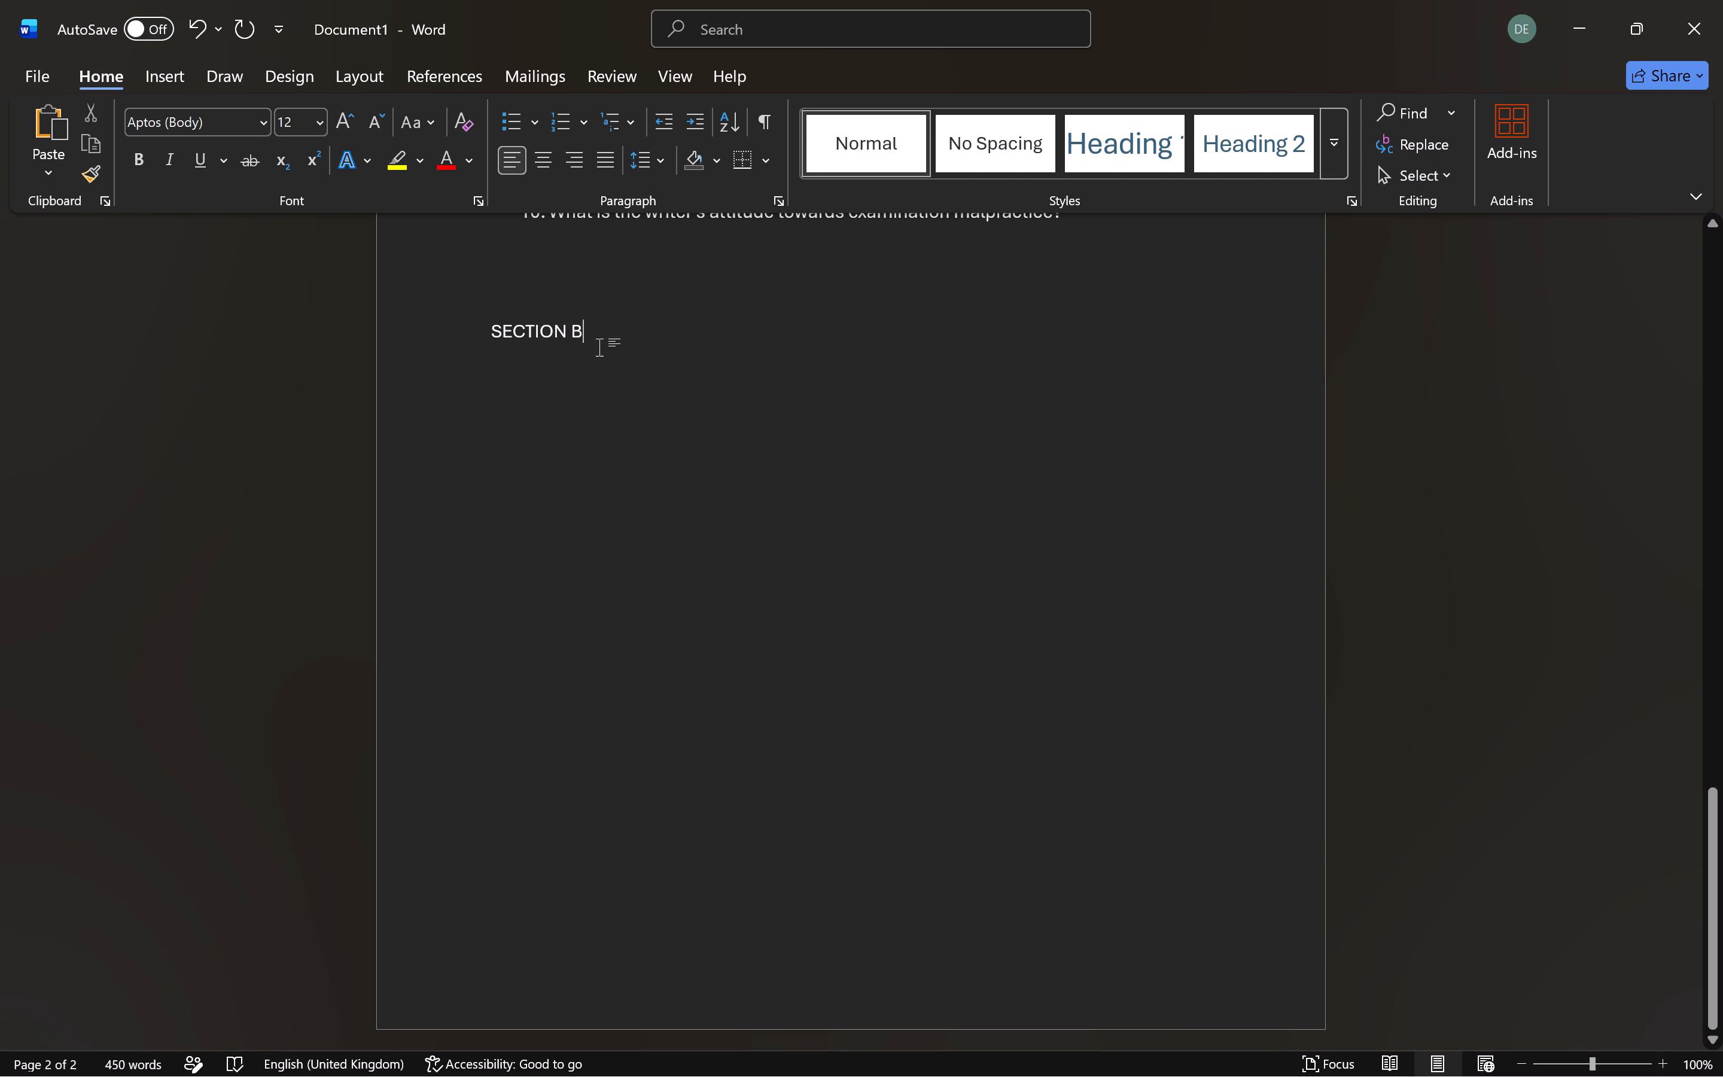
drag(593, 348, 486, 331)
key(ctrl+b)
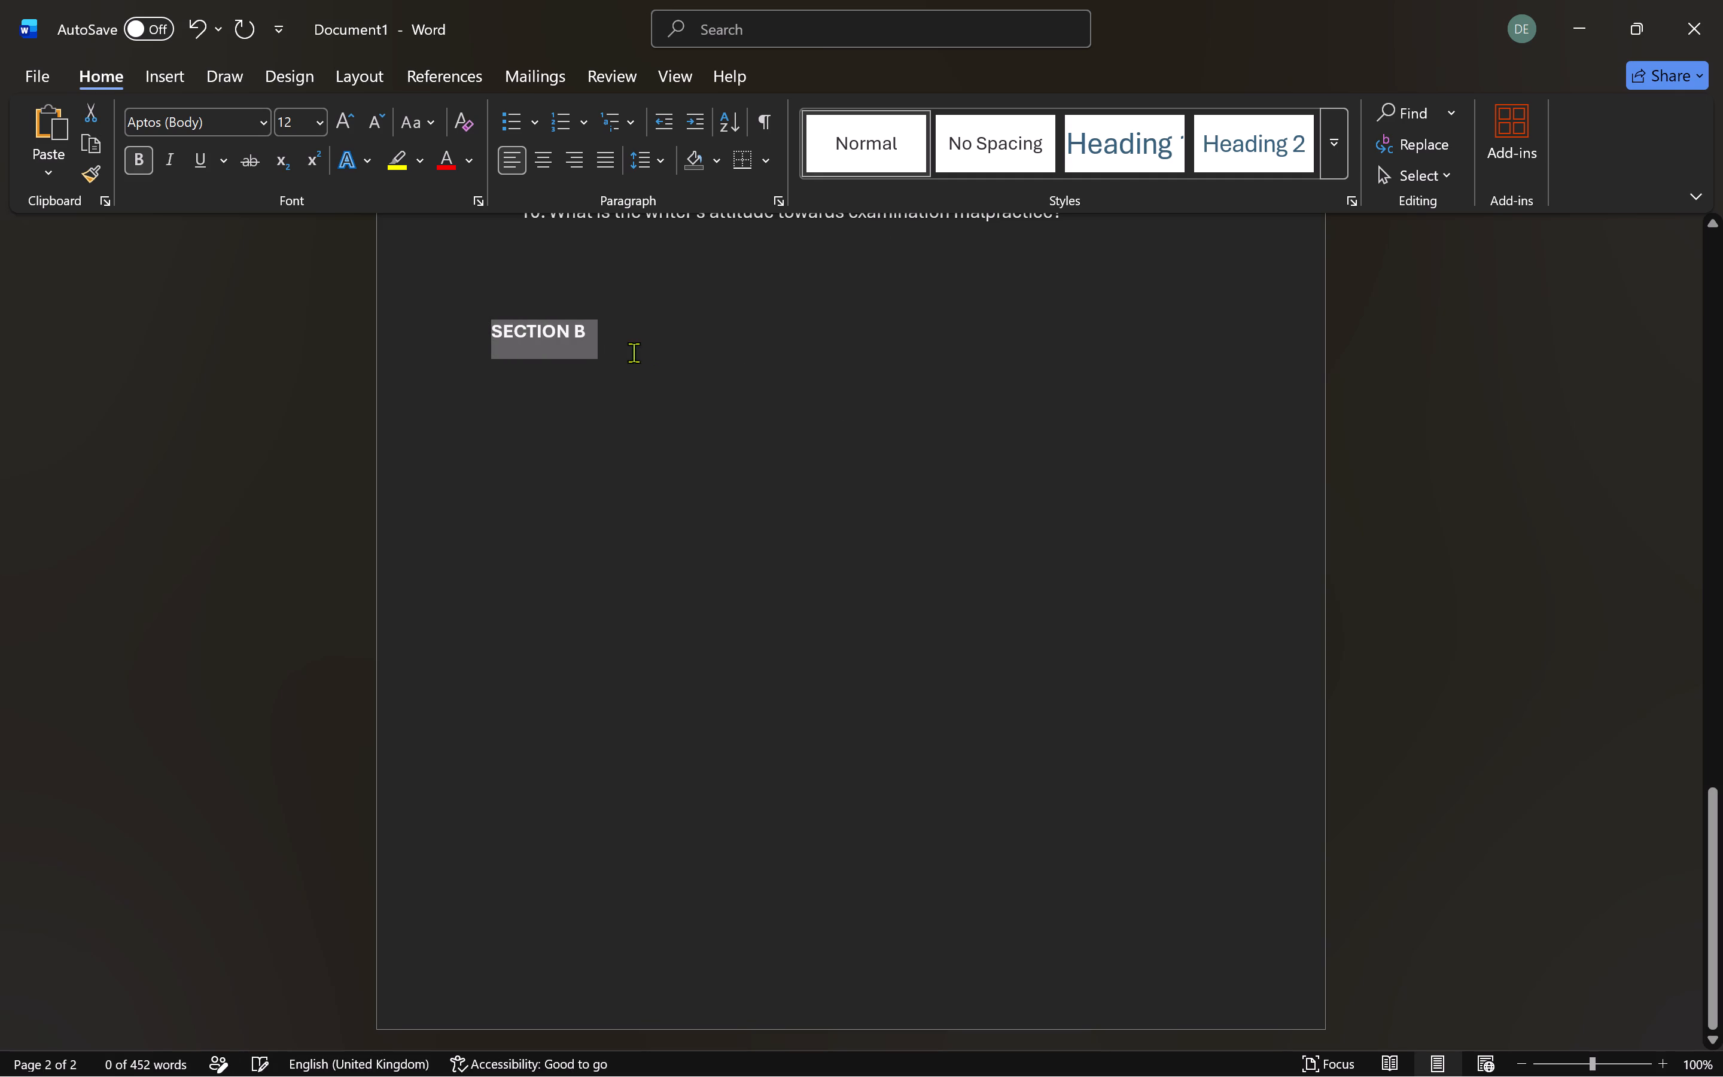
click(656, 349)
key(space)
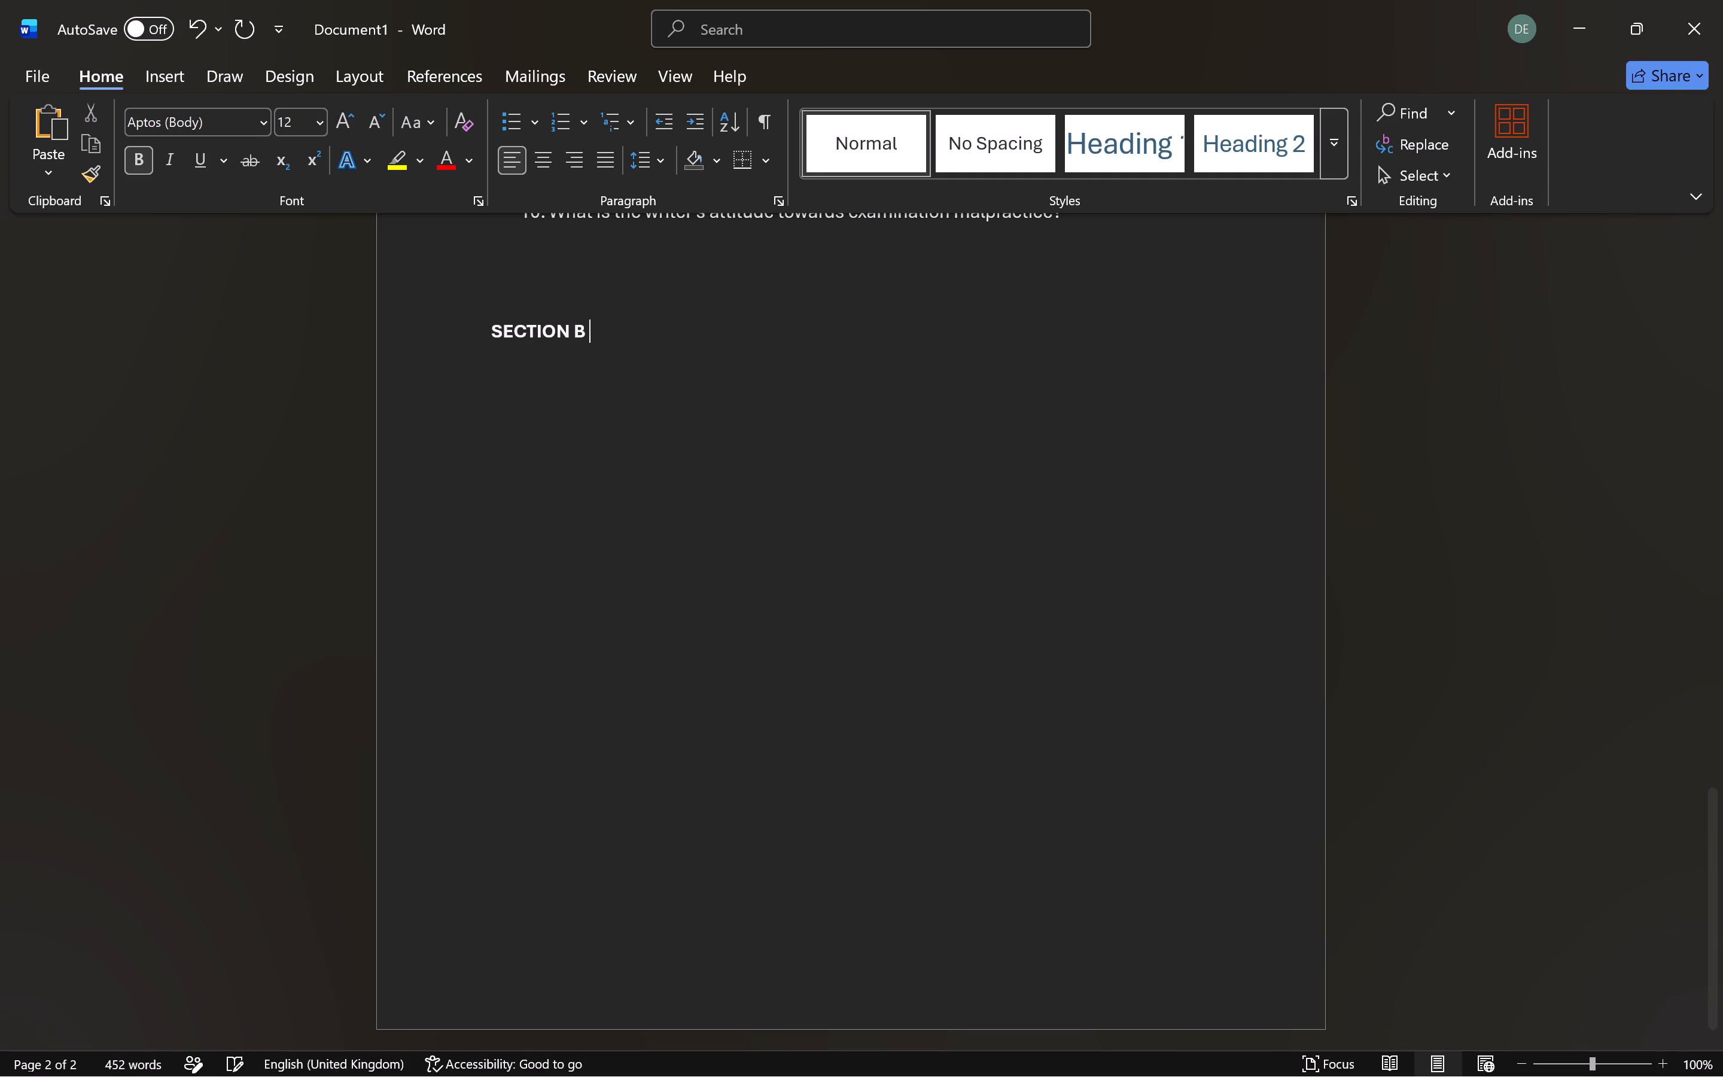
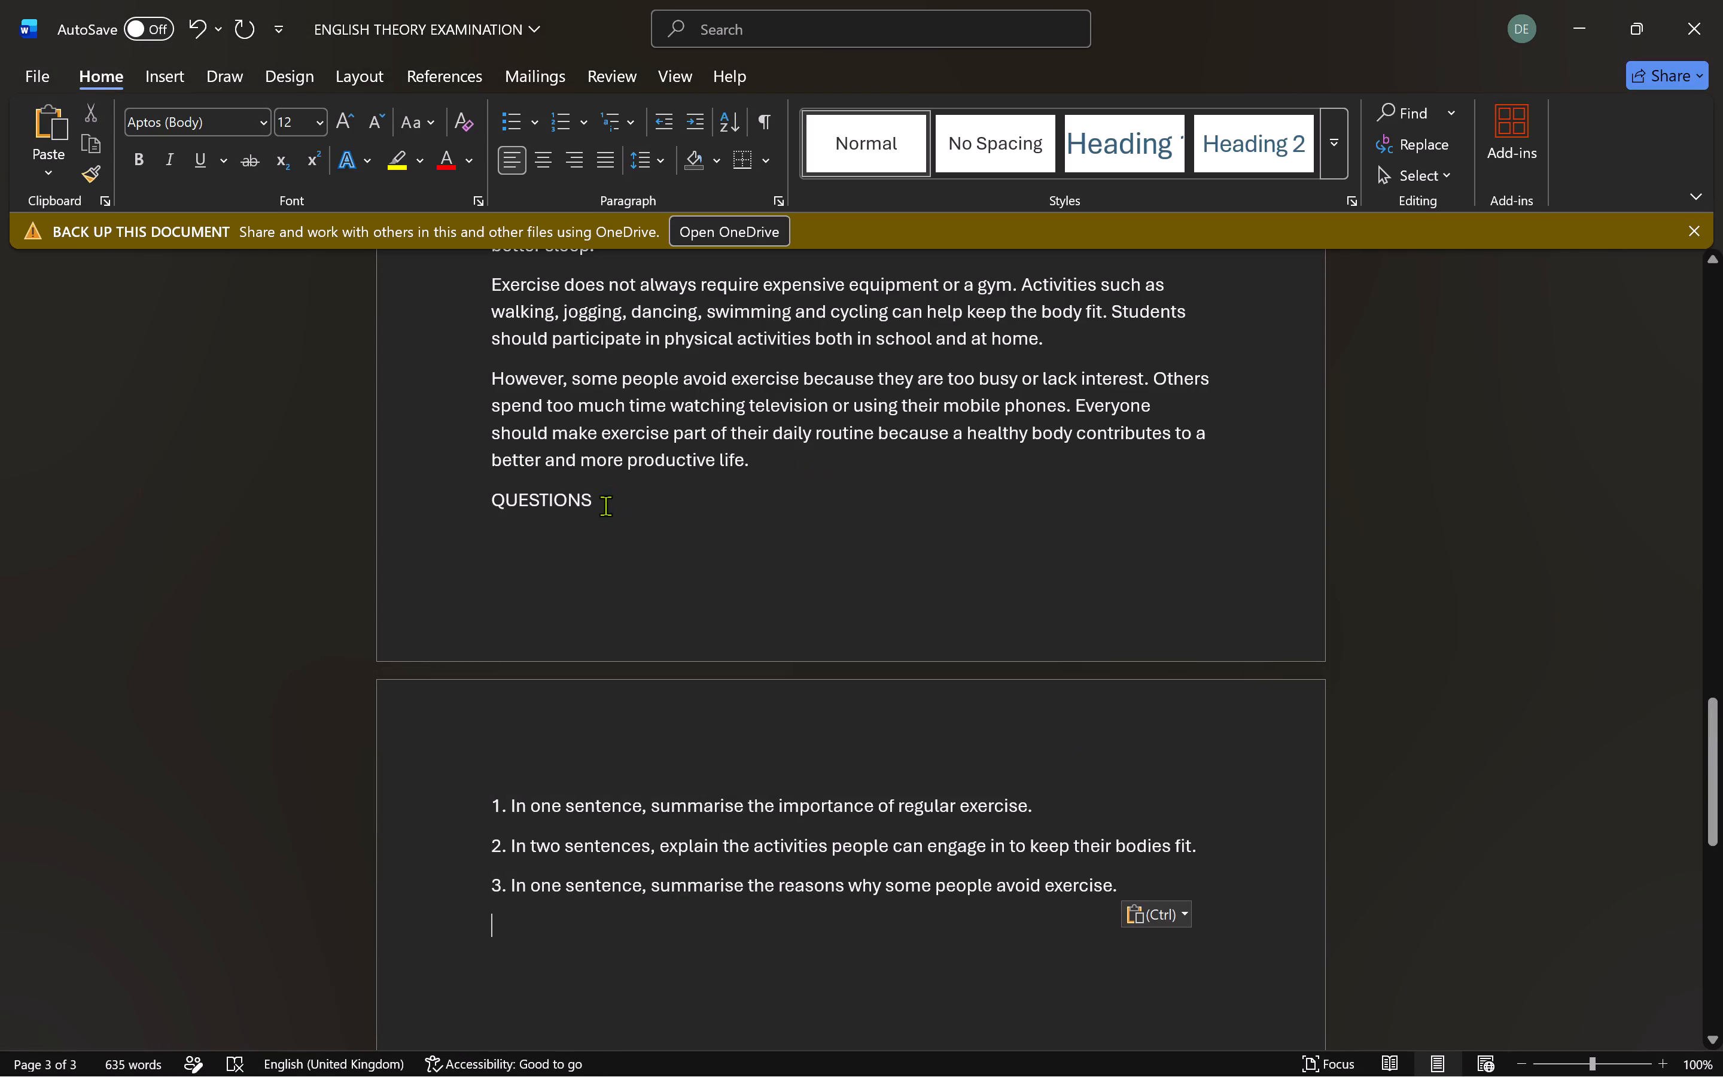
Make the QUESTIONS heading below the summary passage bold.
drag(605, 506, 451, 512)
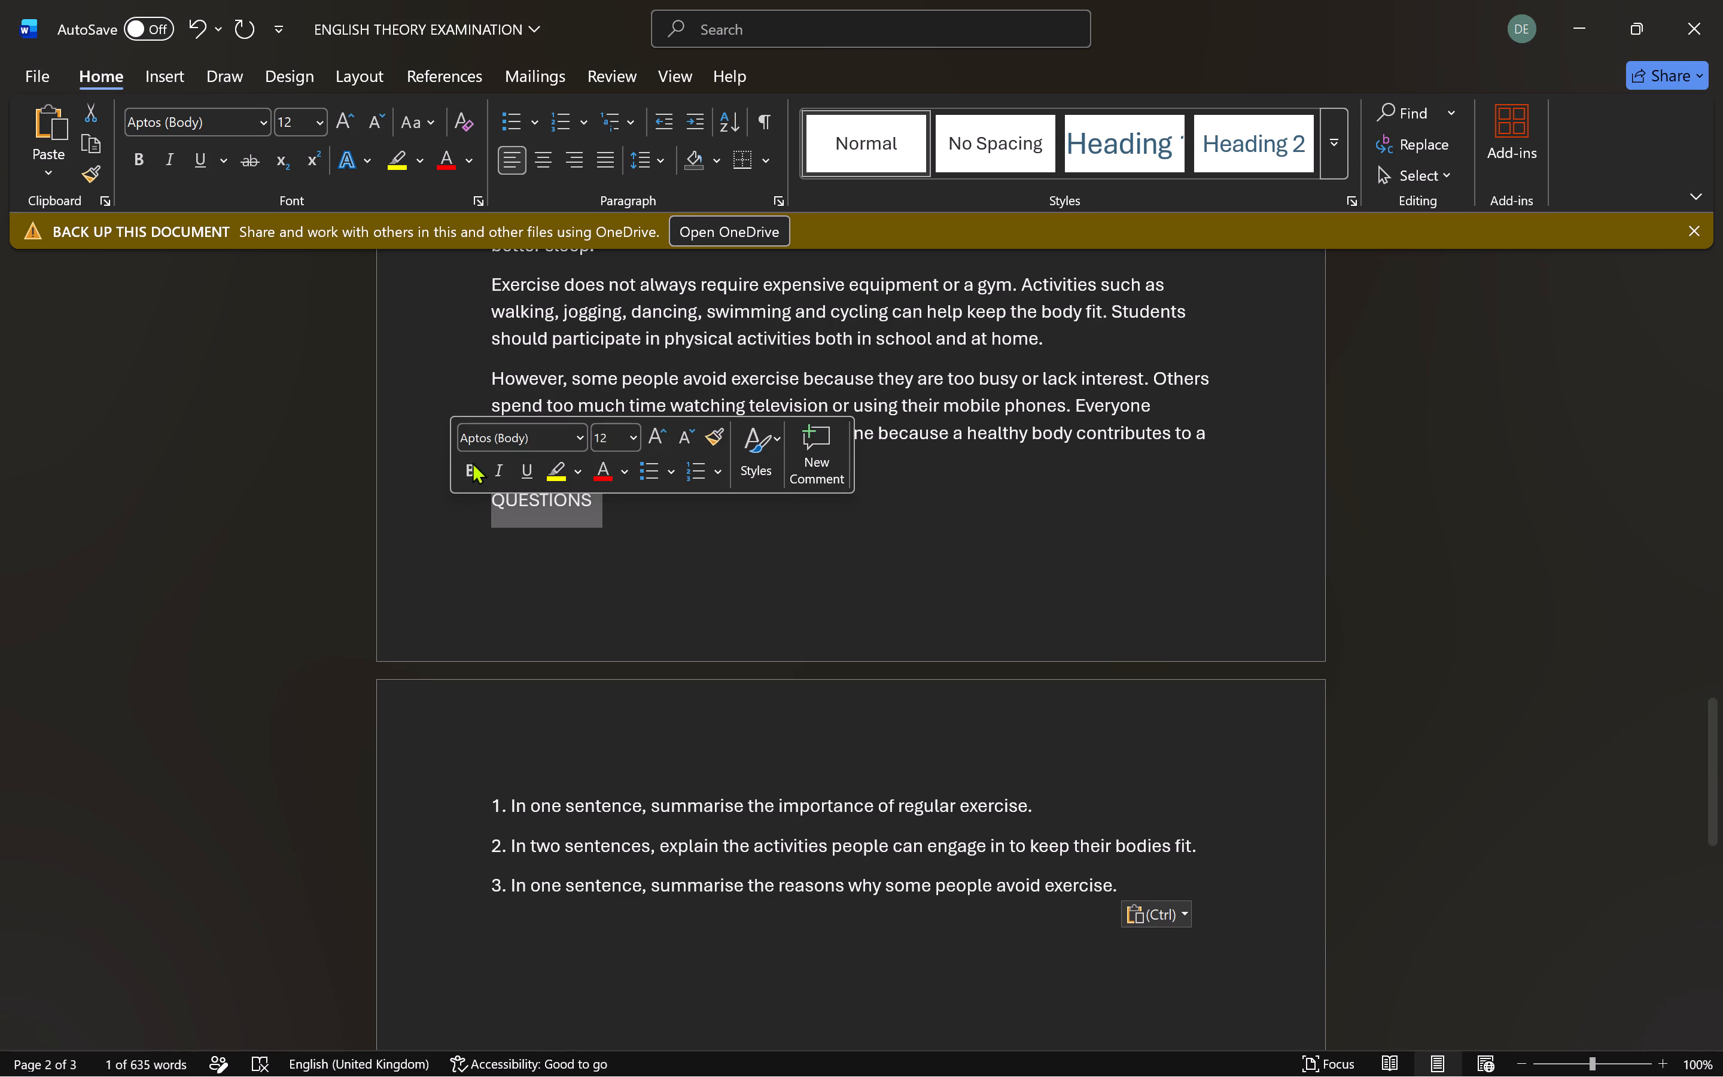
click(465, 466)
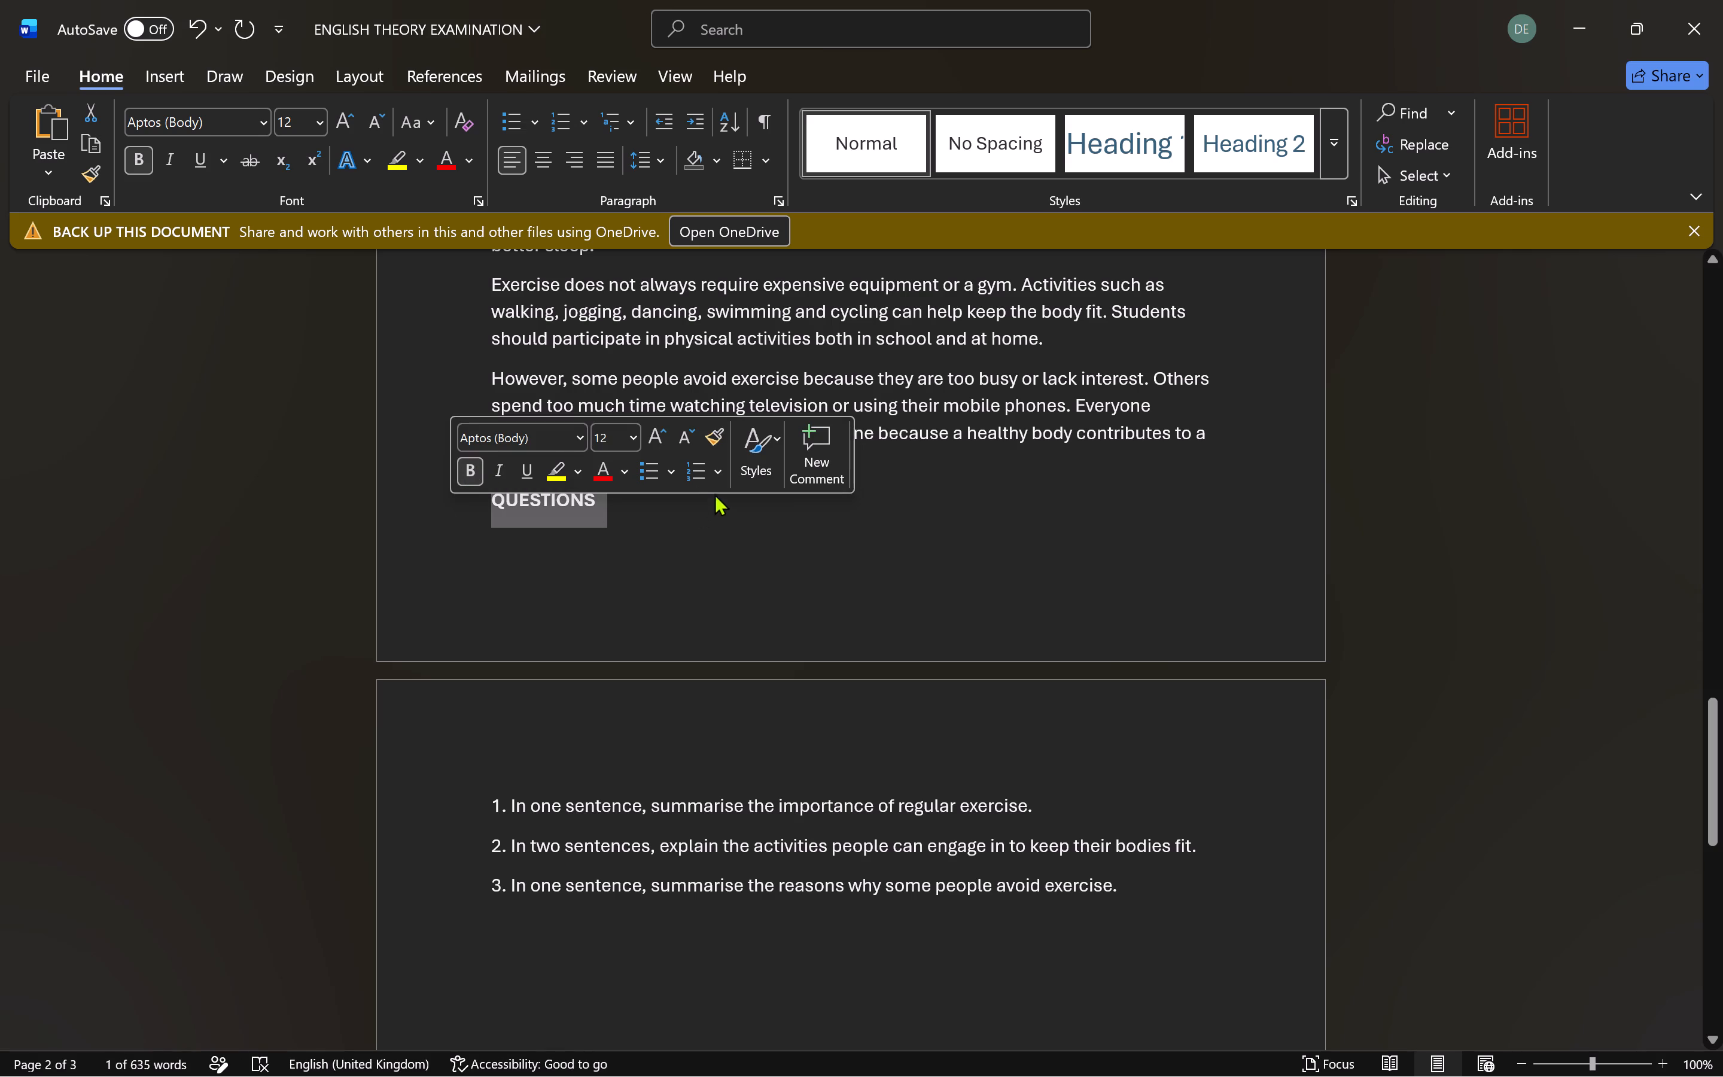
click(993, 604)
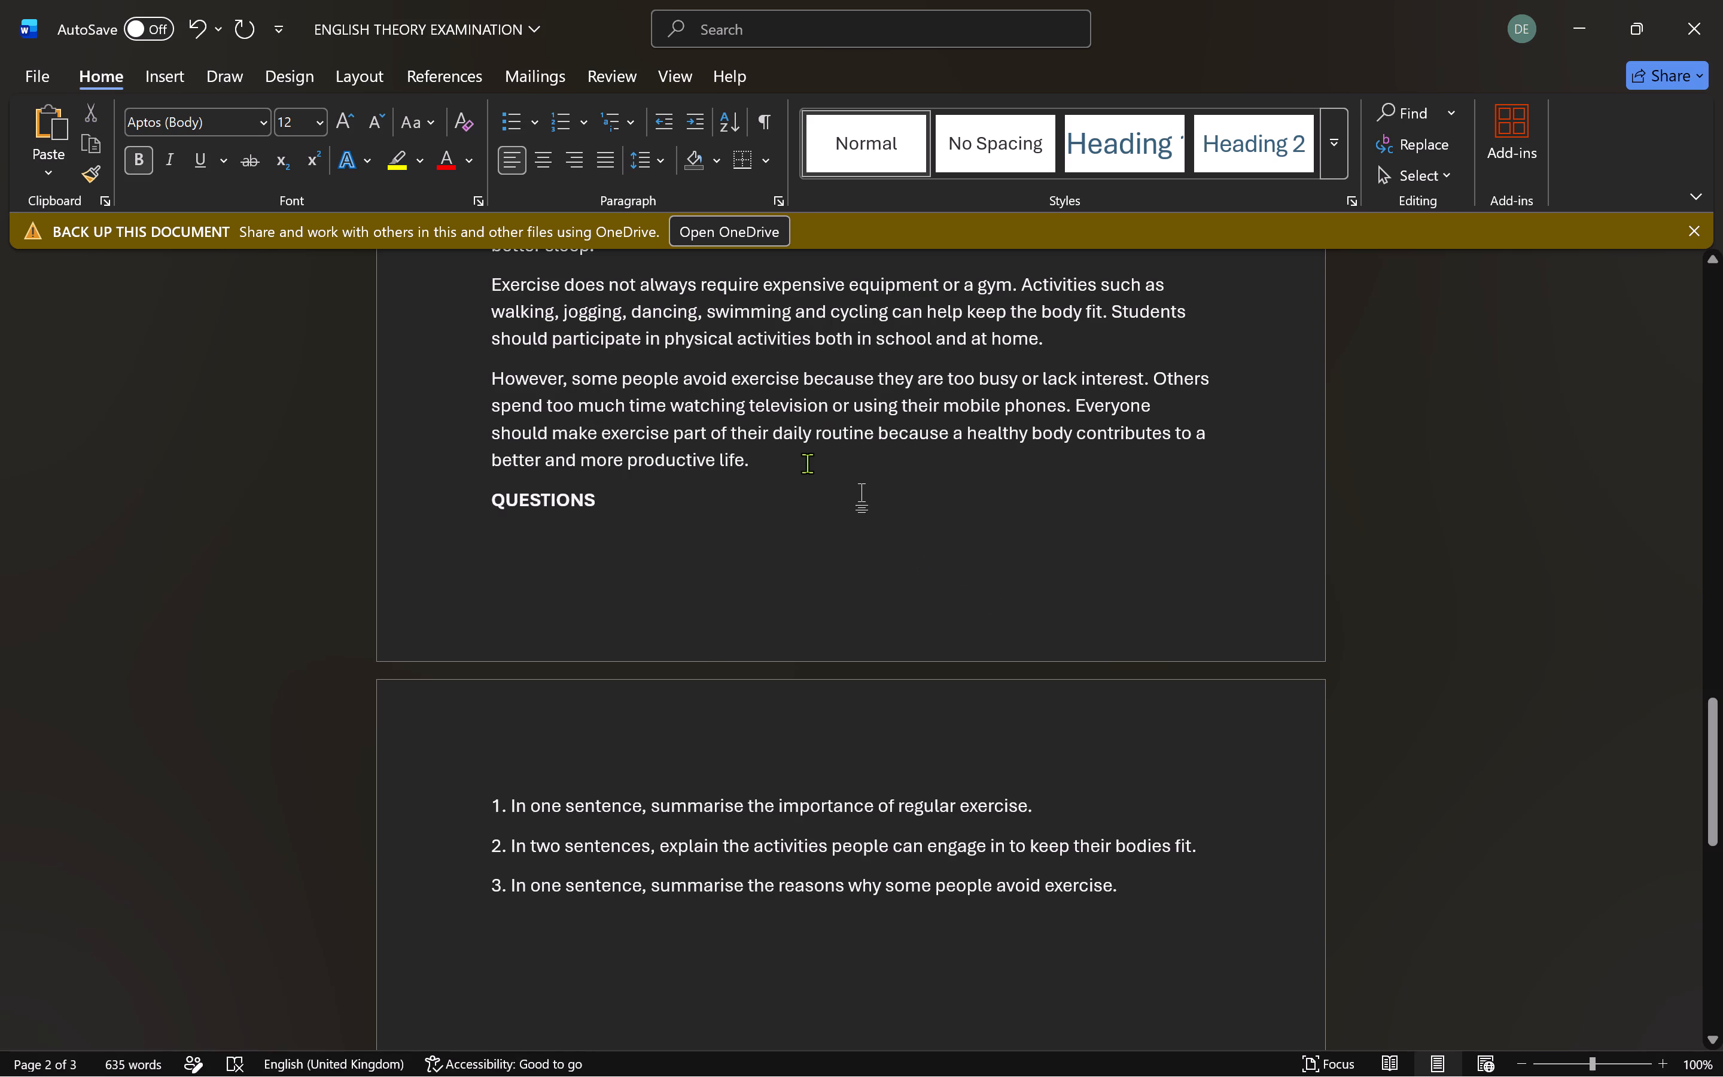
Insert an empty paragraph after the summary passage to push the QUESTIONS heading onto the page with its questions.
click(806, 464)
key(Return)
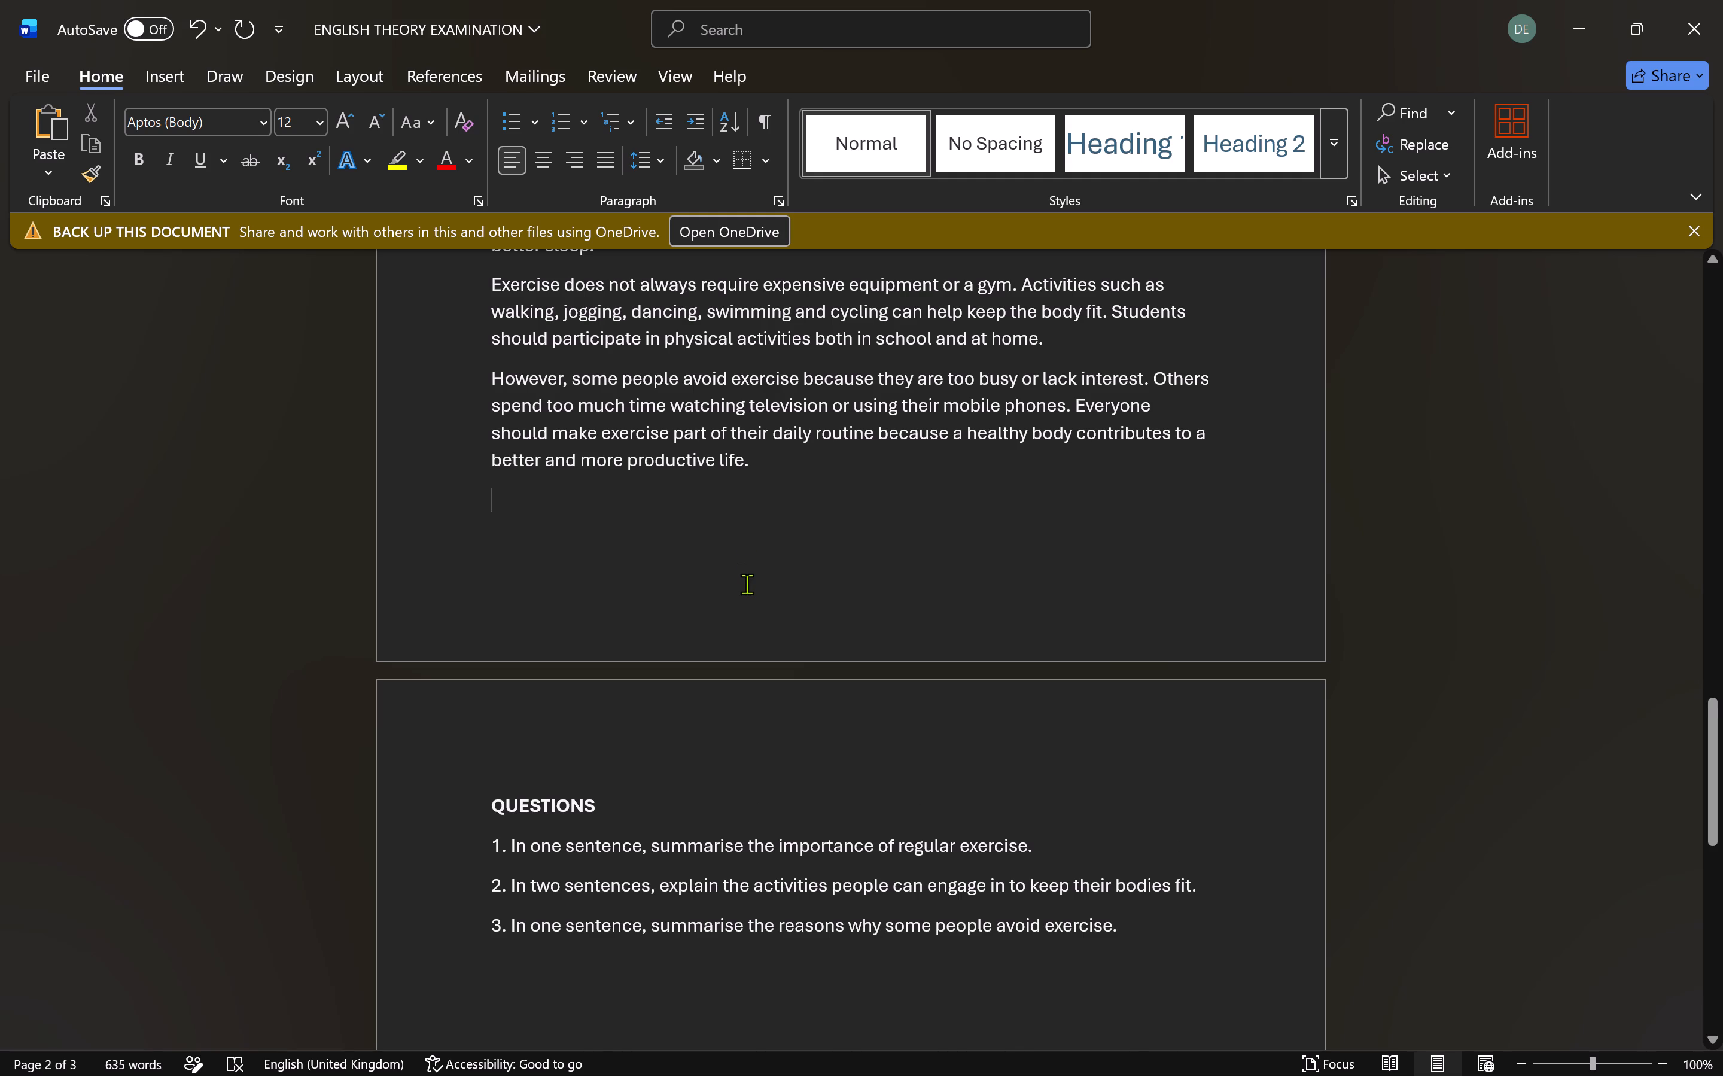
Look through the theory paper from the Section B summary back to the start of Section A to check its layout.
scroll(747, 584, up, 3)
scroll(747, 584, down, 4)
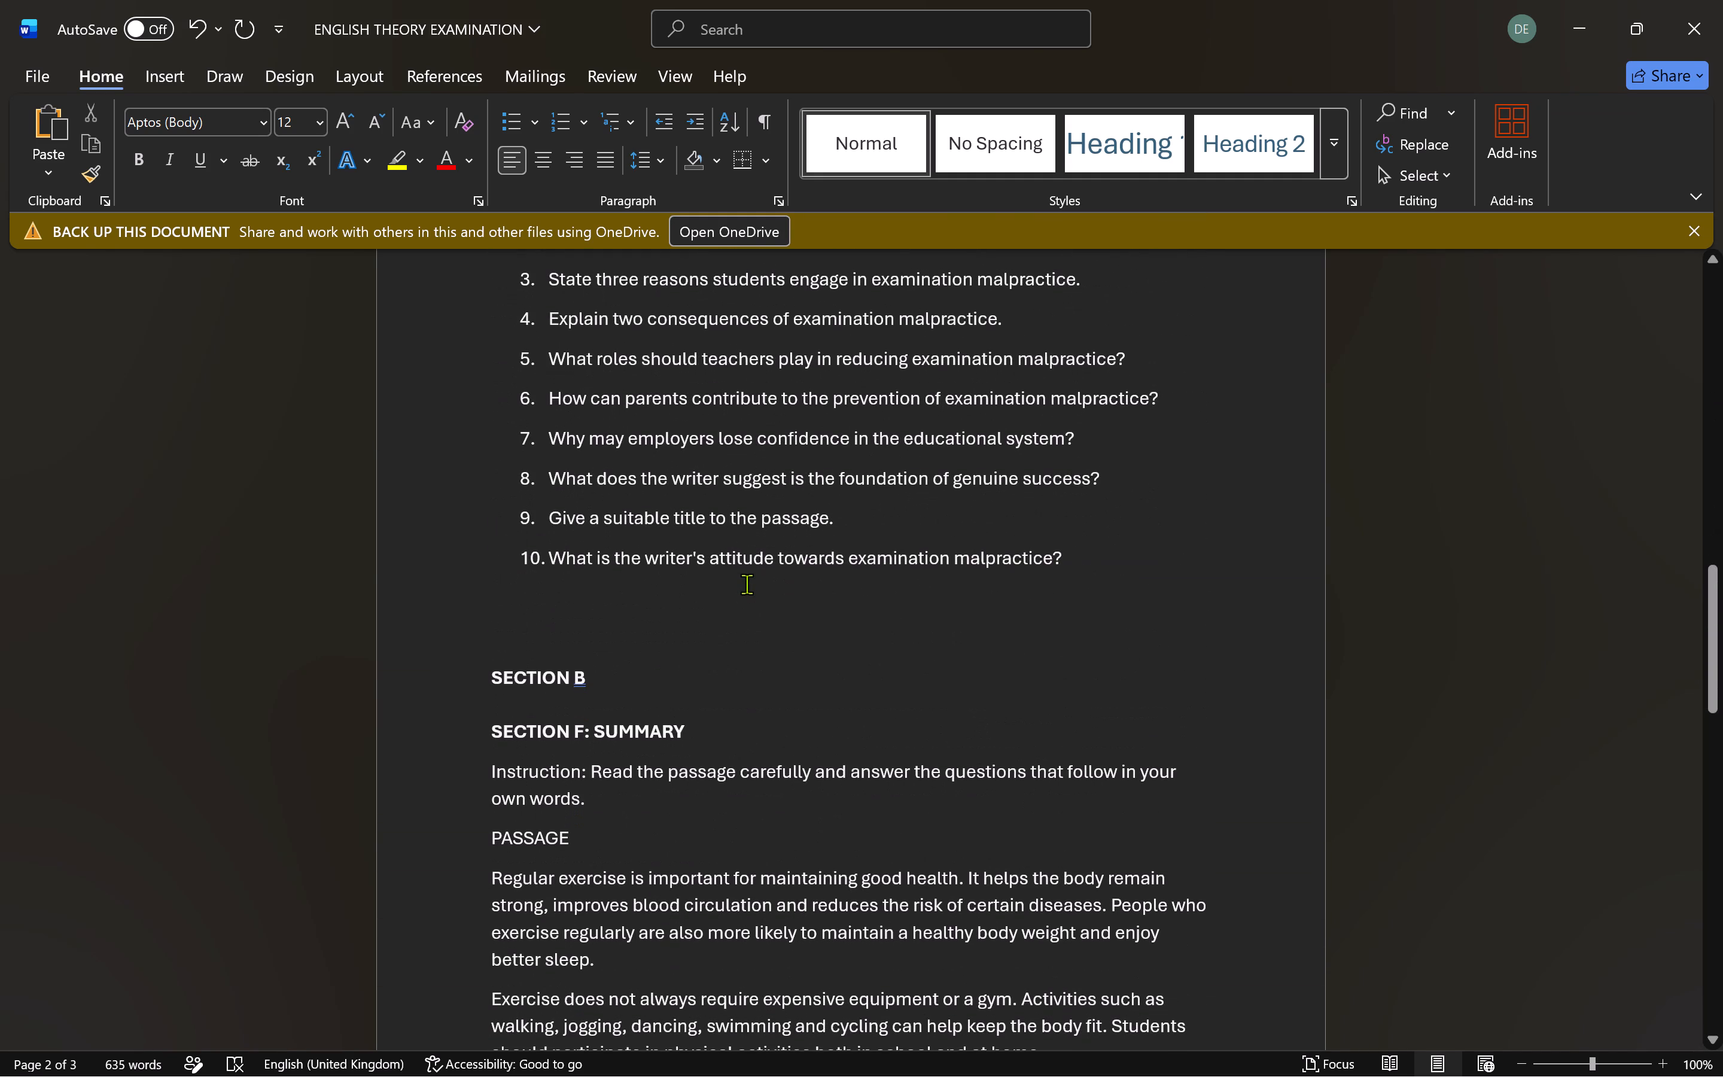
scroll(747, 584, down, 4)
scroll(747, 584, up, 1)
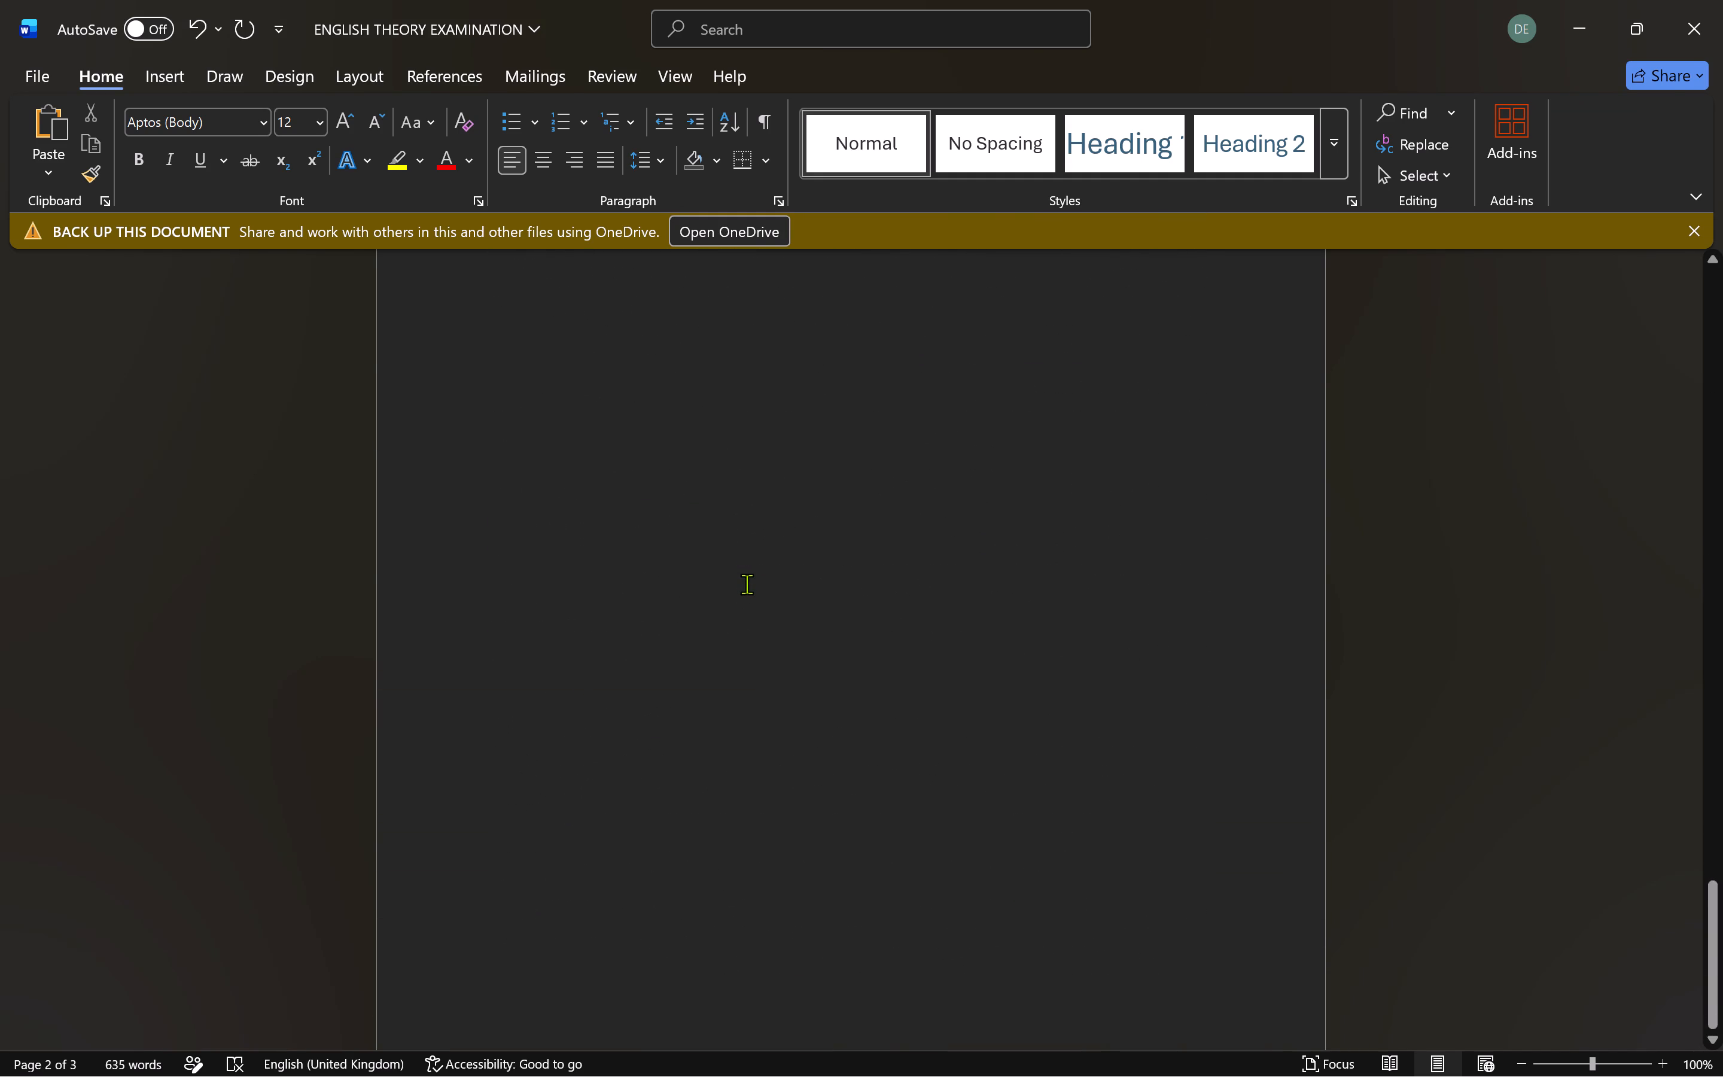
scroll(747, 584, up, 7)
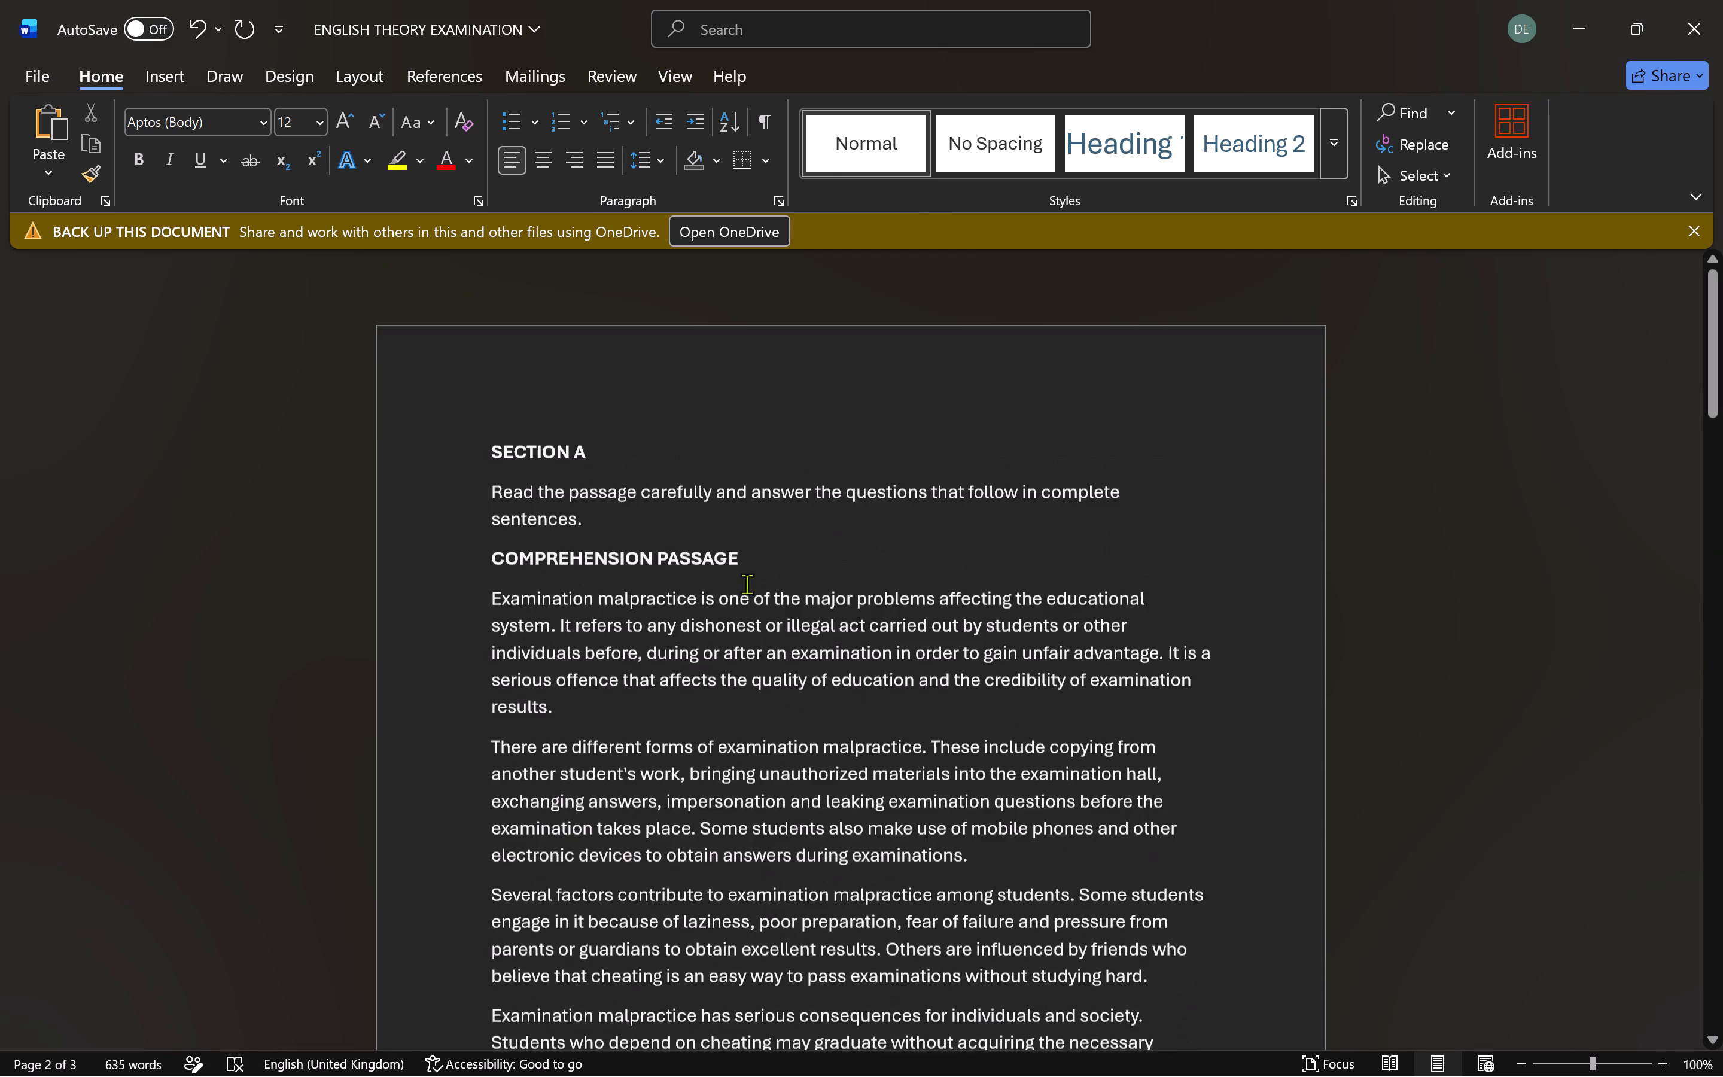
Delete the "SECTION F: SUMMARY" line beneath the SECTION B heading, along with its empty paragraph.
scroll(747, 584, up, 1)
scroll(747, 584, down, 5)
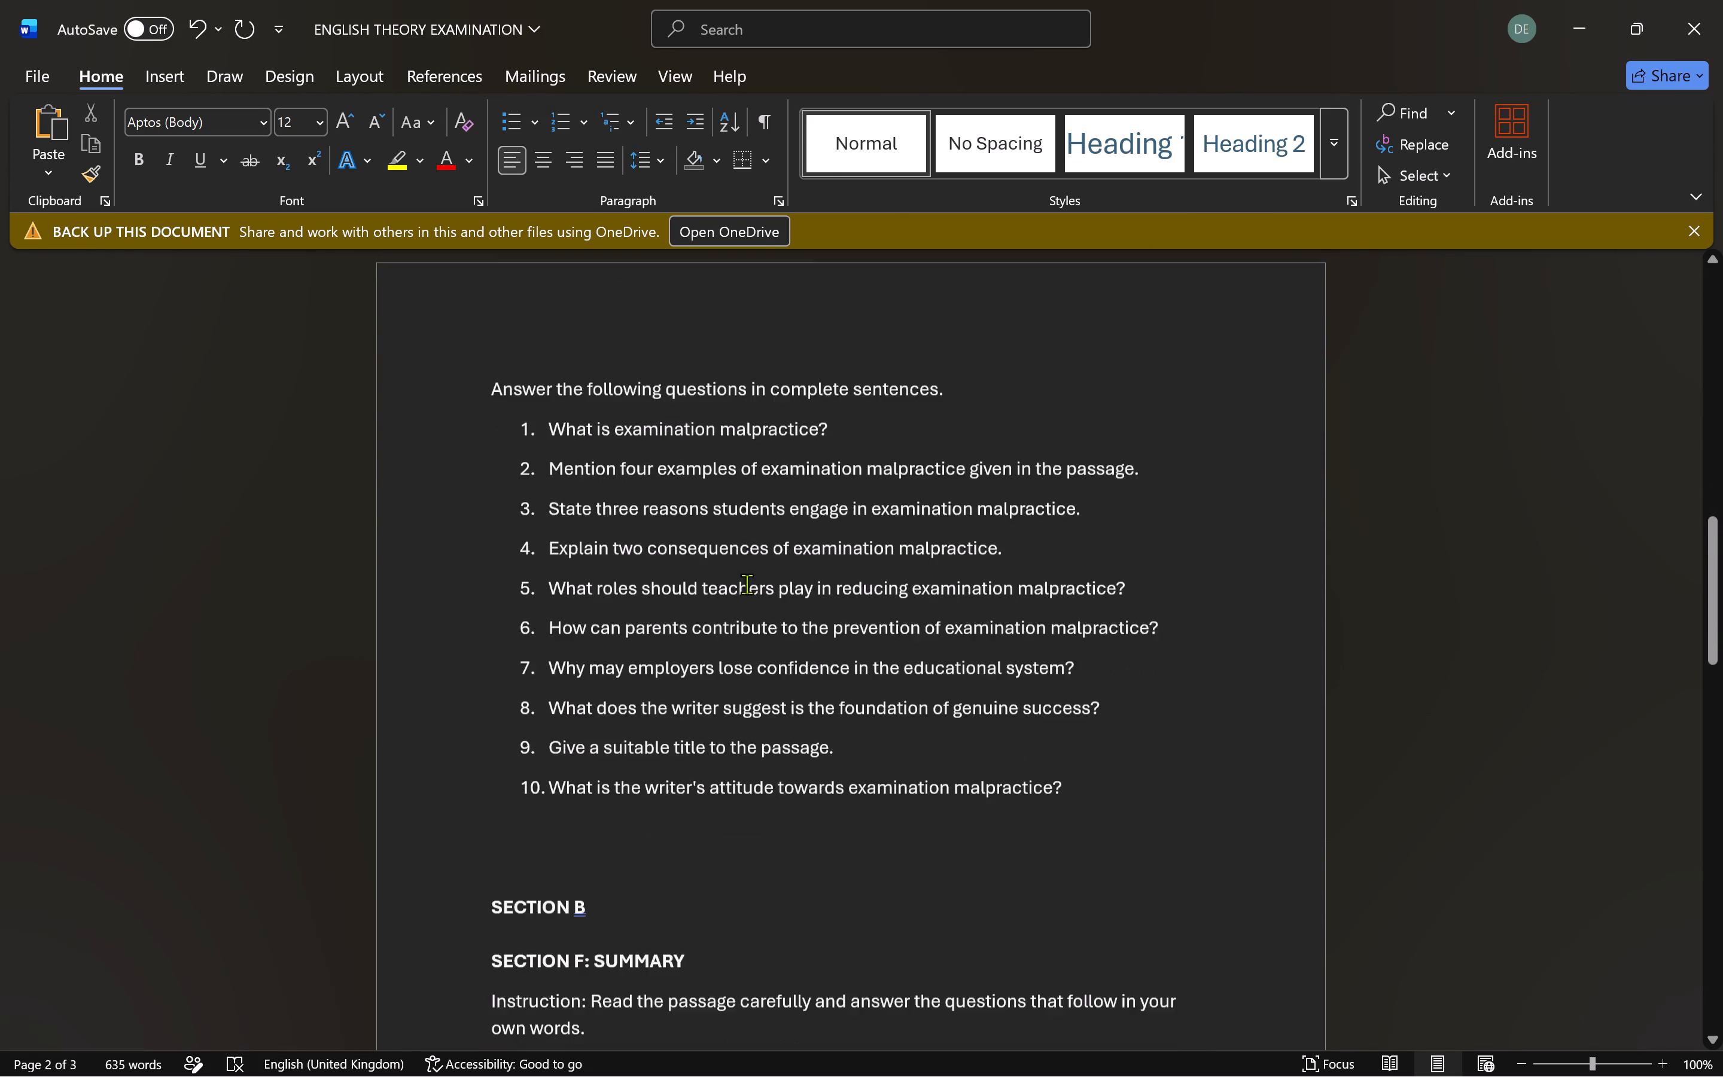
scroll(747, 584, down, 2)
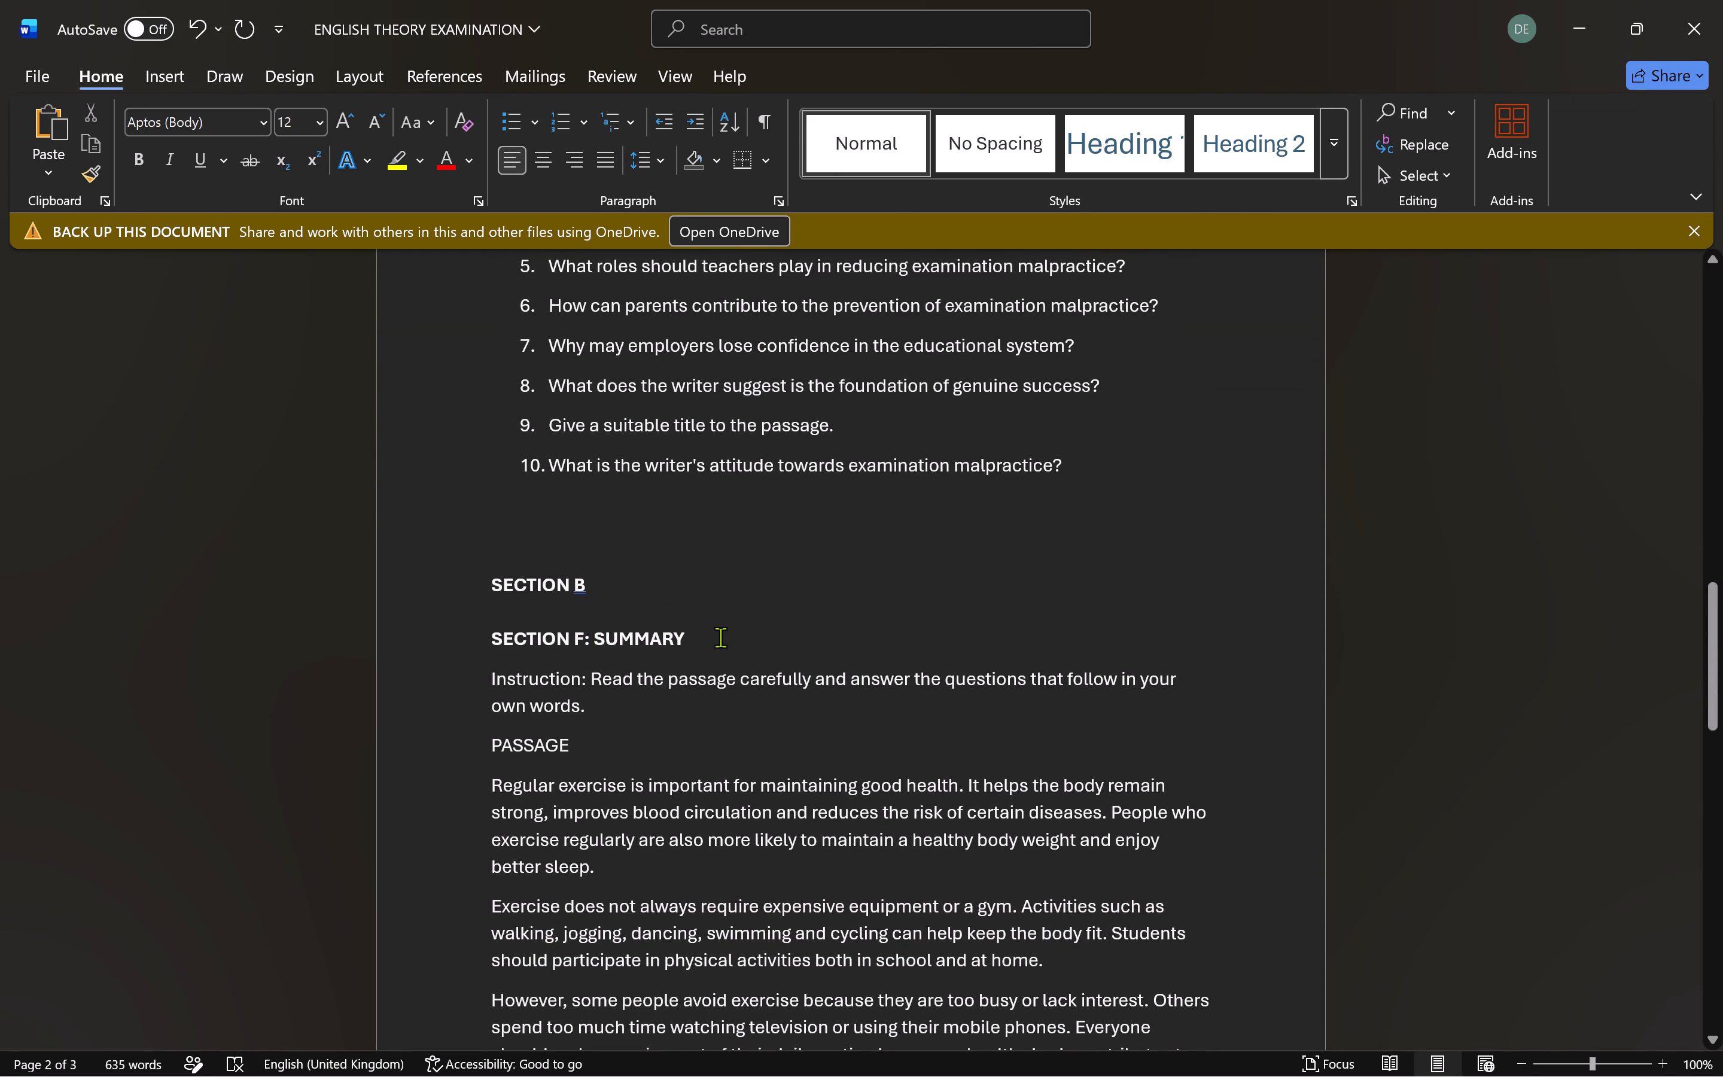
drag(716, 637, 452, 635)
key(BackSpace)
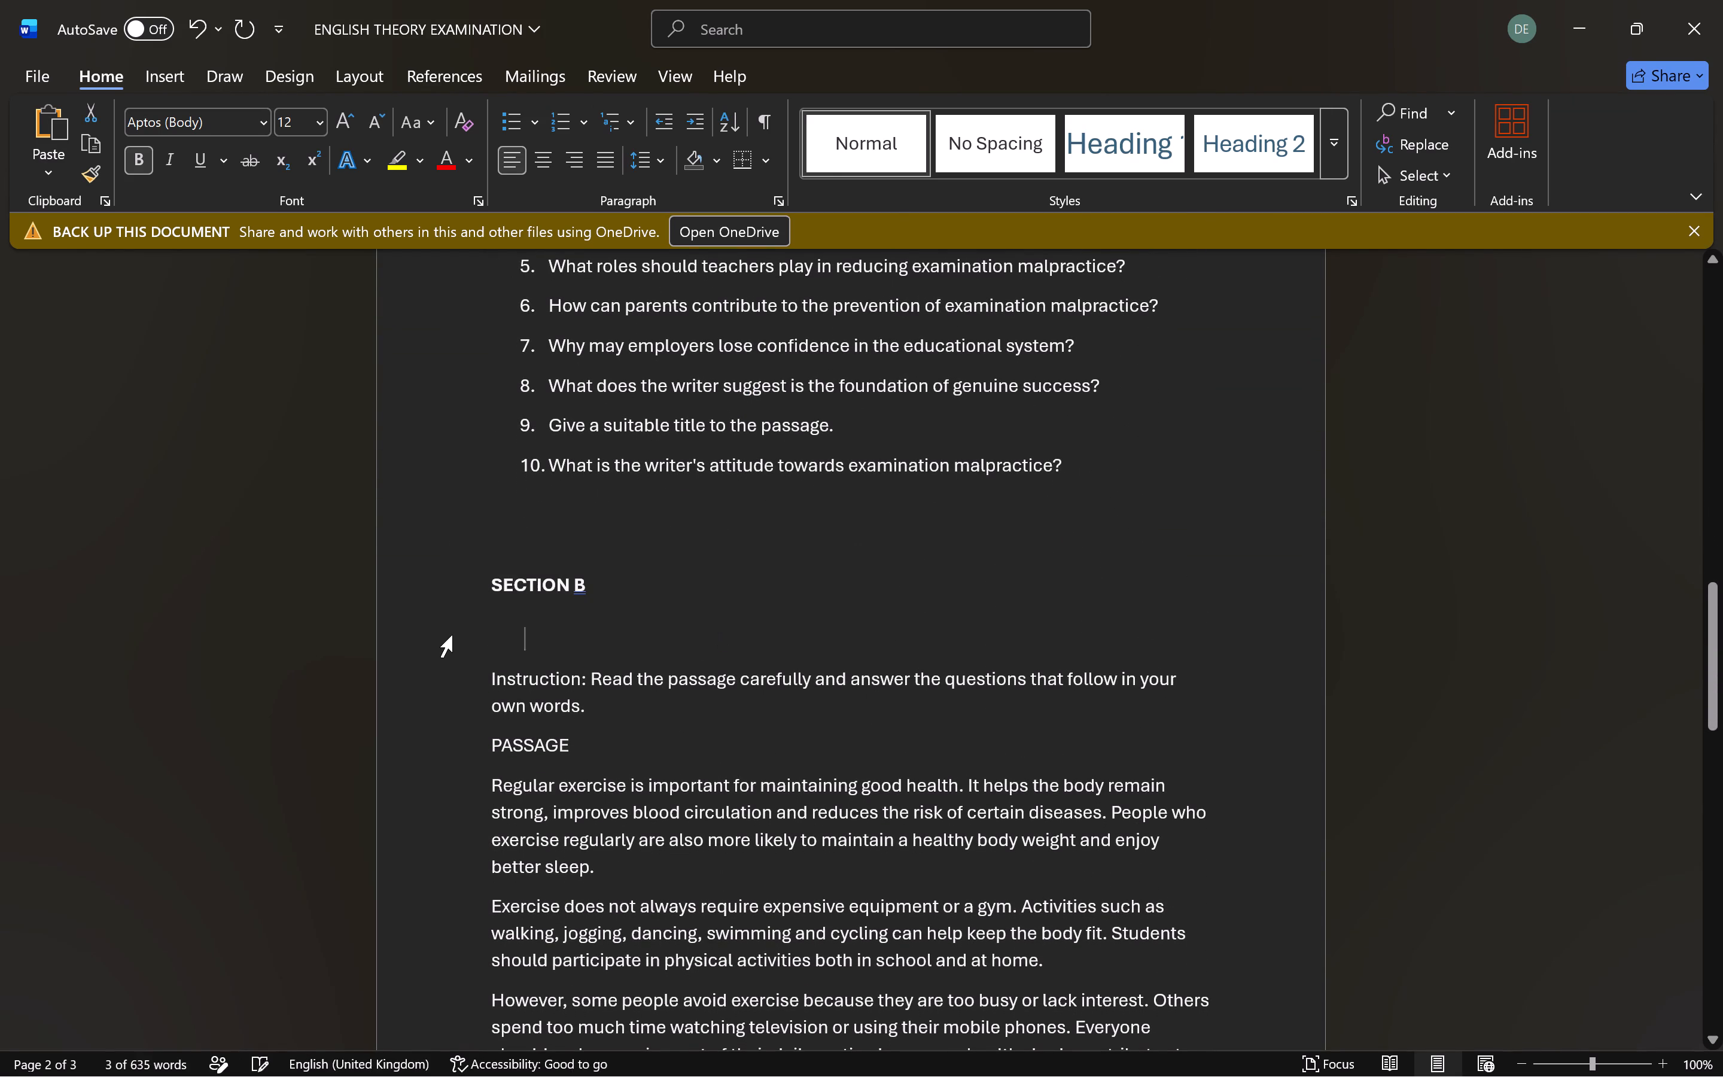
key(BackSpace)
key(BackSpace)
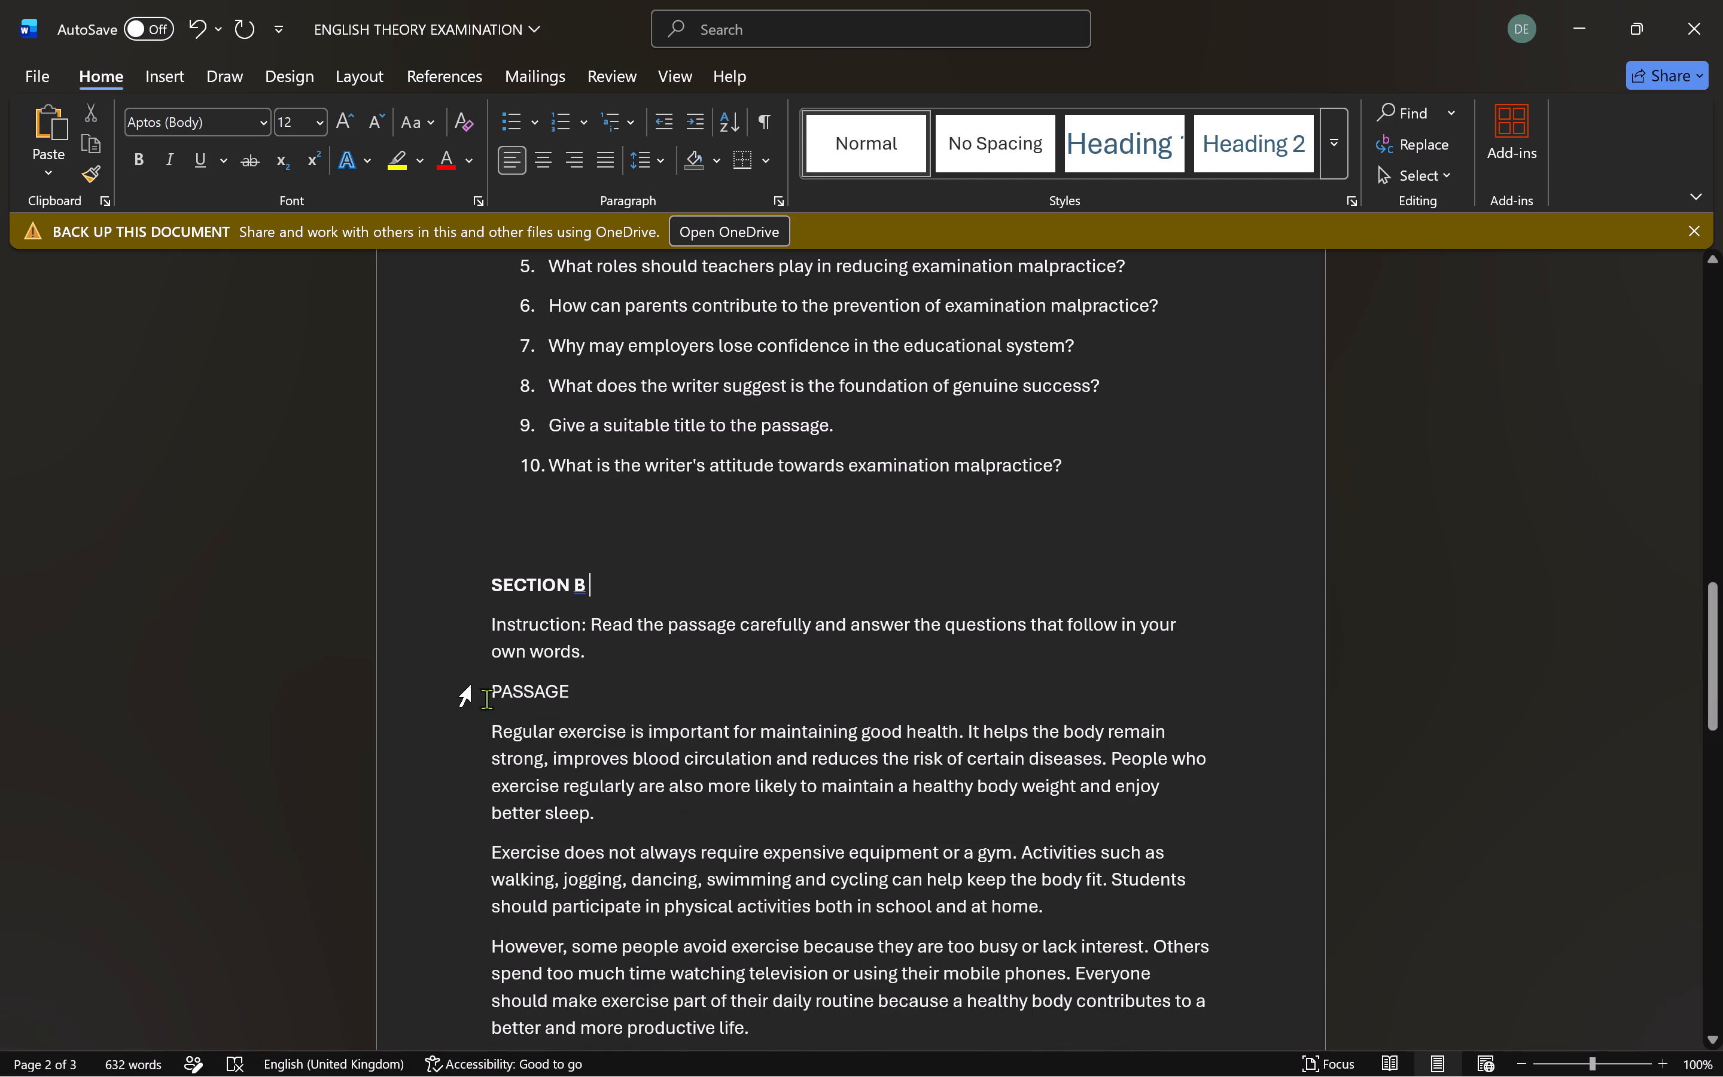
Remove the "Instruction:" label from the start of the Section B instruction so it begins with "Read the passage carefully".
click(587, 622)
click(590, 622)
key(BackSpace)
key(BackSpace)
key(BackSpace)
key(BackSpace)
key(BackSpace)
key(BackSpace)
key(BackSpace)
key(BackSpace)
key(BackSpace)
key(BackSpace)
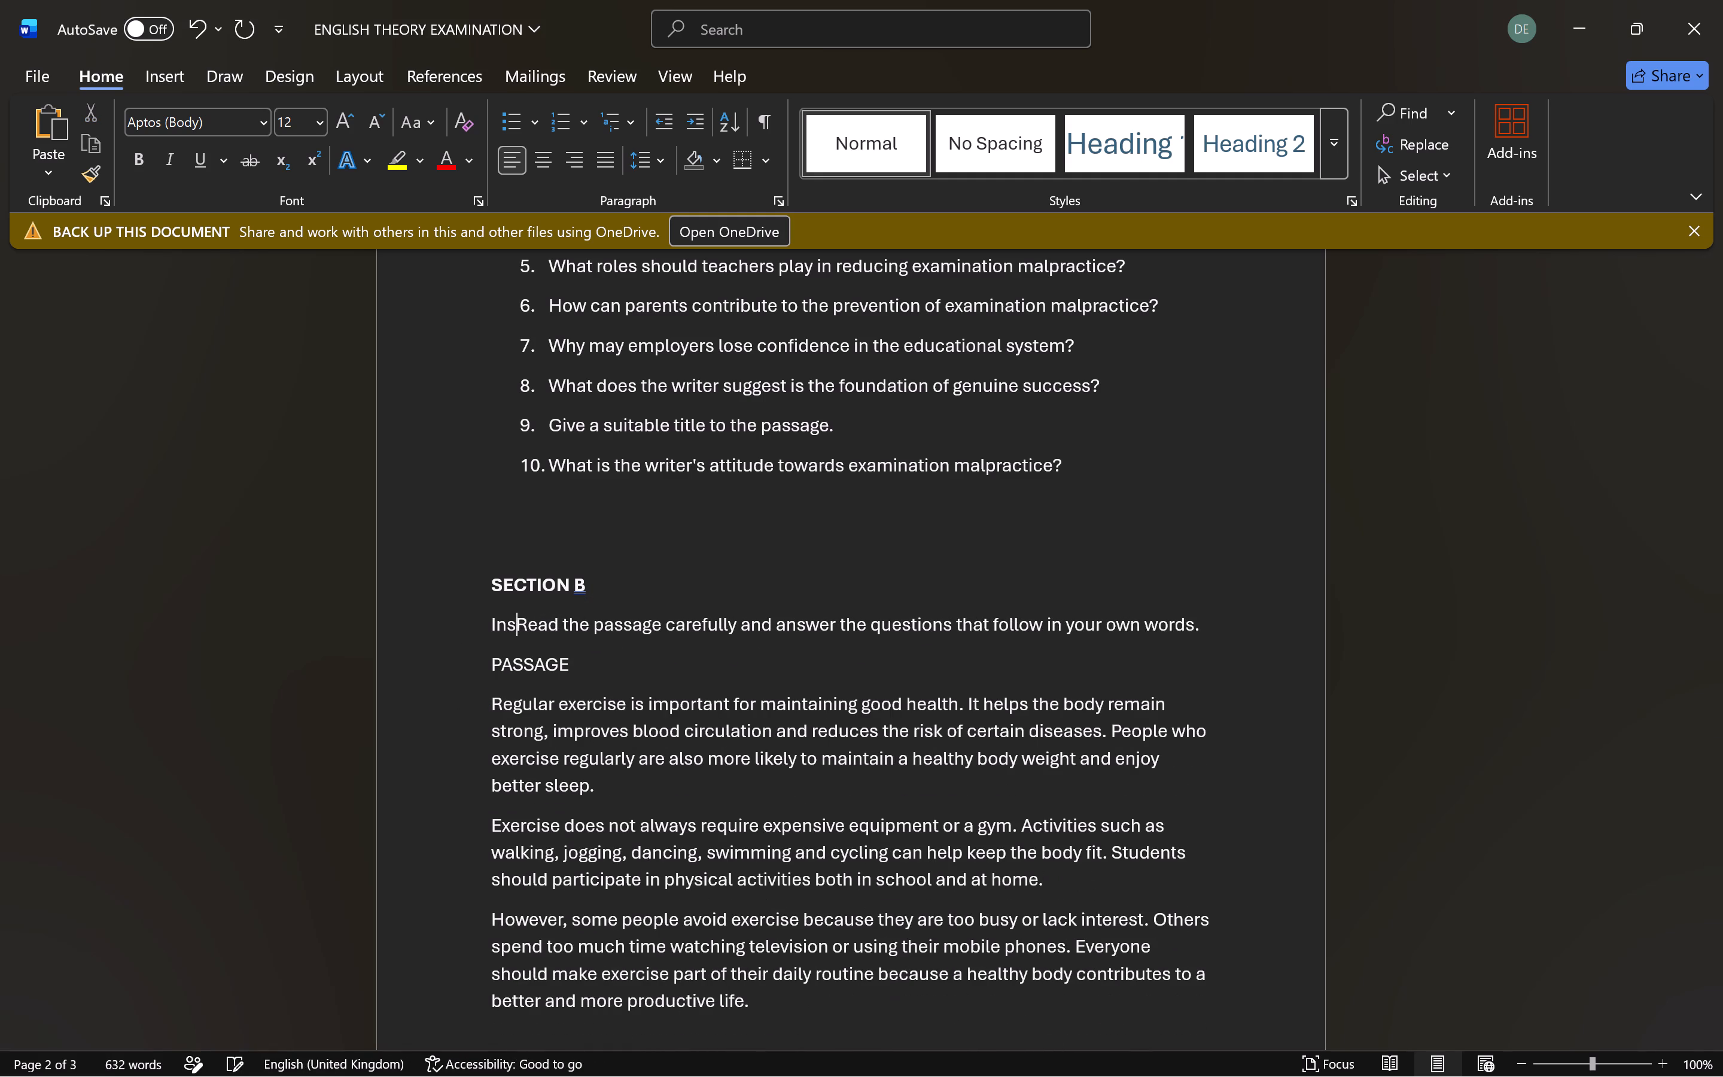
key(BackSpace)
key(BackSpace)
key(BackSpace)
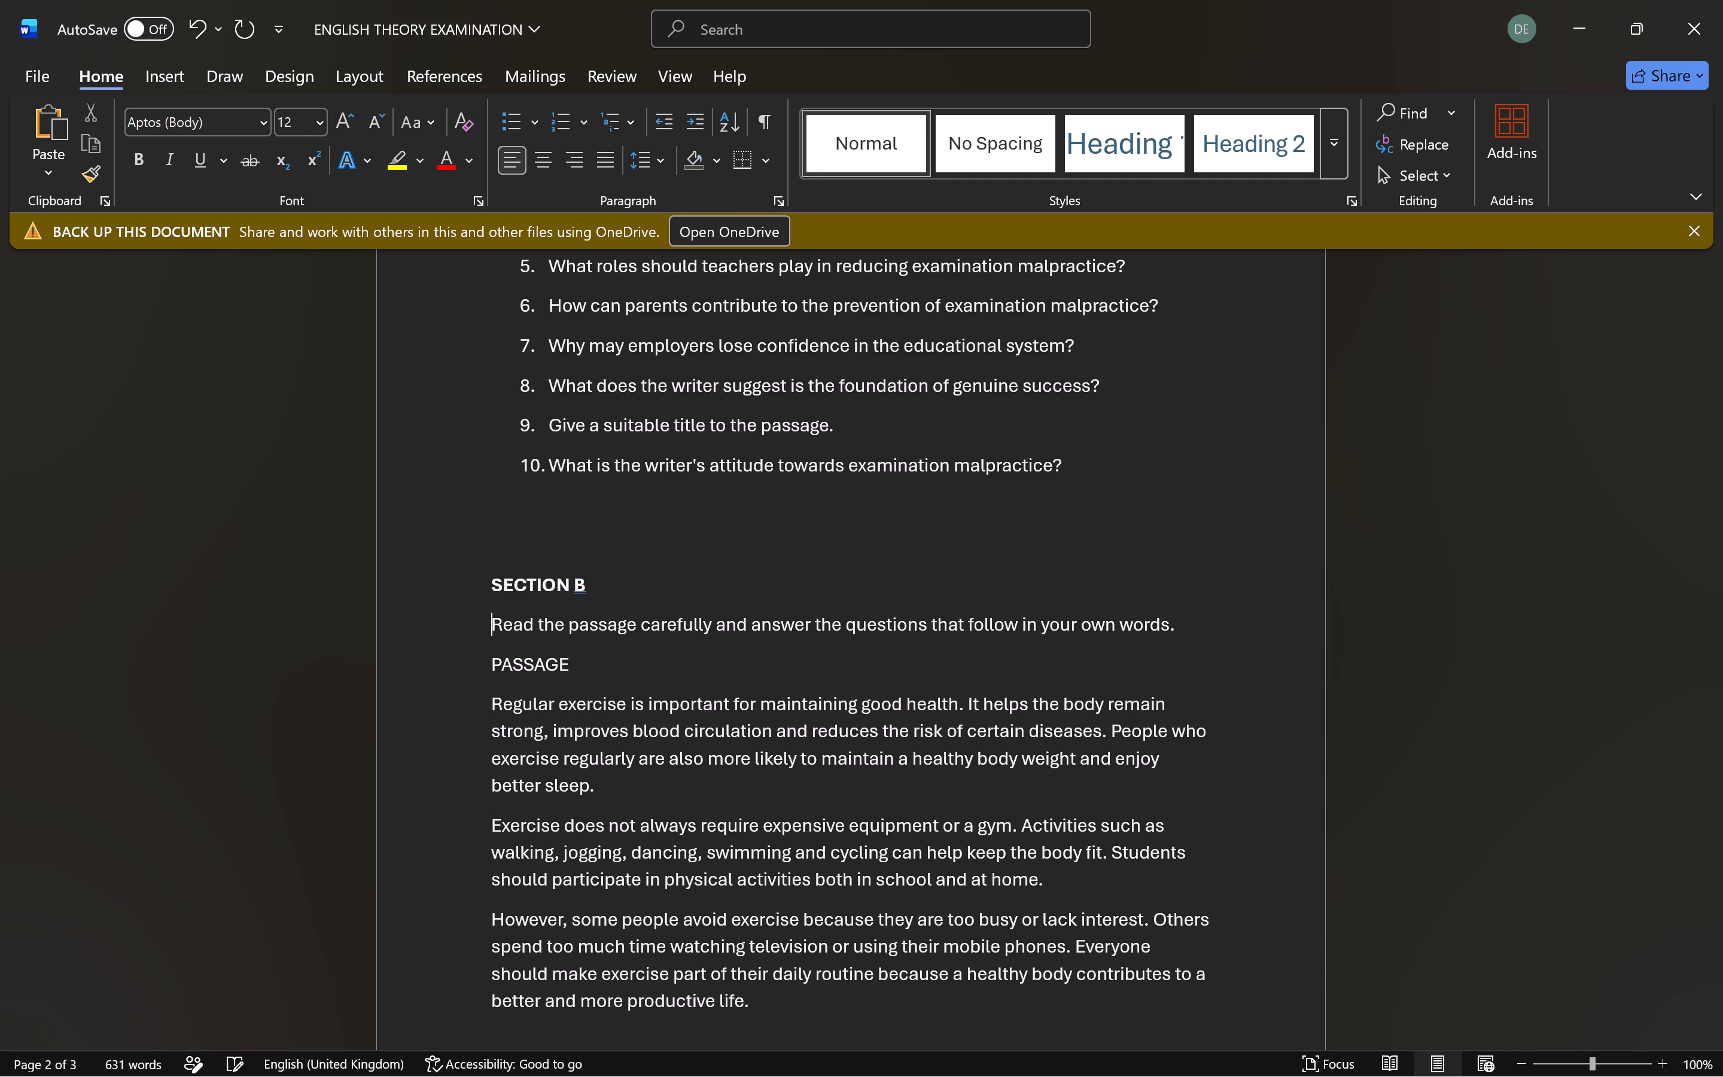
Check the rest of the theory paper and save the document.
scroll(889, 814, down, 2)
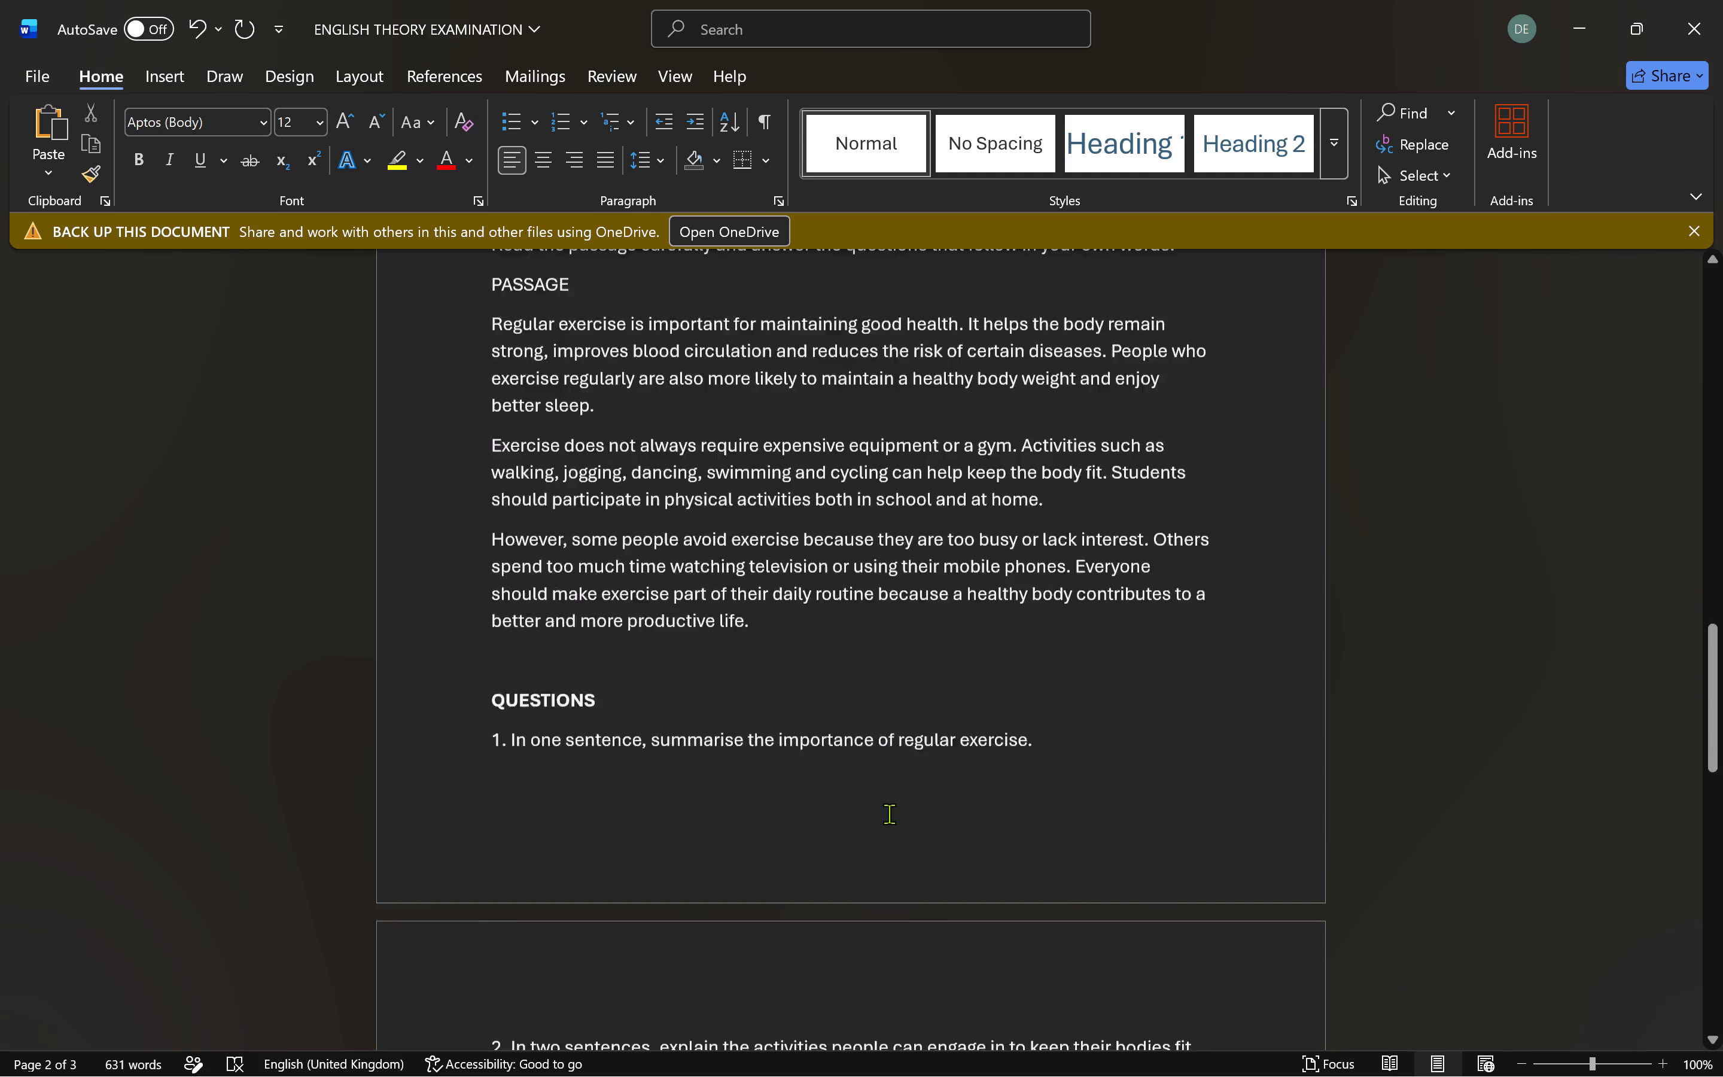
scroll(889, 814, down, 2)
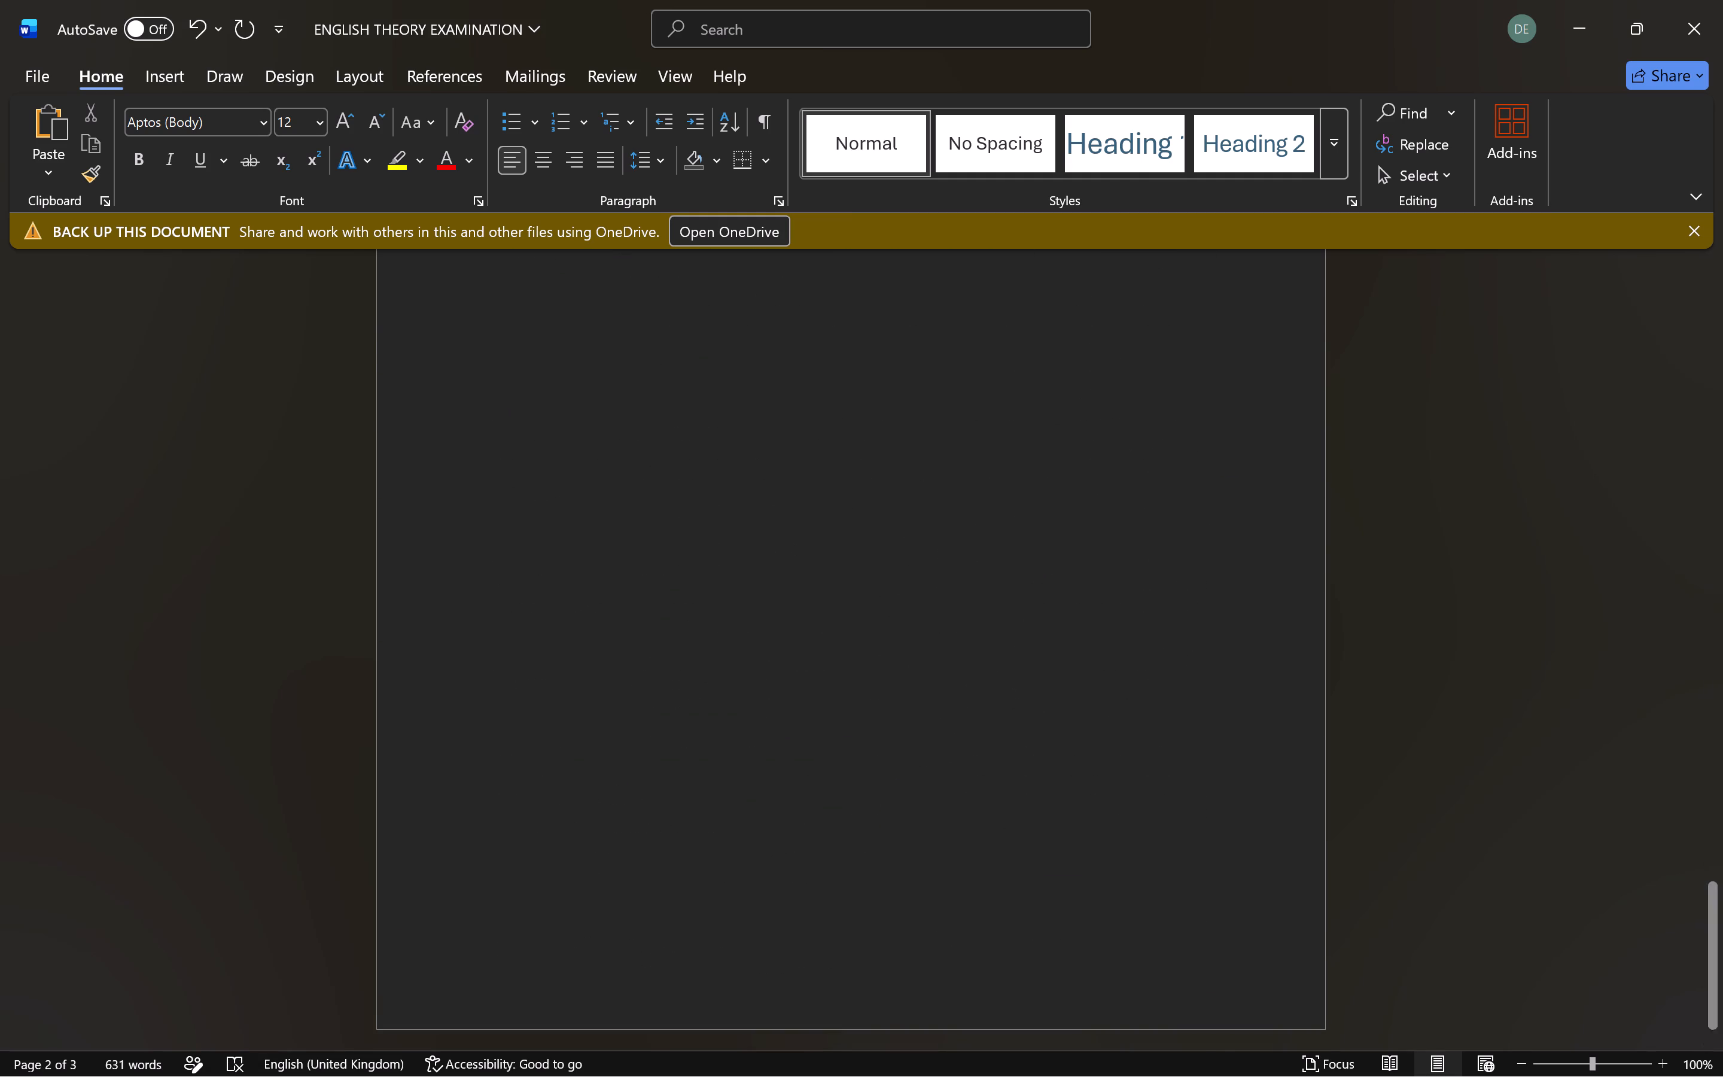
scroll(988, 546, up, 5)
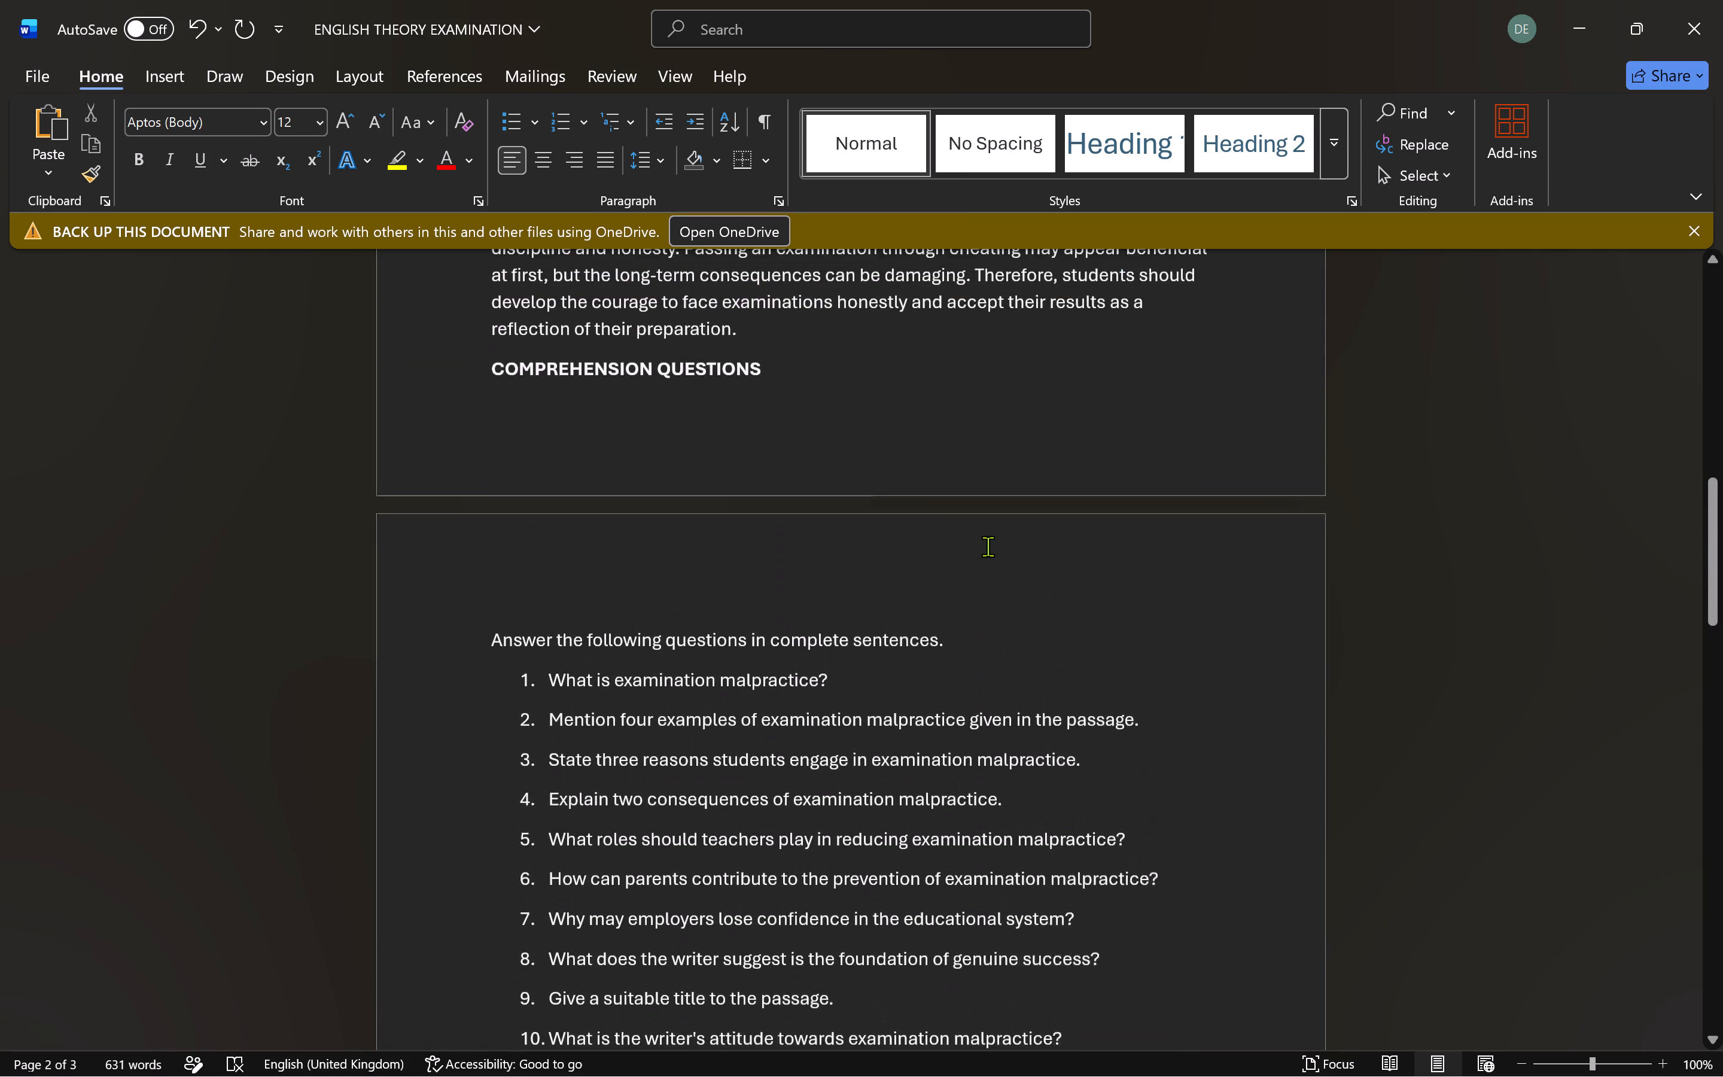
key(ctrl+s)
key(ctrl+s)
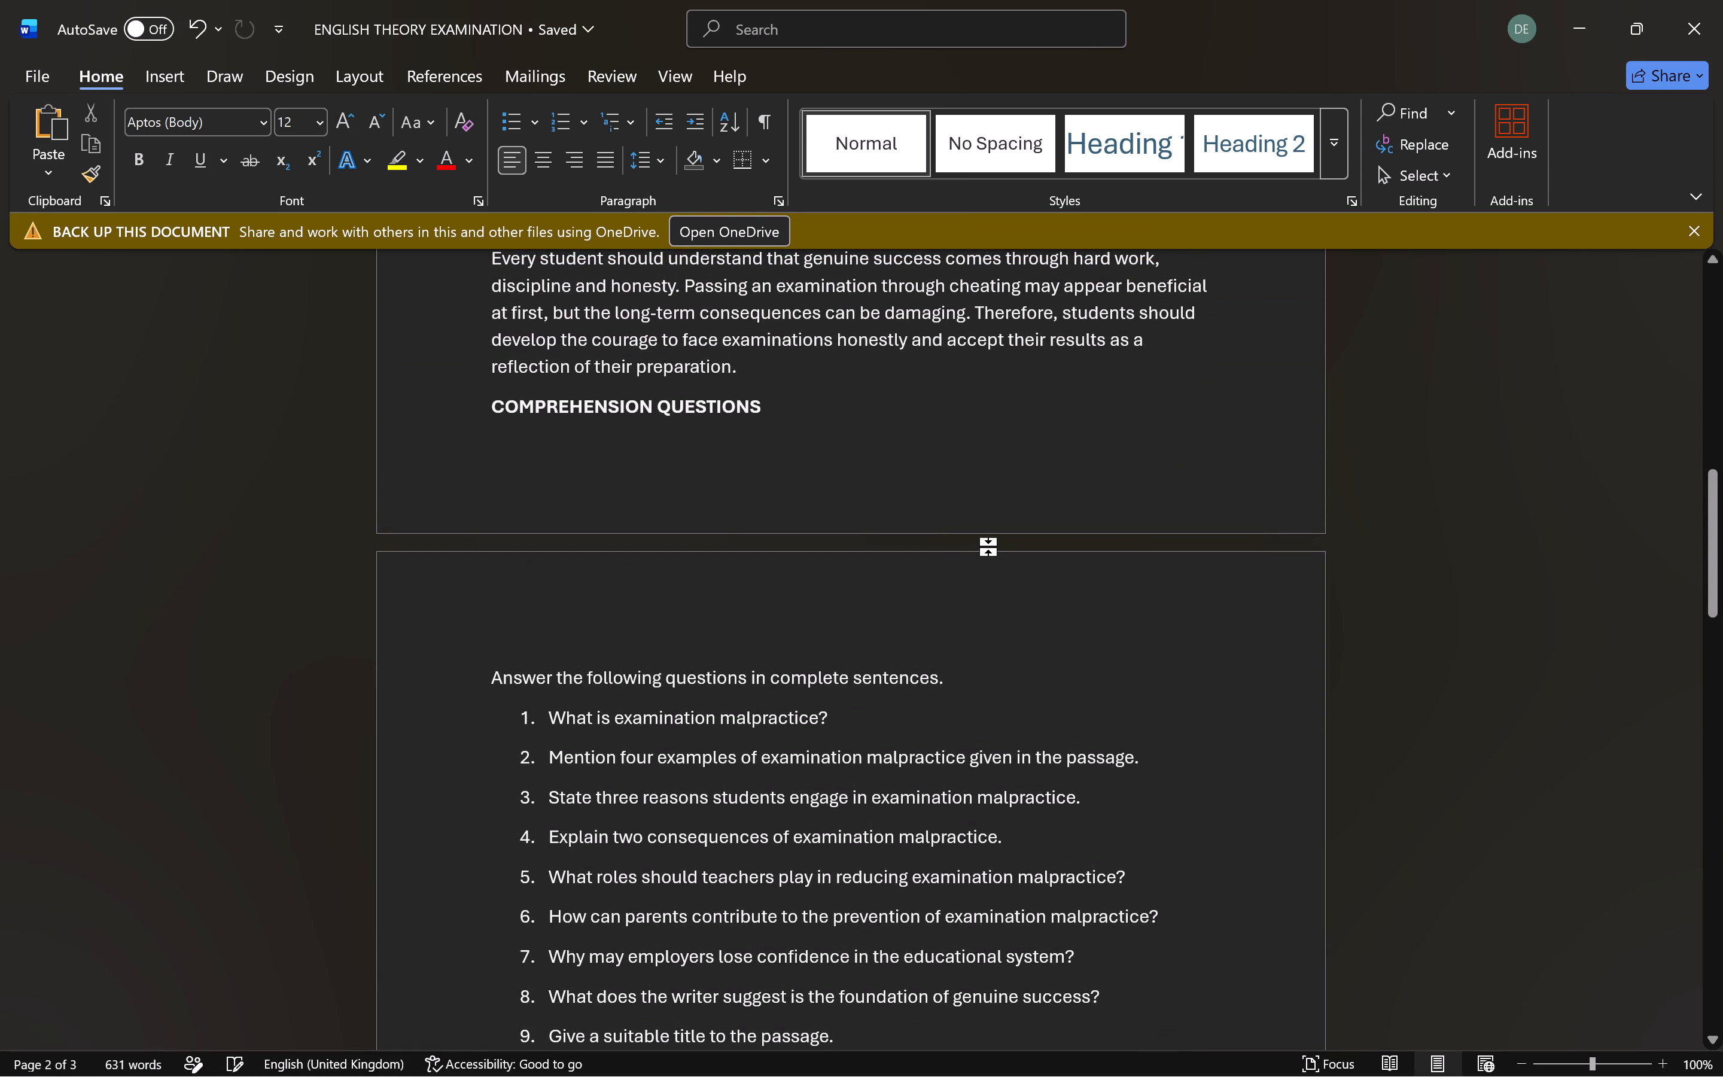
key(ctrl+s)
Add a bold "SECTION C" heading after the third summary question, separated from it by two empty paragraphs.
scroll(987, 635, down, 7)
scroll(987, 635, up, 7)
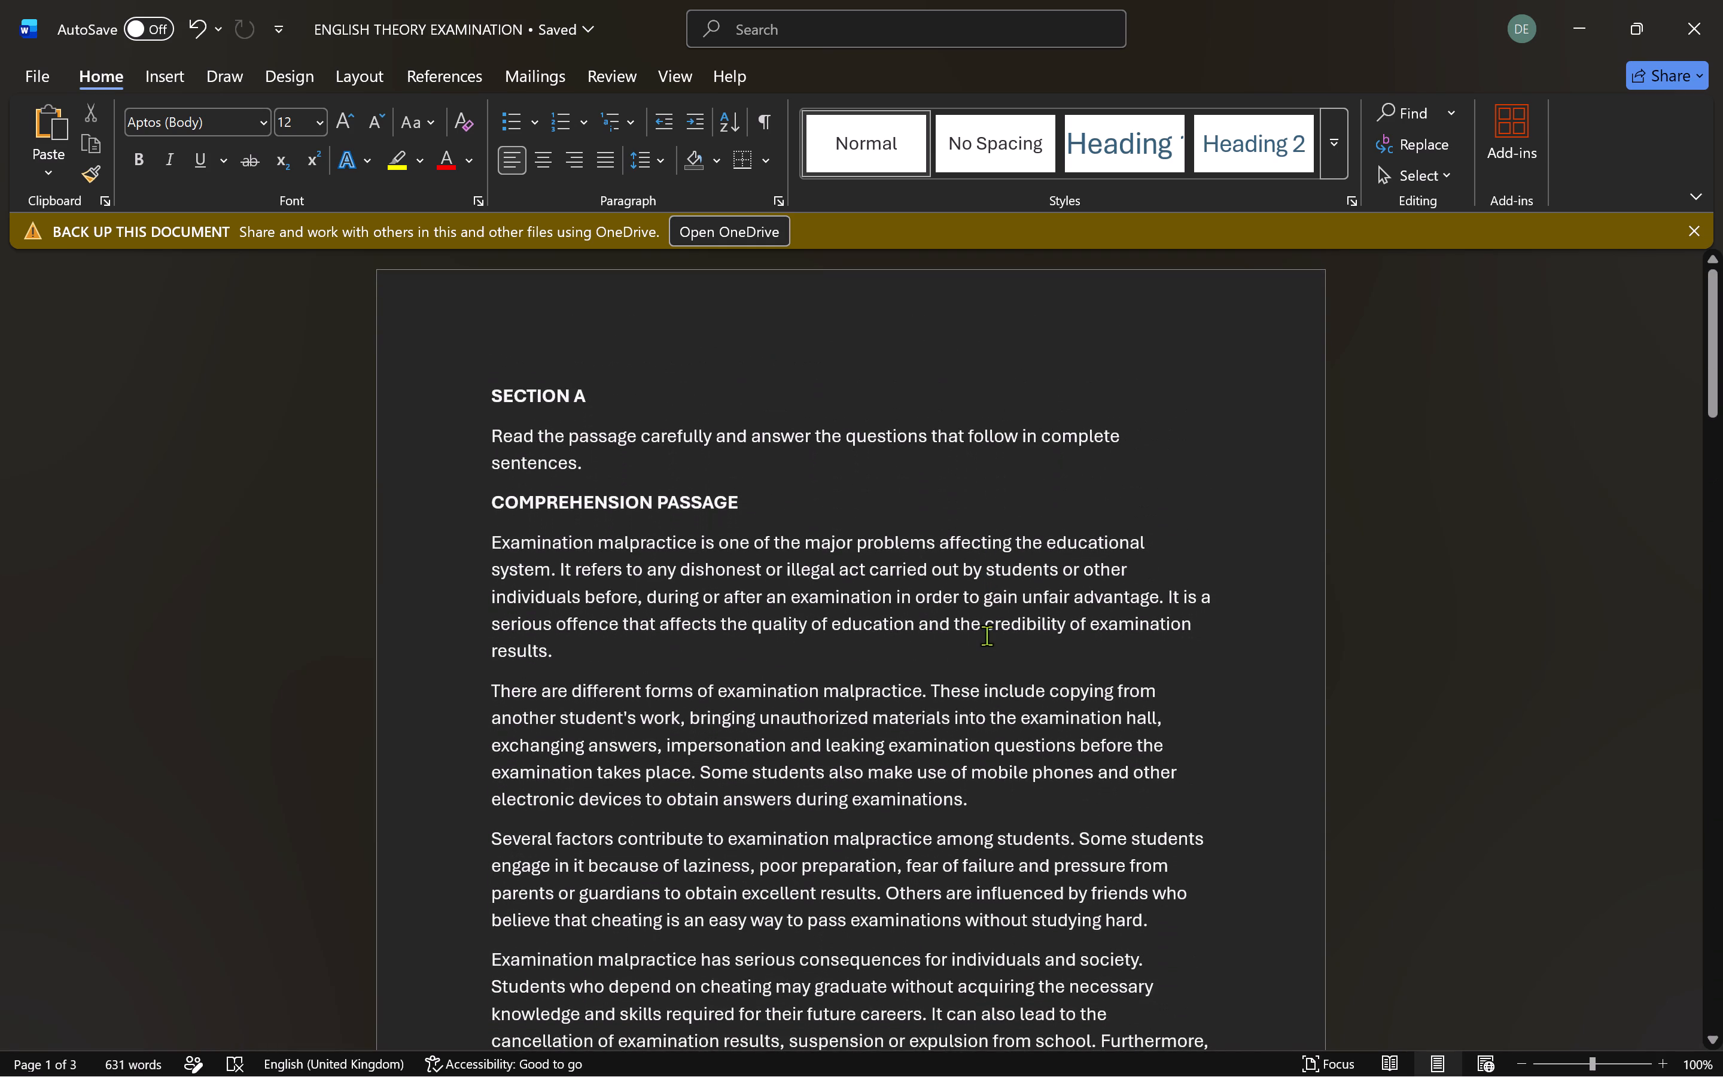
scroll(987, 635, down, 4)
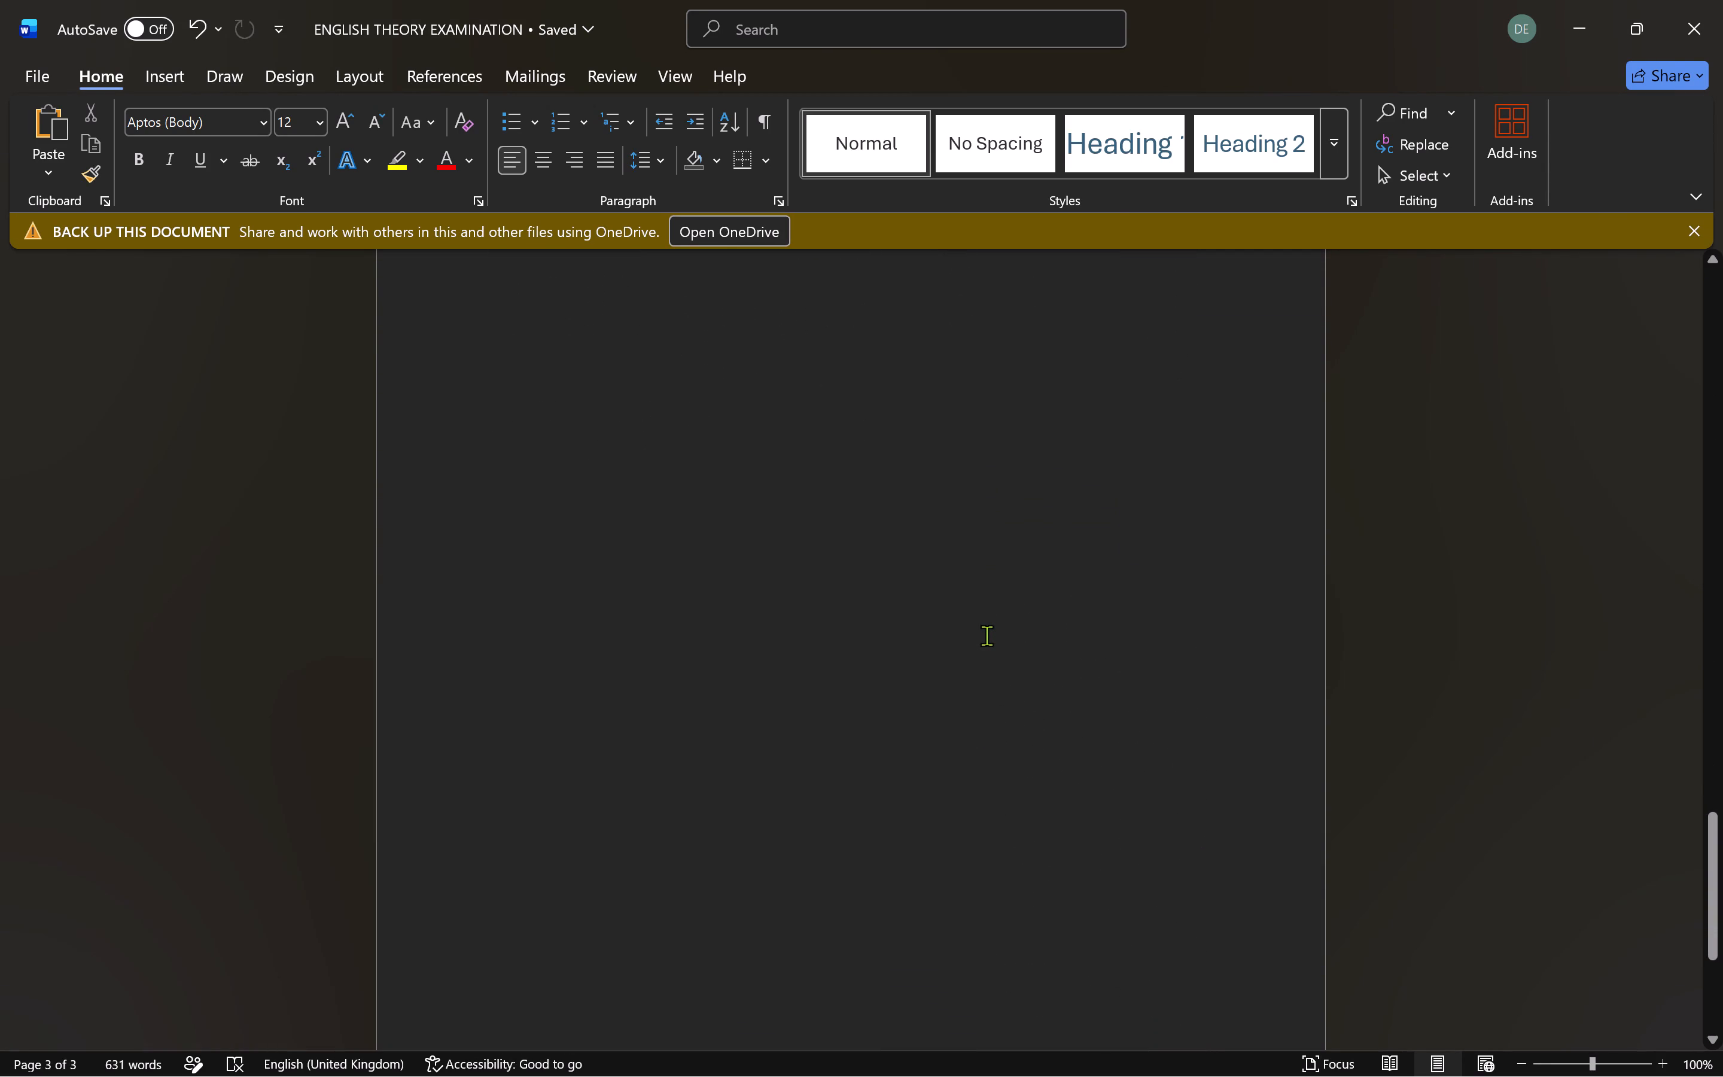
scroll(987, 635, up, 2)
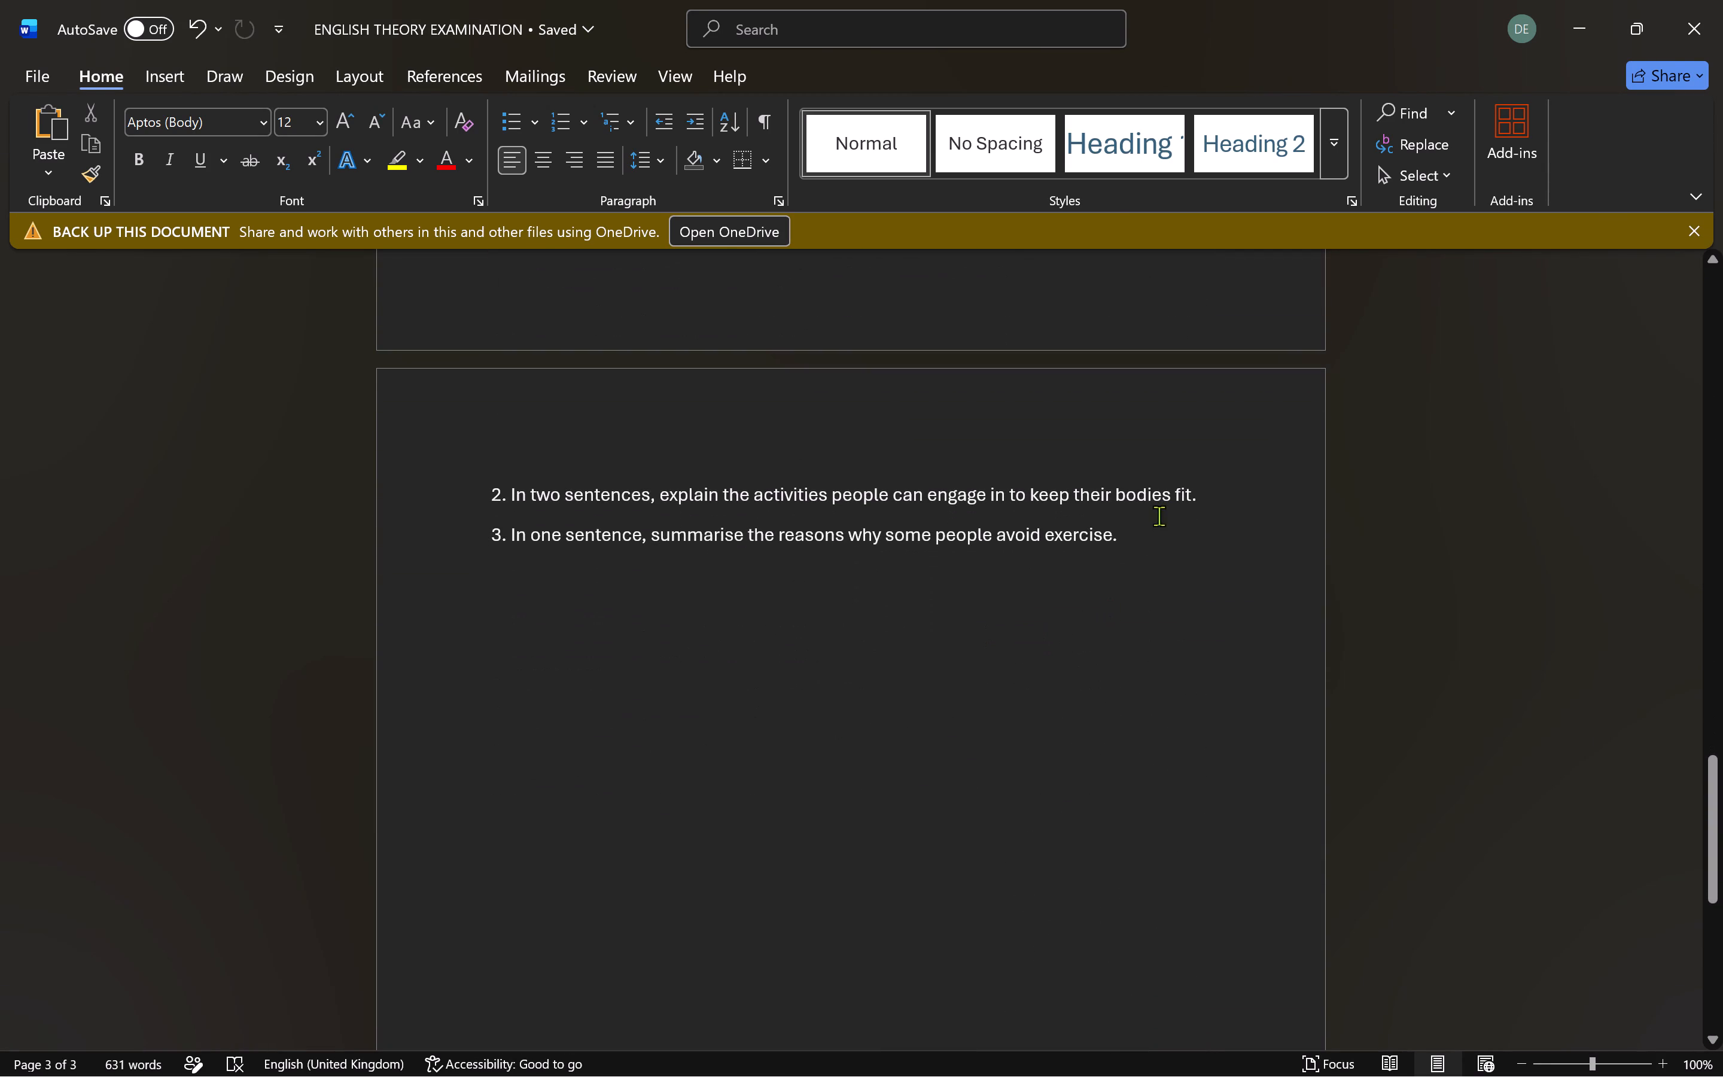
click(1151, 528)
key(Return)
key(Return)
key(Return)
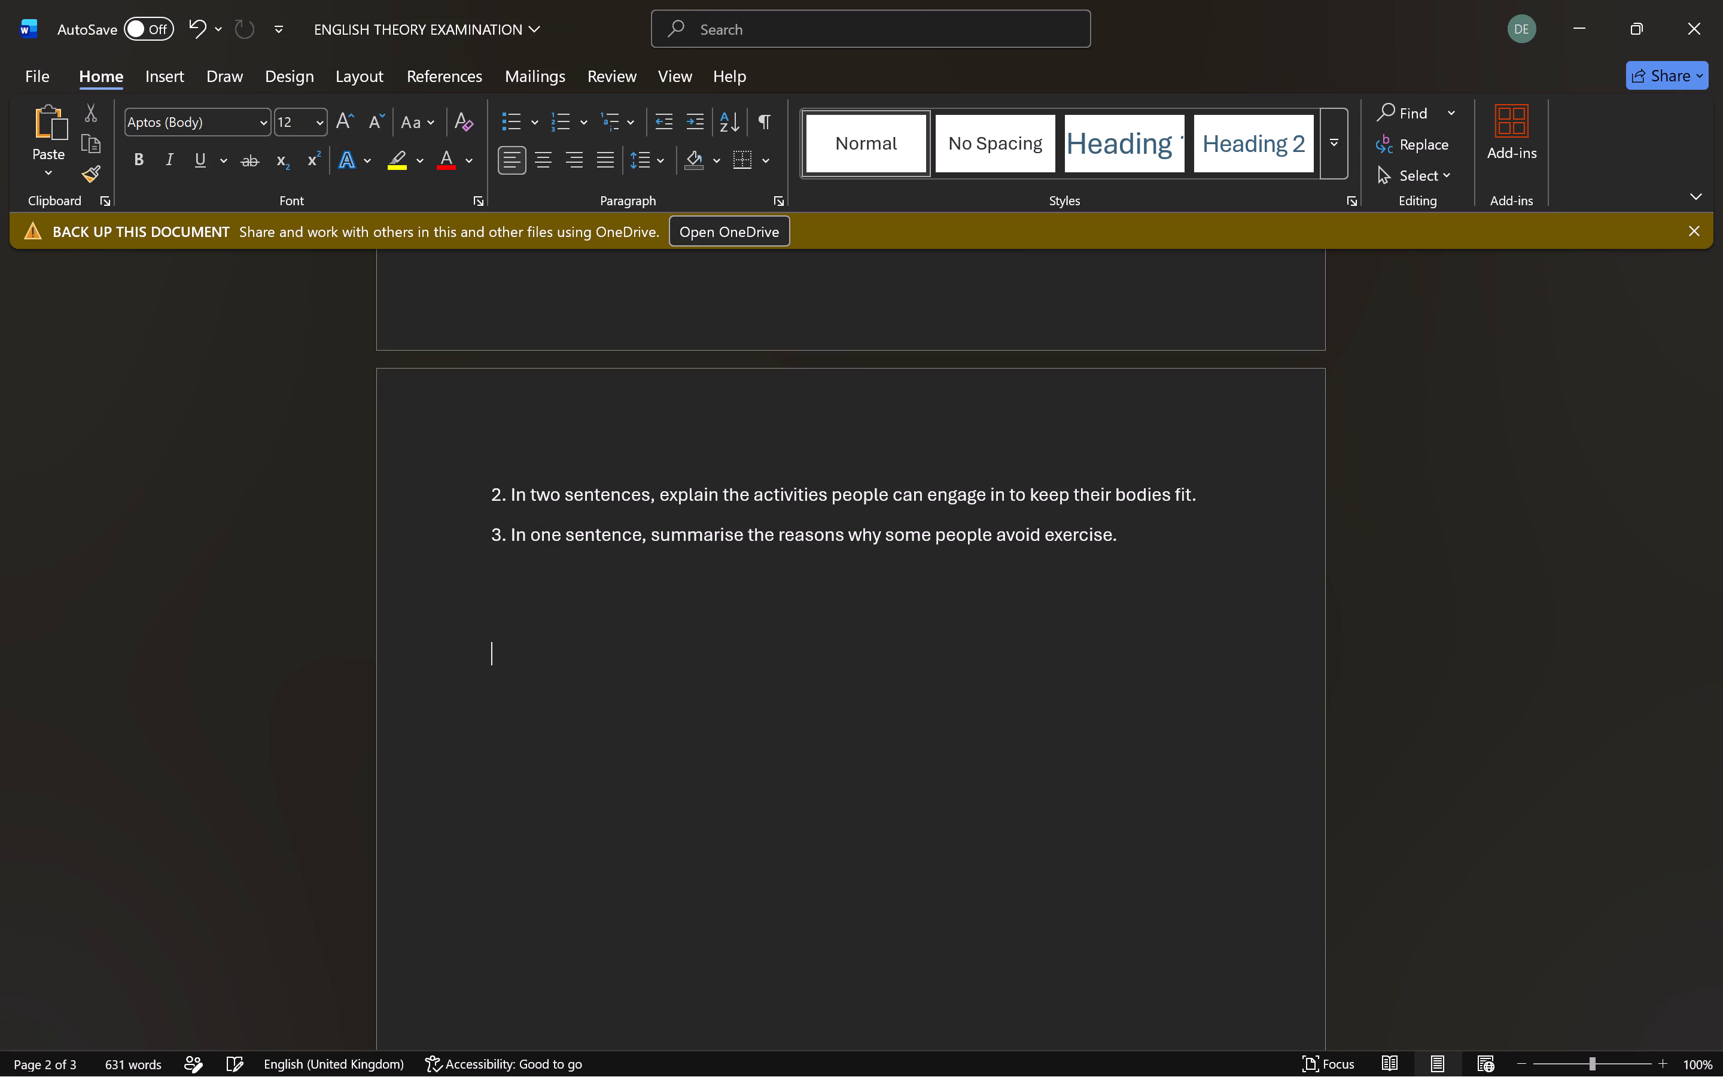
text(SECTION C)
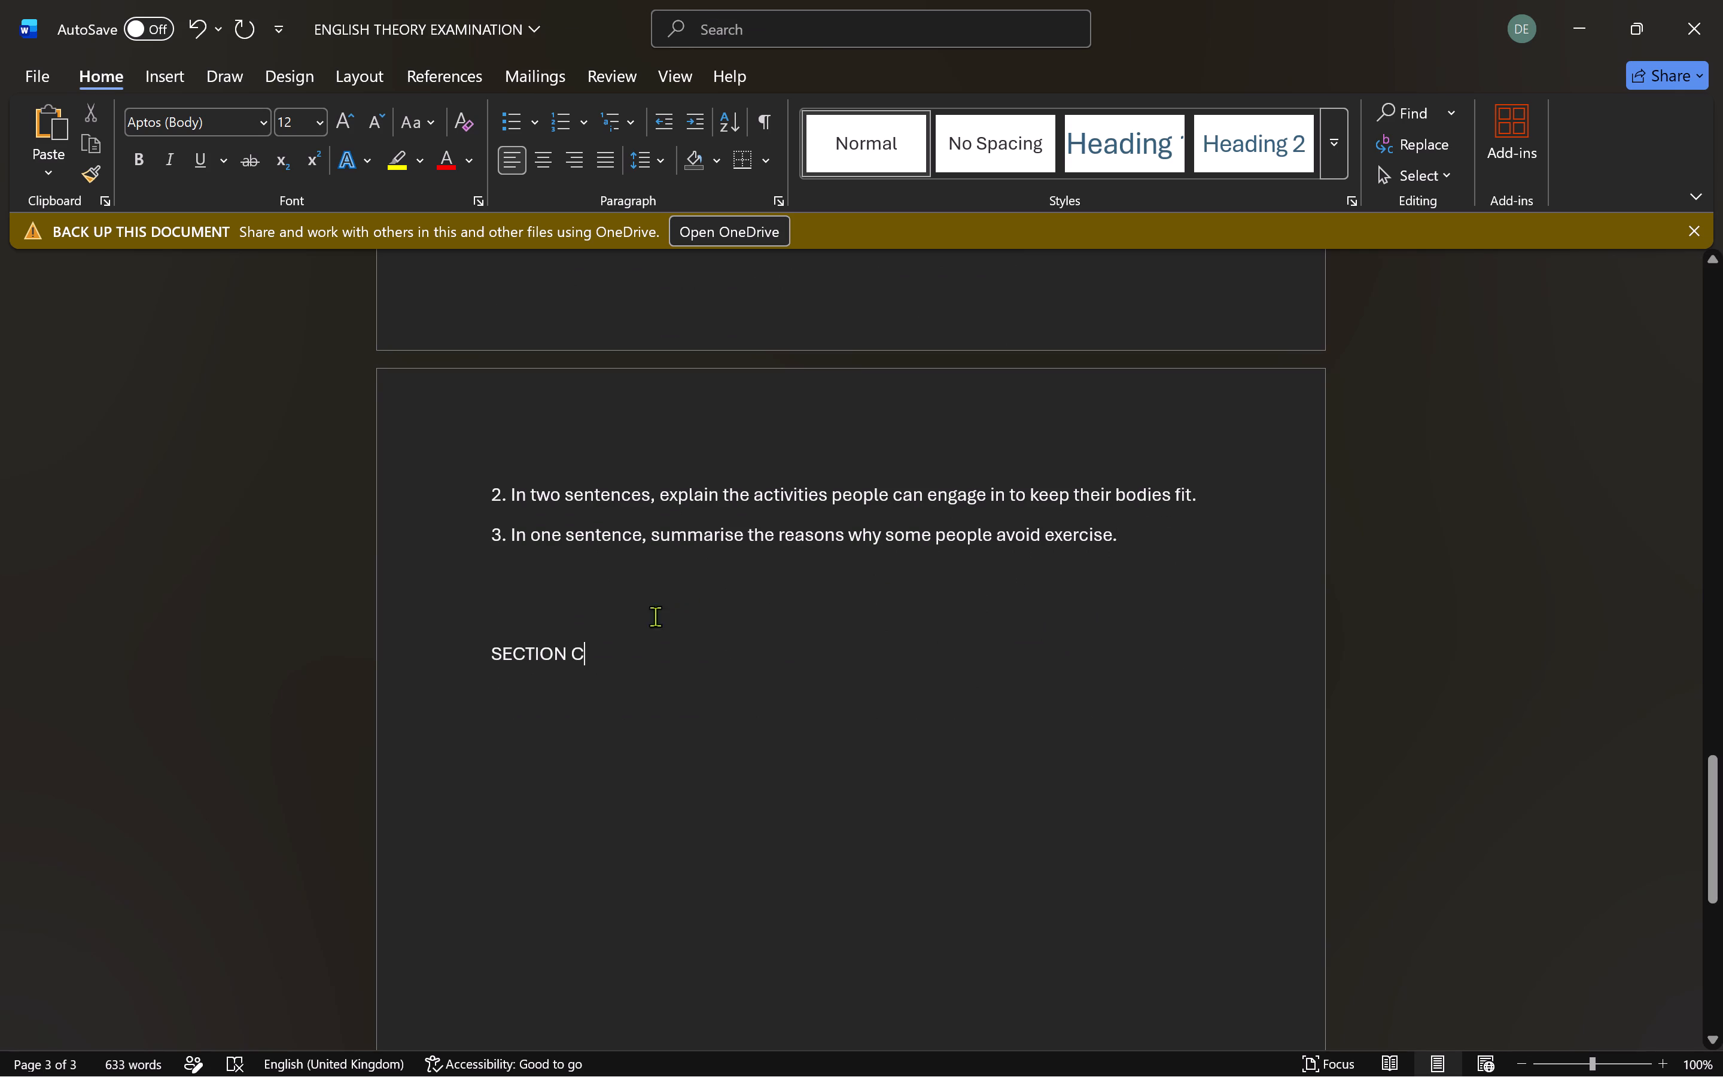
drag(615, 661, 459, 656)
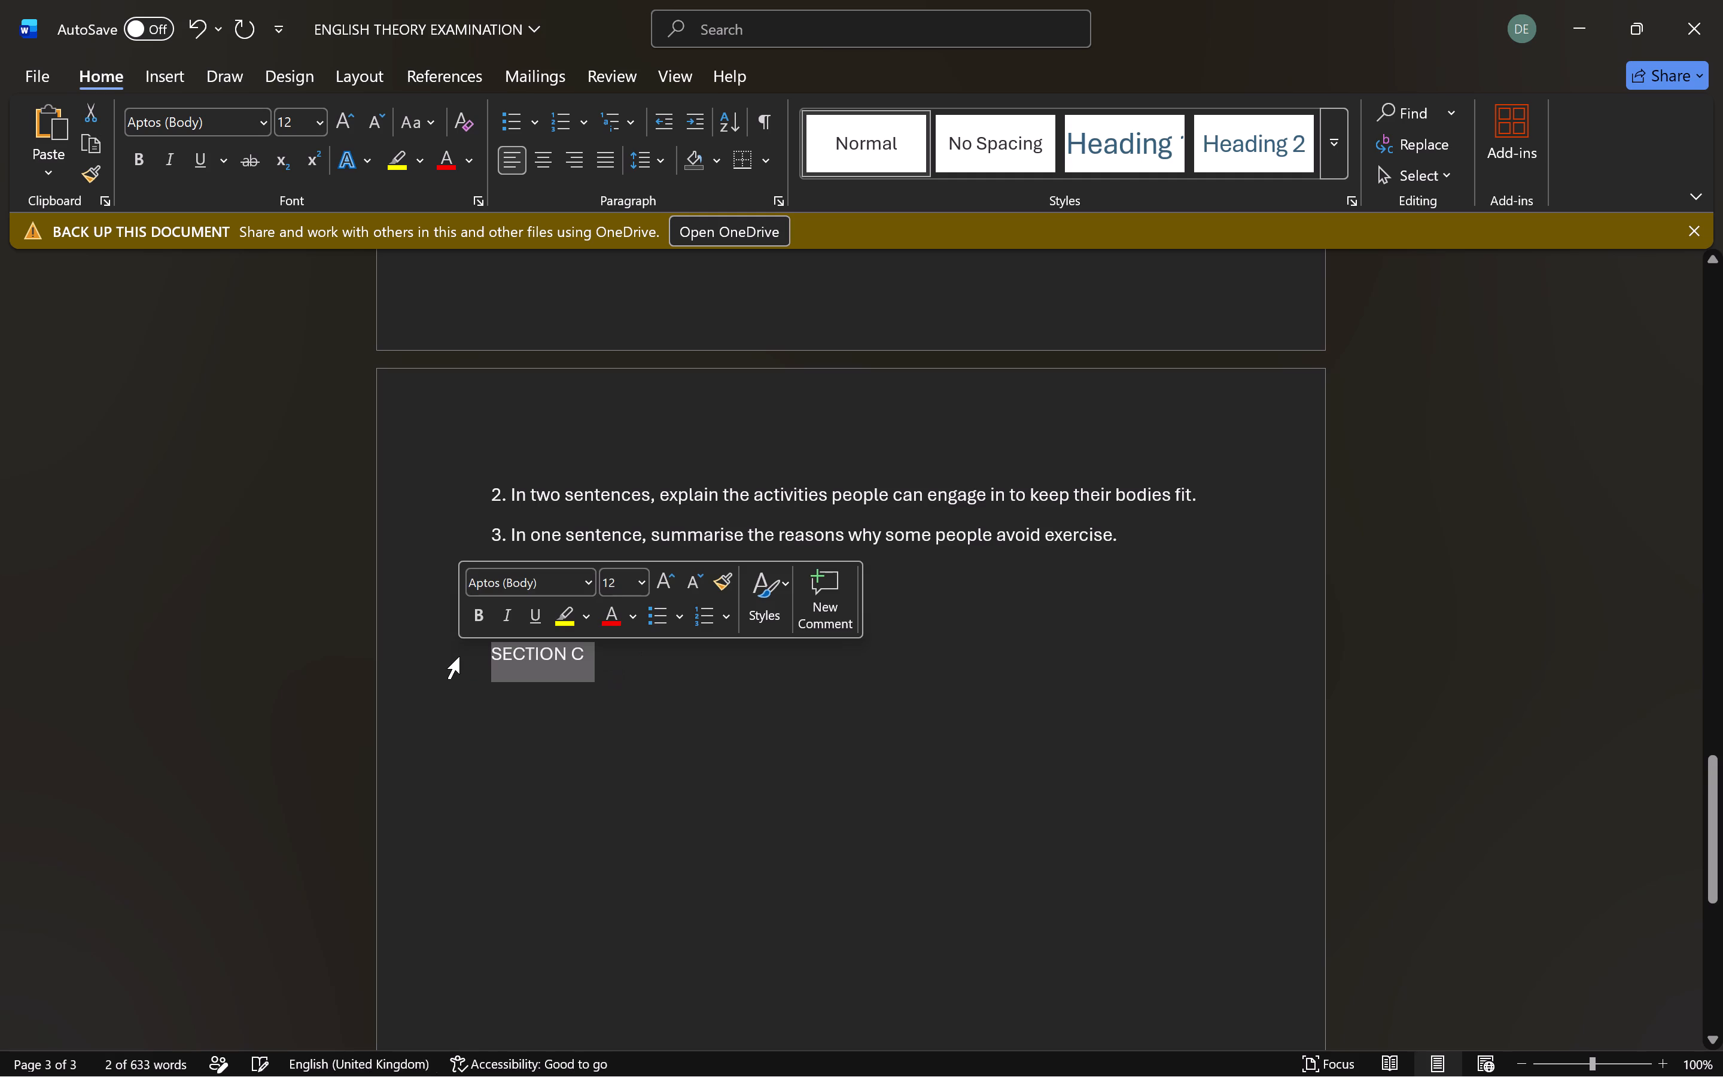
key(ctrl+b)
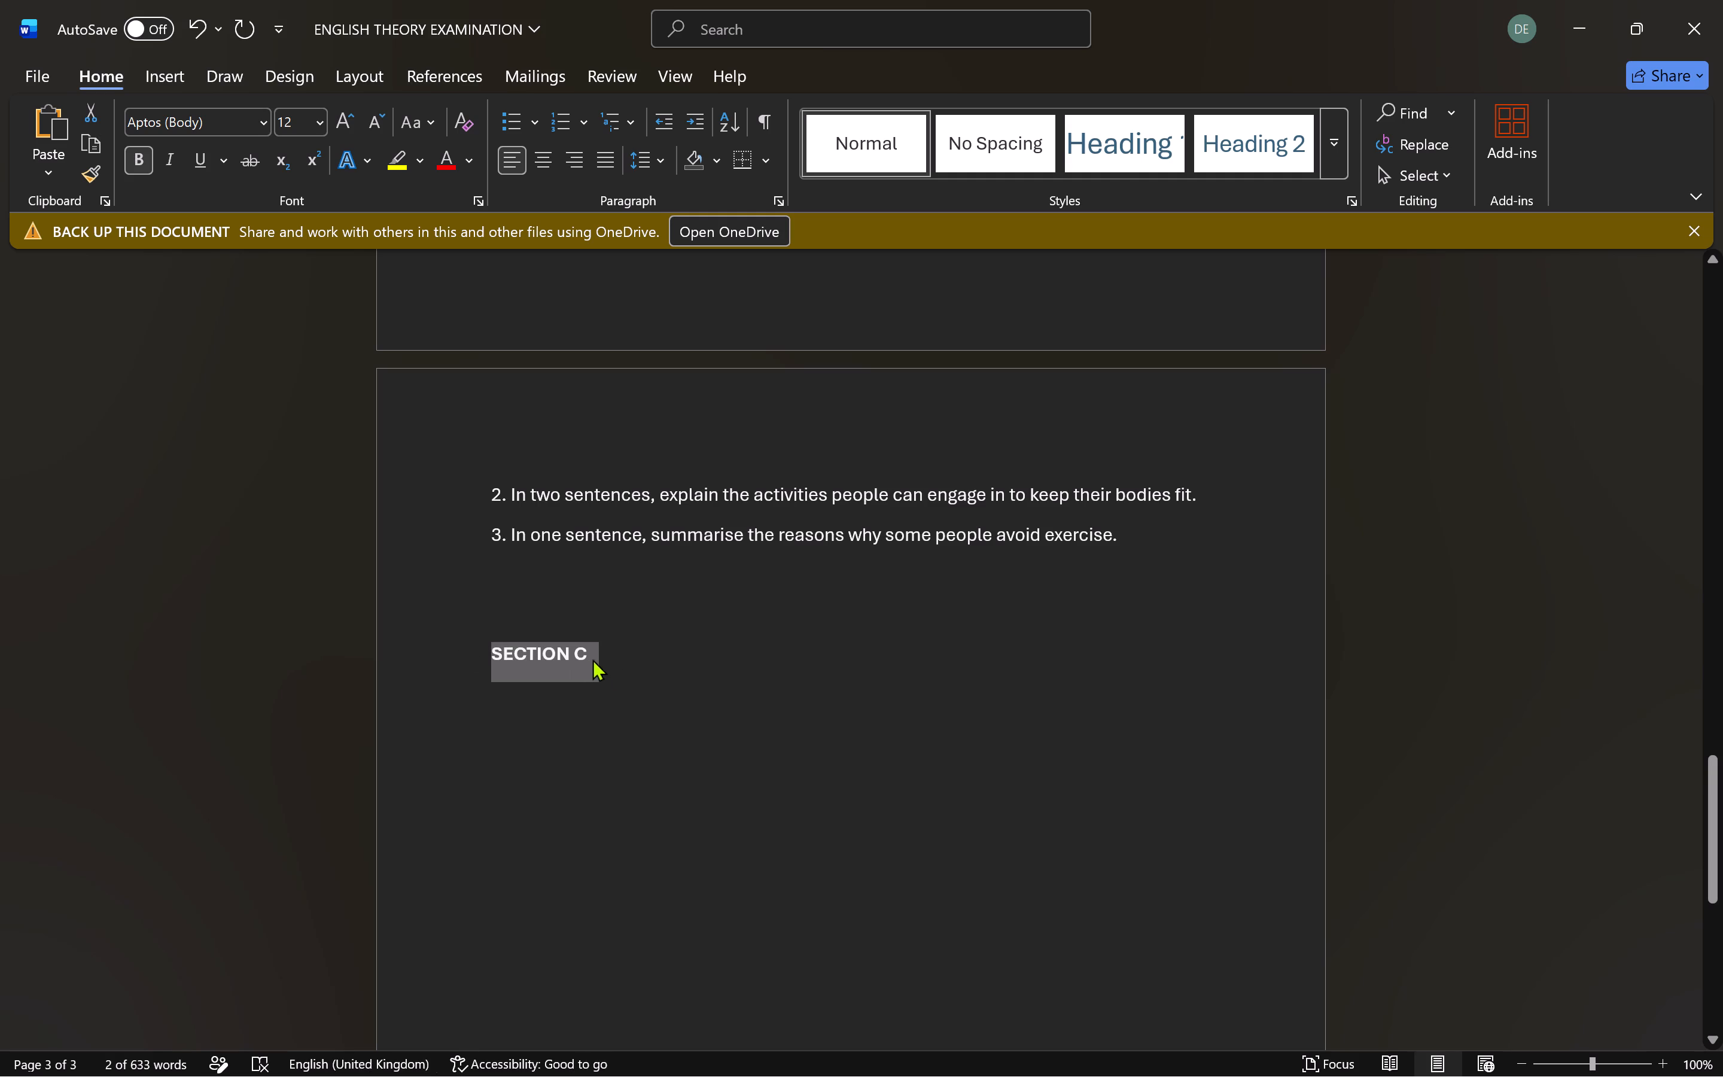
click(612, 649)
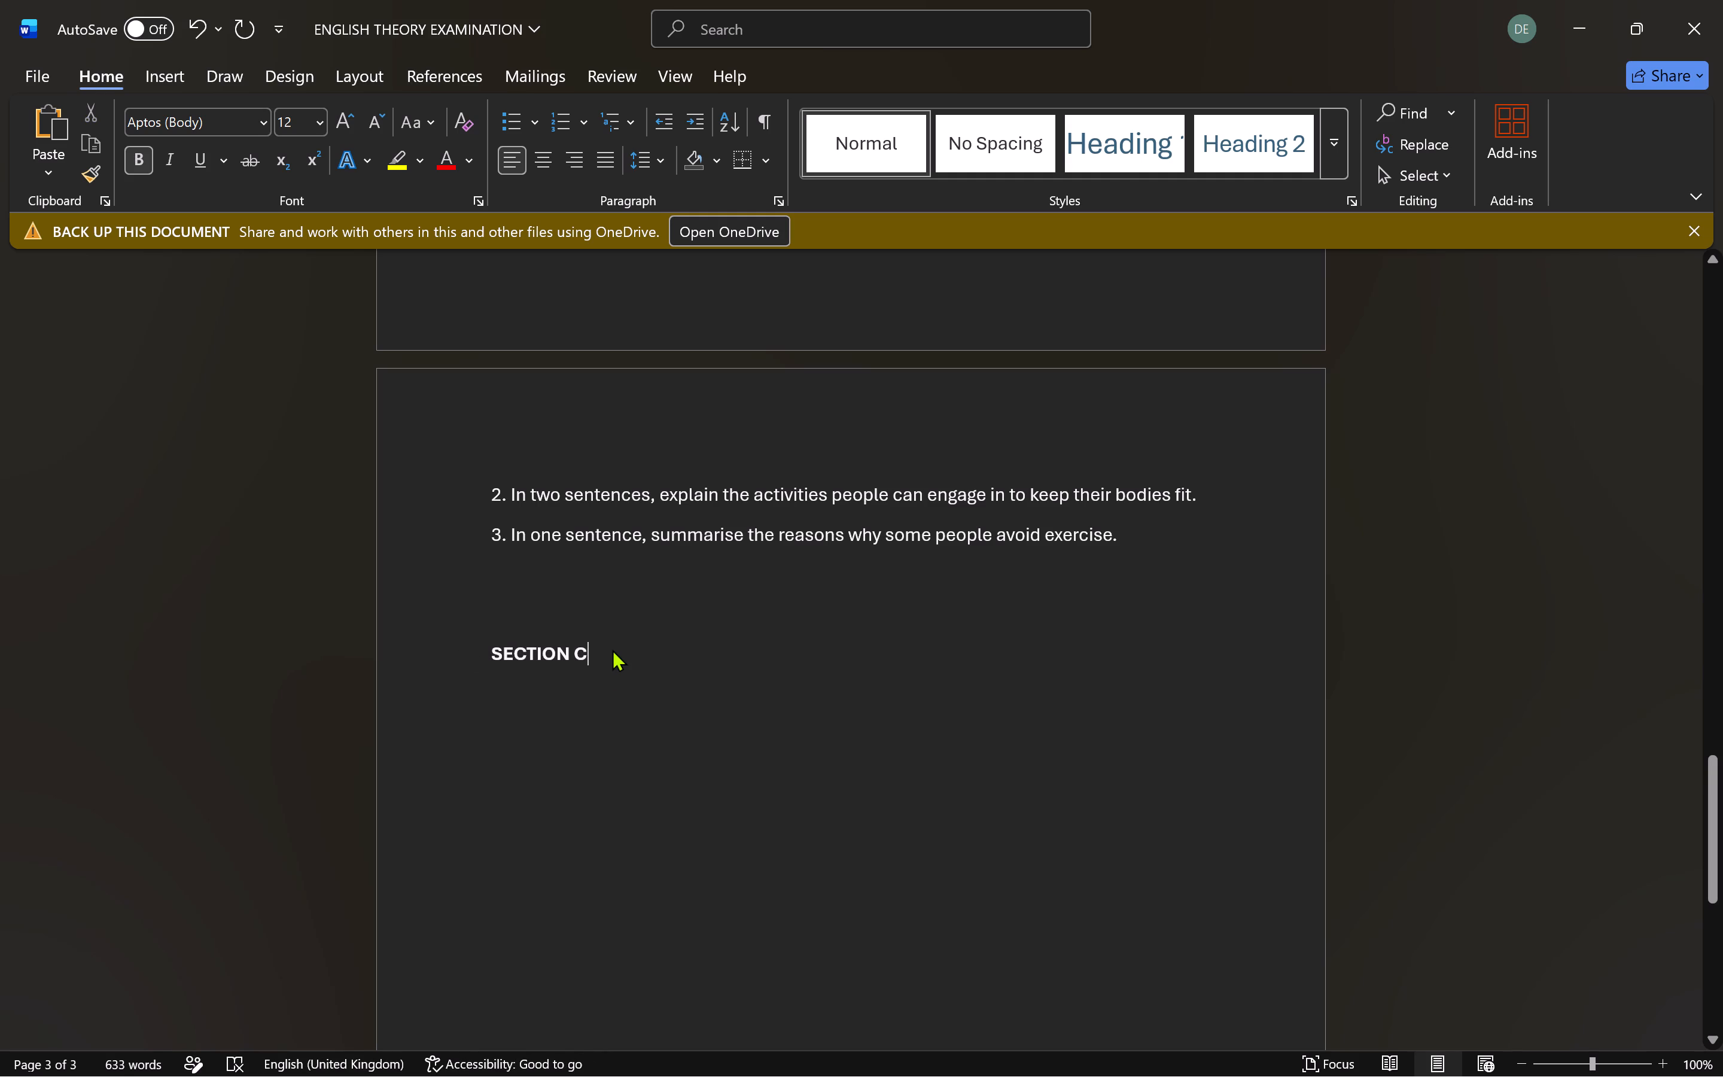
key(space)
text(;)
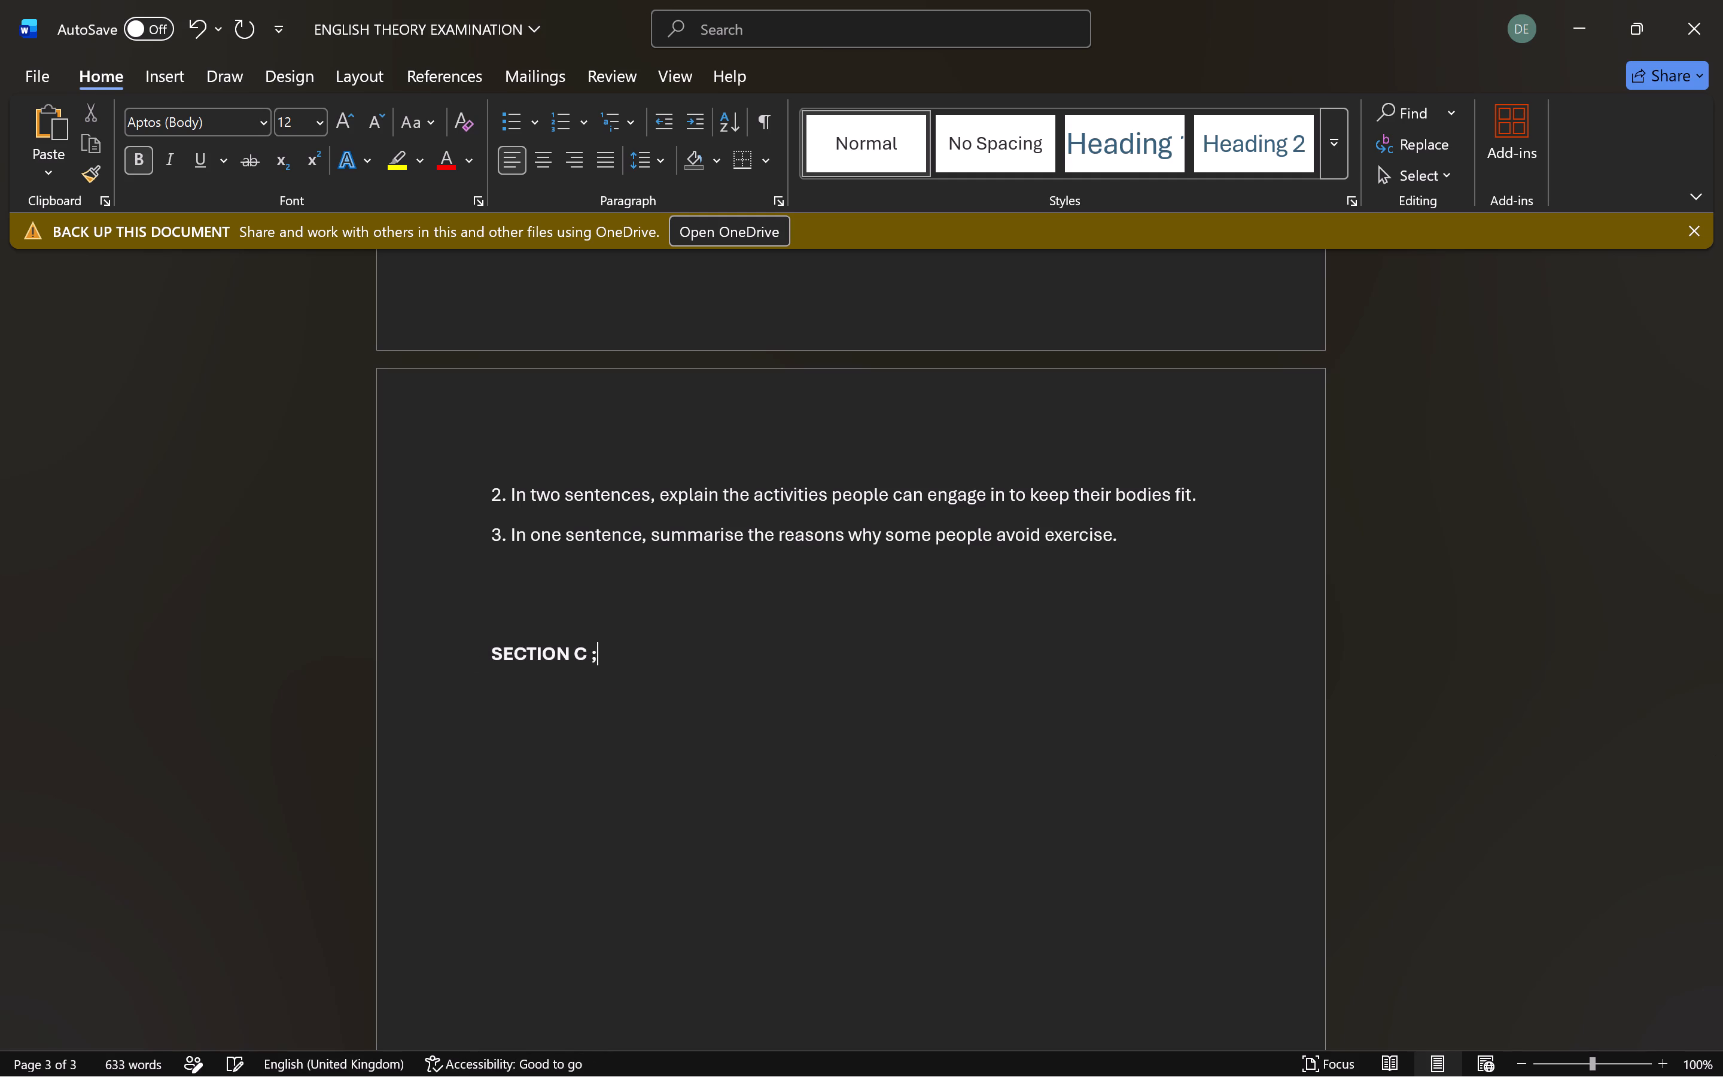
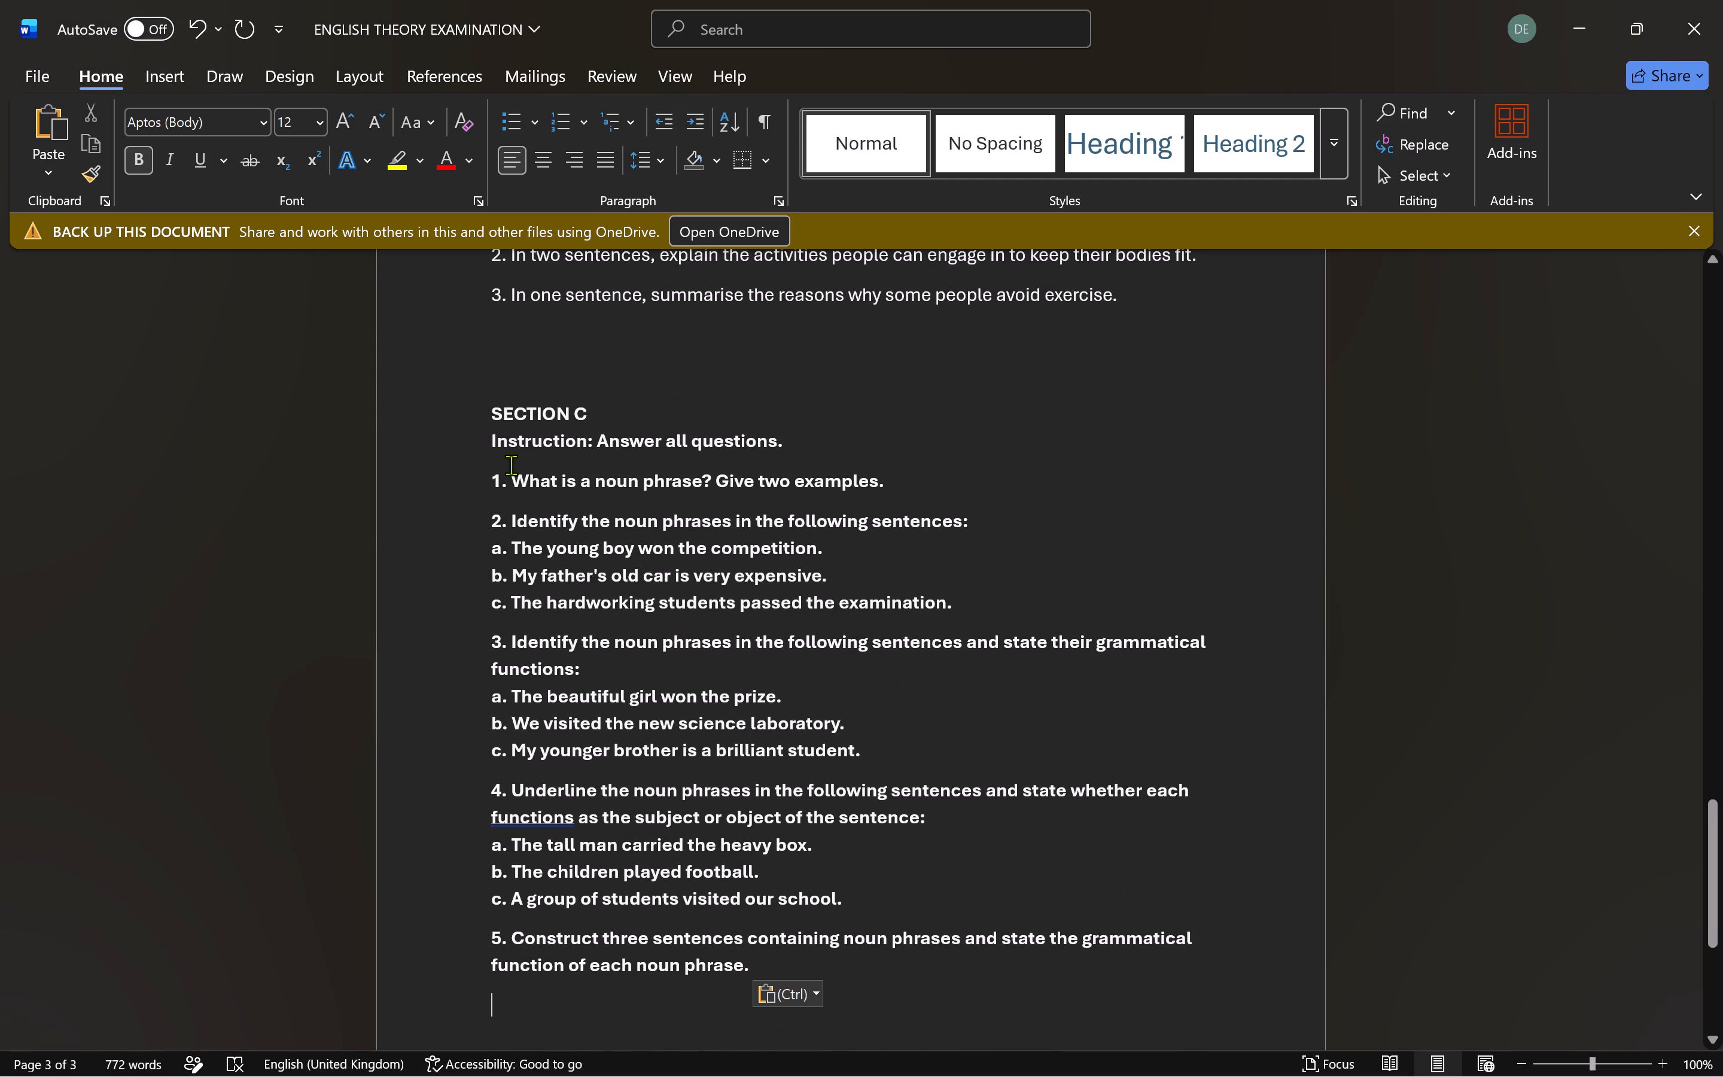
Remove the bold formatting from the pasted Section C instruction and questions, leaving the SECTION C heading bold.
drag(494, 445, 955, 960)
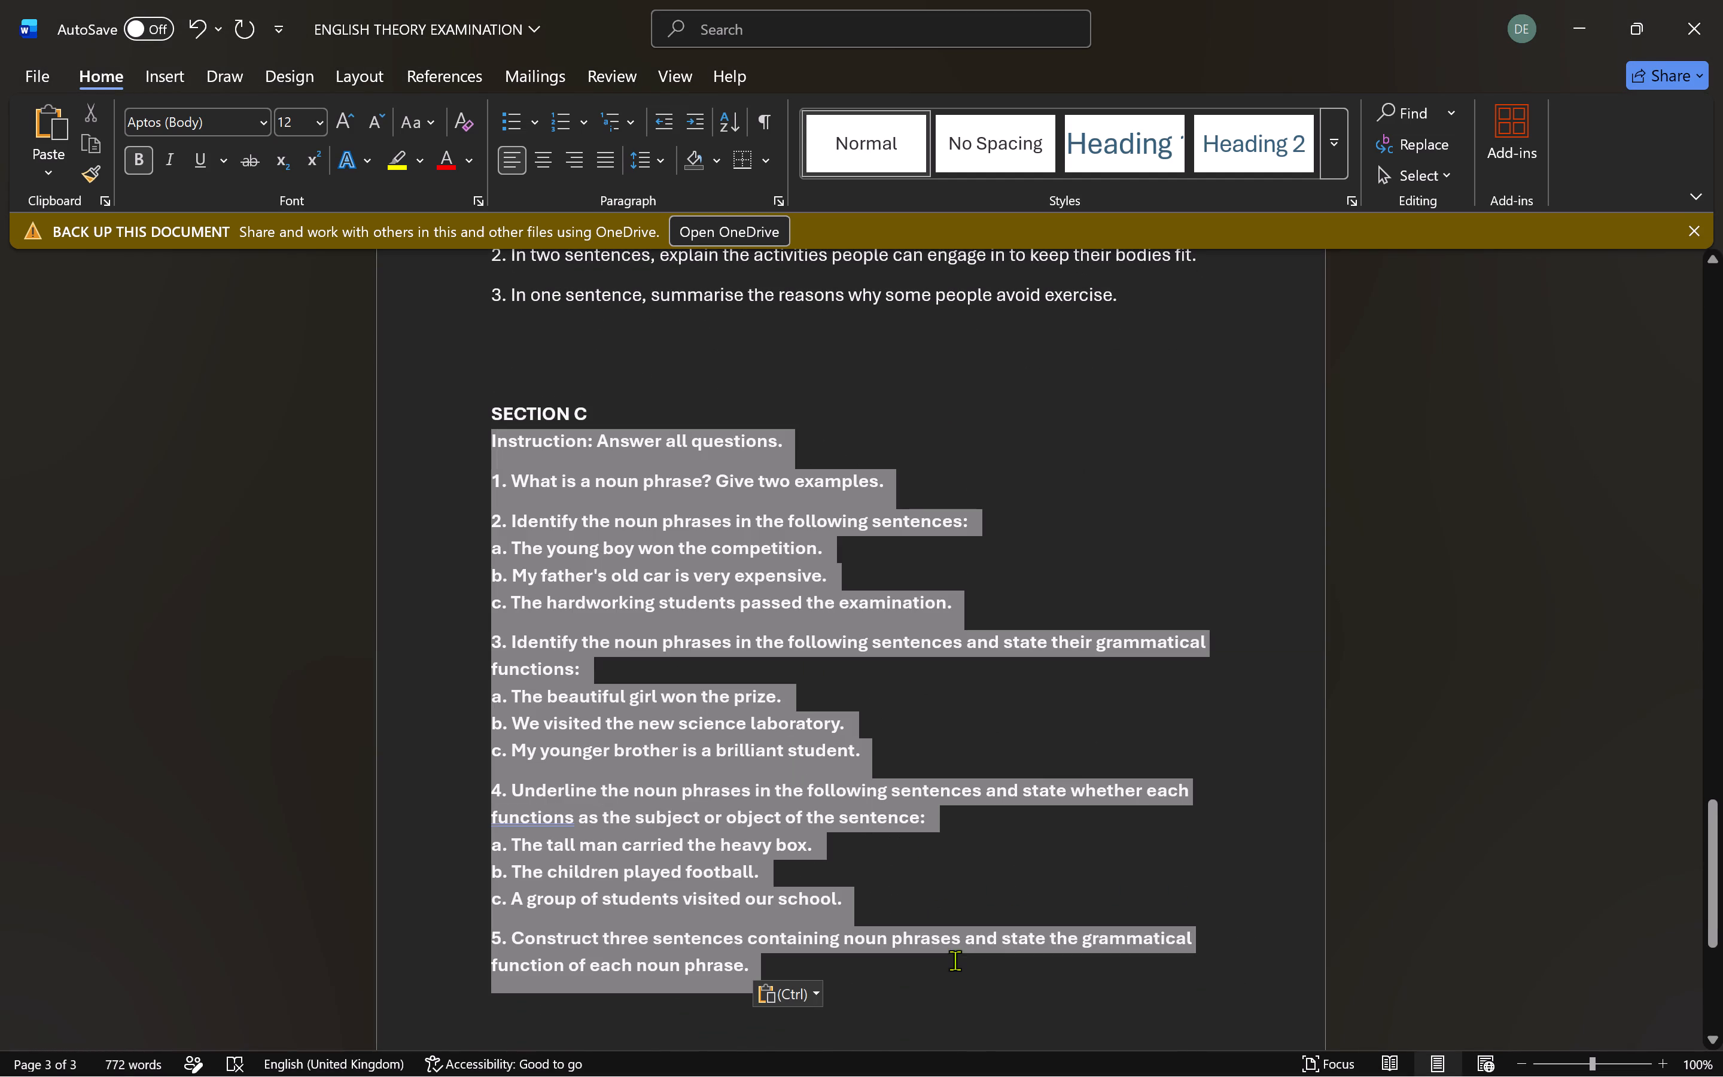
drag(955, 960, 954, 960)
key(ctrl+b)
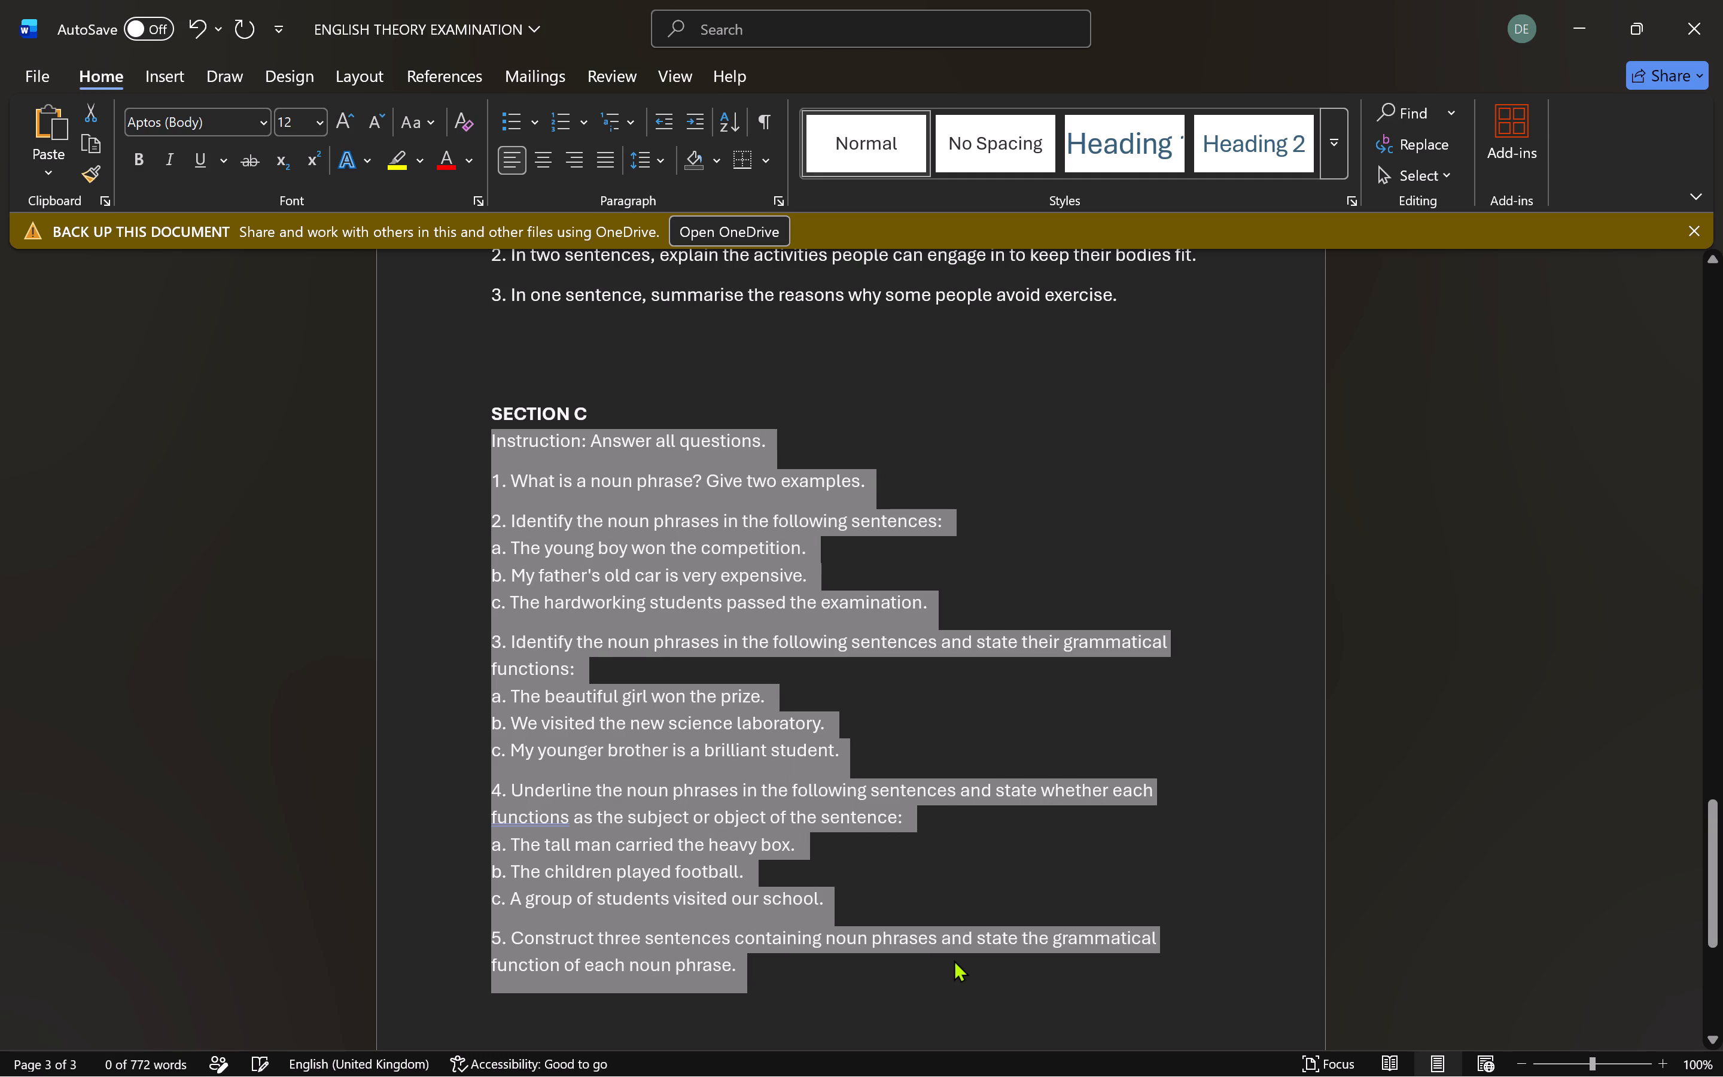
click(739, 604)
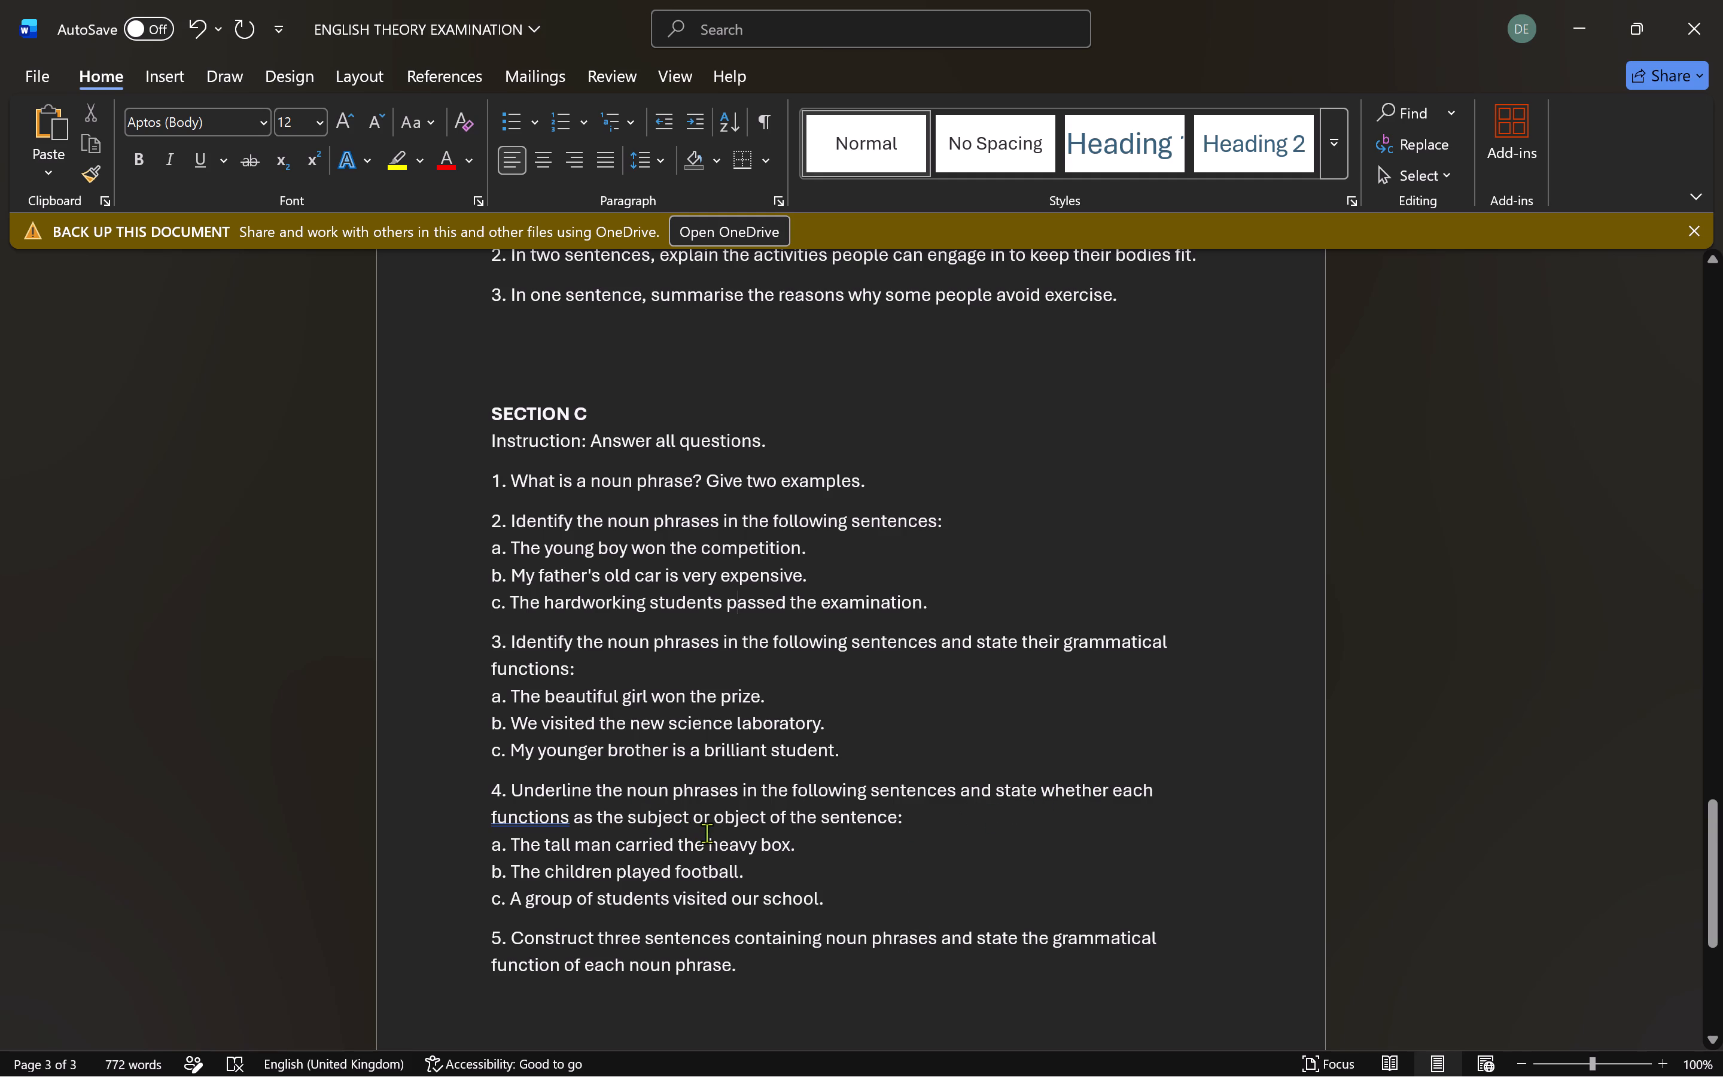
Reword Section C question 4 so the functions read "the subject, object, or complement of the sentence".
click(687, 827)
key(comma)
key(Right)
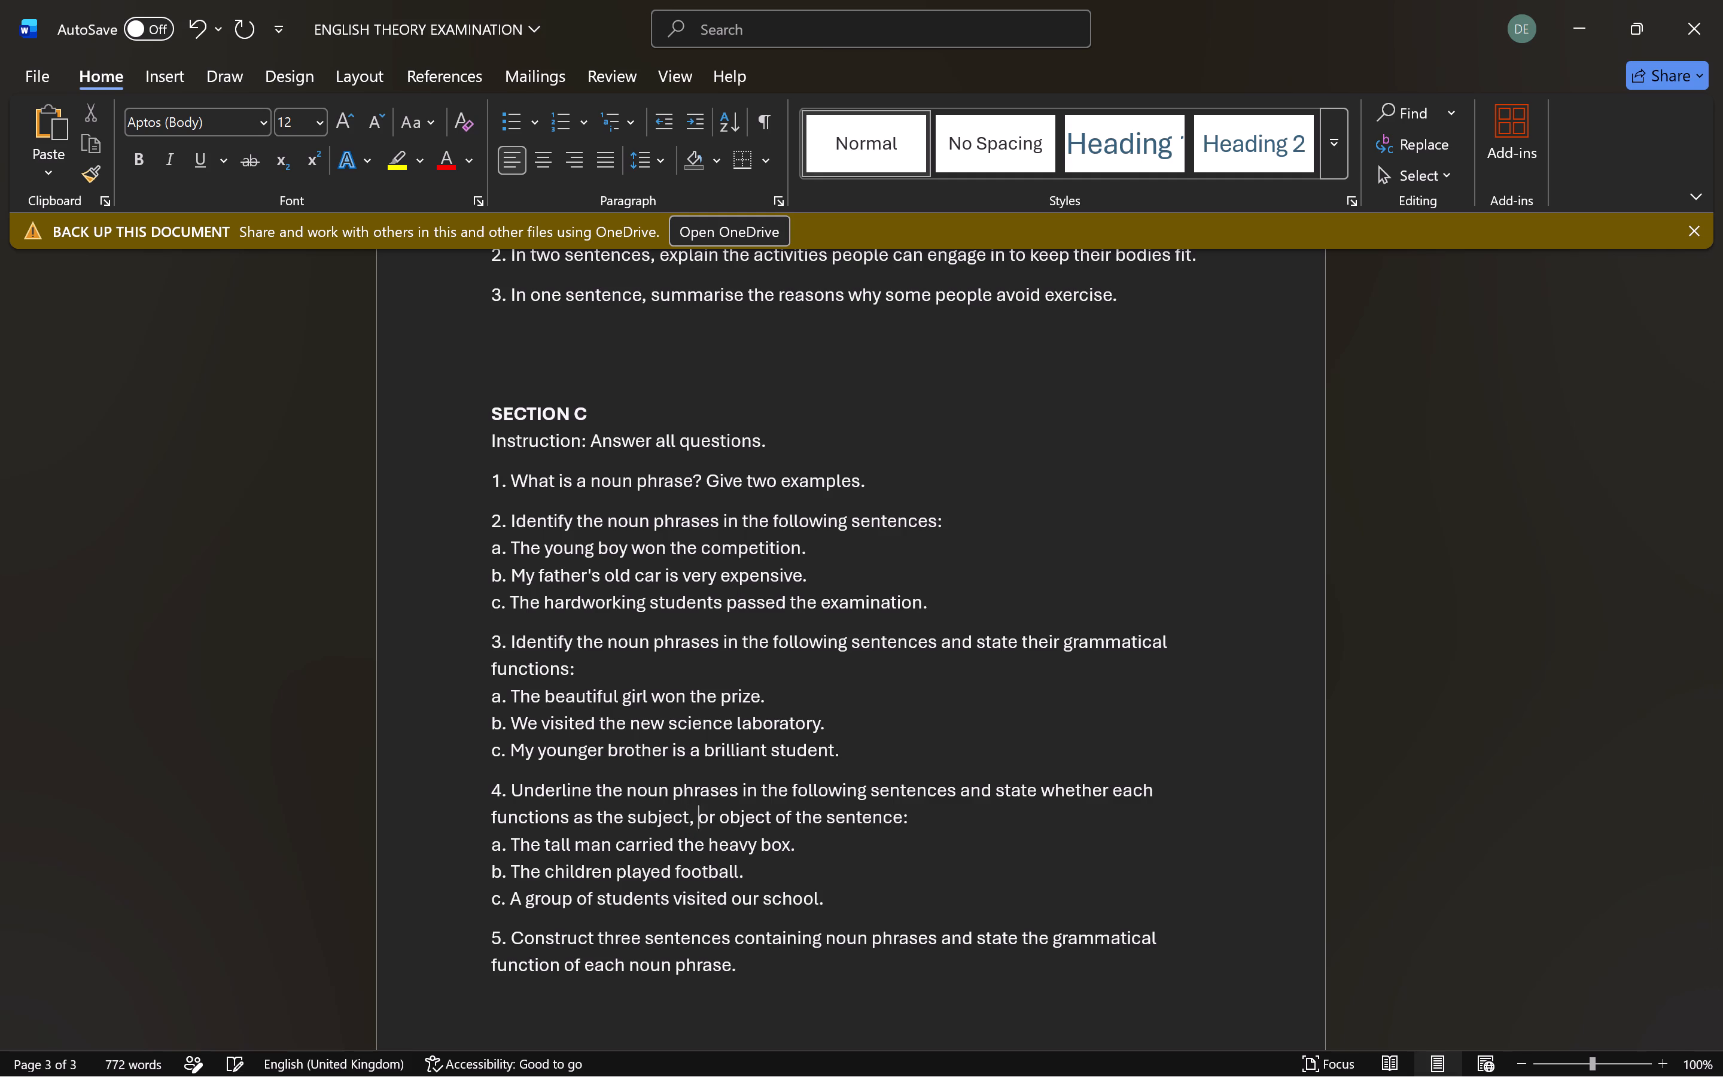
key(Right)
key(Right)
key(BackSpace)
key(BackSpace)
key(BackSpace)
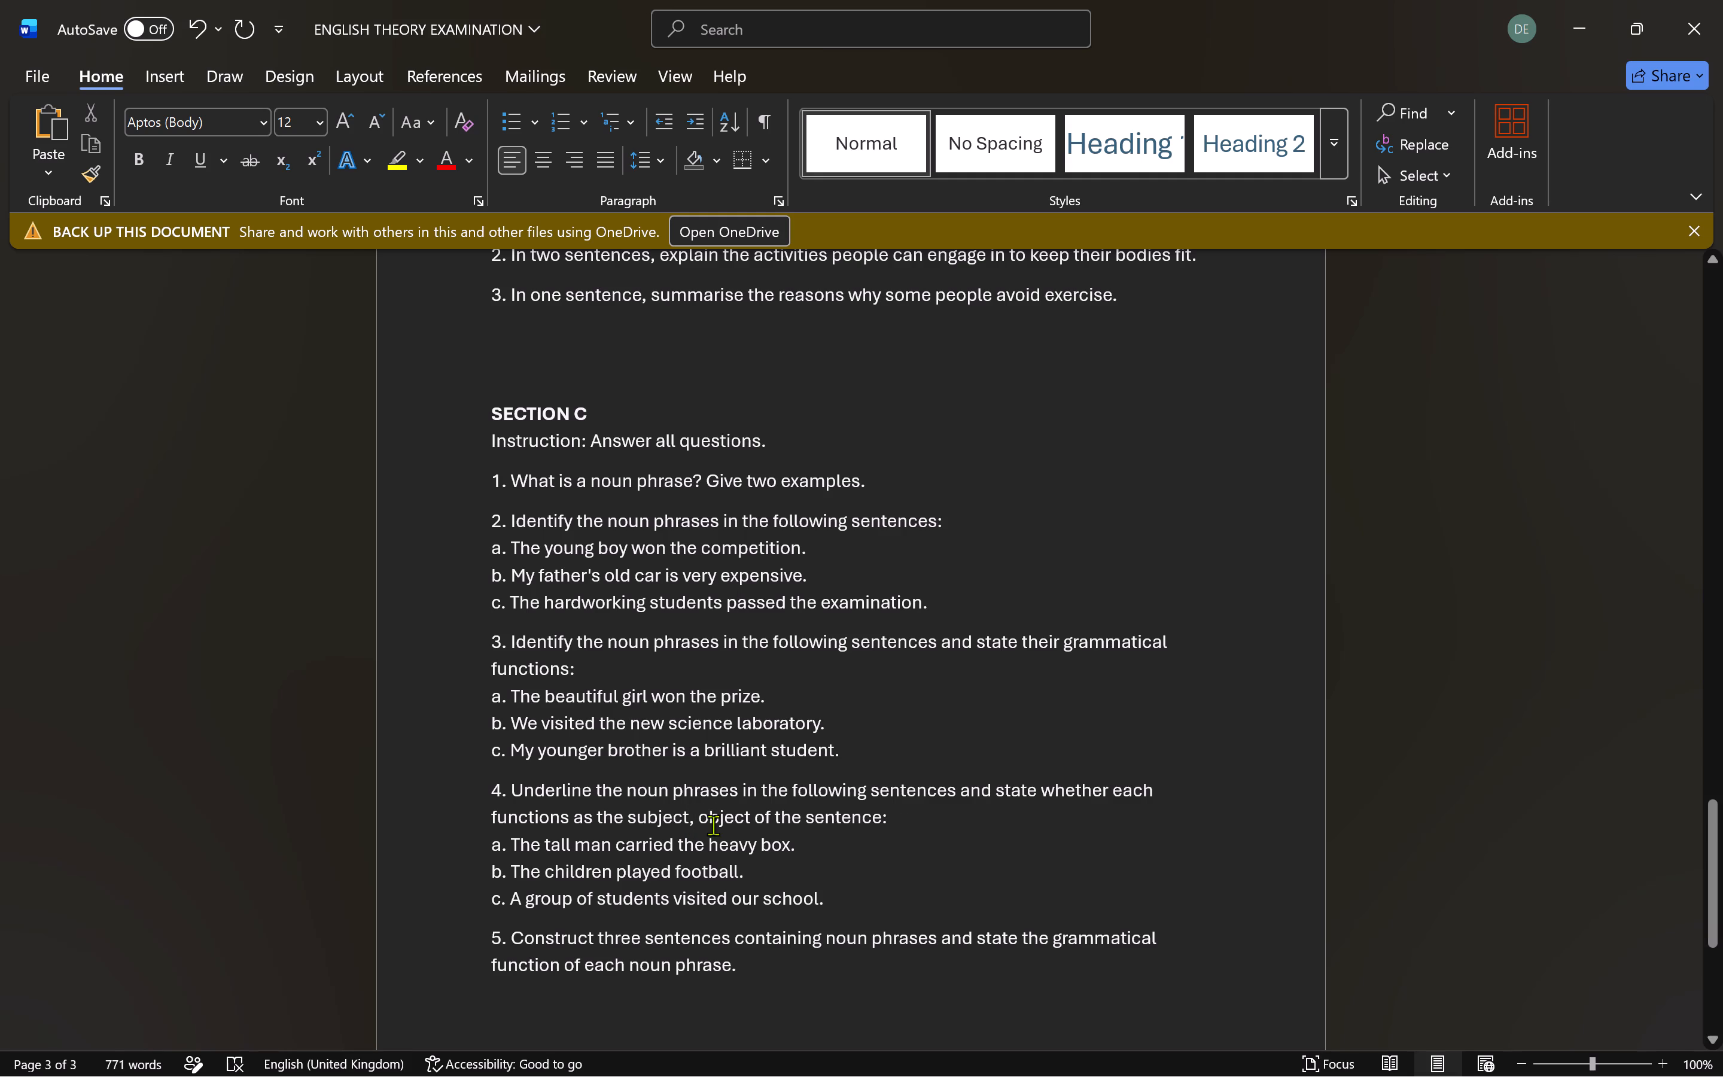
click(747, 820)
click(752, 820)
key(comma)
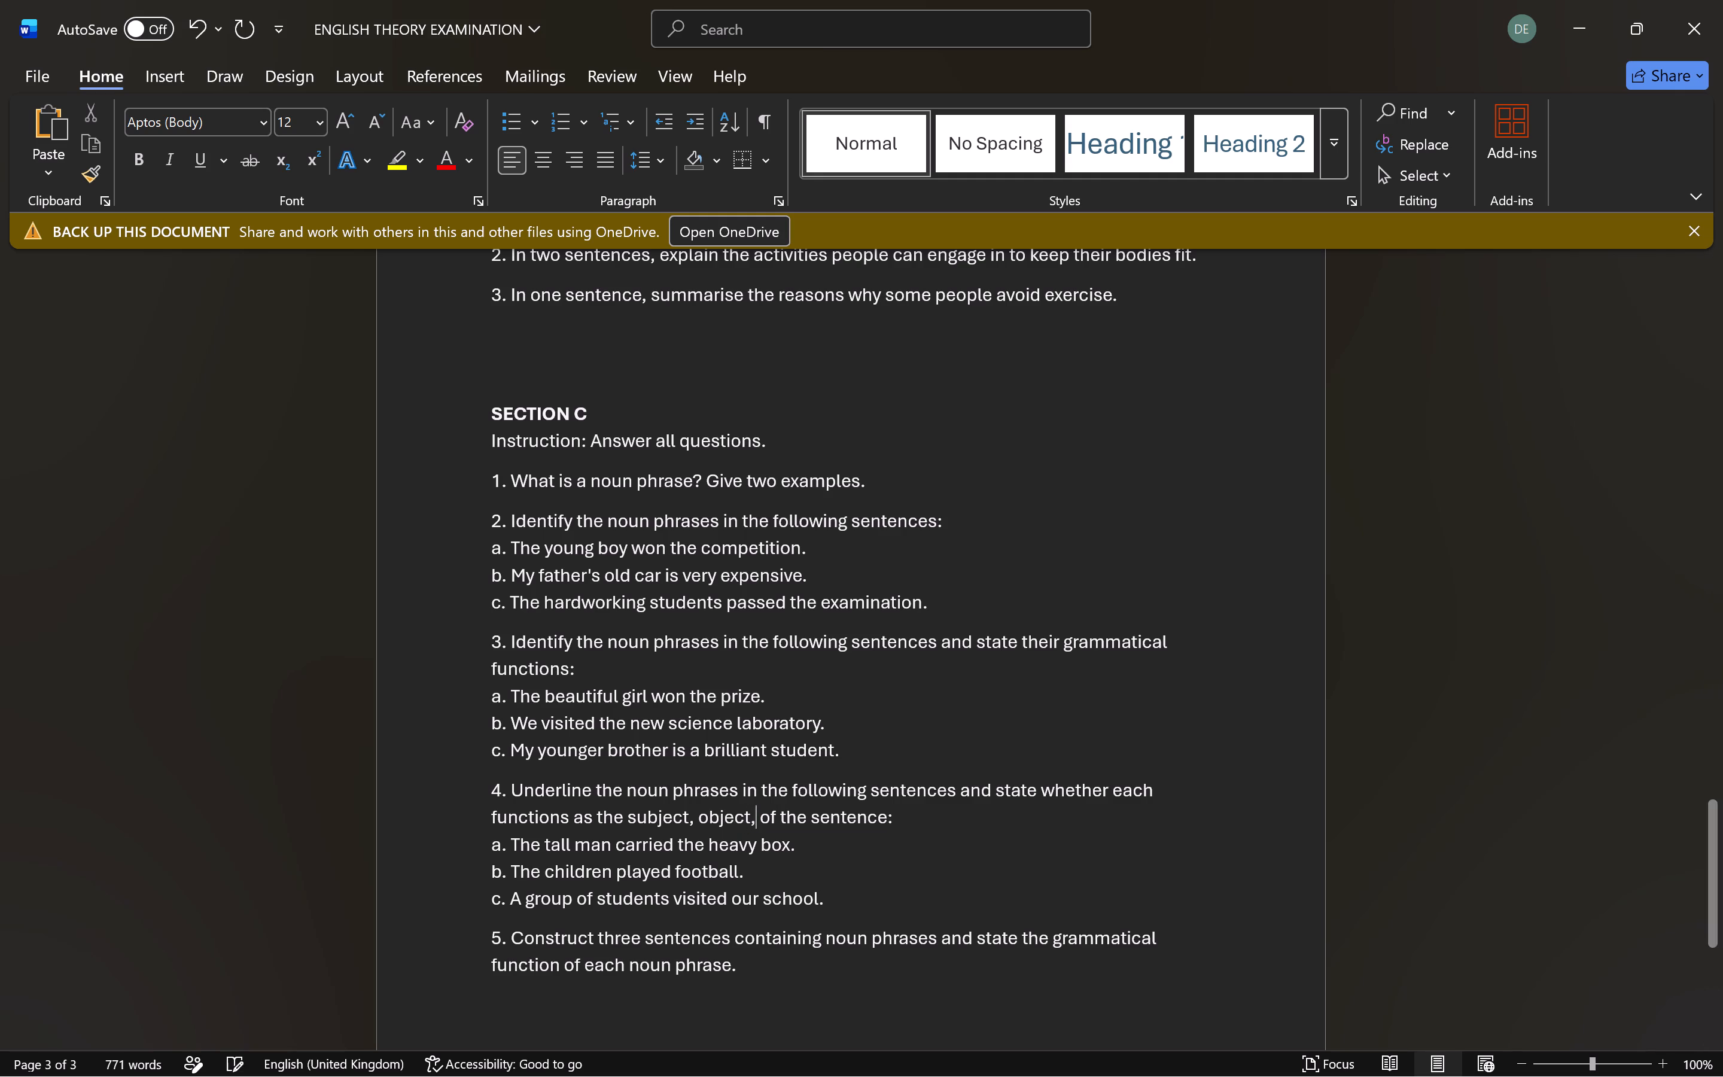
key(space)
text(or complement)
key(space)
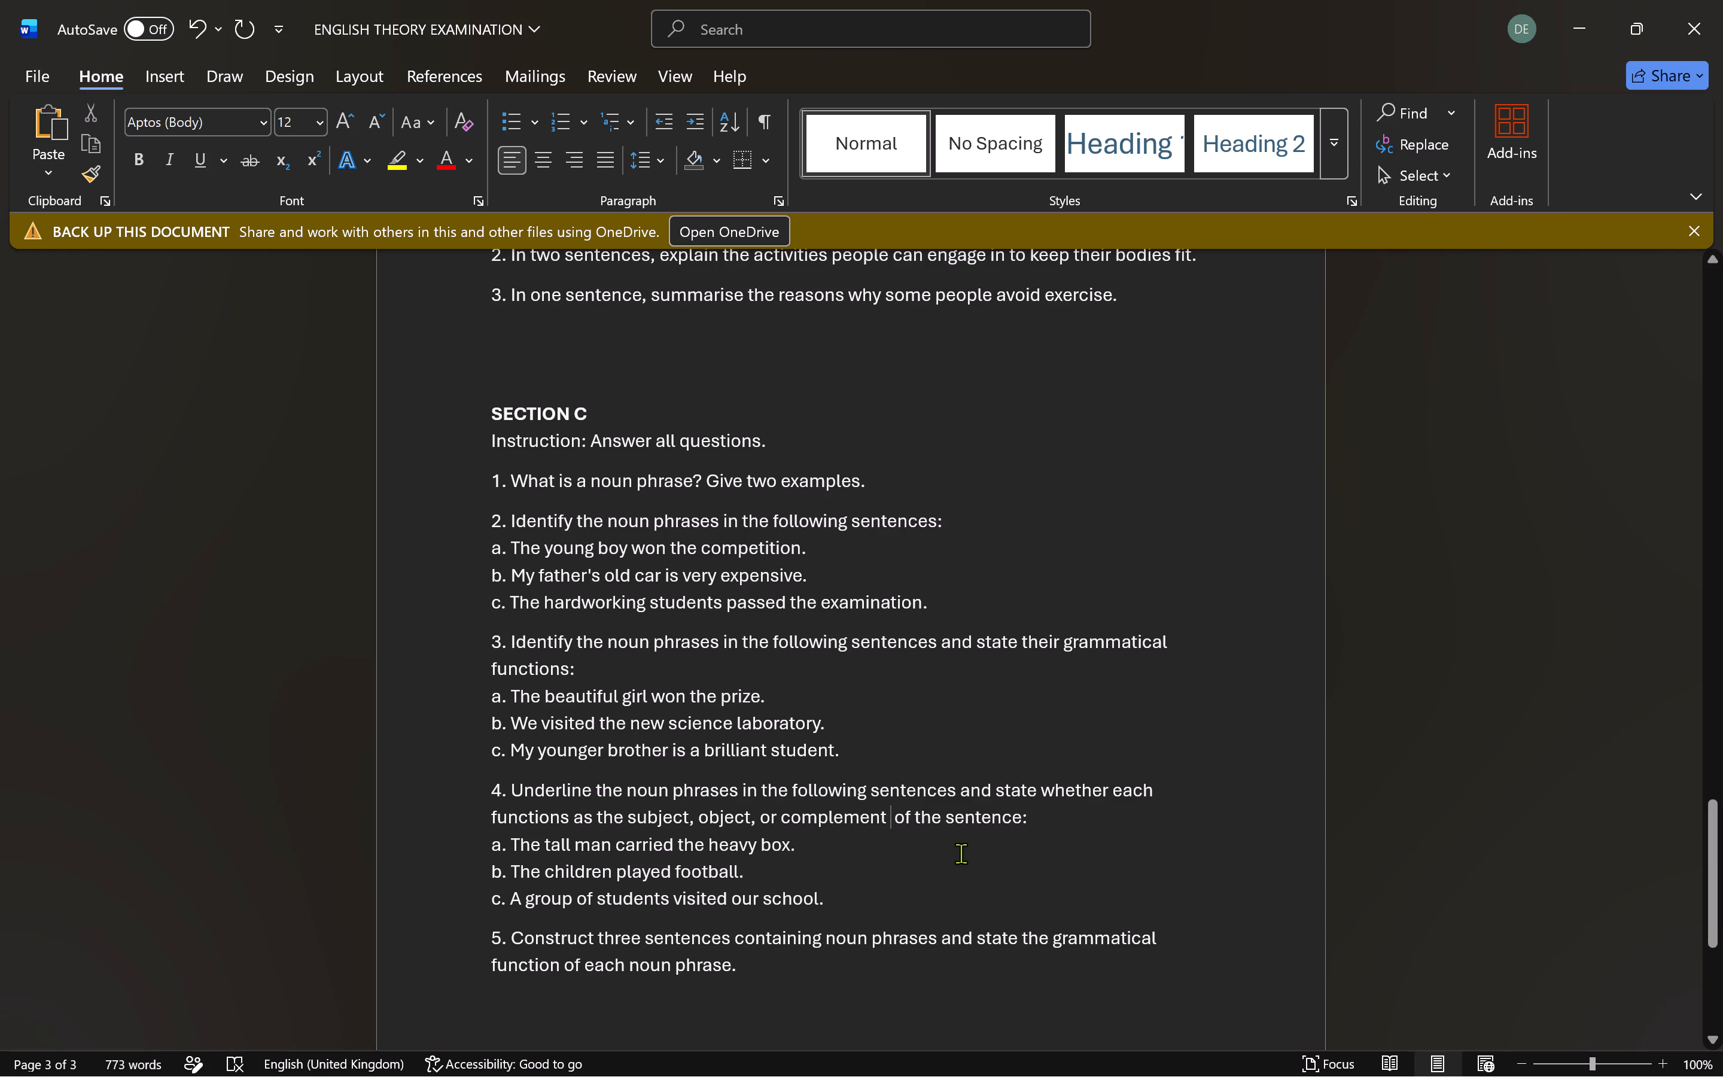
key(BackSpace)
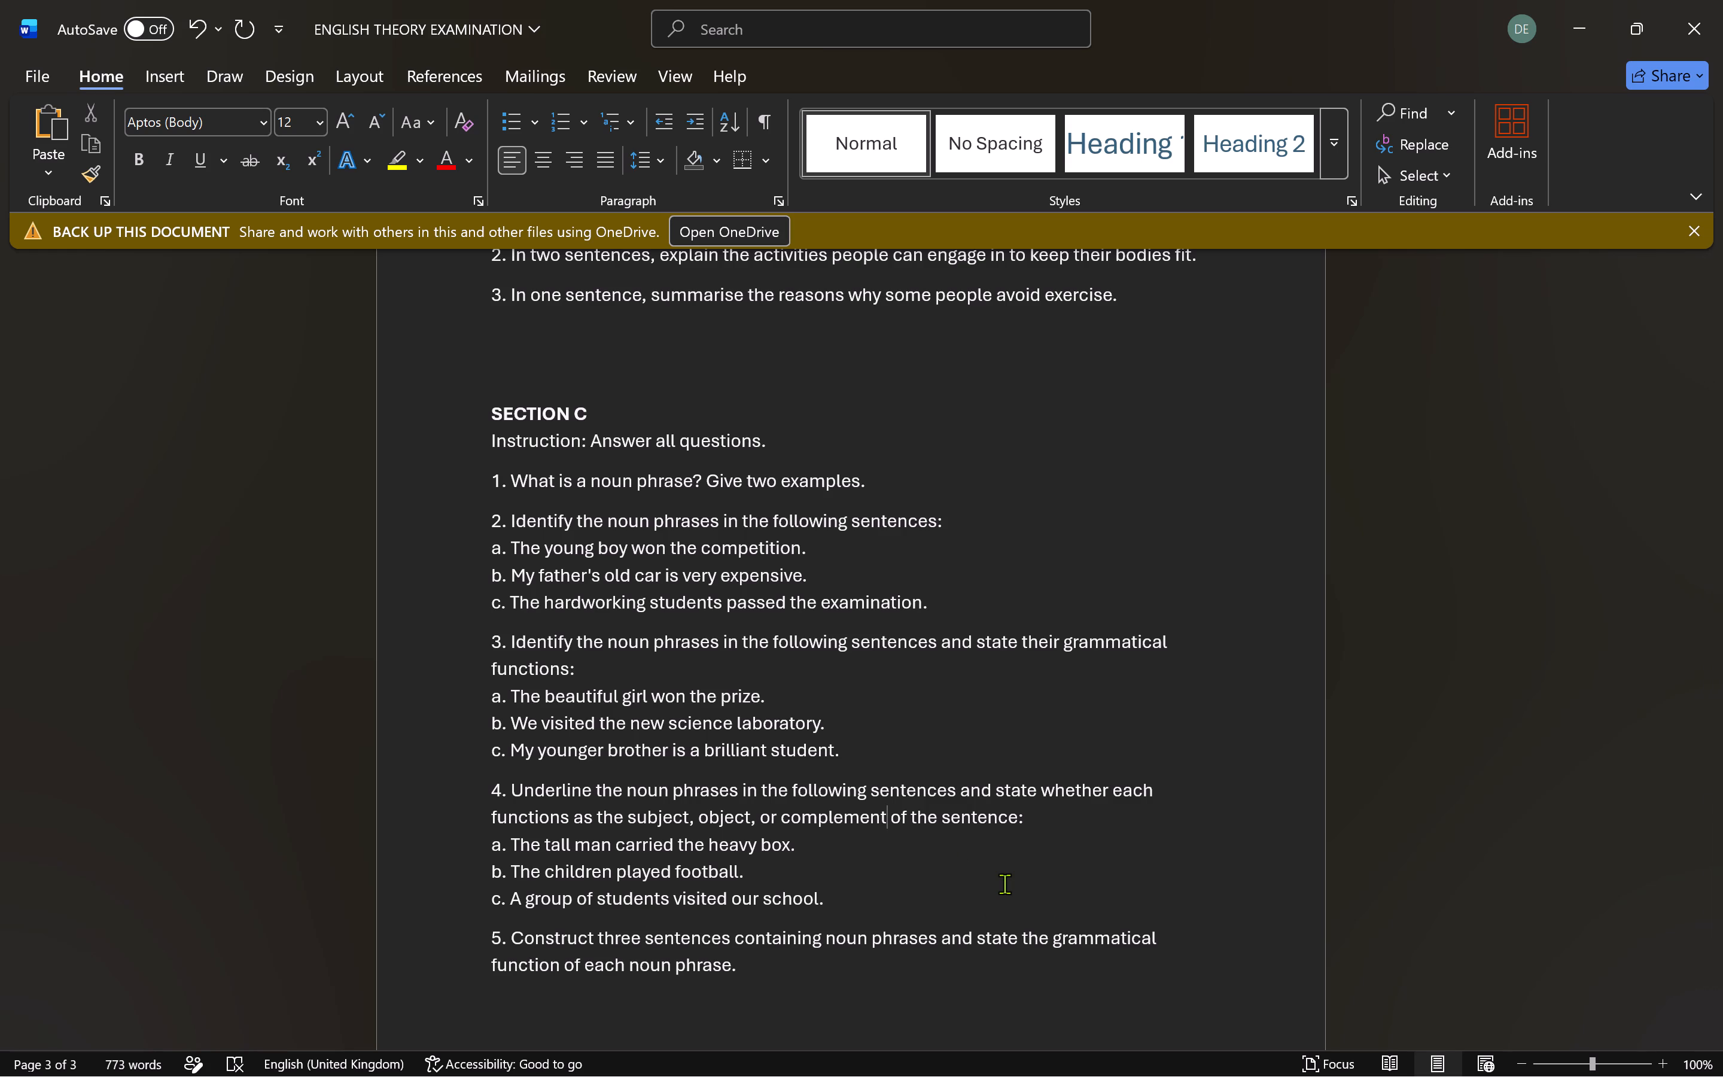
Add item "d. Mr Adeolu is a good teacher." below item c of Section C question 4.
click(860, 902)
key(Return)
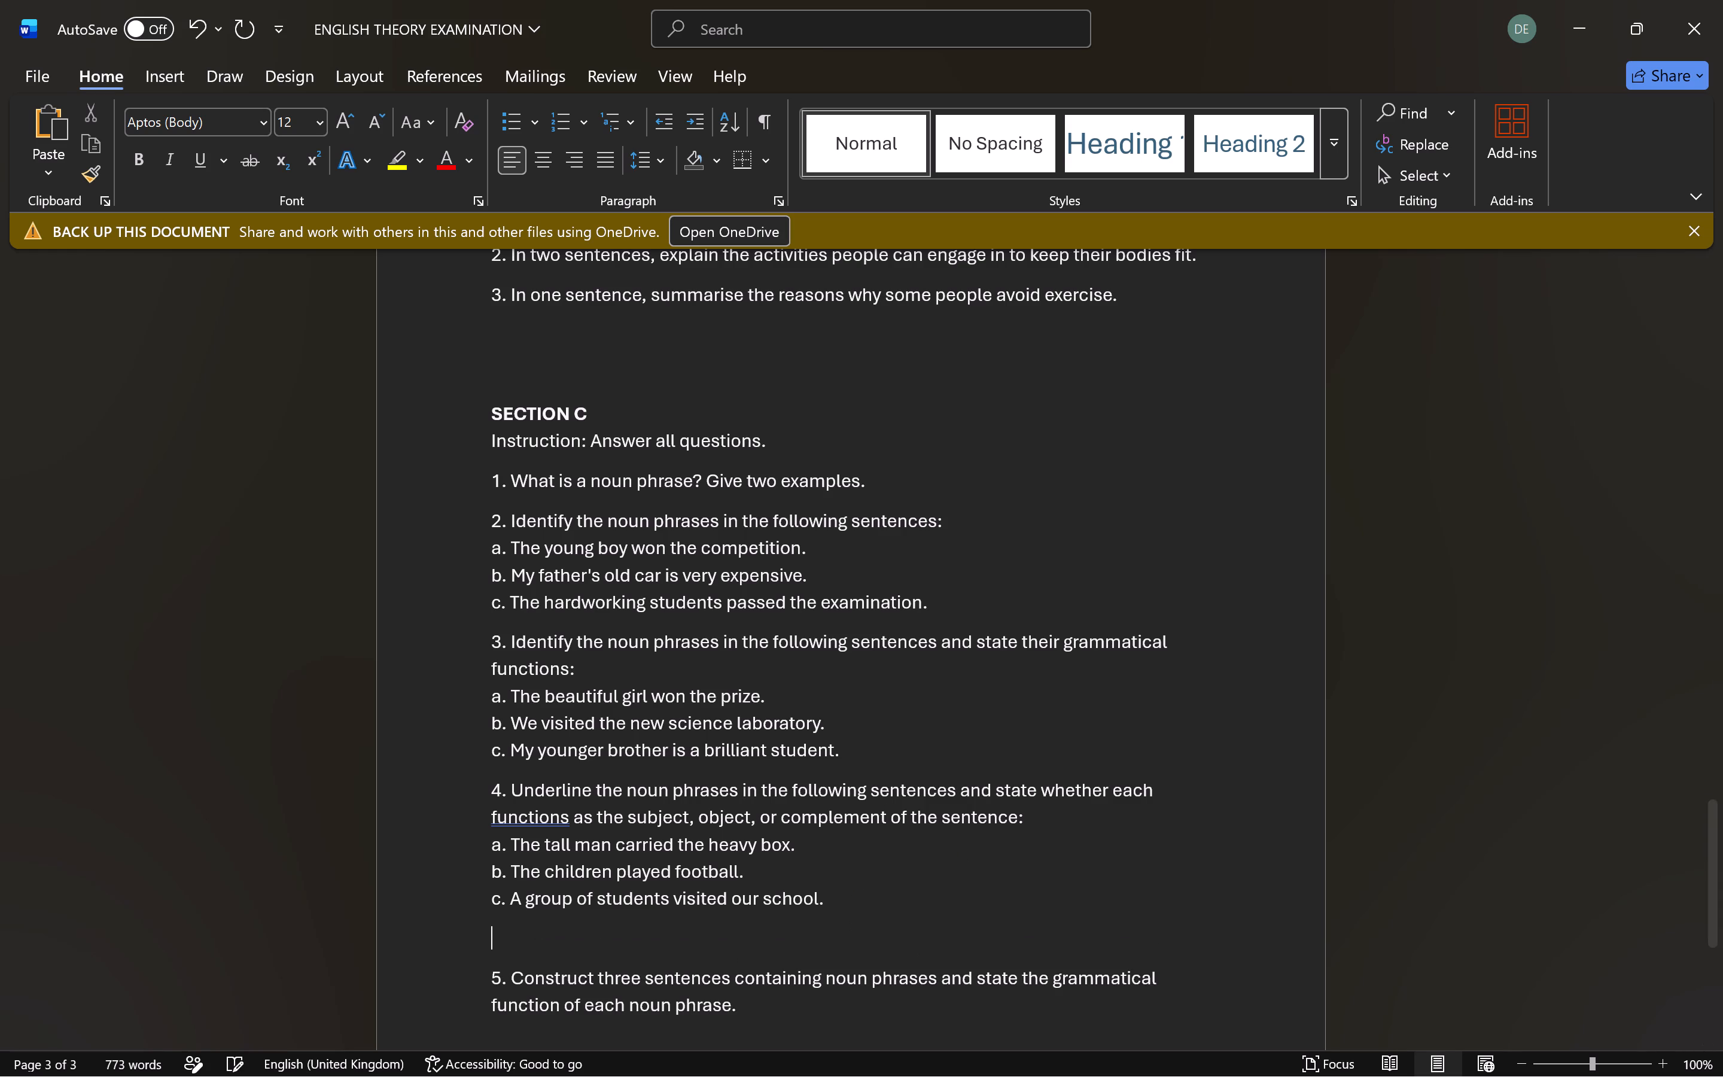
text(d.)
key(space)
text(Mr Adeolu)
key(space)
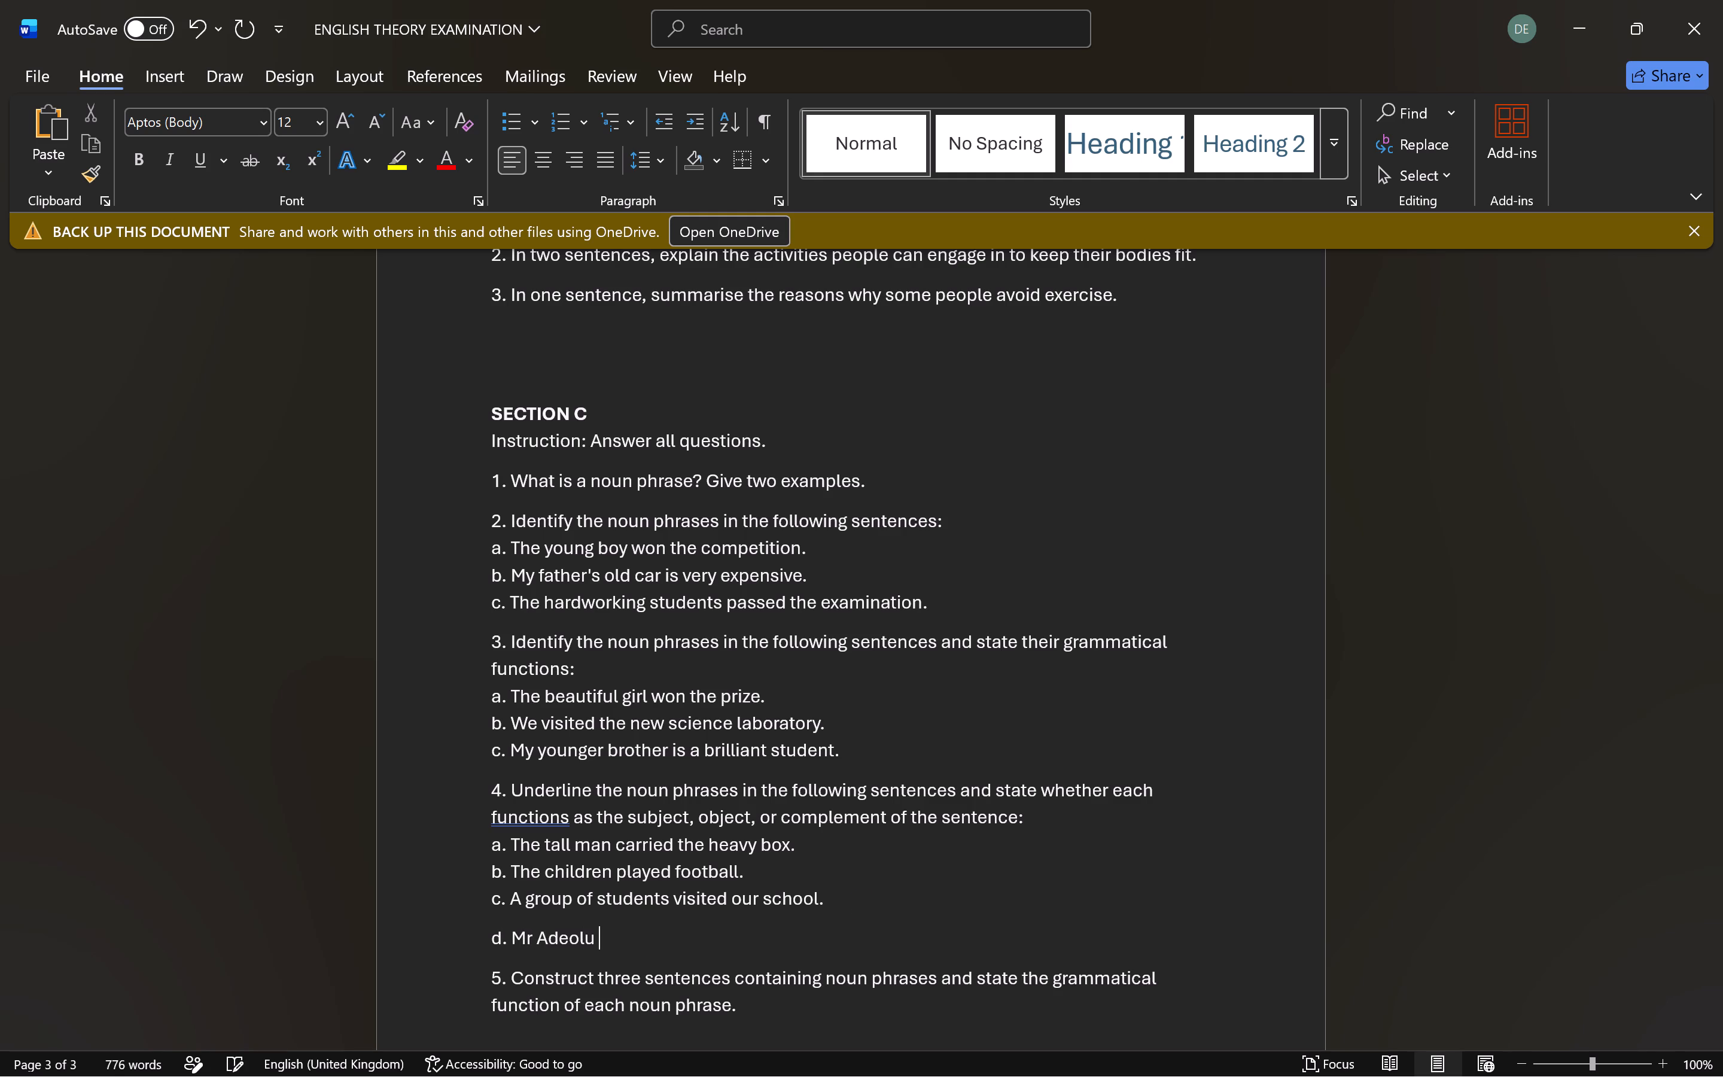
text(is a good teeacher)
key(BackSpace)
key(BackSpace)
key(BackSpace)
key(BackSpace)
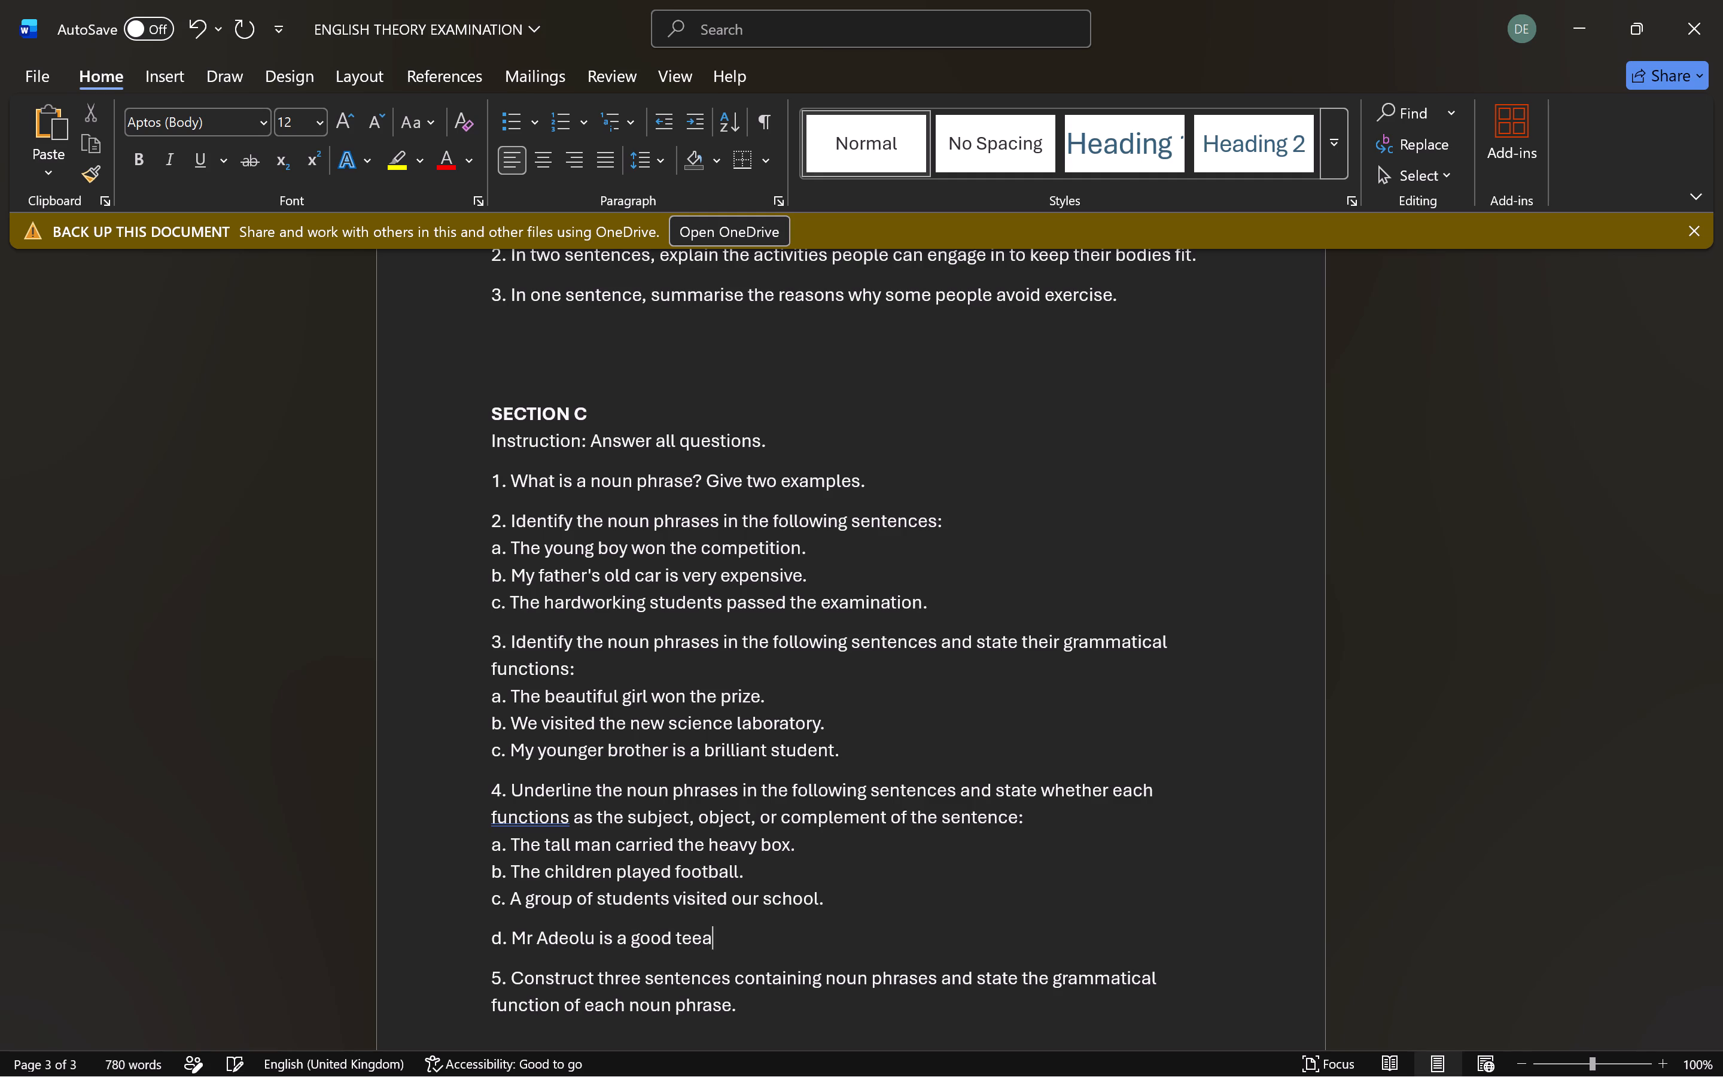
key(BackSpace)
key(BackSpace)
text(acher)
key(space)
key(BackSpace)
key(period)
Add item "e. The book is under the table." on the line directly below item d of question 4.
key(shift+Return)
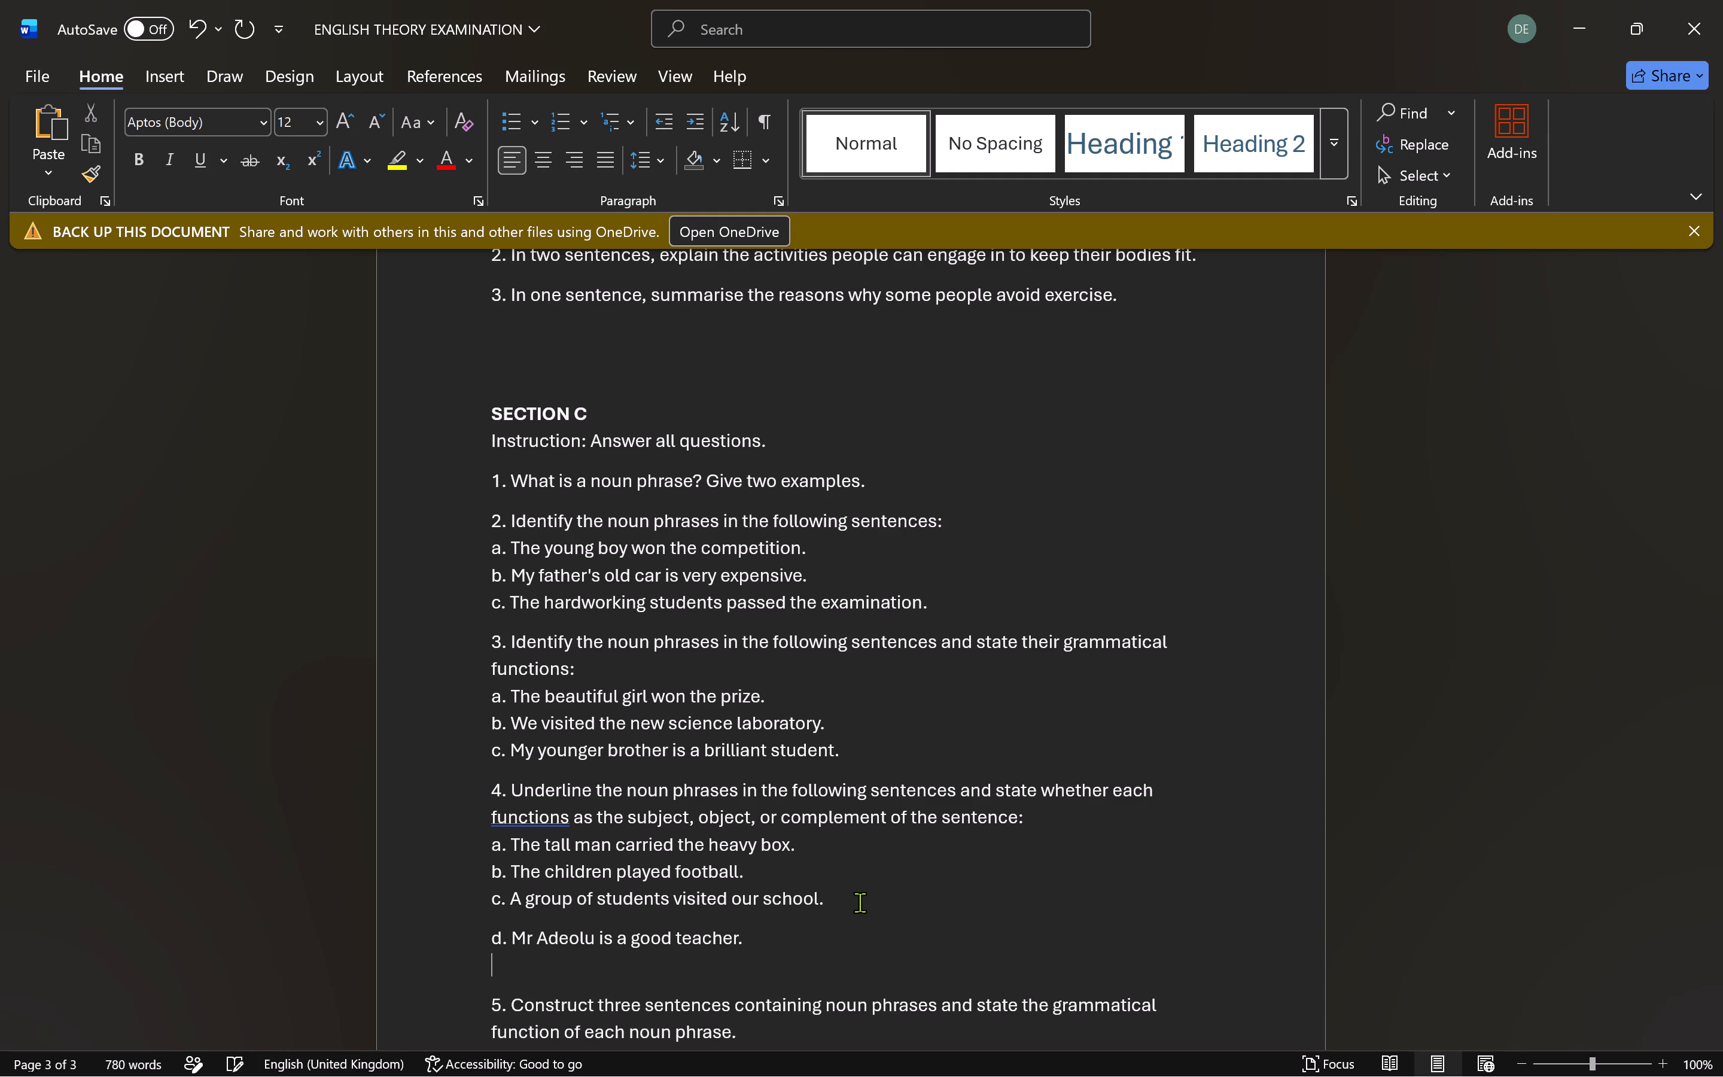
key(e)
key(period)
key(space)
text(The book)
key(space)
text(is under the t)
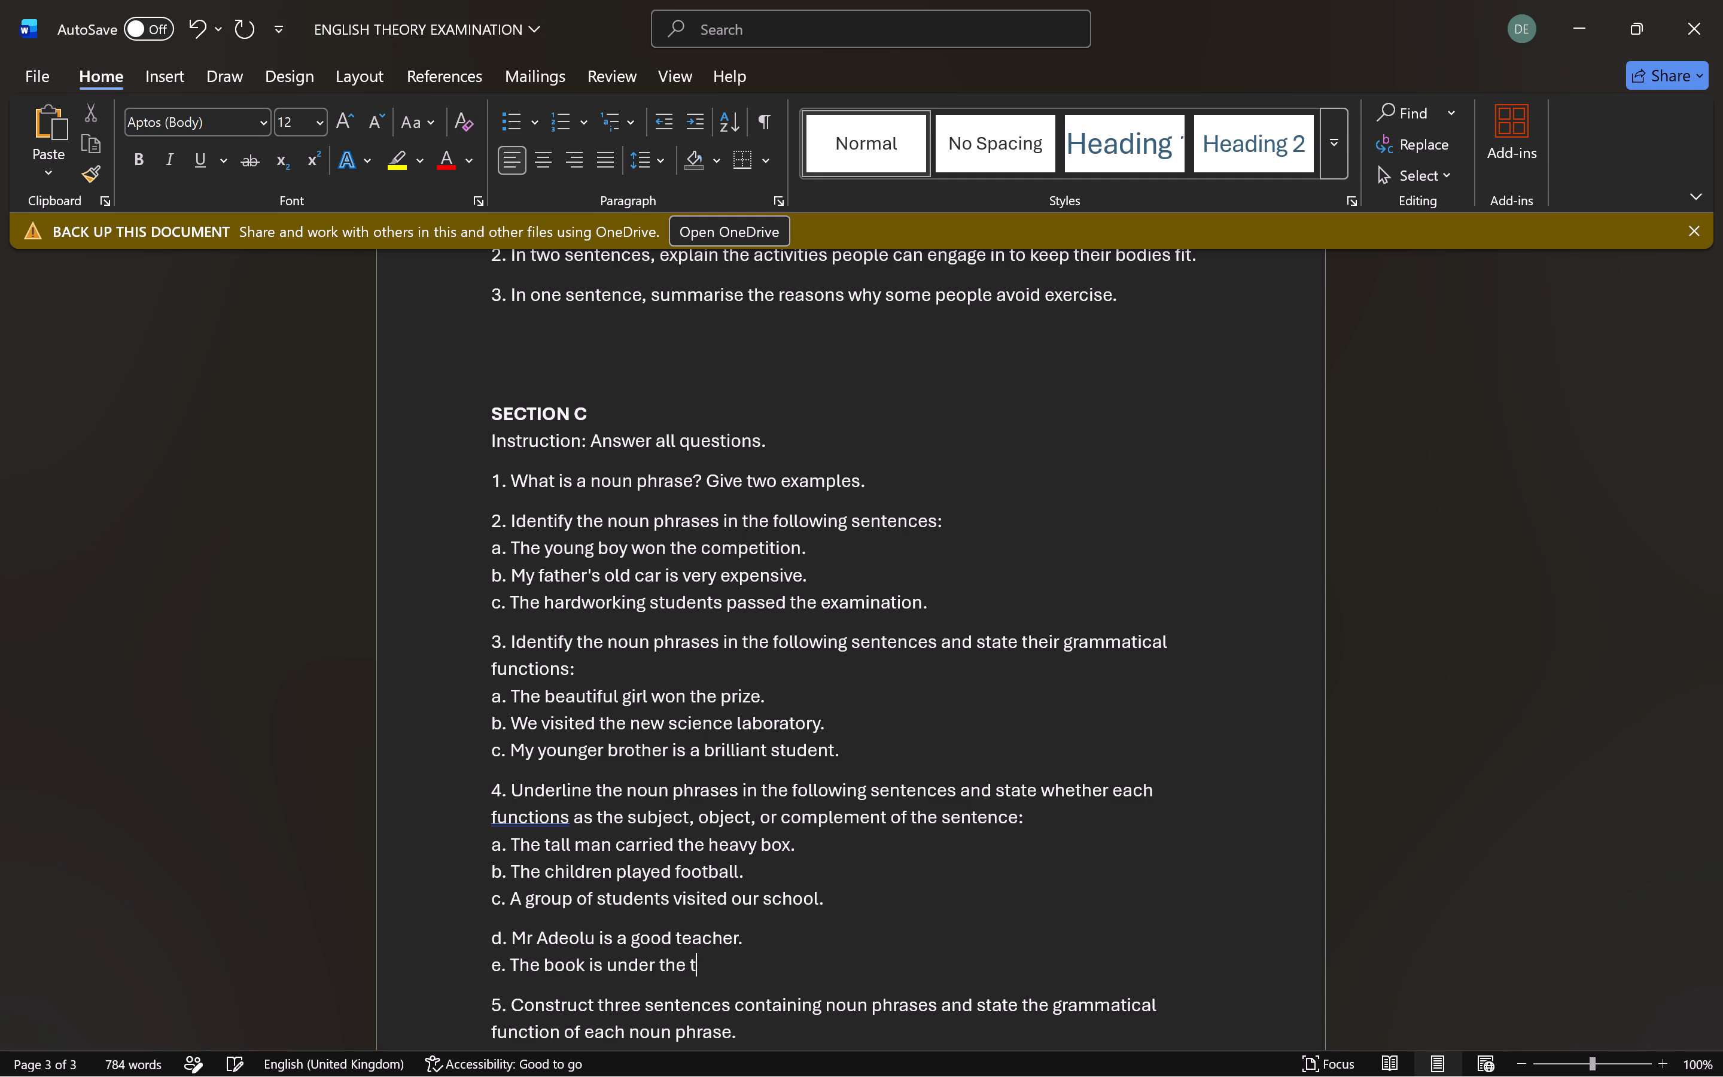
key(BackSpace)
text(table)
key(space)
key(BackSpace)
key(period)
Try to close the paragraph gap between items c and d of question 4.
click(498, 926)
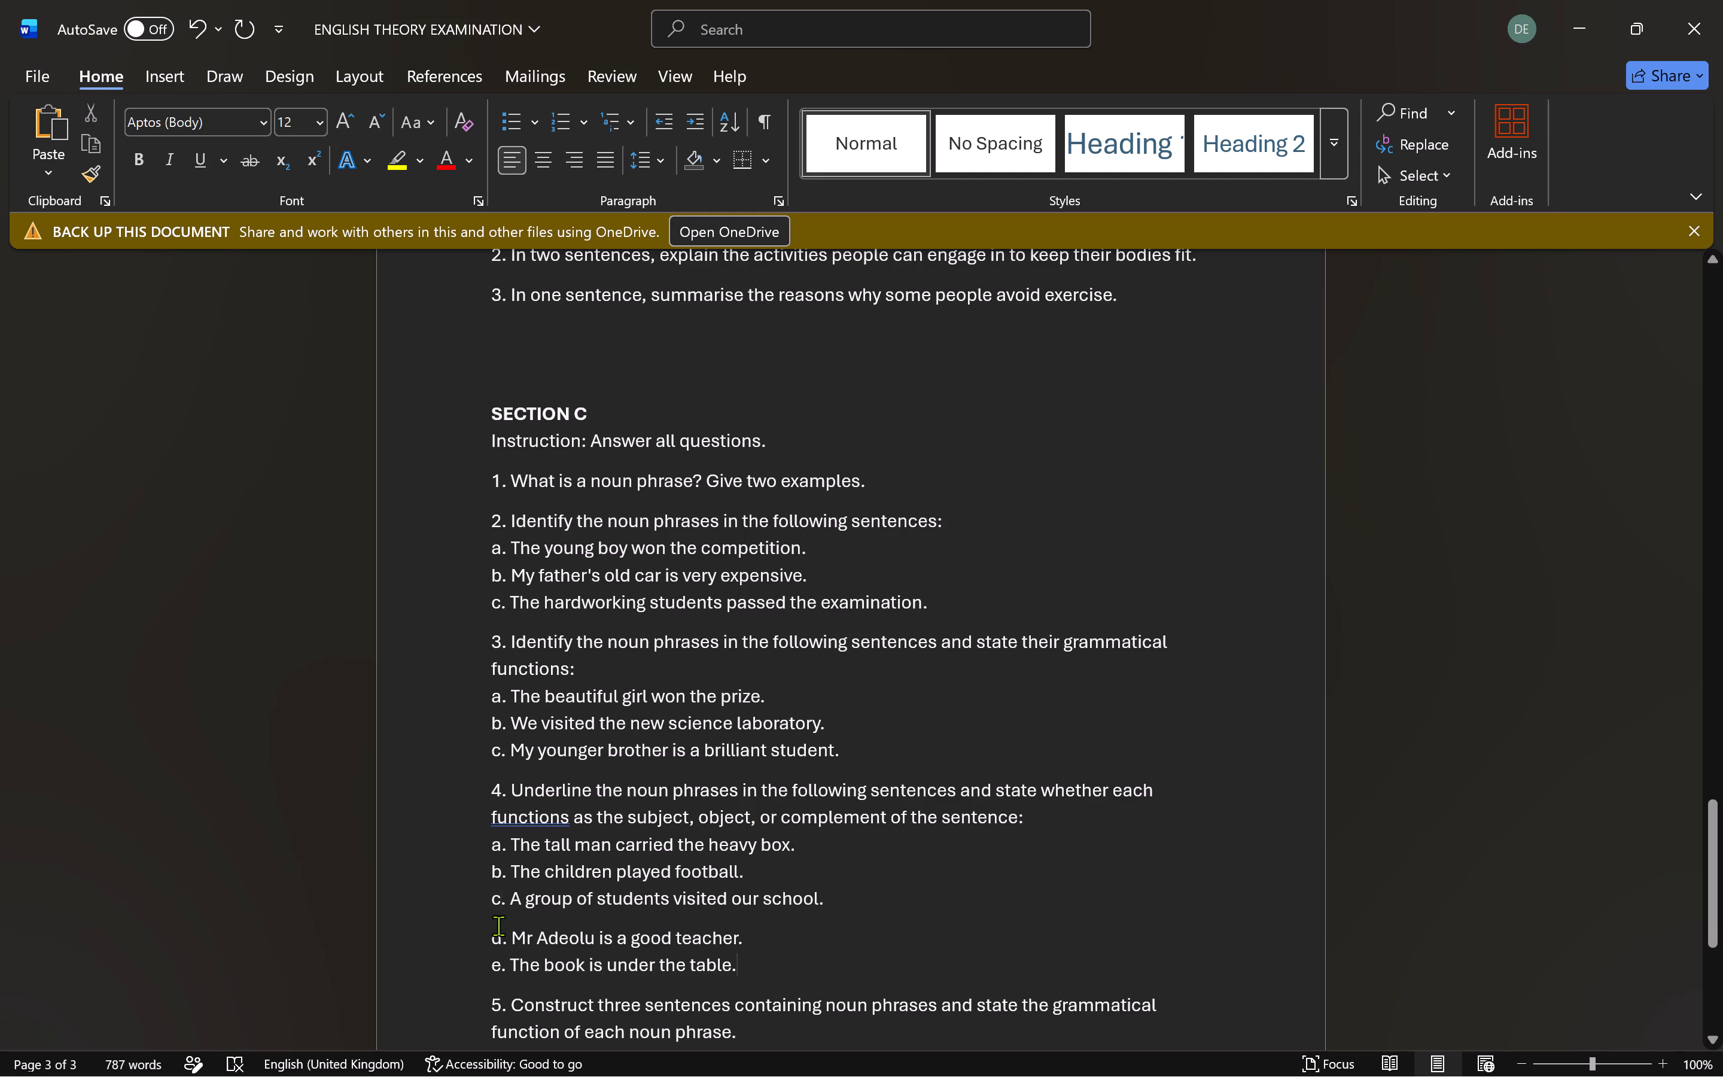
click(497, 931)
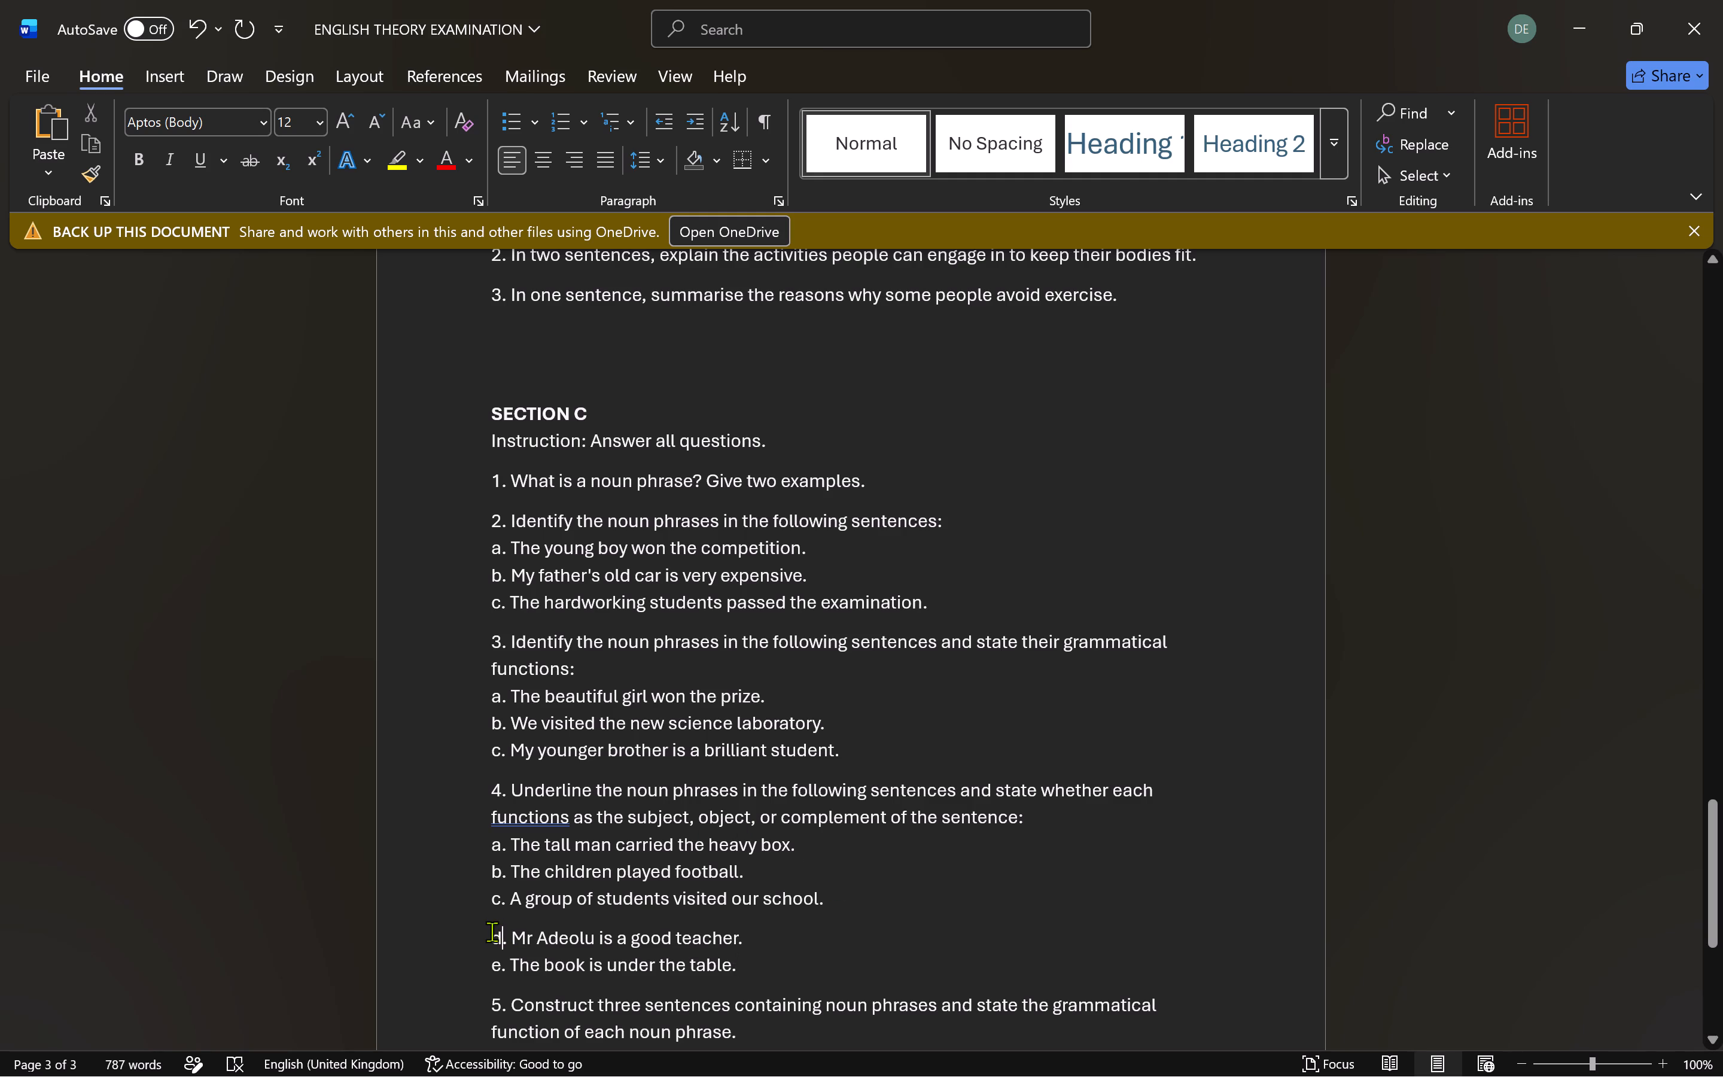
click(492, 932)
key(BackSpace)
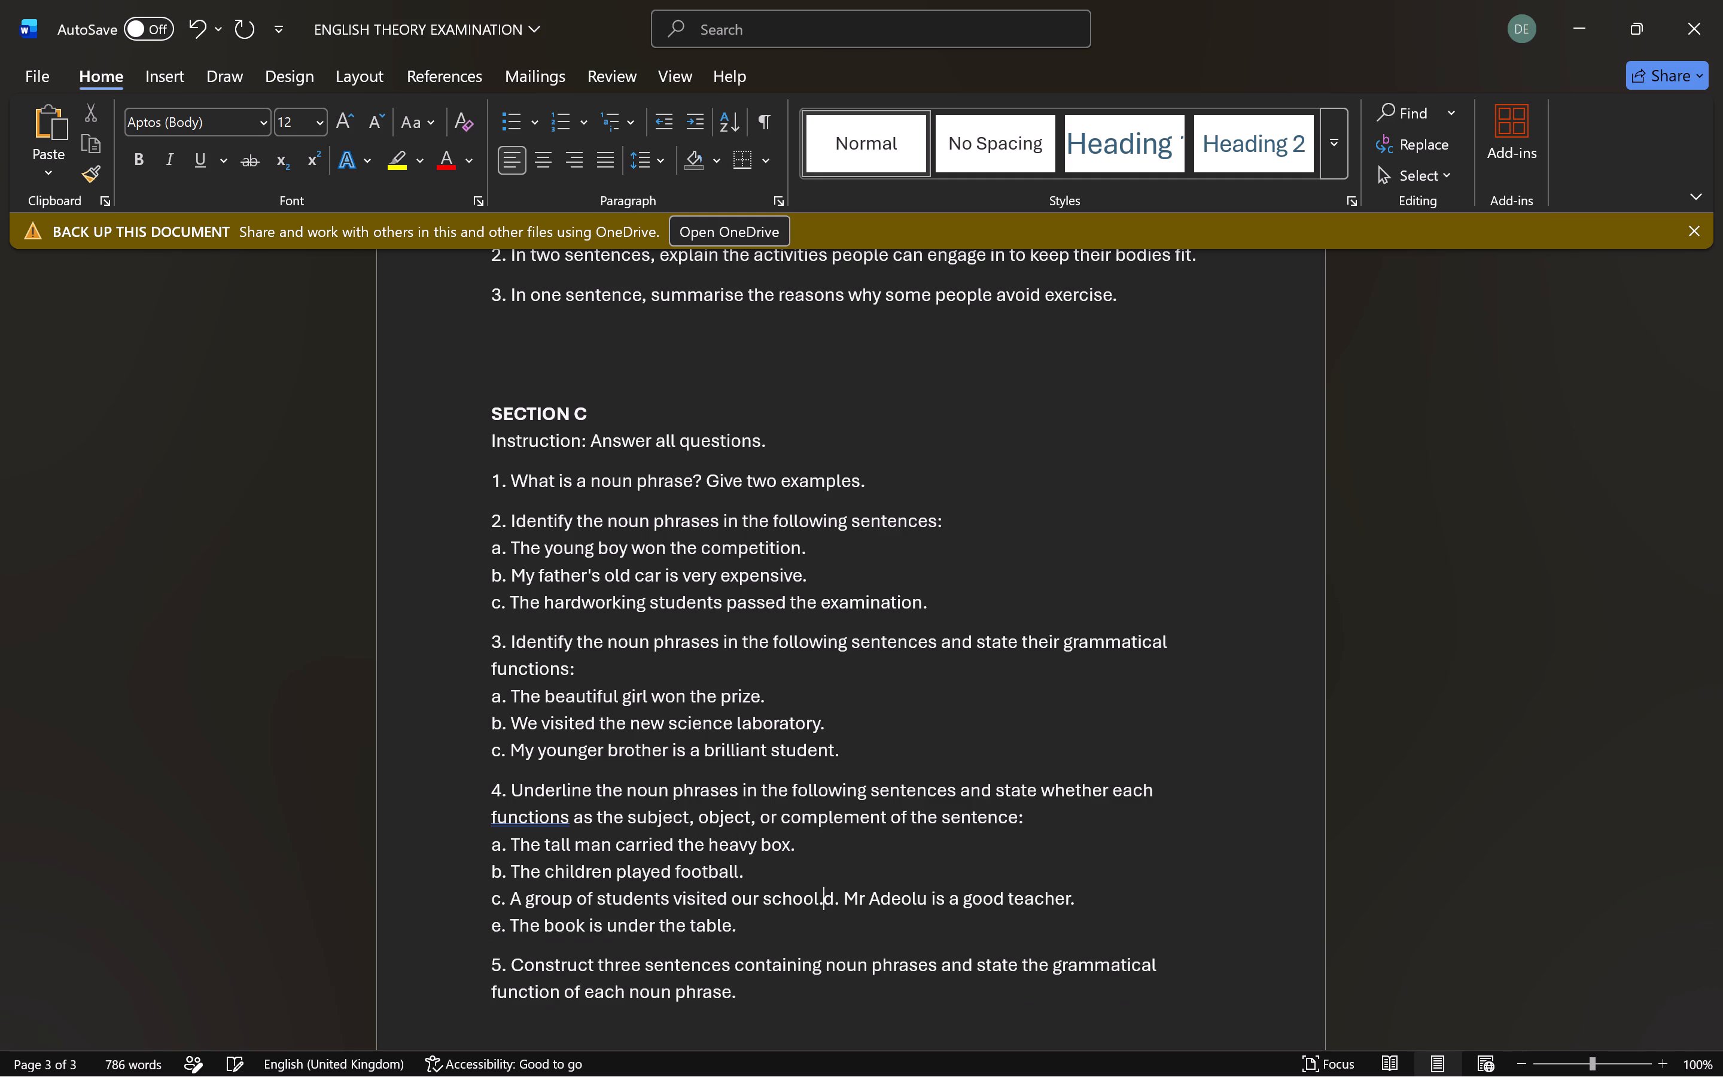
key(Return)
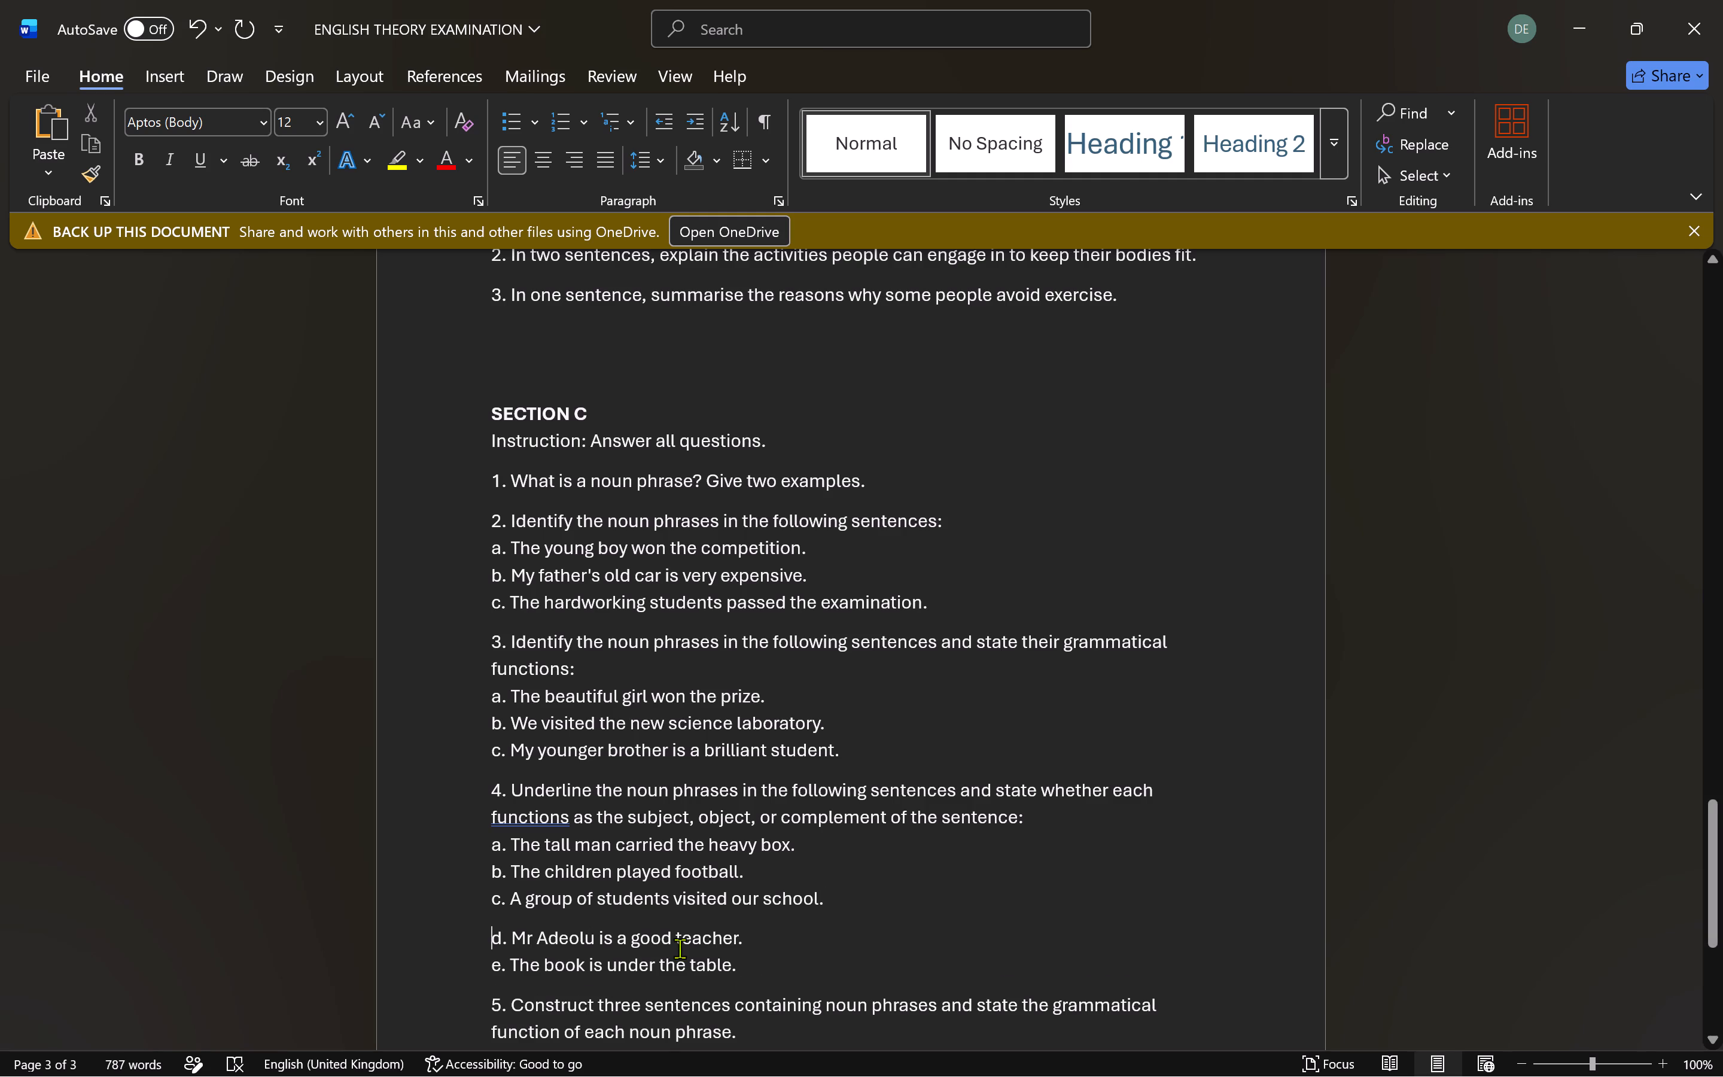
Delete Section C questions 1 to 3, including their lettered sentences, keeping the section heading and instruction.
scroll(680, 948, down, 2)
click(746, 771)
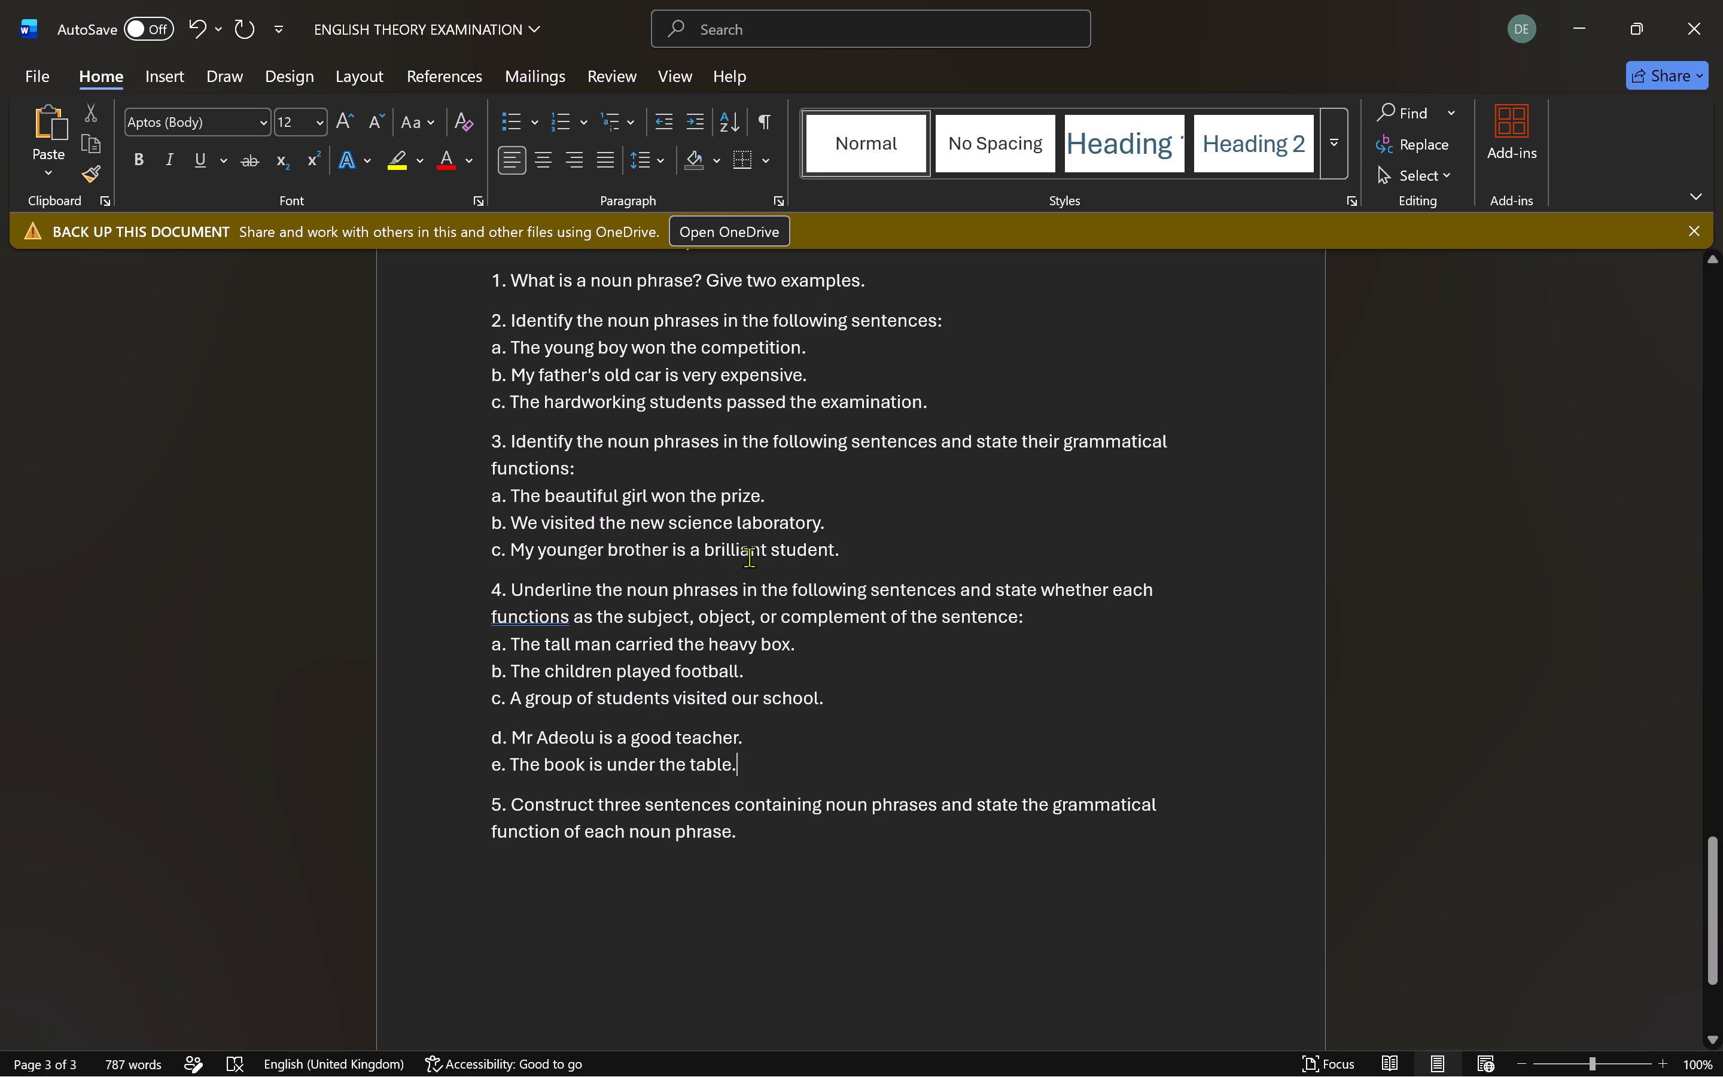
drag(867, 543, 741, 511)
drag(741, 511, 514, 688)
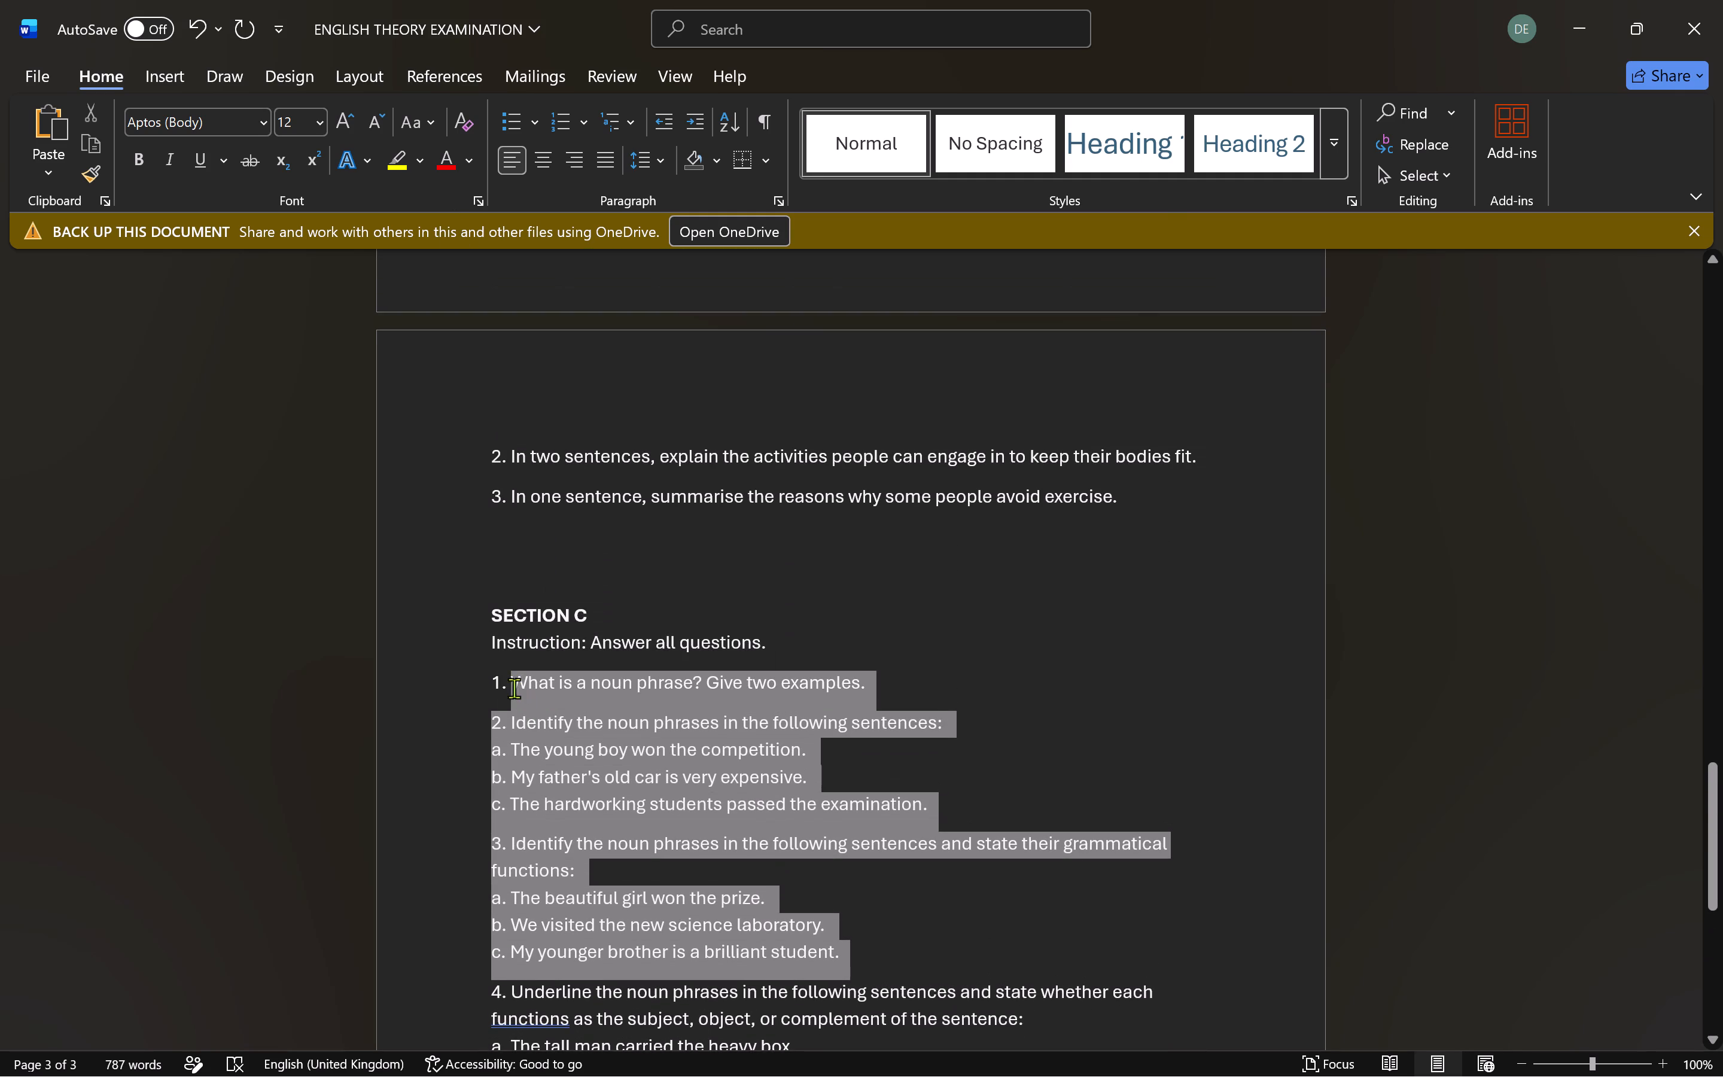
drag(514, 688, 483, 678)
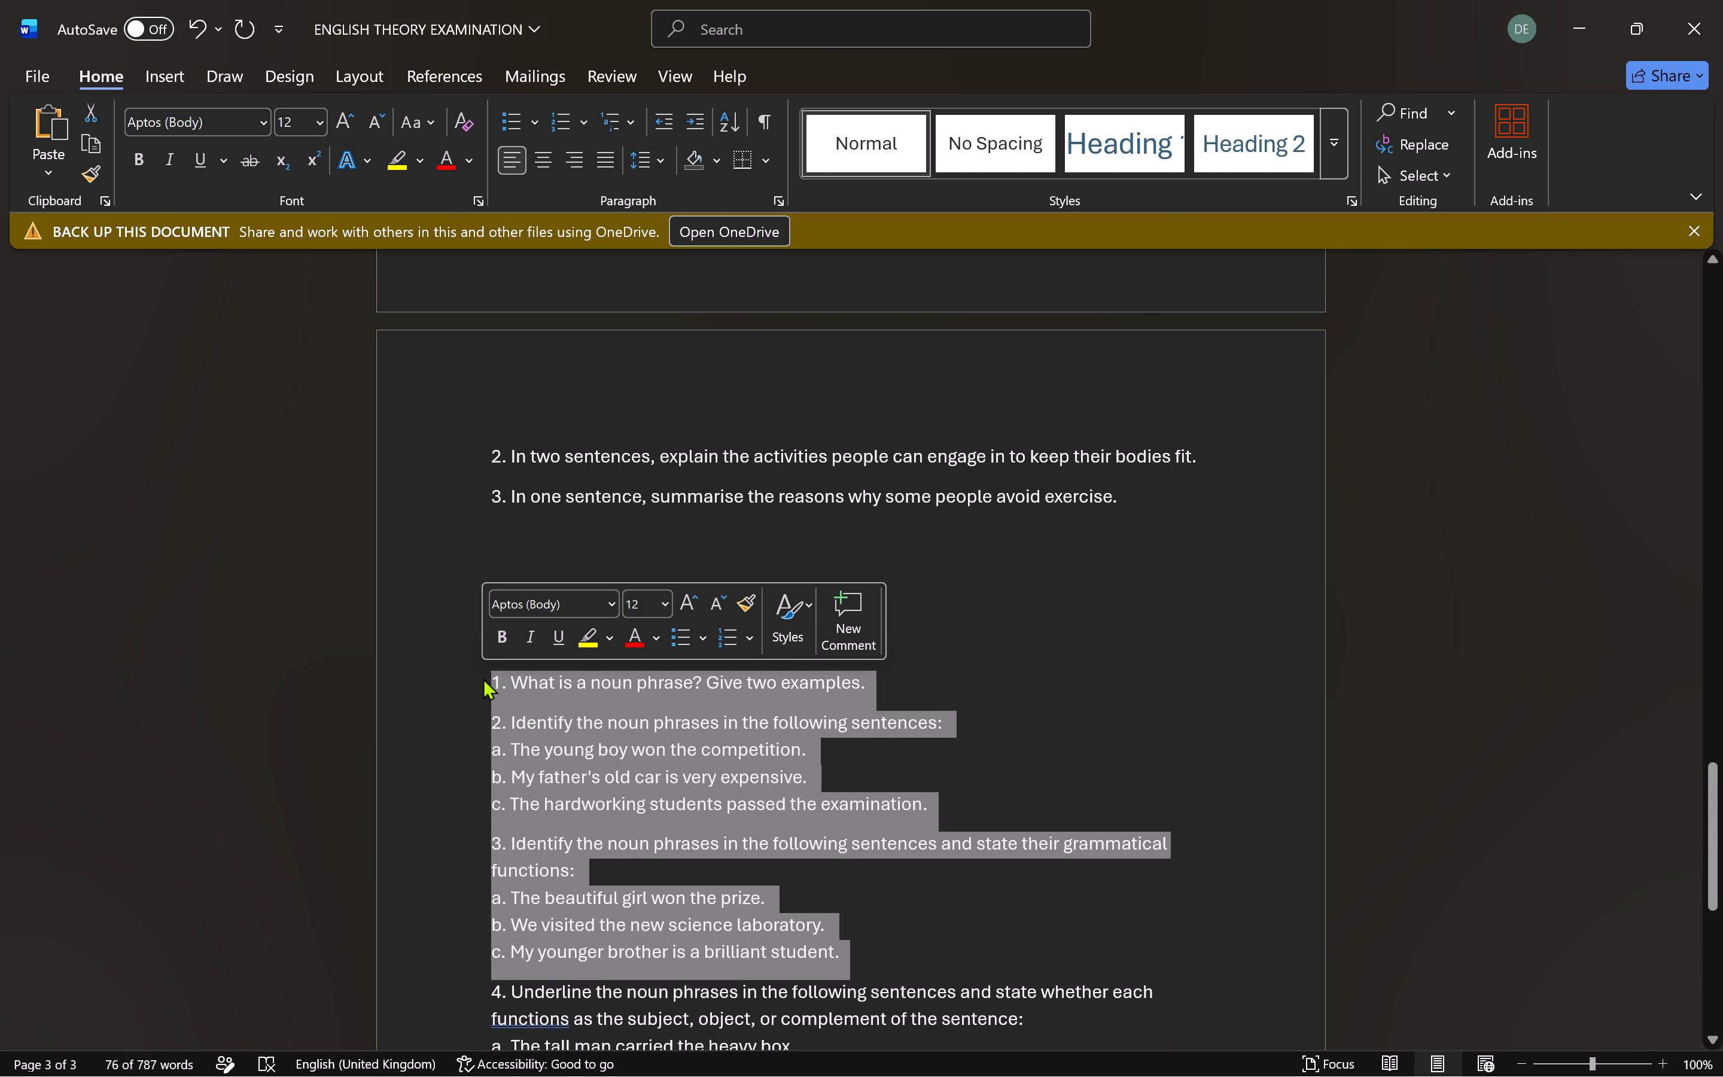
key(BackSpace)
Renumber the question on underlining noun phrases as question 1.
click(502, 686)
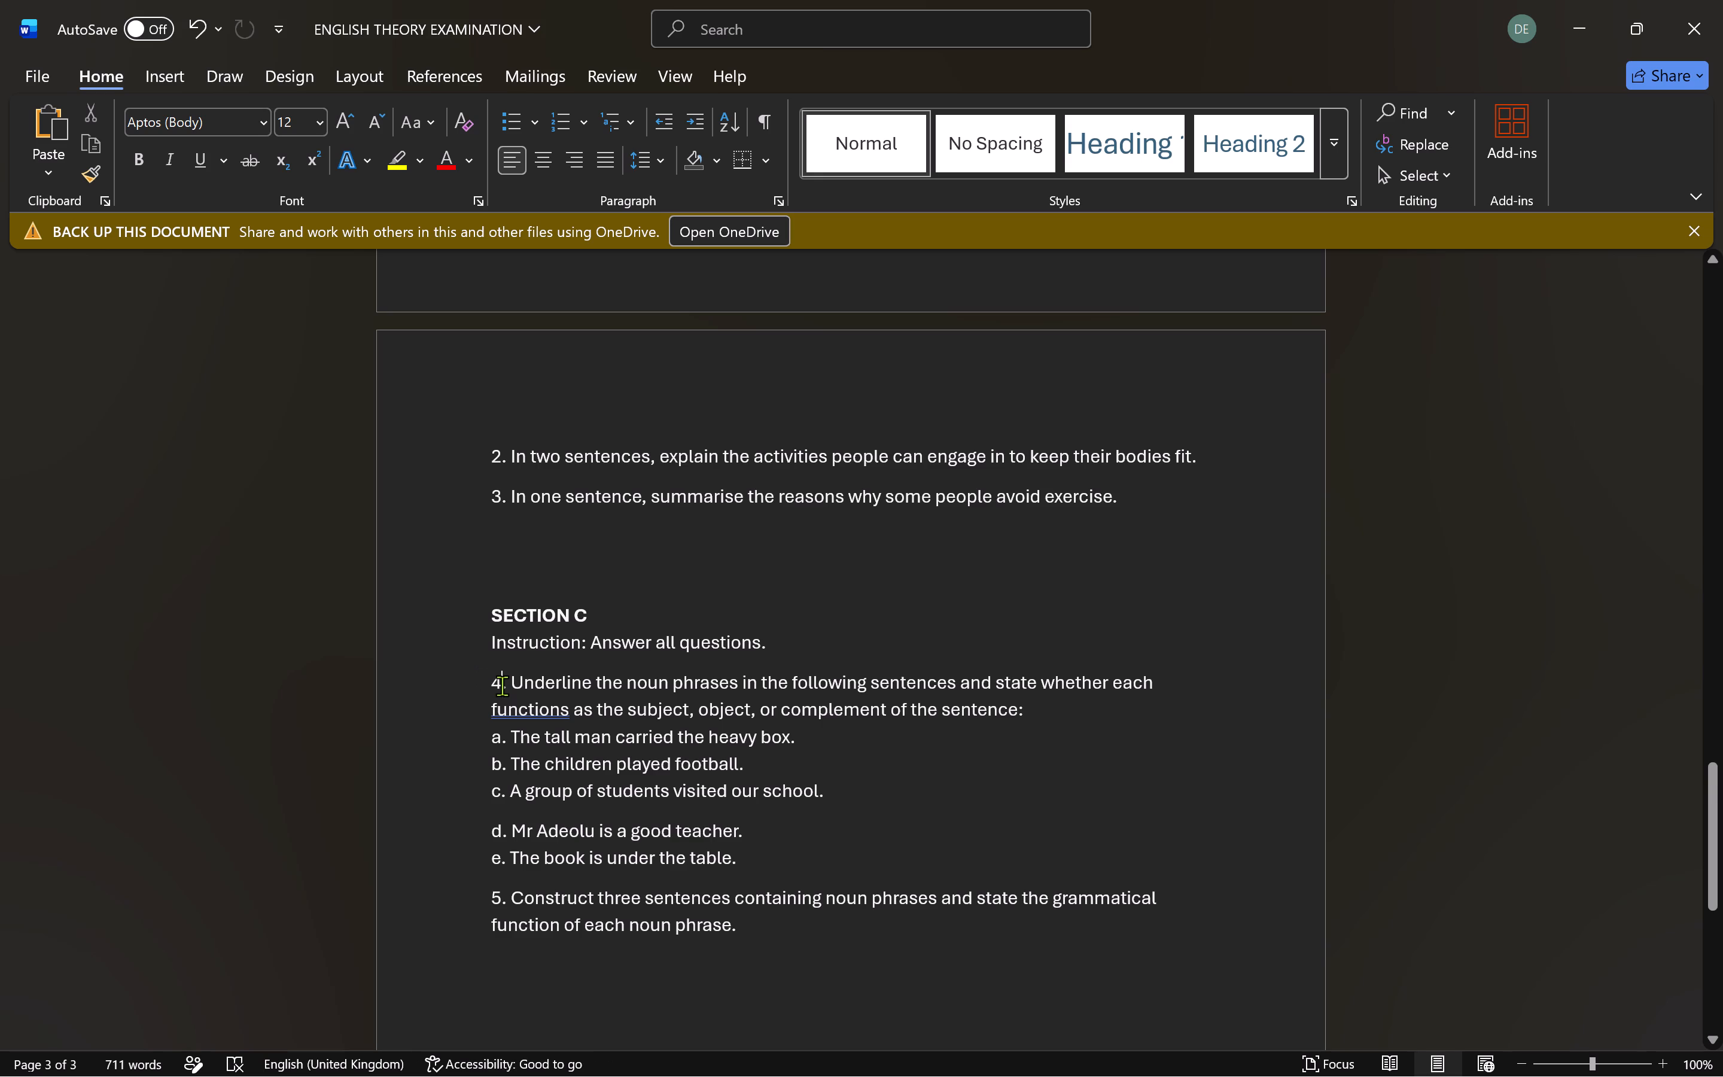
key(BackSpace)
key(1)
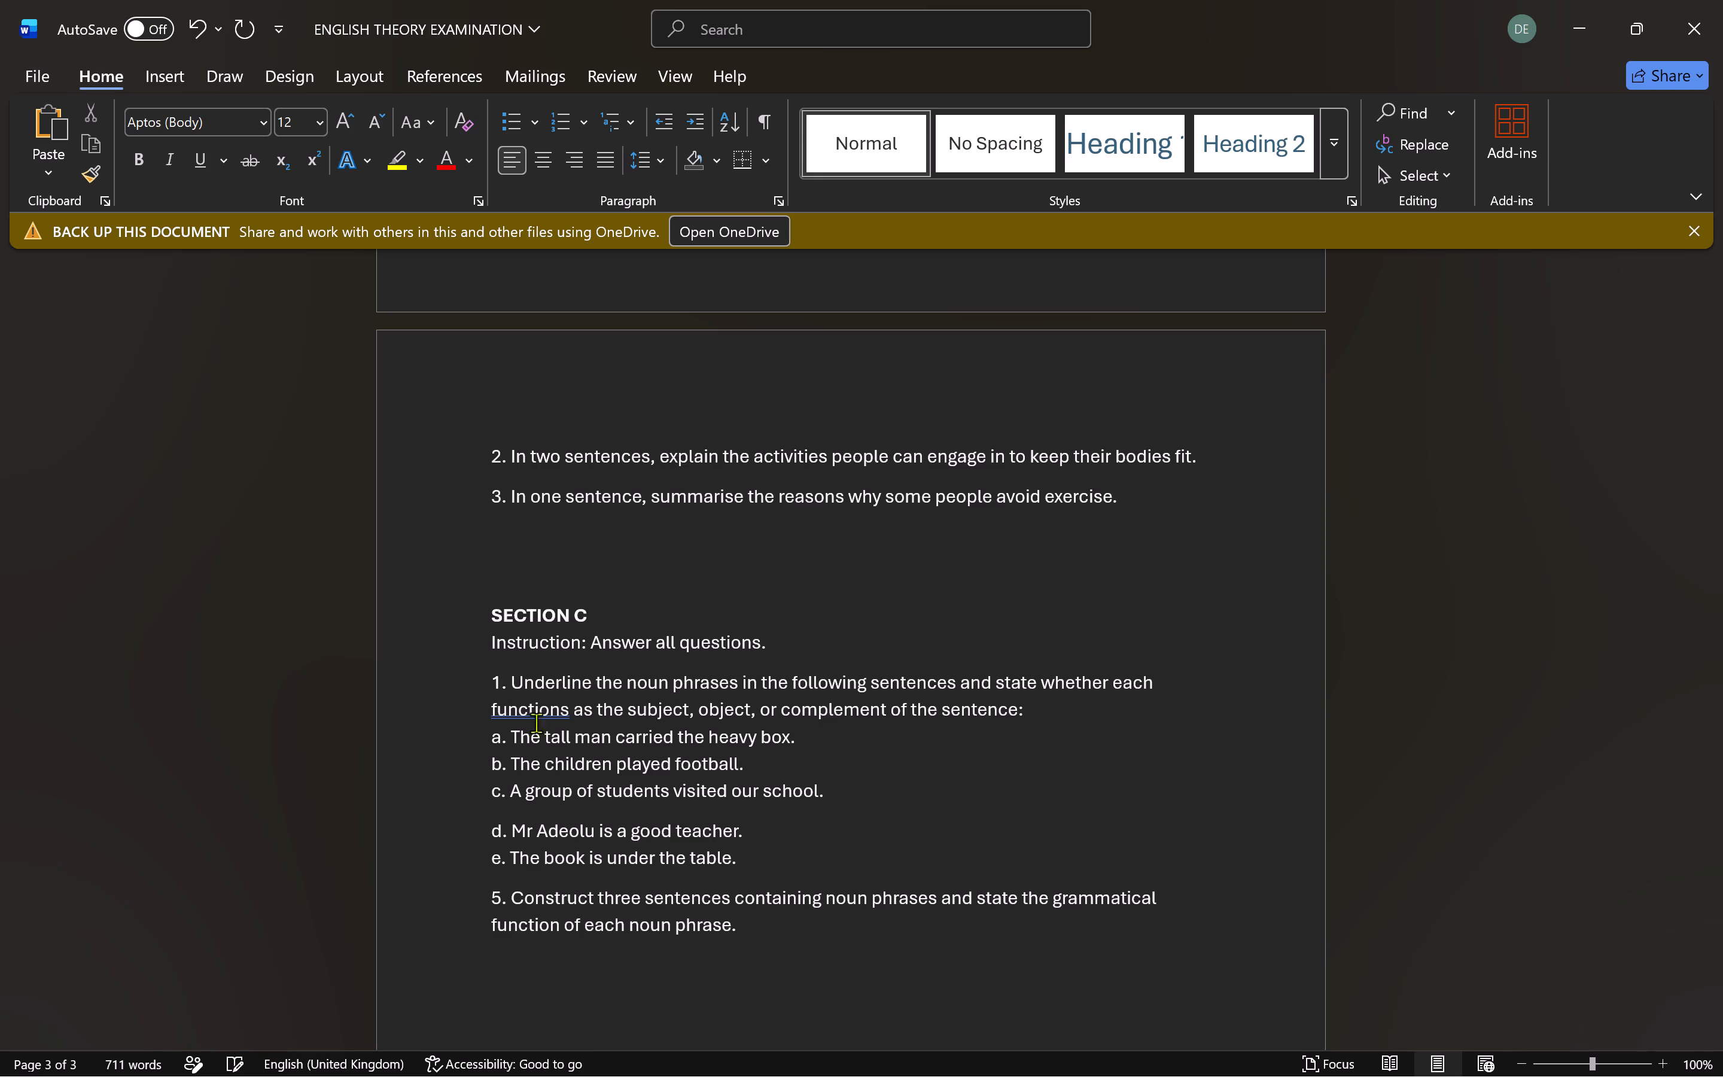
Delete Section C question 5 about constructing three sentences containing noun phrases.
drag(781, 975, 486, 908)
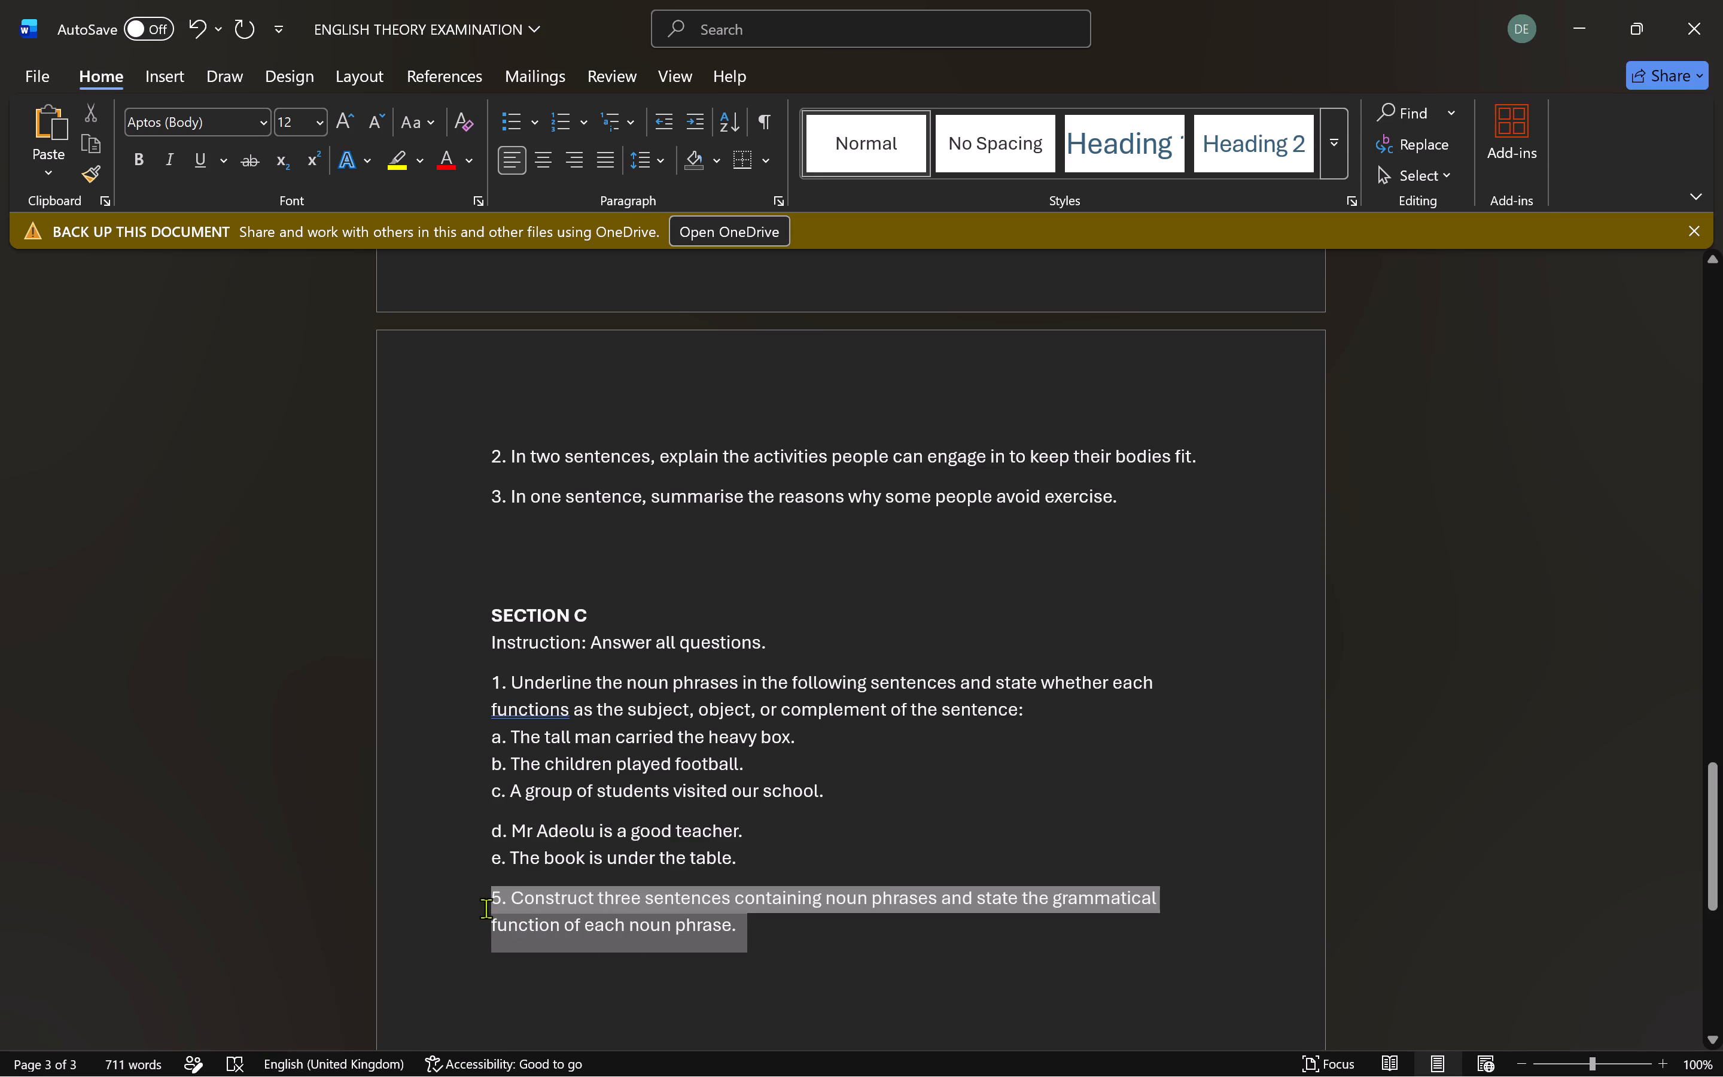
drag(486, 908, 486, 908)
key(BackSpace)
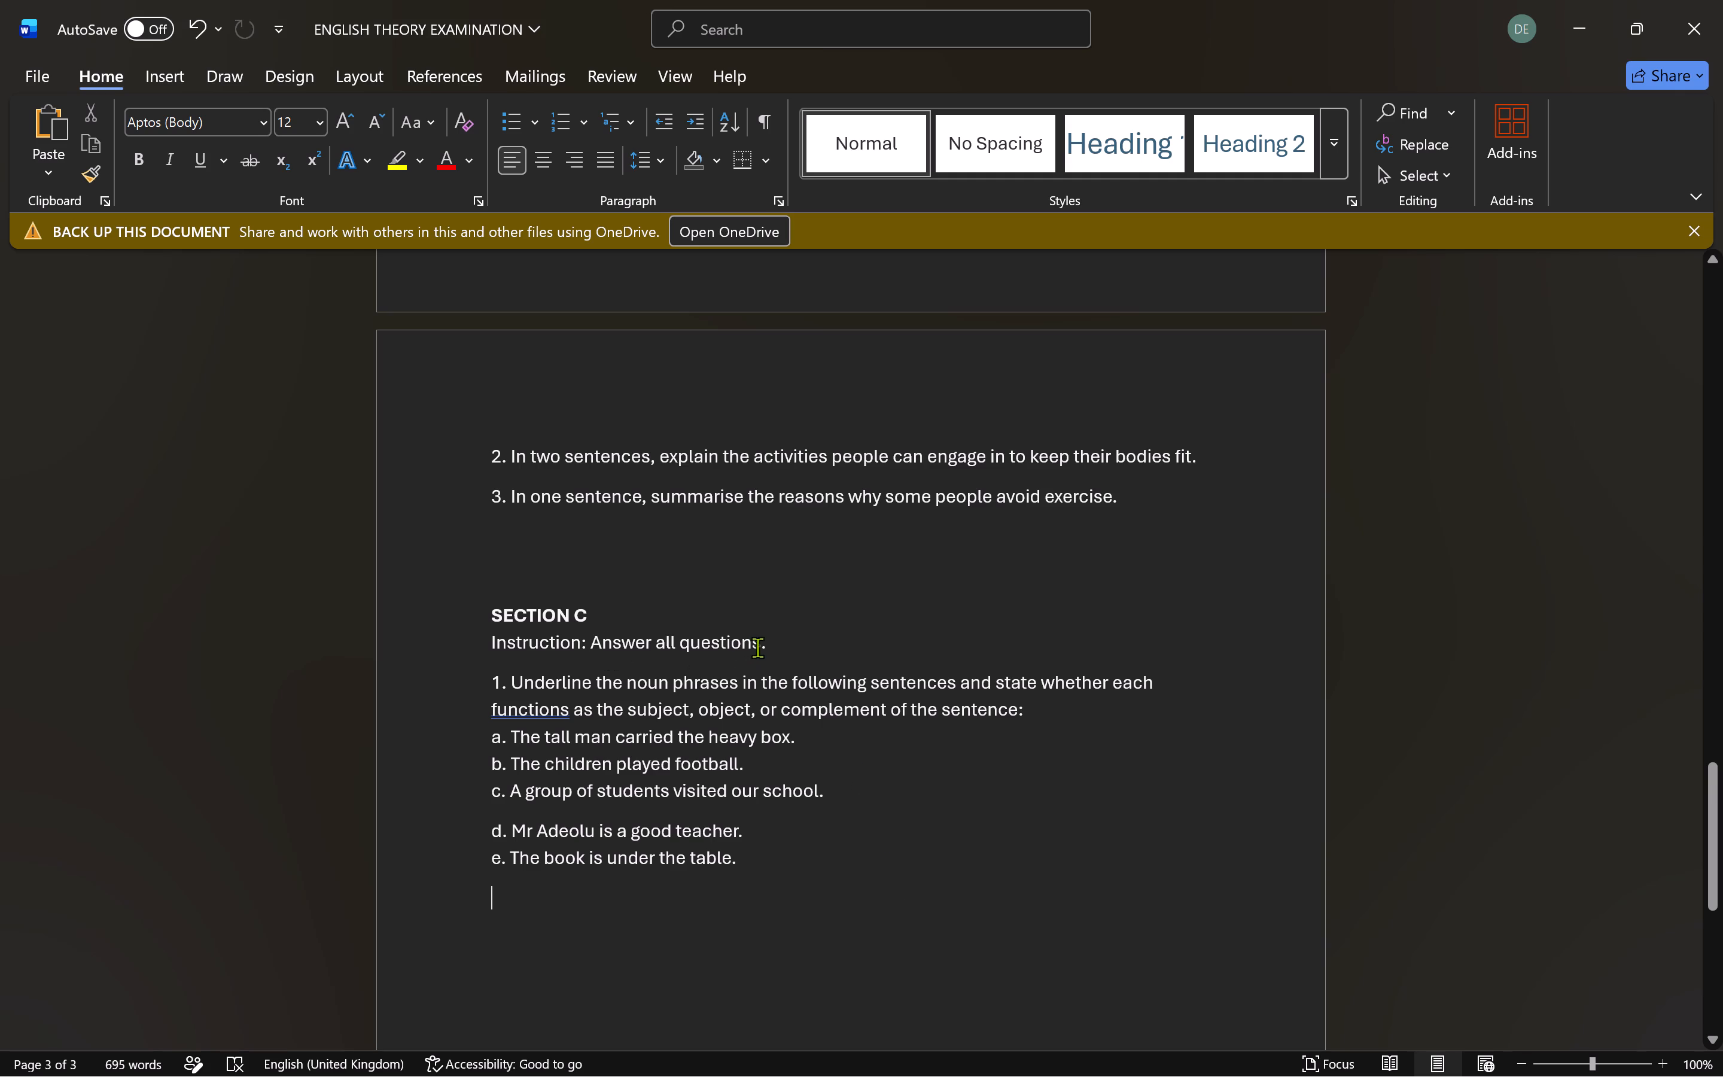
Delete the "Instruction: Answer all questions." line under the SECTION C heading, including its line break.
click(784, 648)
key(BackSpace)
key(BackSpace)
key(BackSpace)
key(BackSpace)
key(BackSpace)
key(BackSpace)
key(BackSpace)
key(BackSpace)
key(BackSpace)
key(BackSpace)
key(BackSpace)
key(BackSpace)
key(BackSpace)
key(BackSpace)
key(BackSpace)
key(BackSpace)
key(BackSpace)
key(BackSpace)
key(BackSpace)
key(BackSpace)
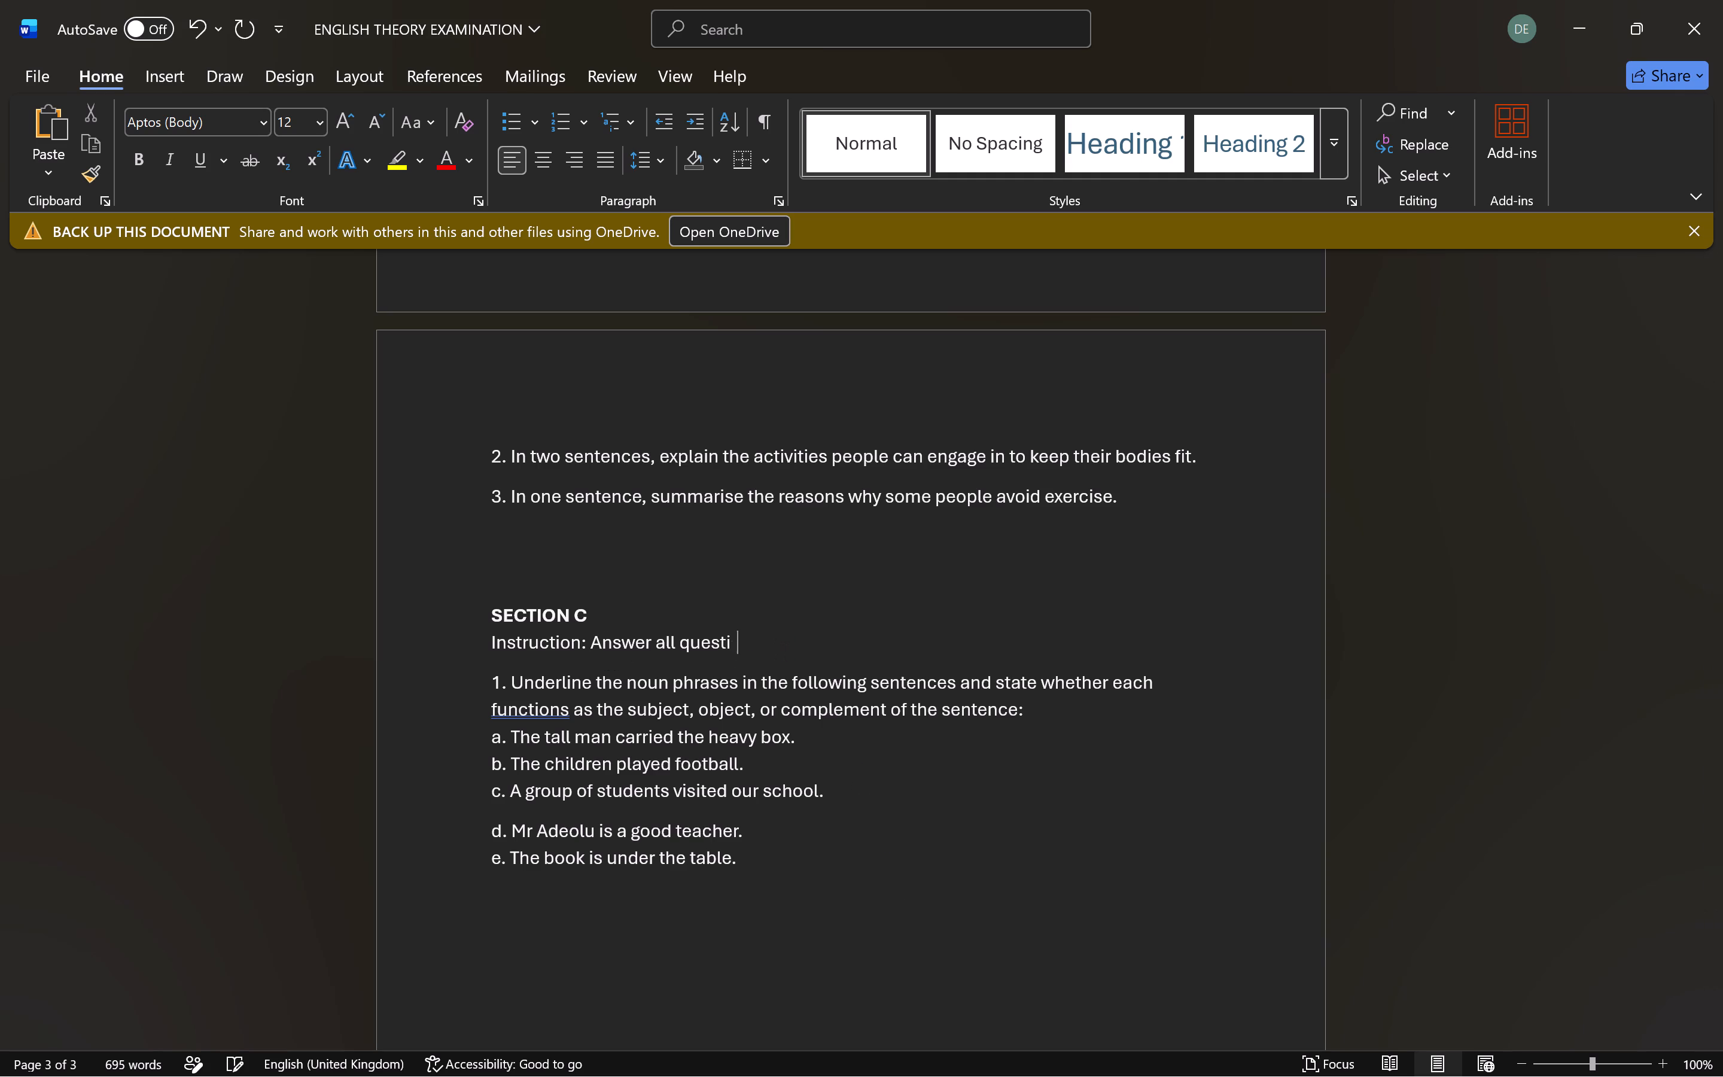
key(BackSpace)
key(BackSpace)
key(BackSpace)
key(BackSpace)
key(BackSpace)
key(BackSpace)
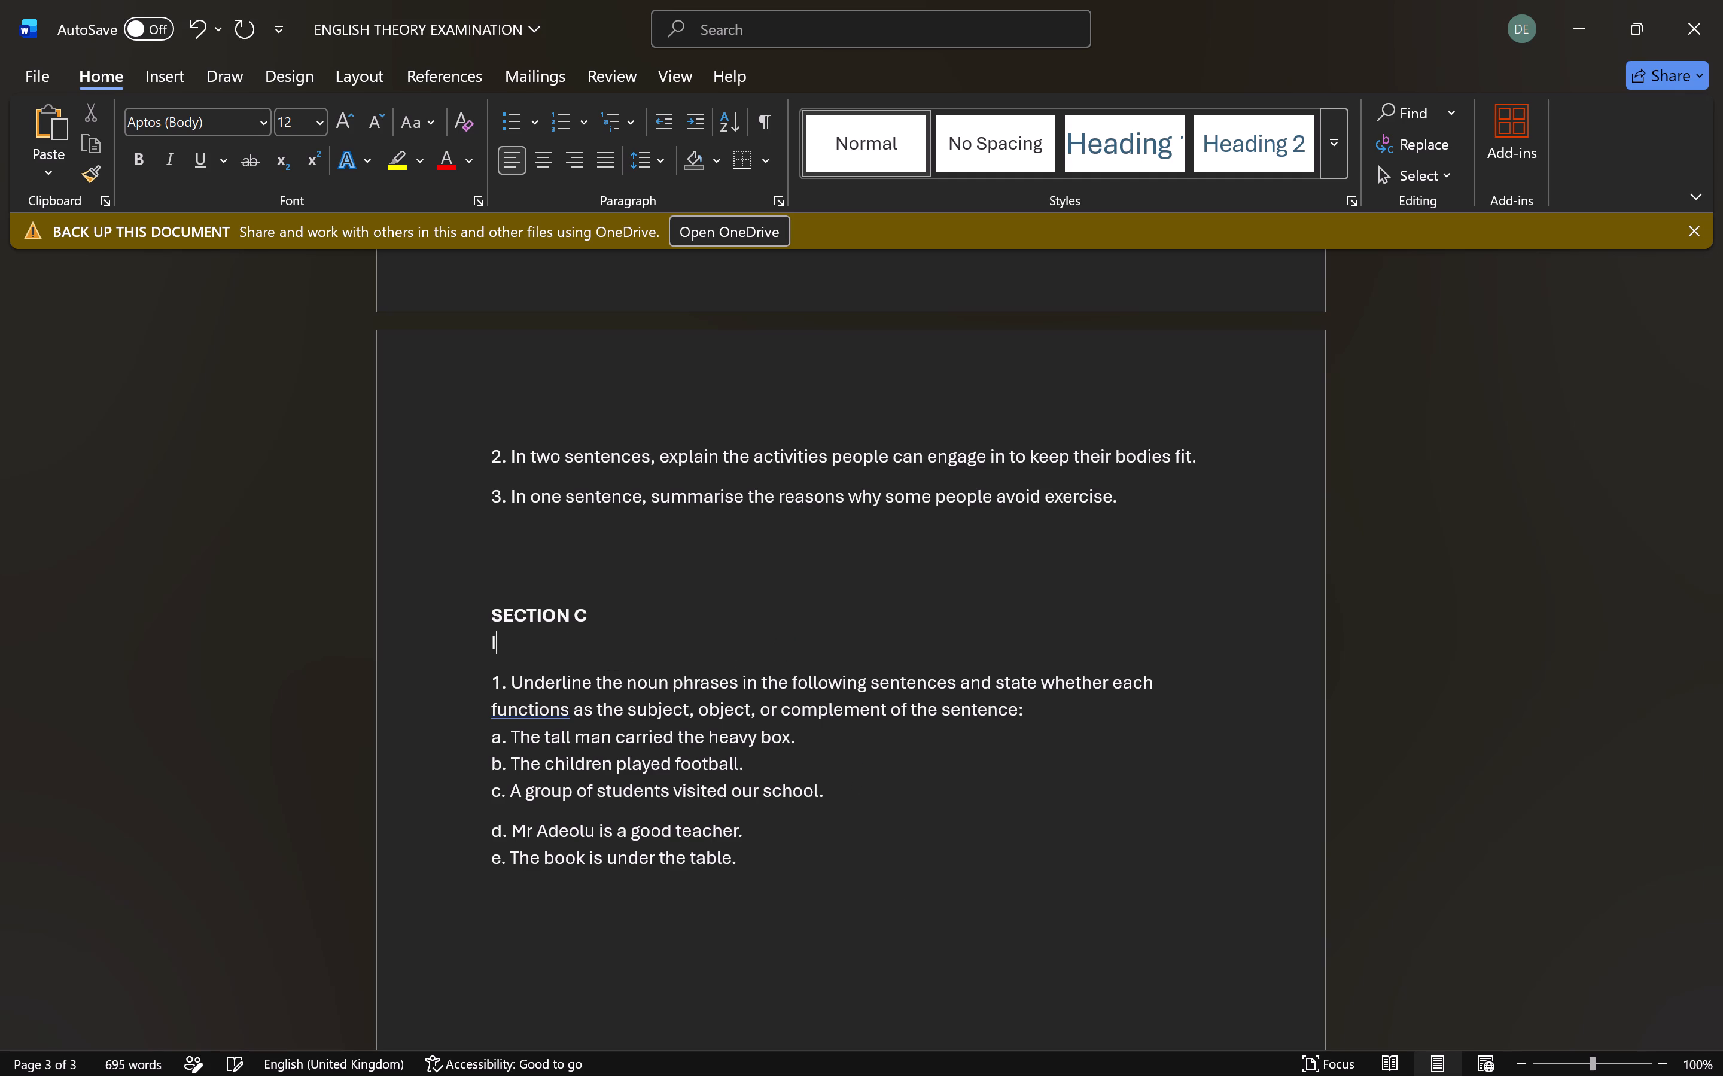
key(BackSpace)
key(BackSpace)
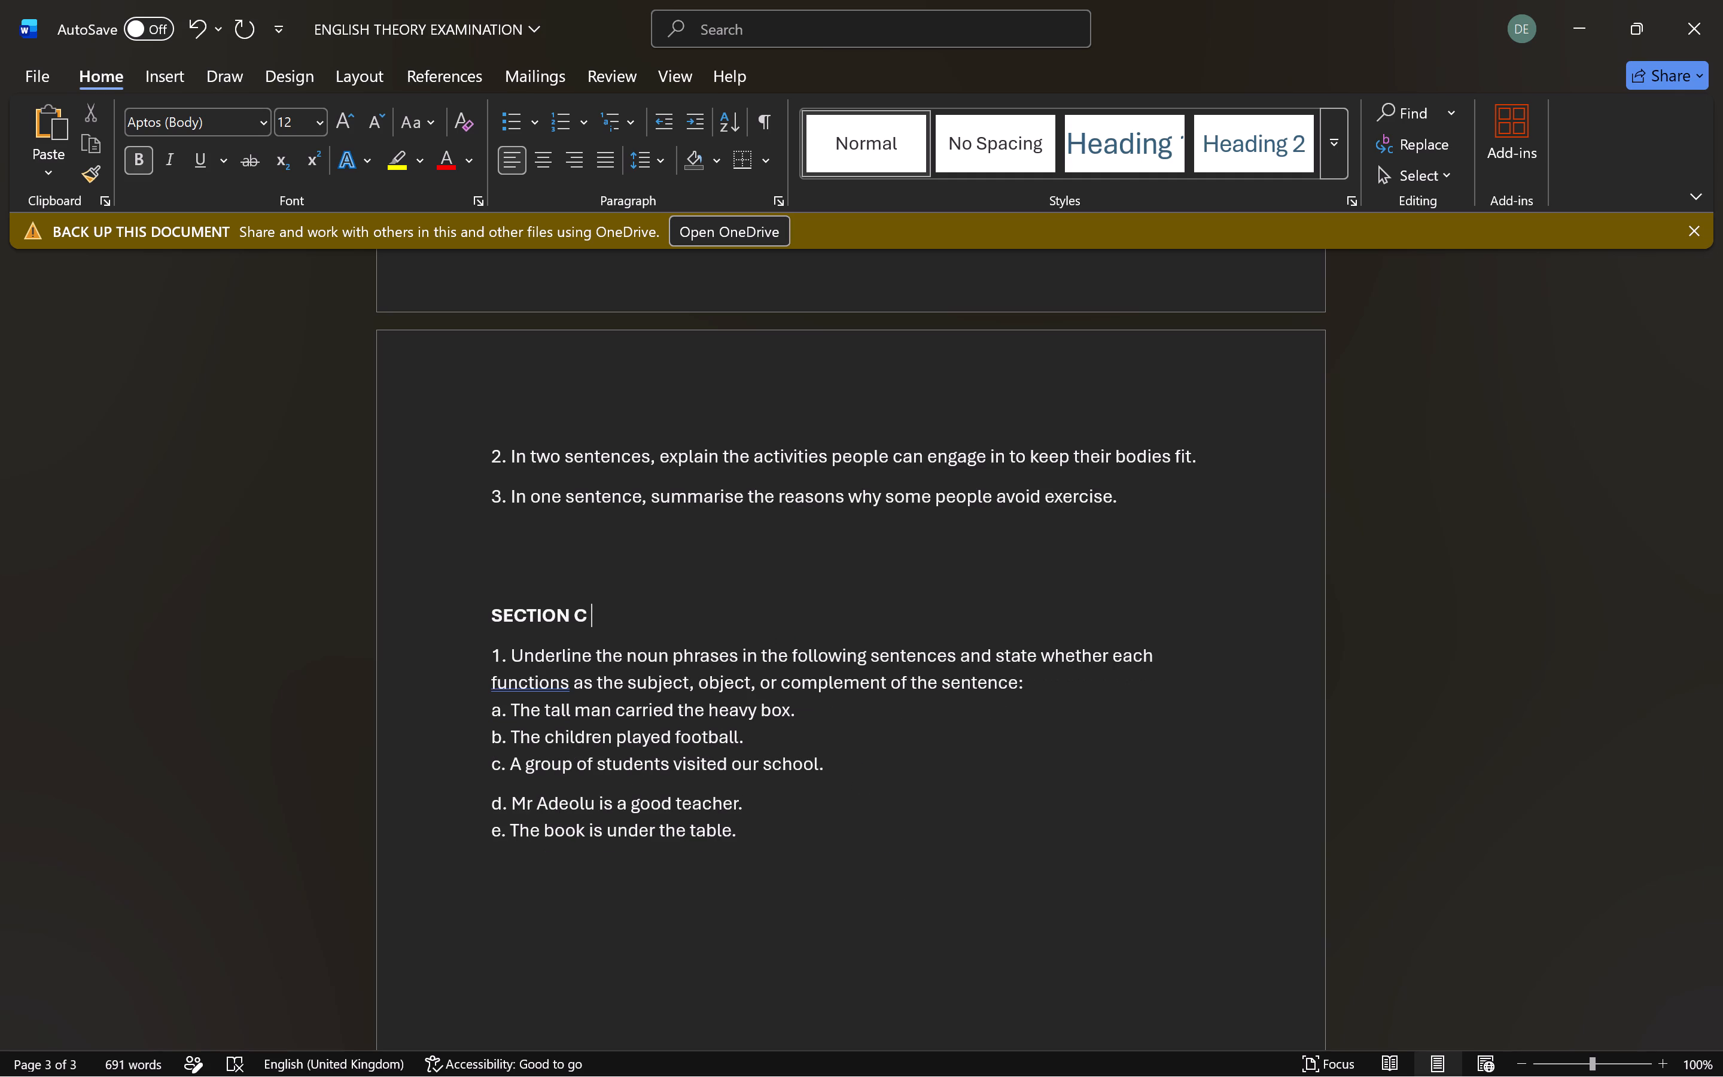
Save the theory examination document.
key(ctrl+s)
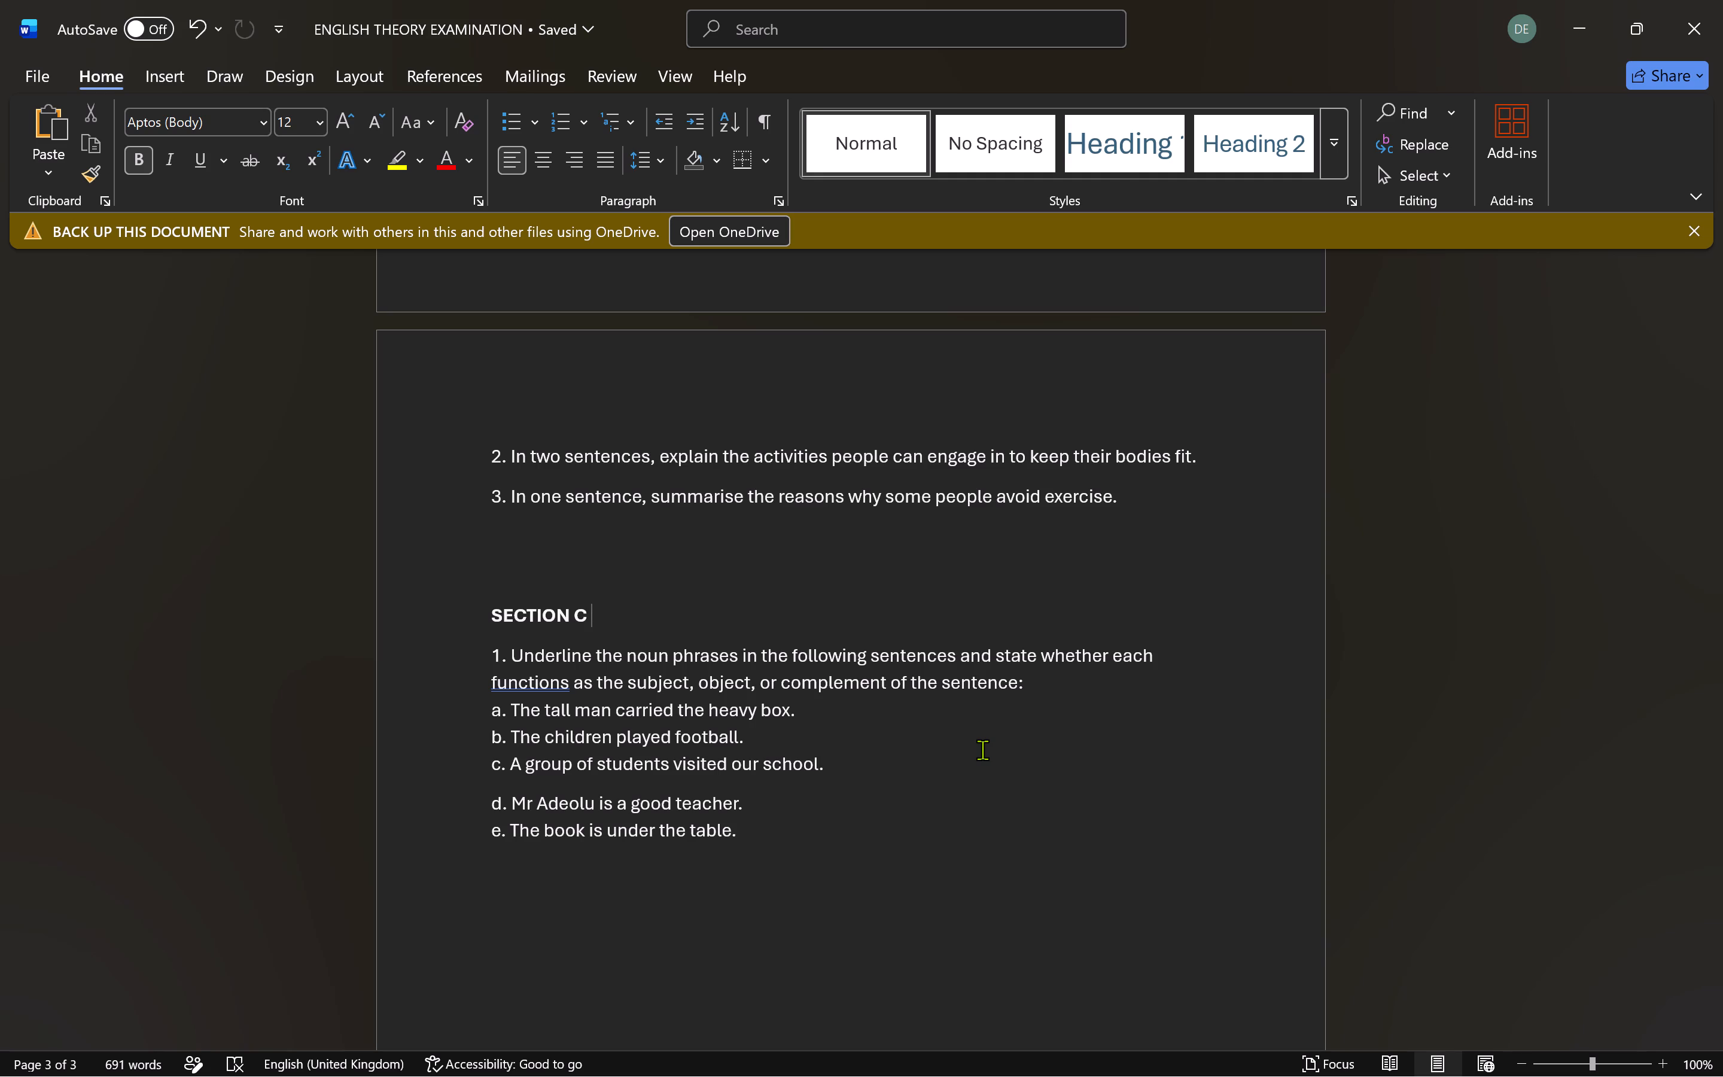
Add a "SECTION D" heading on a new line below the end of Section C.
key(Down)
key(Down)
key(Down)
key(Down)
key(Down)
key(Down)
key(Down)
key(Down)
key(Down)
key(Down)
key(Down)
key(Down)
key(Down)
key(Return)
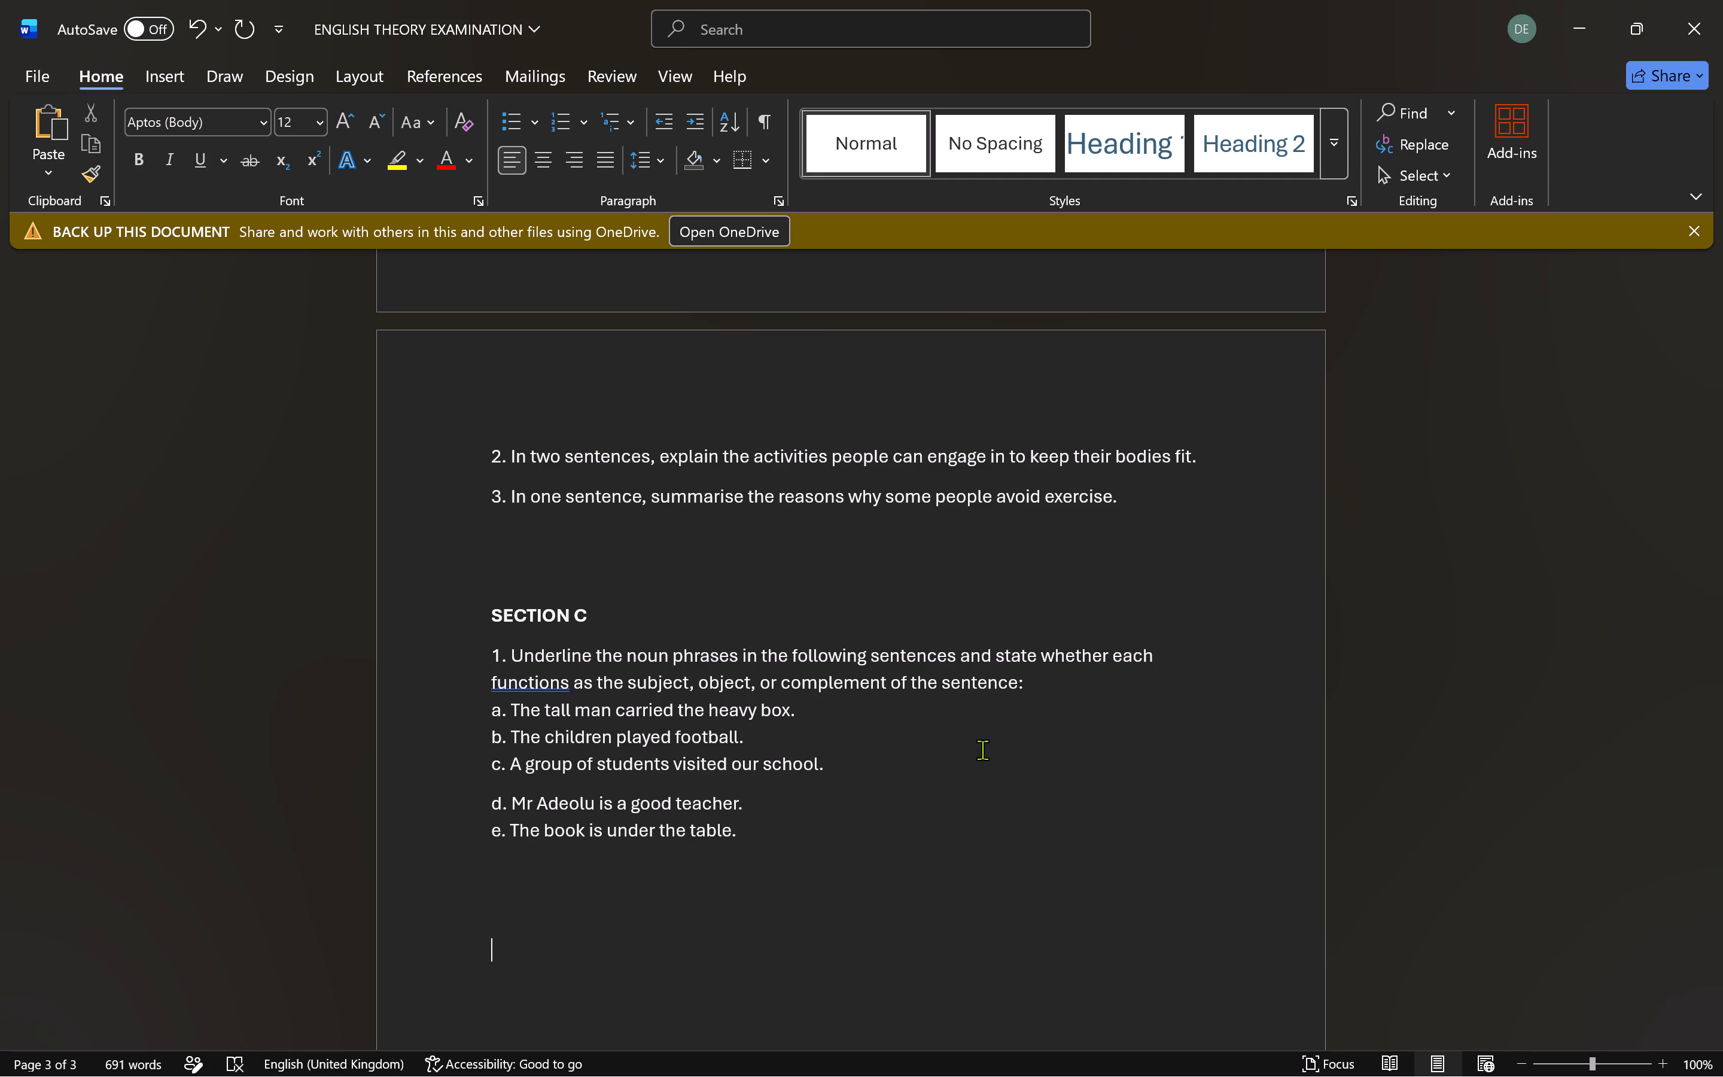
text(SECTION D)
key(space)
Make the SECTION D heading bold and start a new line without bold beneath it.
drag(646, 927, 540, 960)
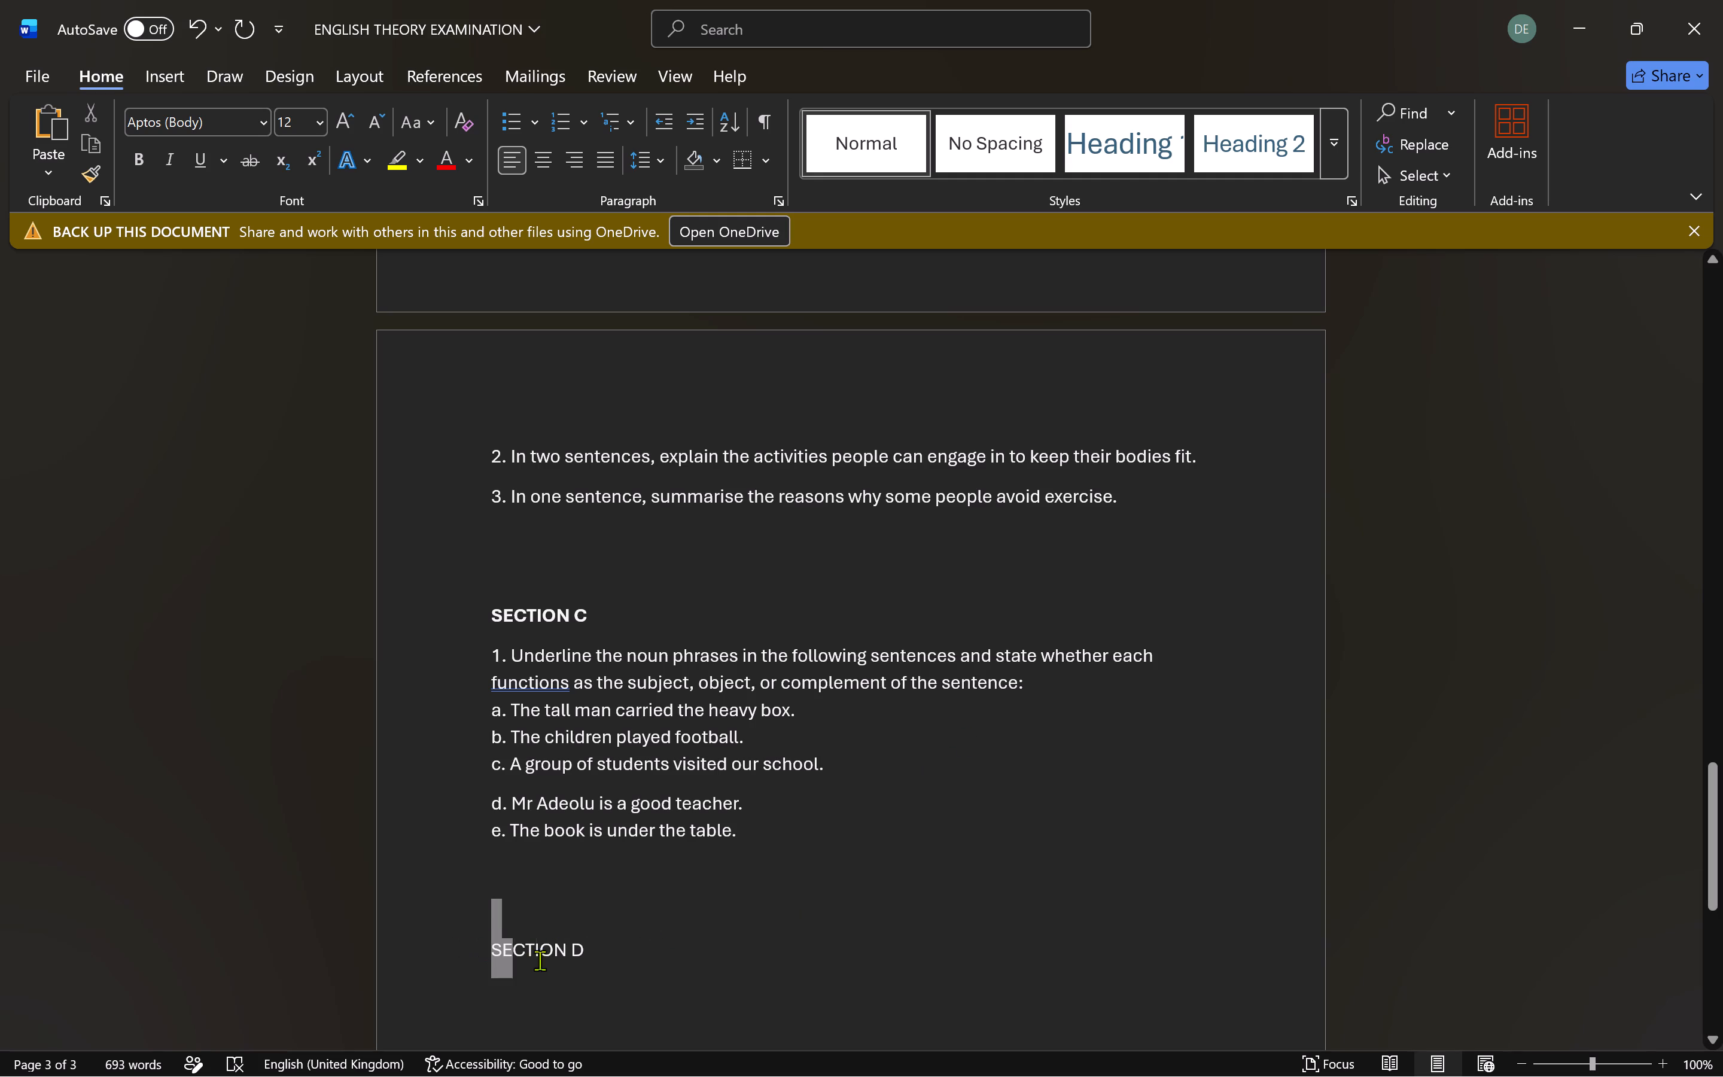
drag(540, 960, 593, 965)
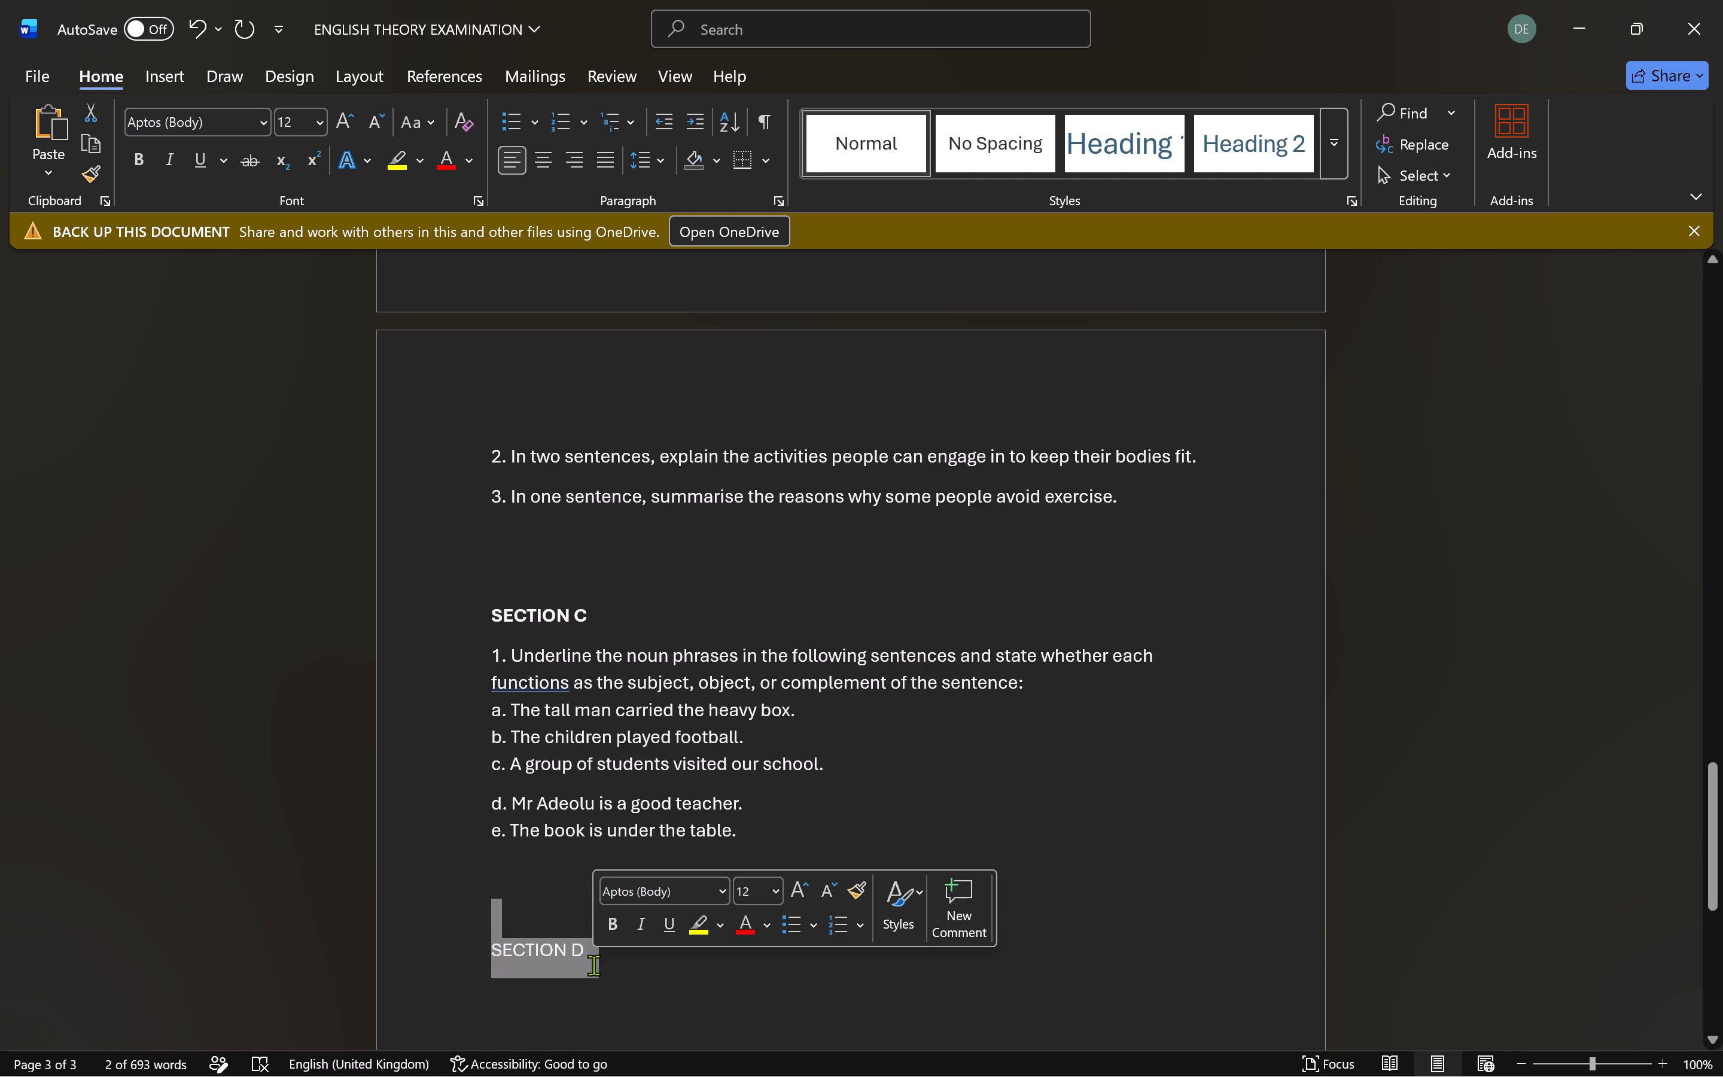
key(ctrl+b)
key(Return)
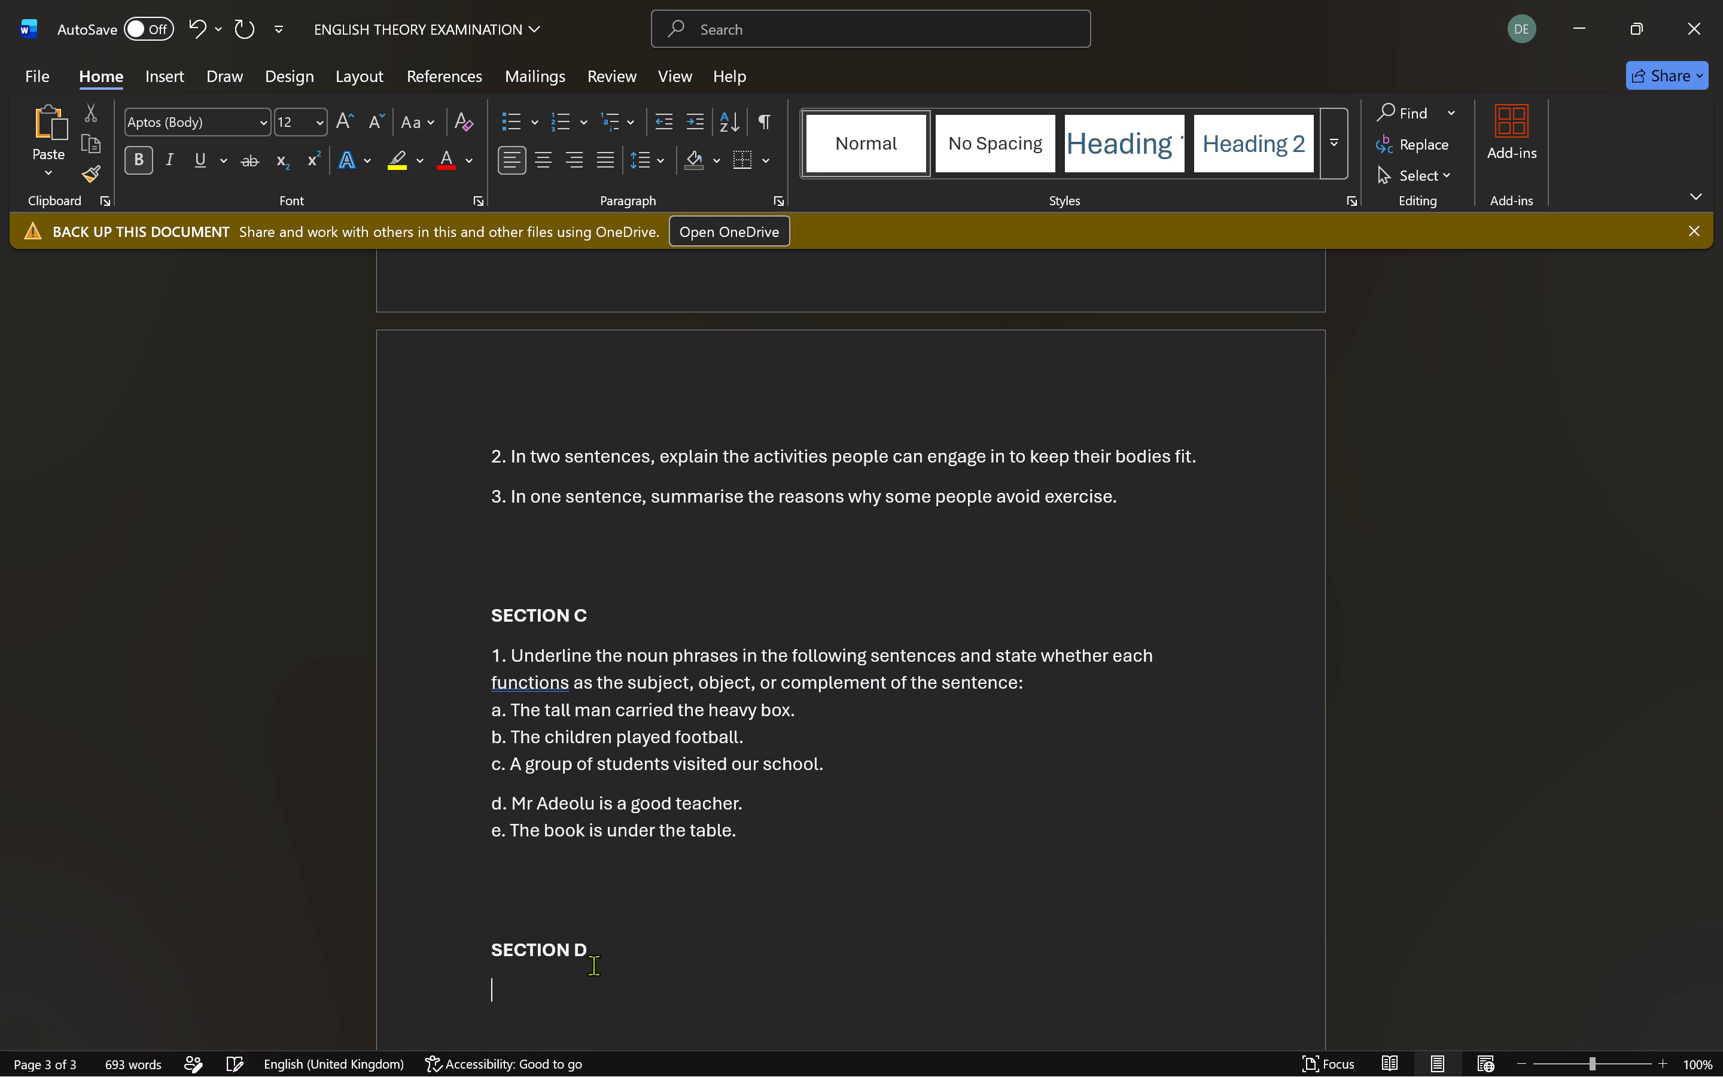
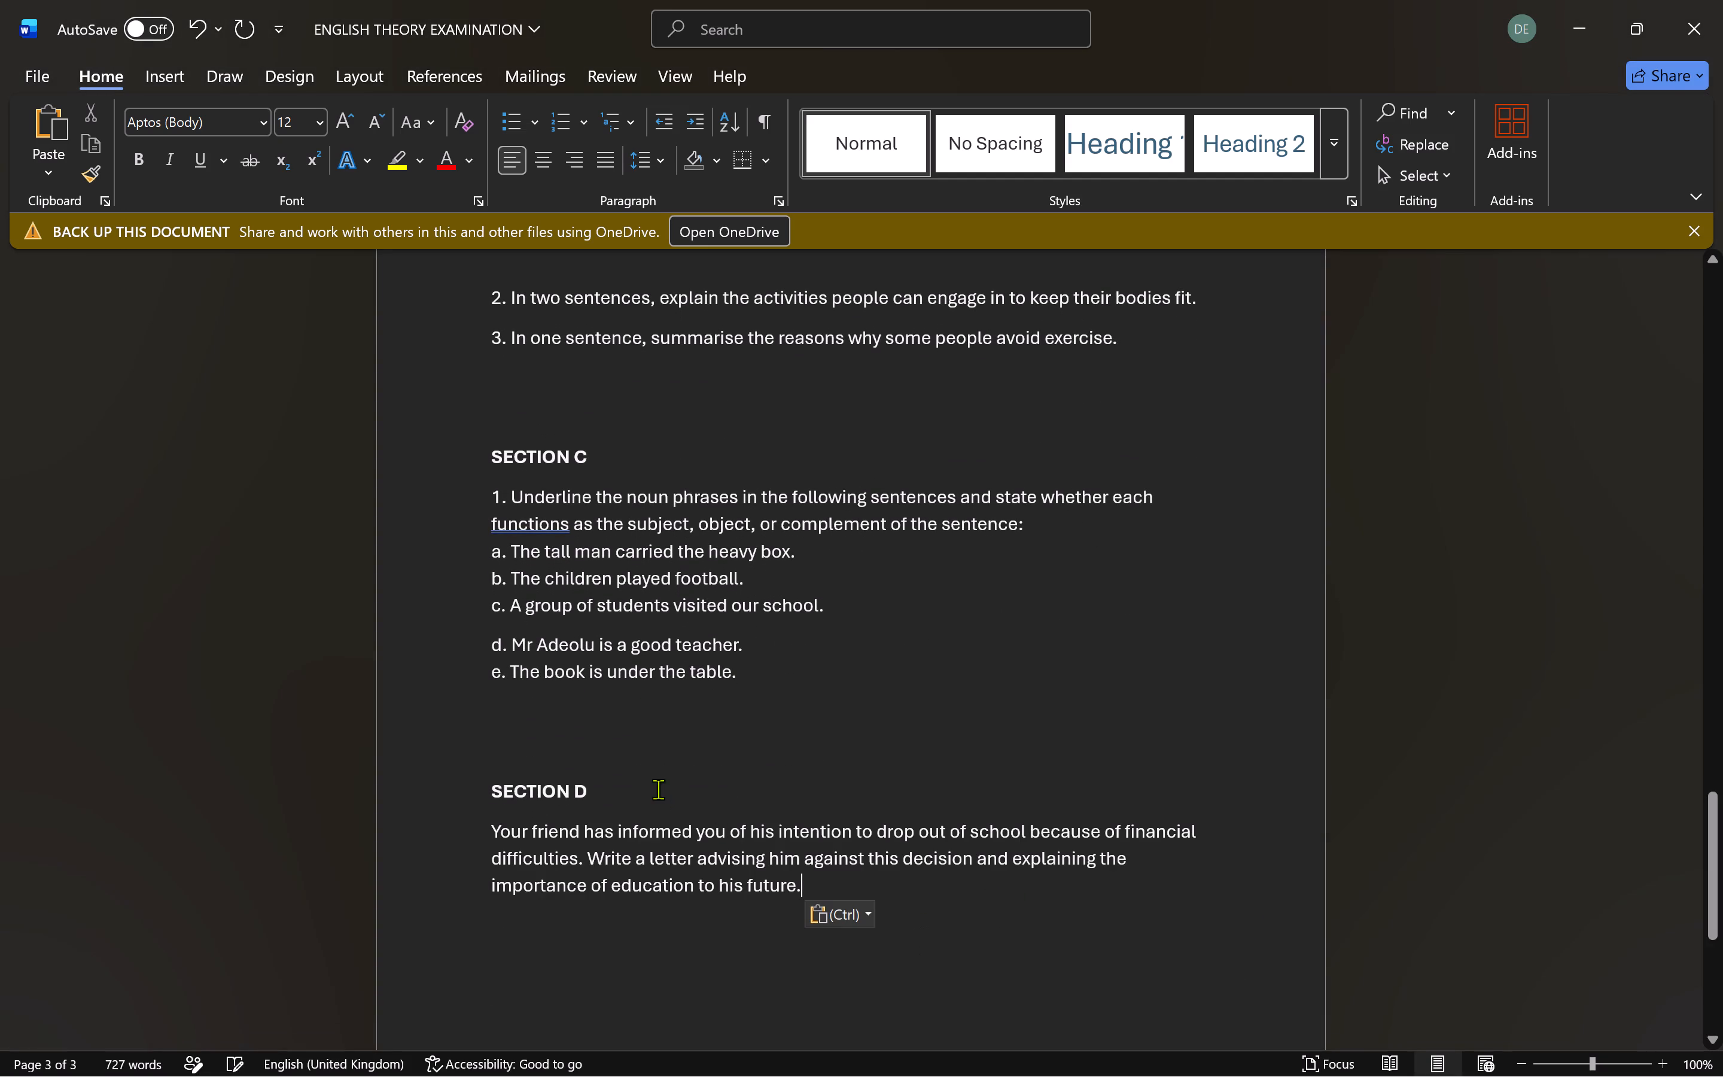
Add the bold subheading "ESSAY" below SECTION D, leaving a blank line between the two headings.
click(622, 794)
key(shift+Return)
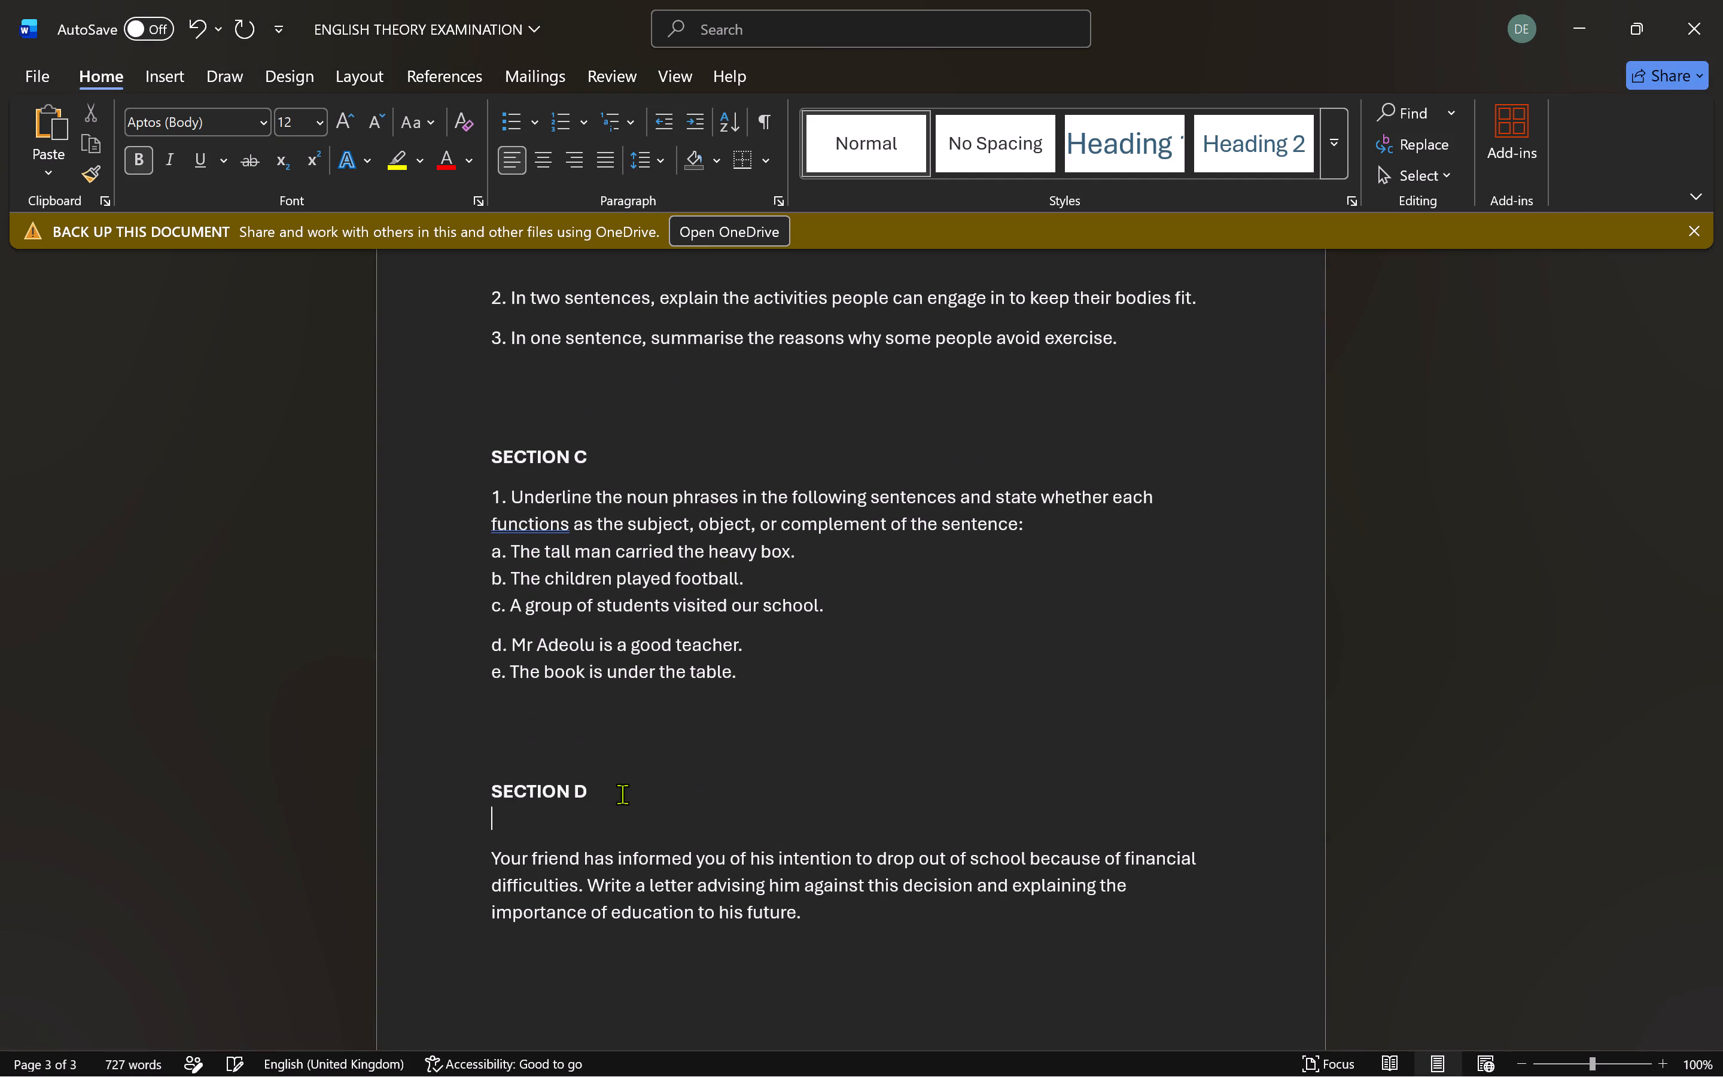
key(shift+Return)
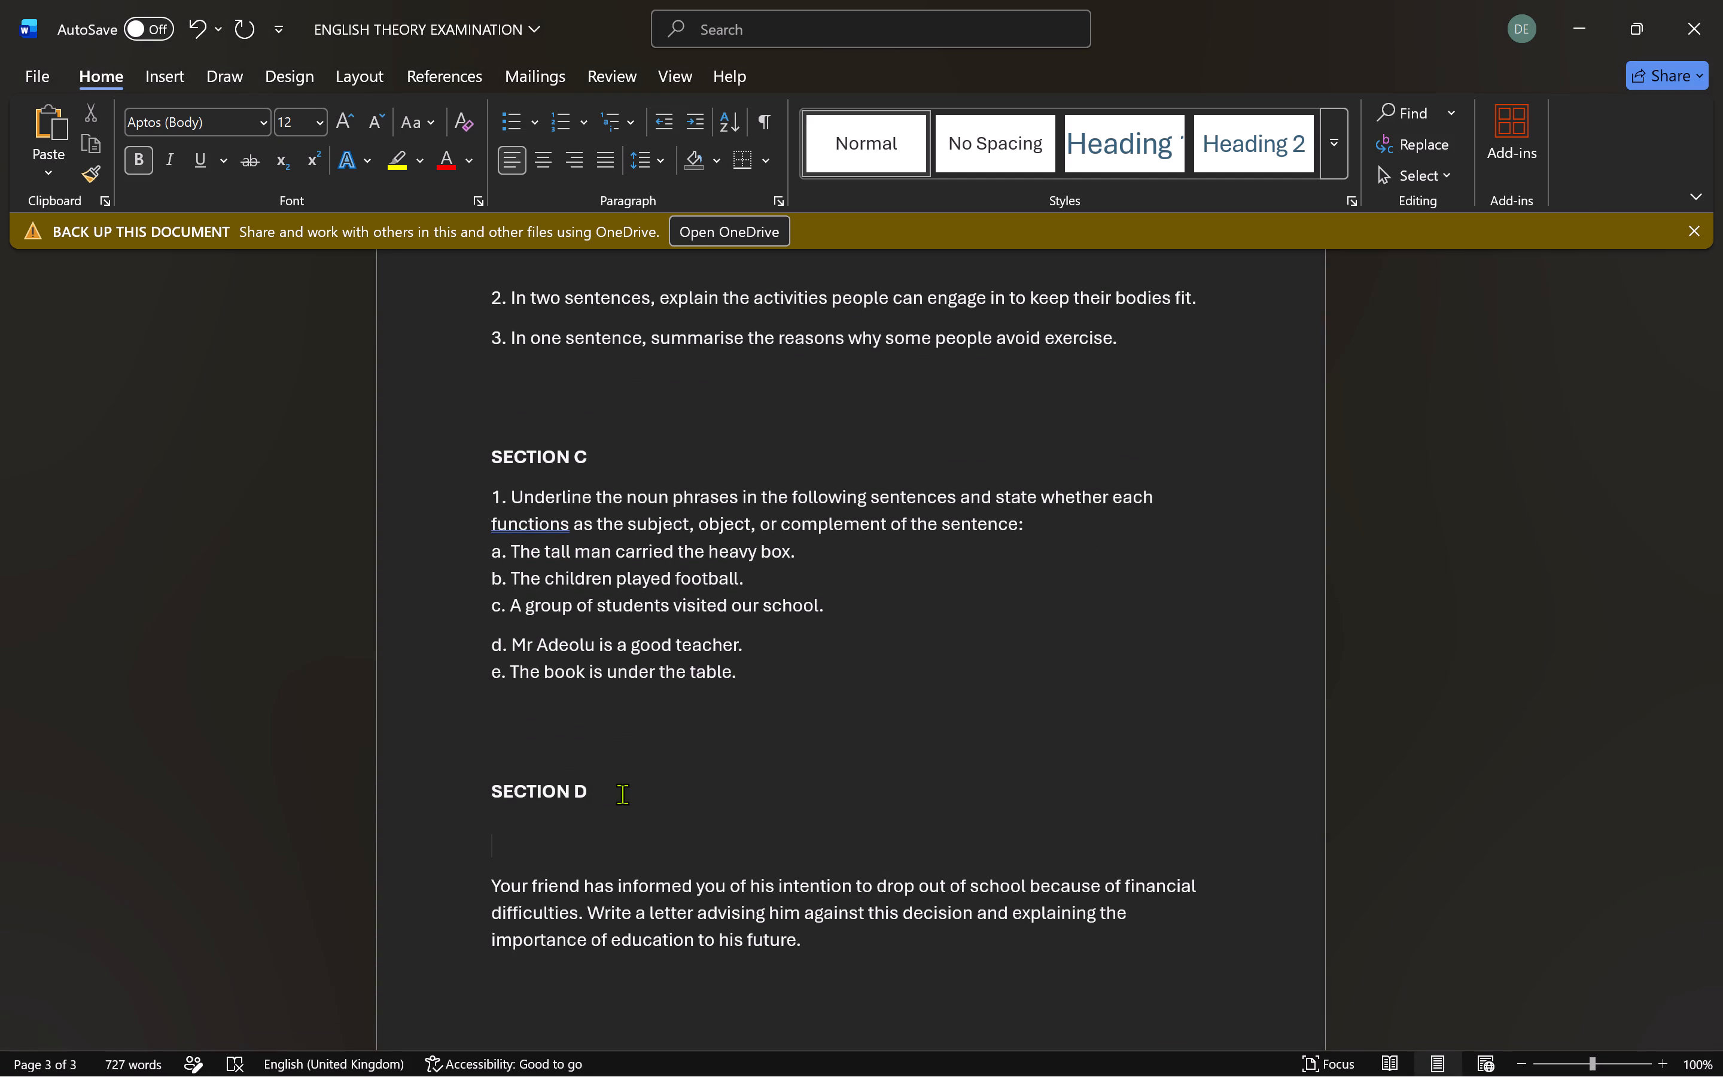
text(ESSA)
key(y)
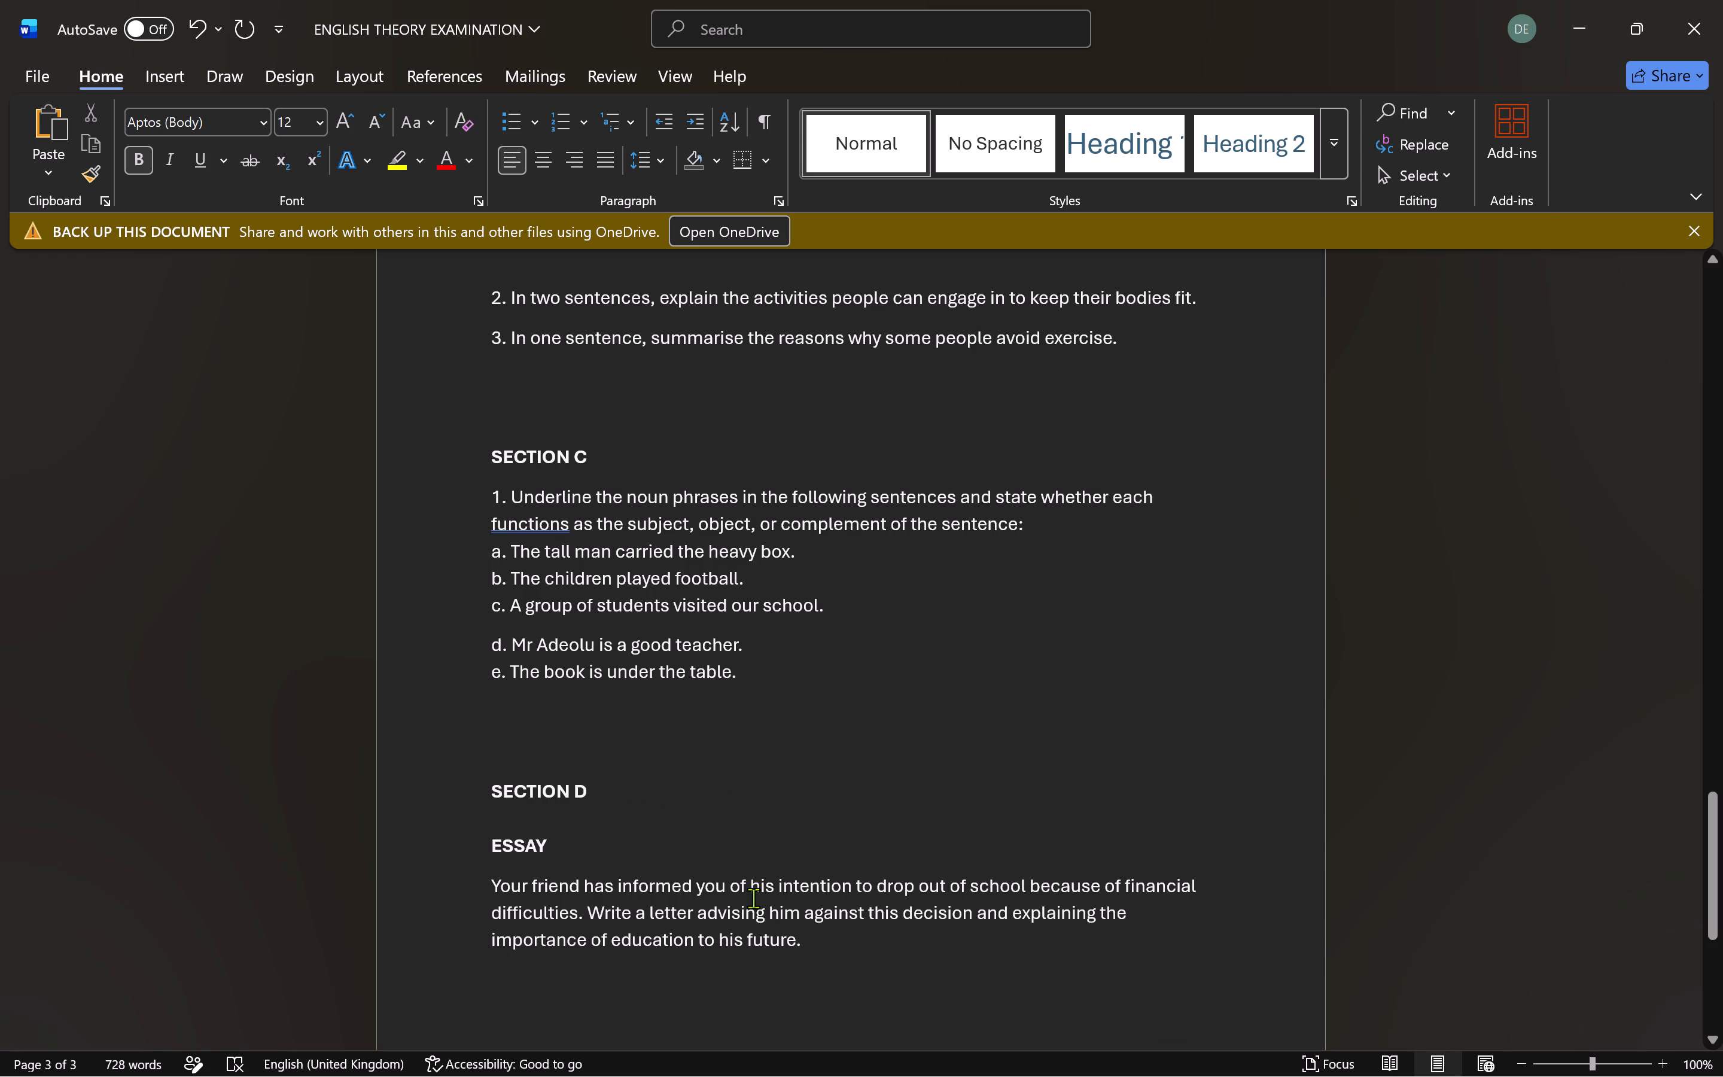
Append the word limit "(Not less than 300 words)" to the end of the essay question.
click(855, 941)
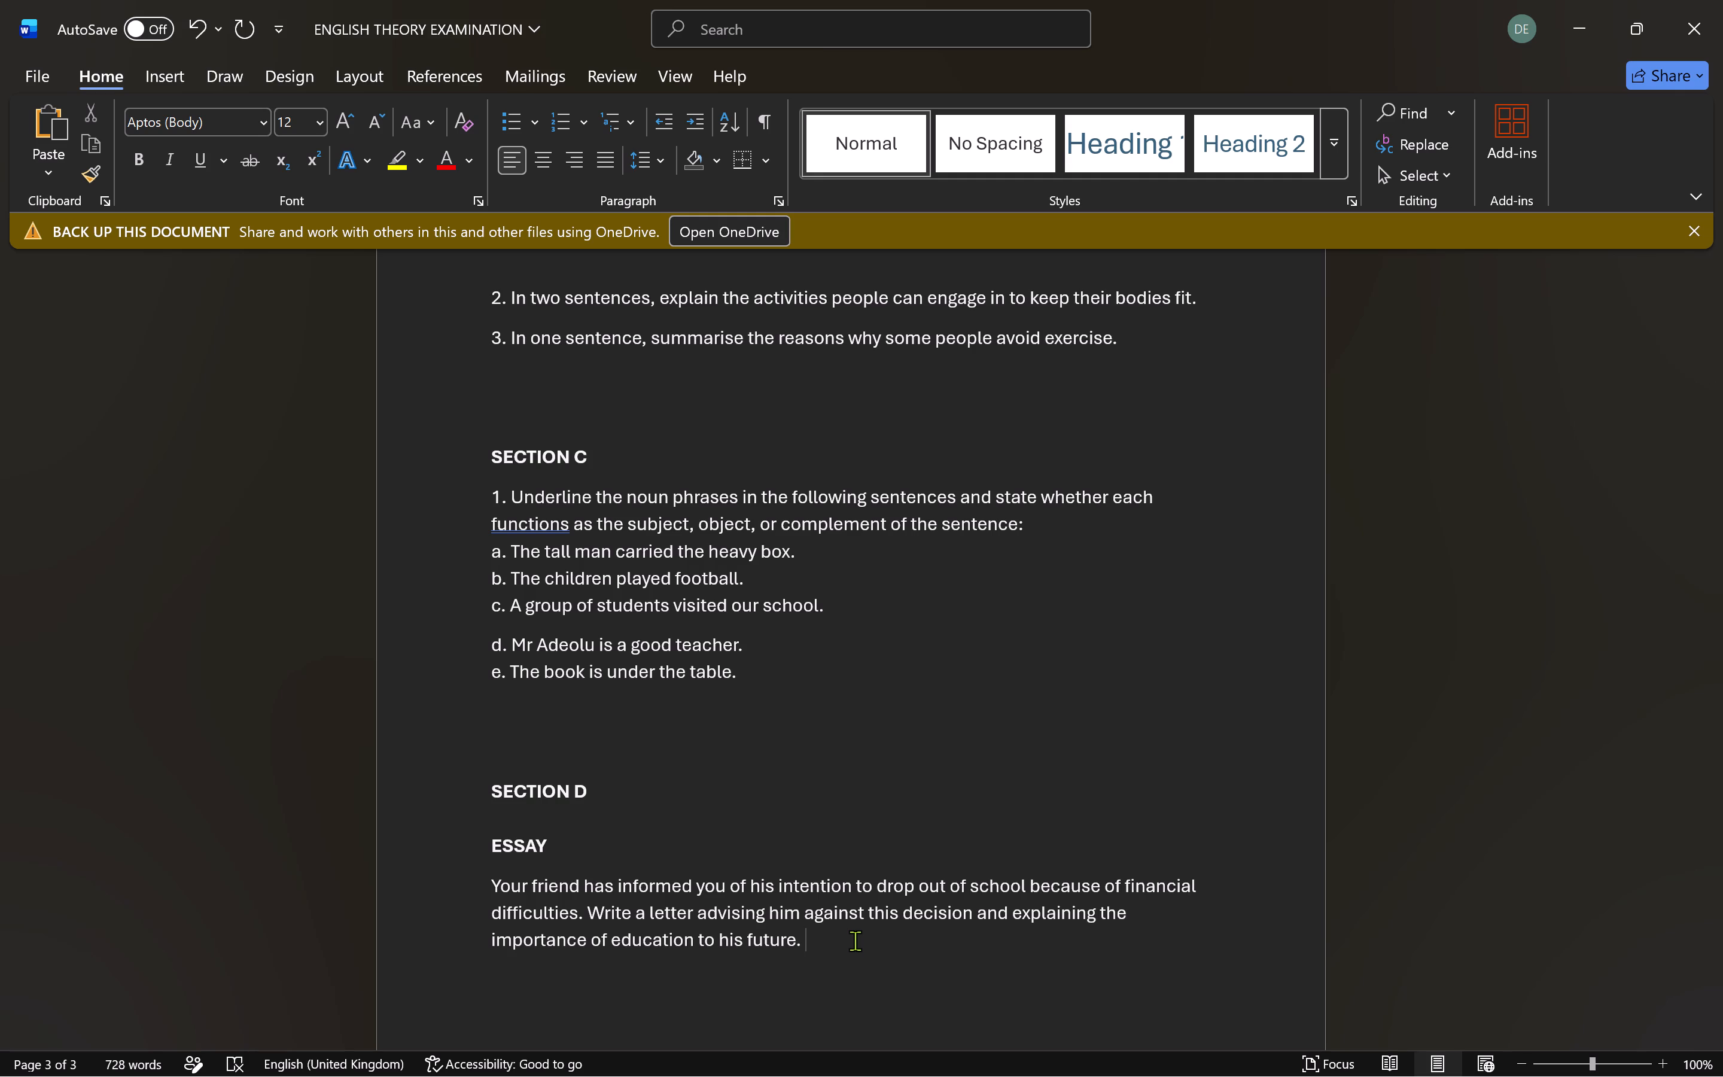
key(shift+Return)
key(BackSpace)
key(space)
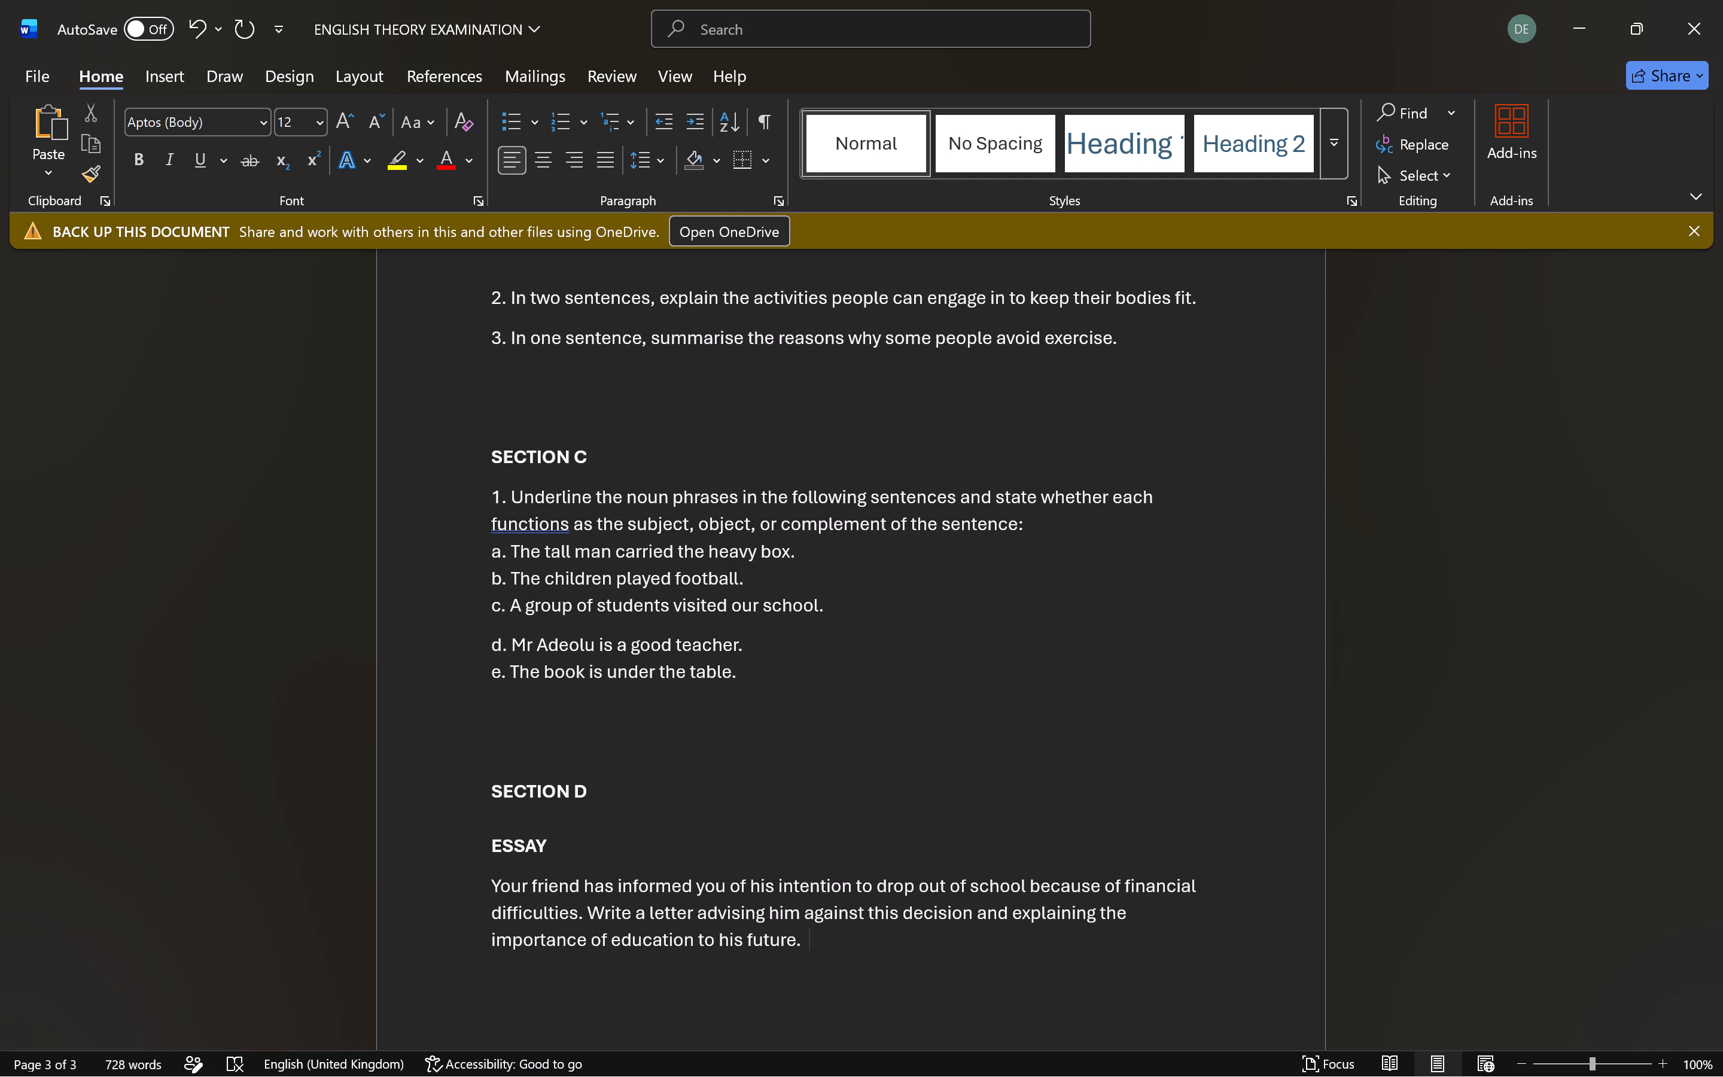
key(shift+parenleft)
text(Not less than)
key(space)
text(300 words)
key(shift+parenright)
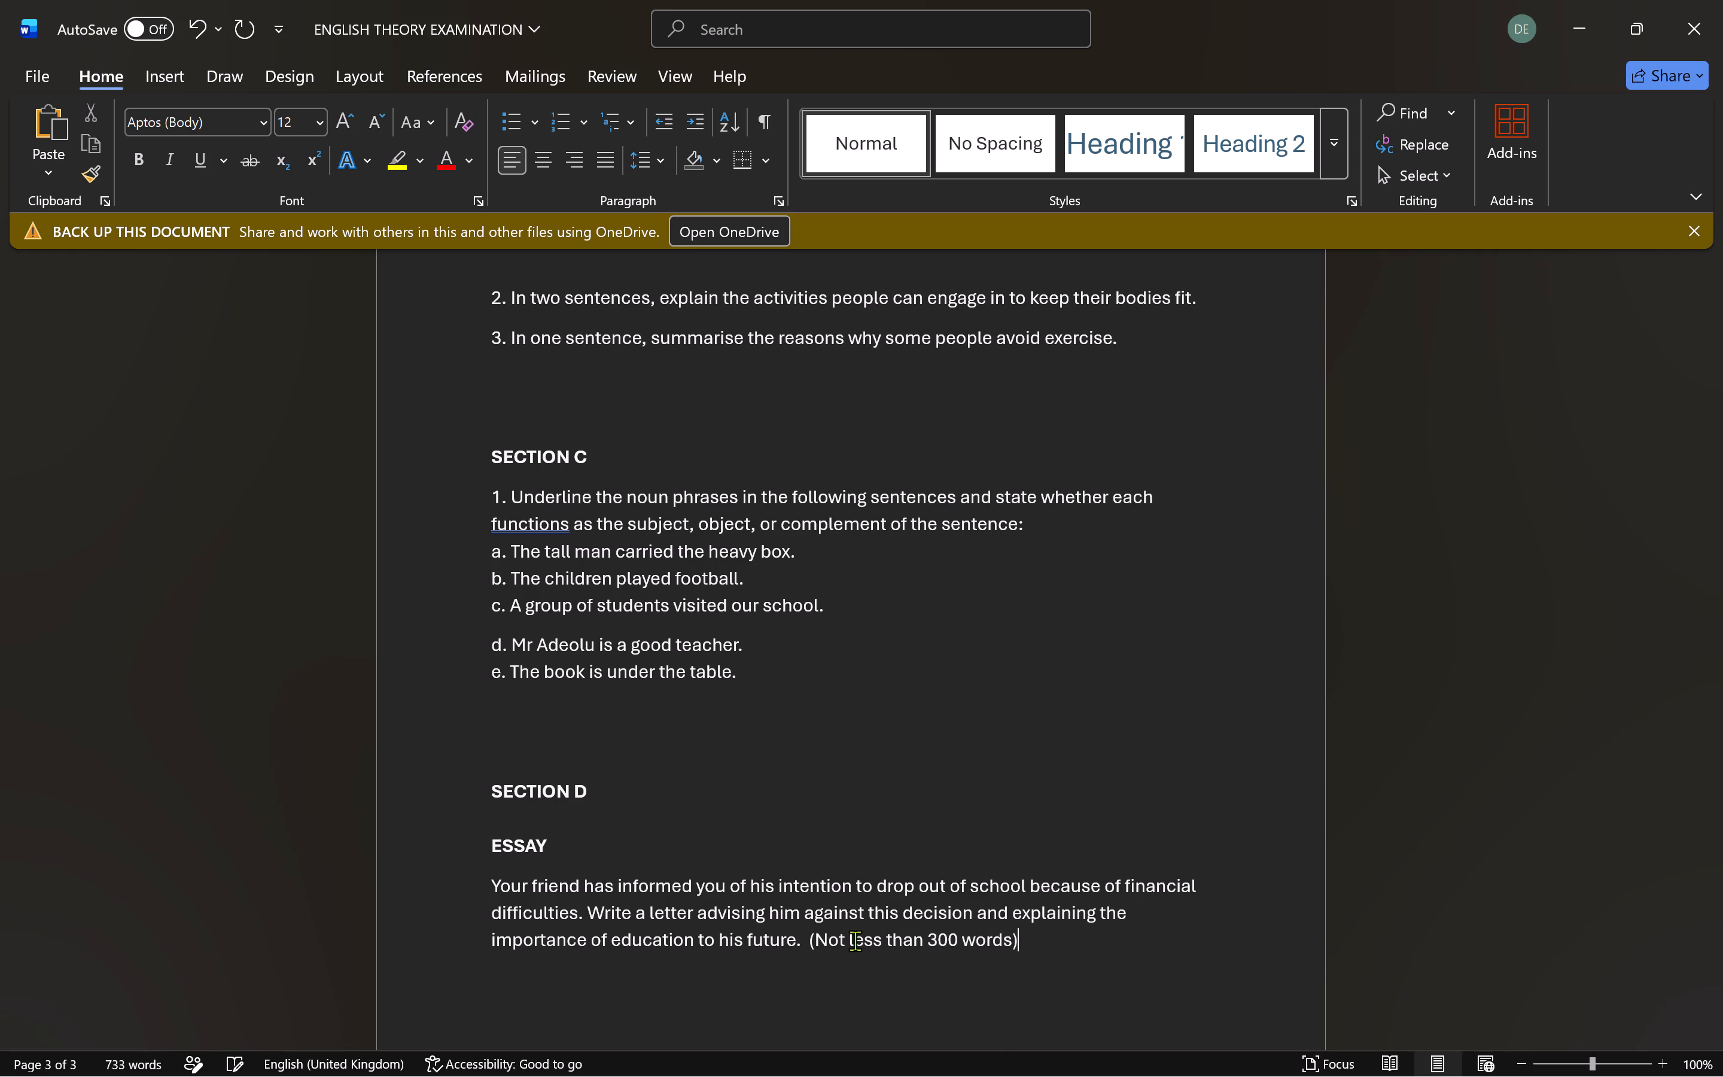
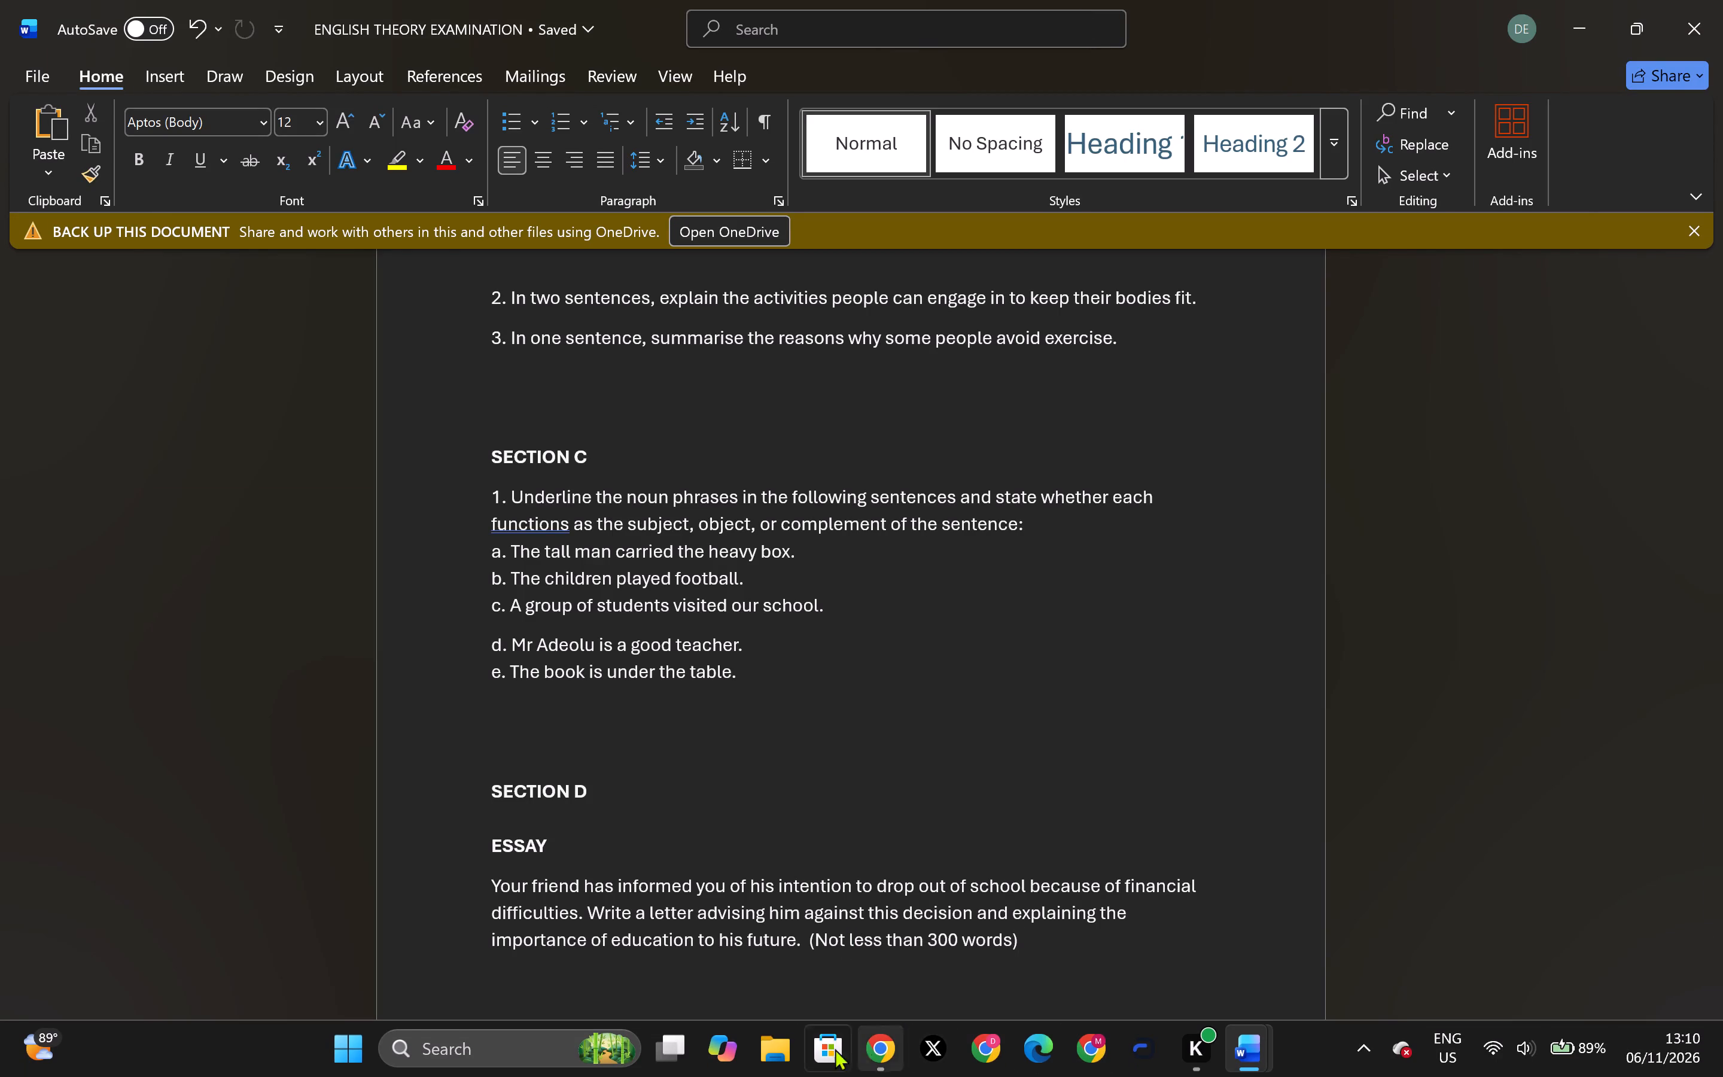
Search the computer for the WhatsApp app using the term "what" in order to open it.
click(553, 1045)
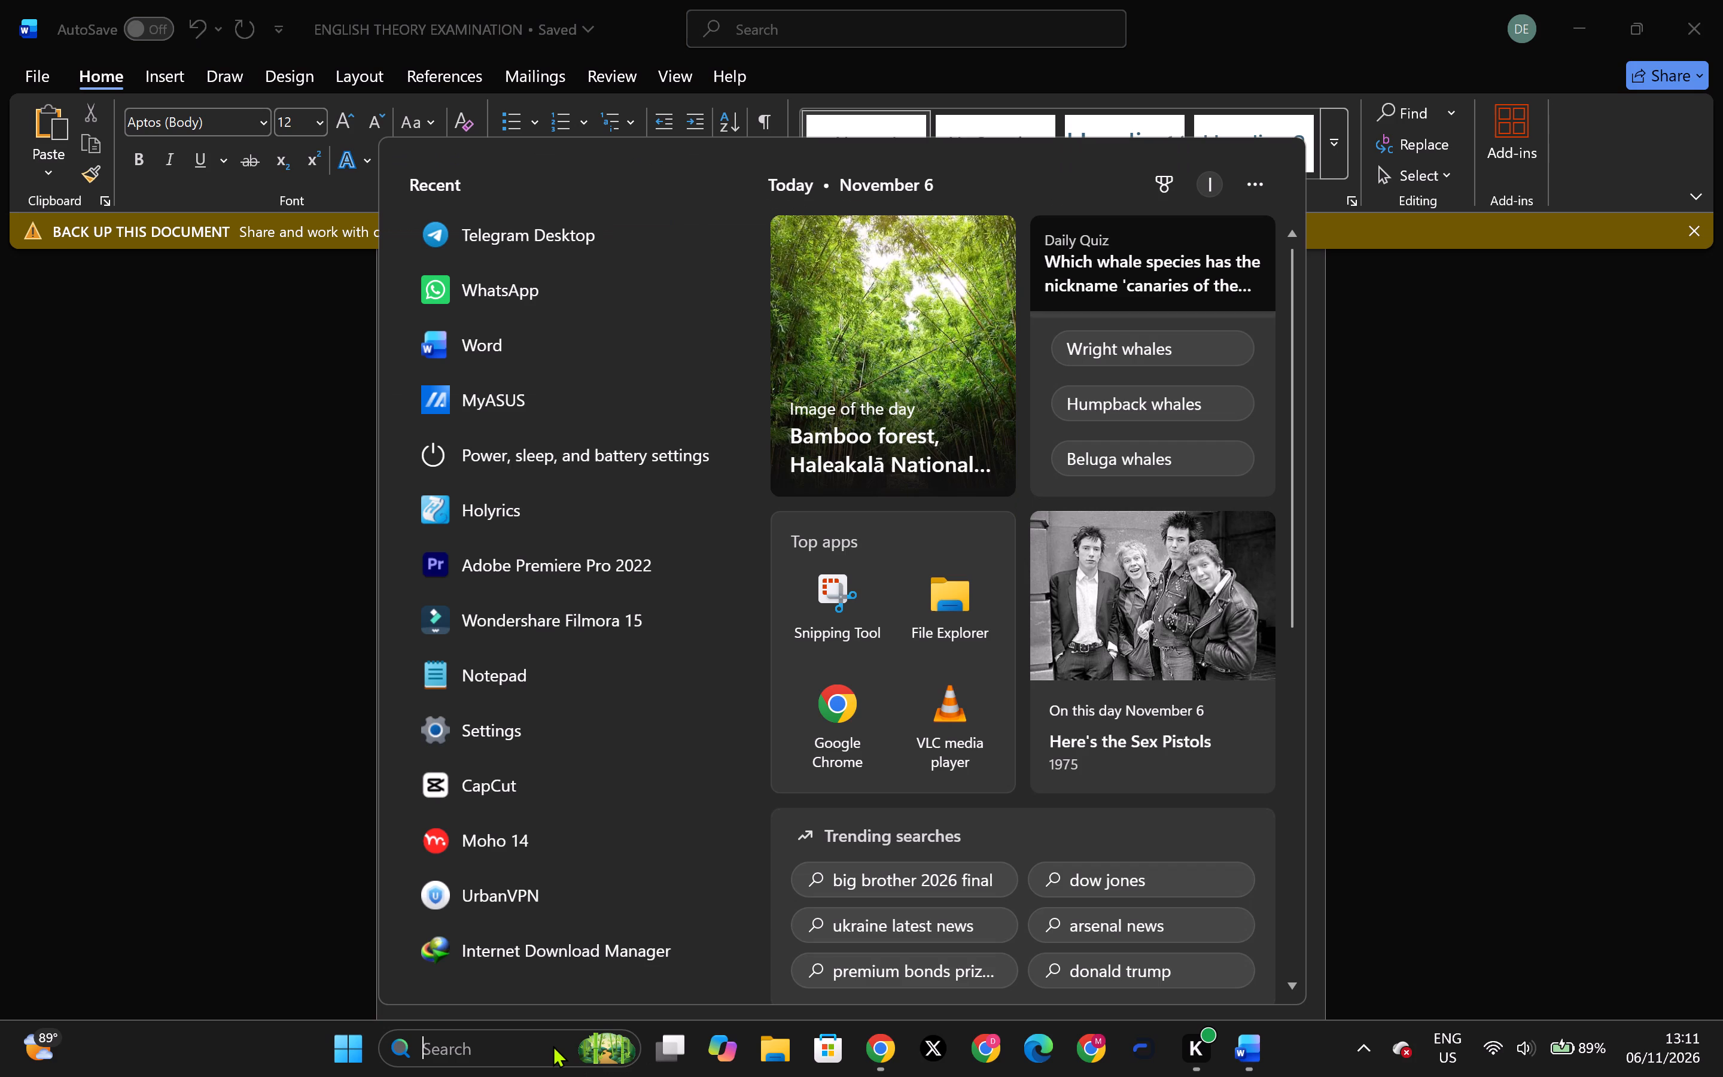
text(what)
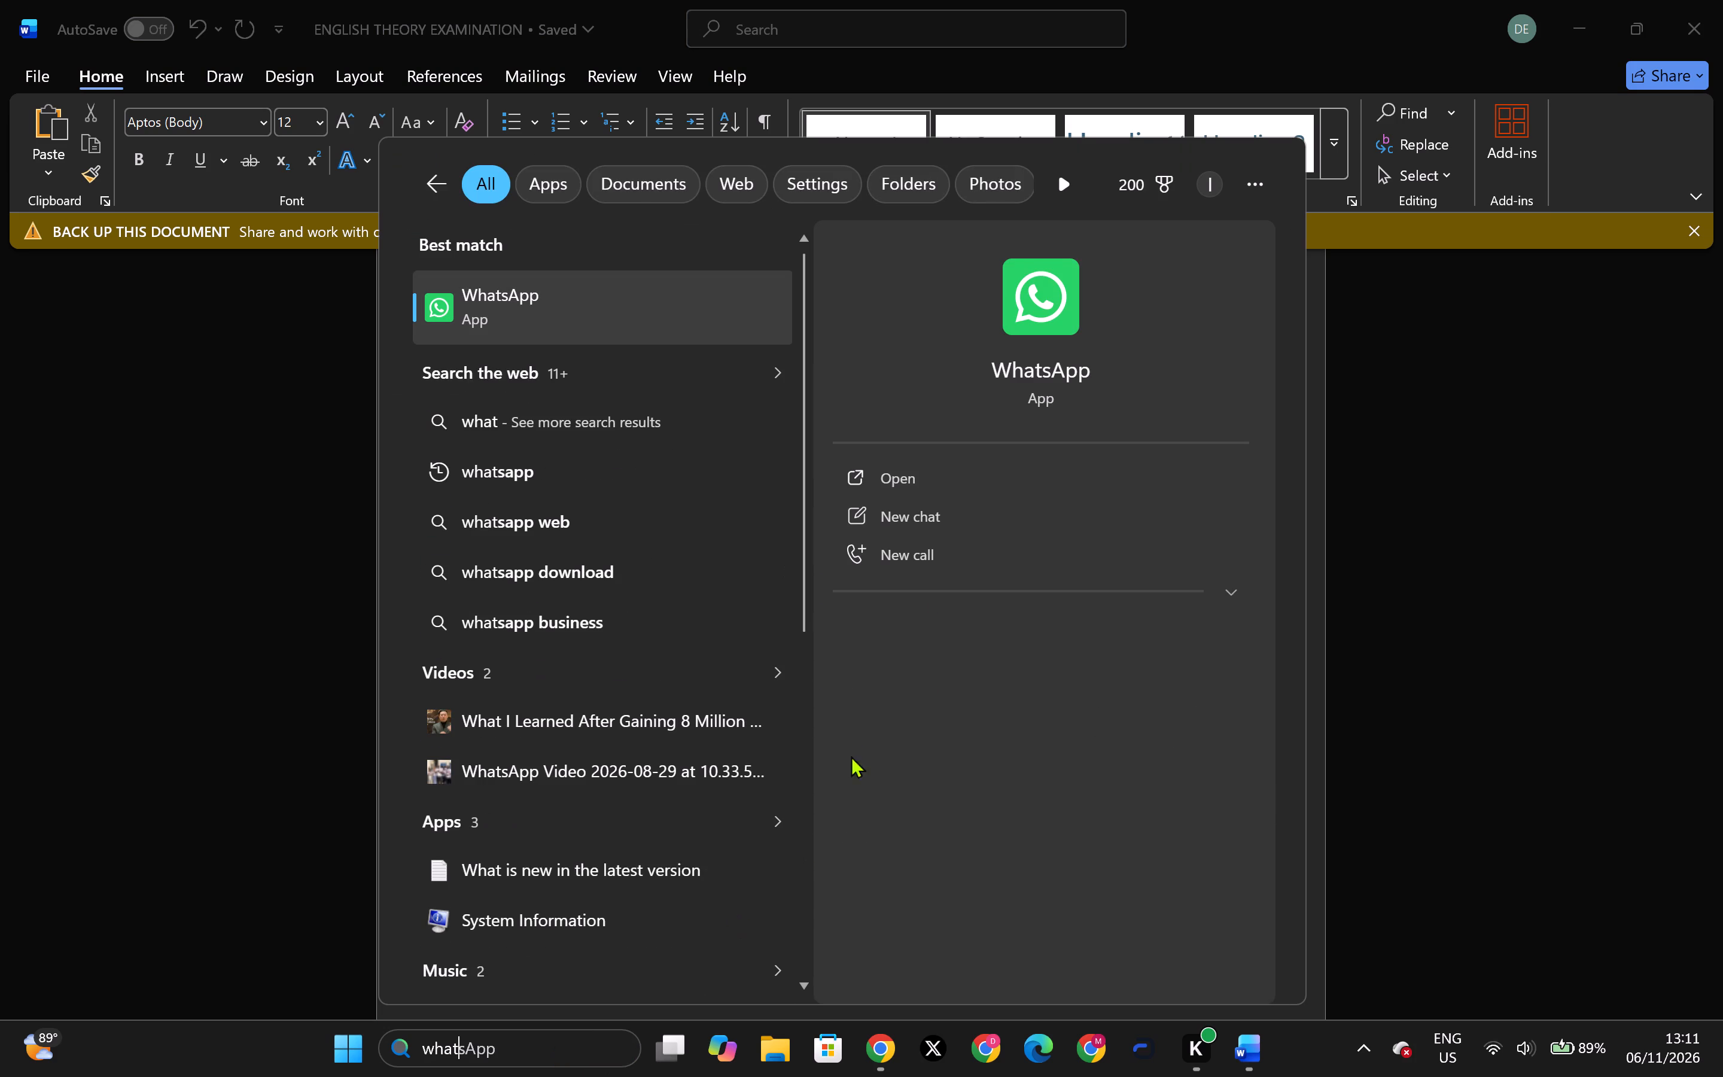
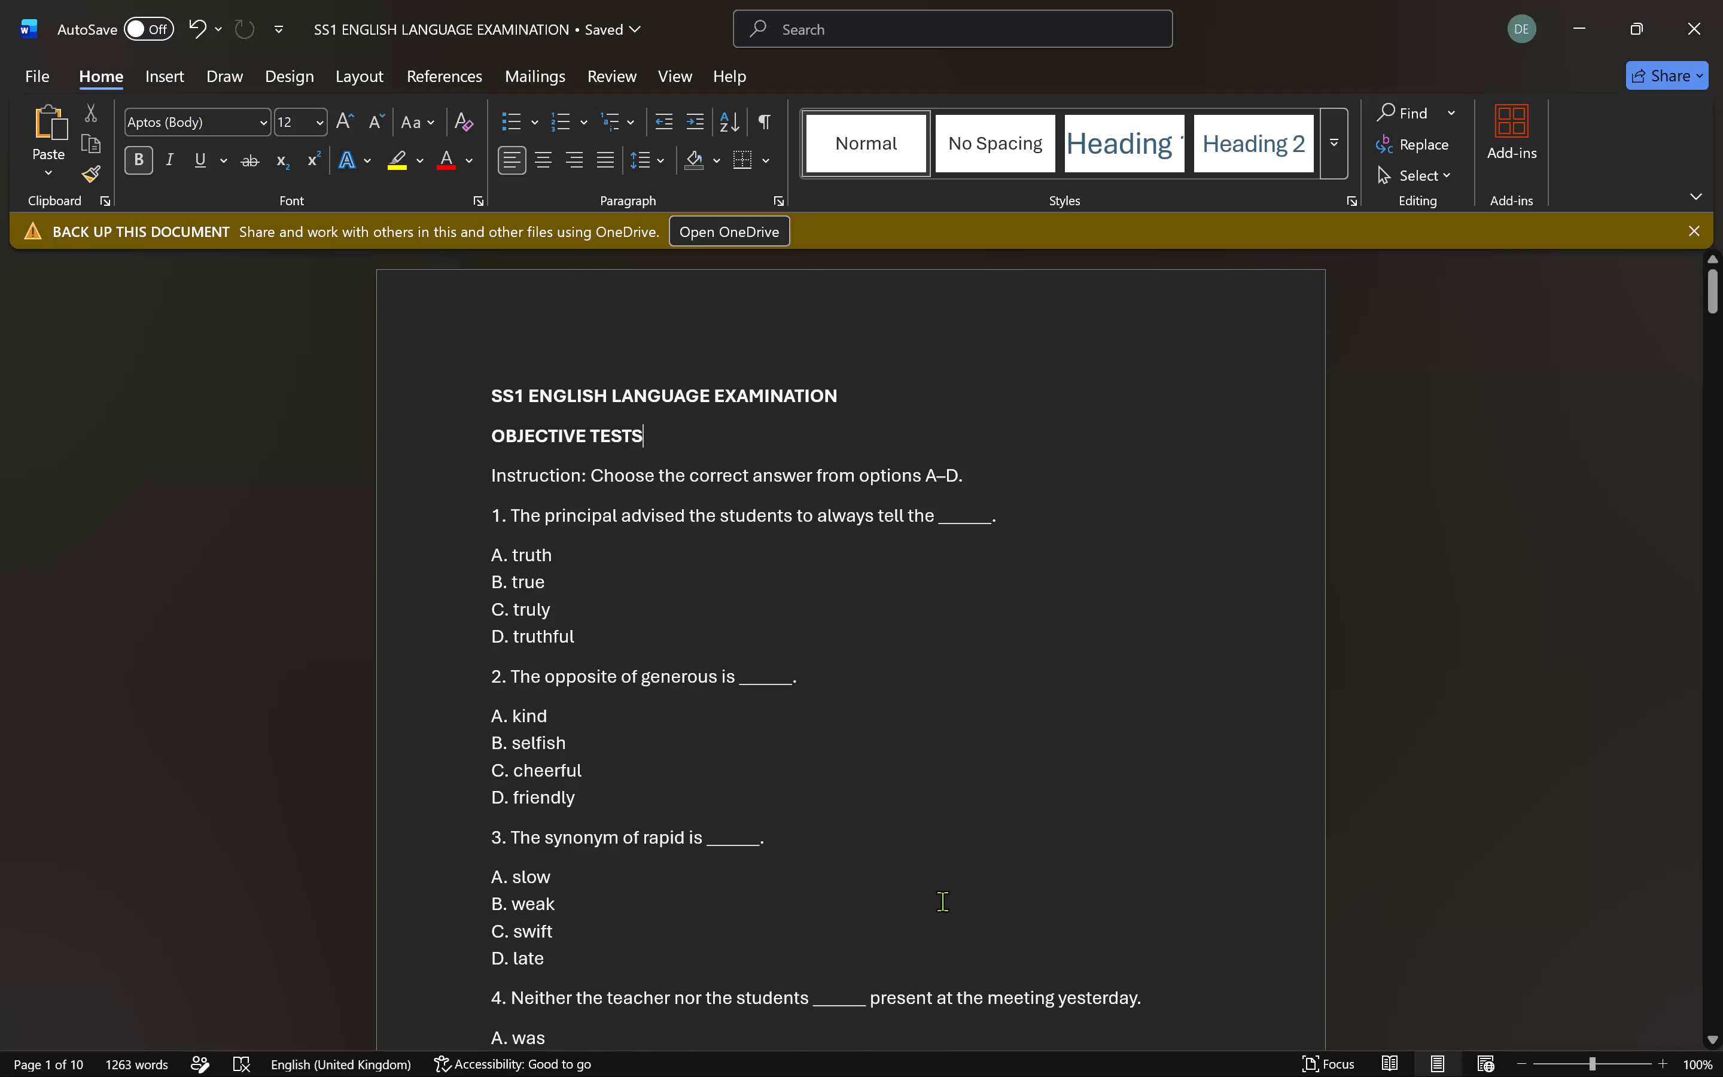
Look through the SS1 English Language objective tests from the first question to question 60 at the document's end.
scroll(942, 901, down, 20)
scroll(942, 901, down, 14)
scroll(942, 901, down, 7)
scroll(942, 901, up, 5)
scroll(942, 901, down, 6)
scroll(942, 901, up, 5)
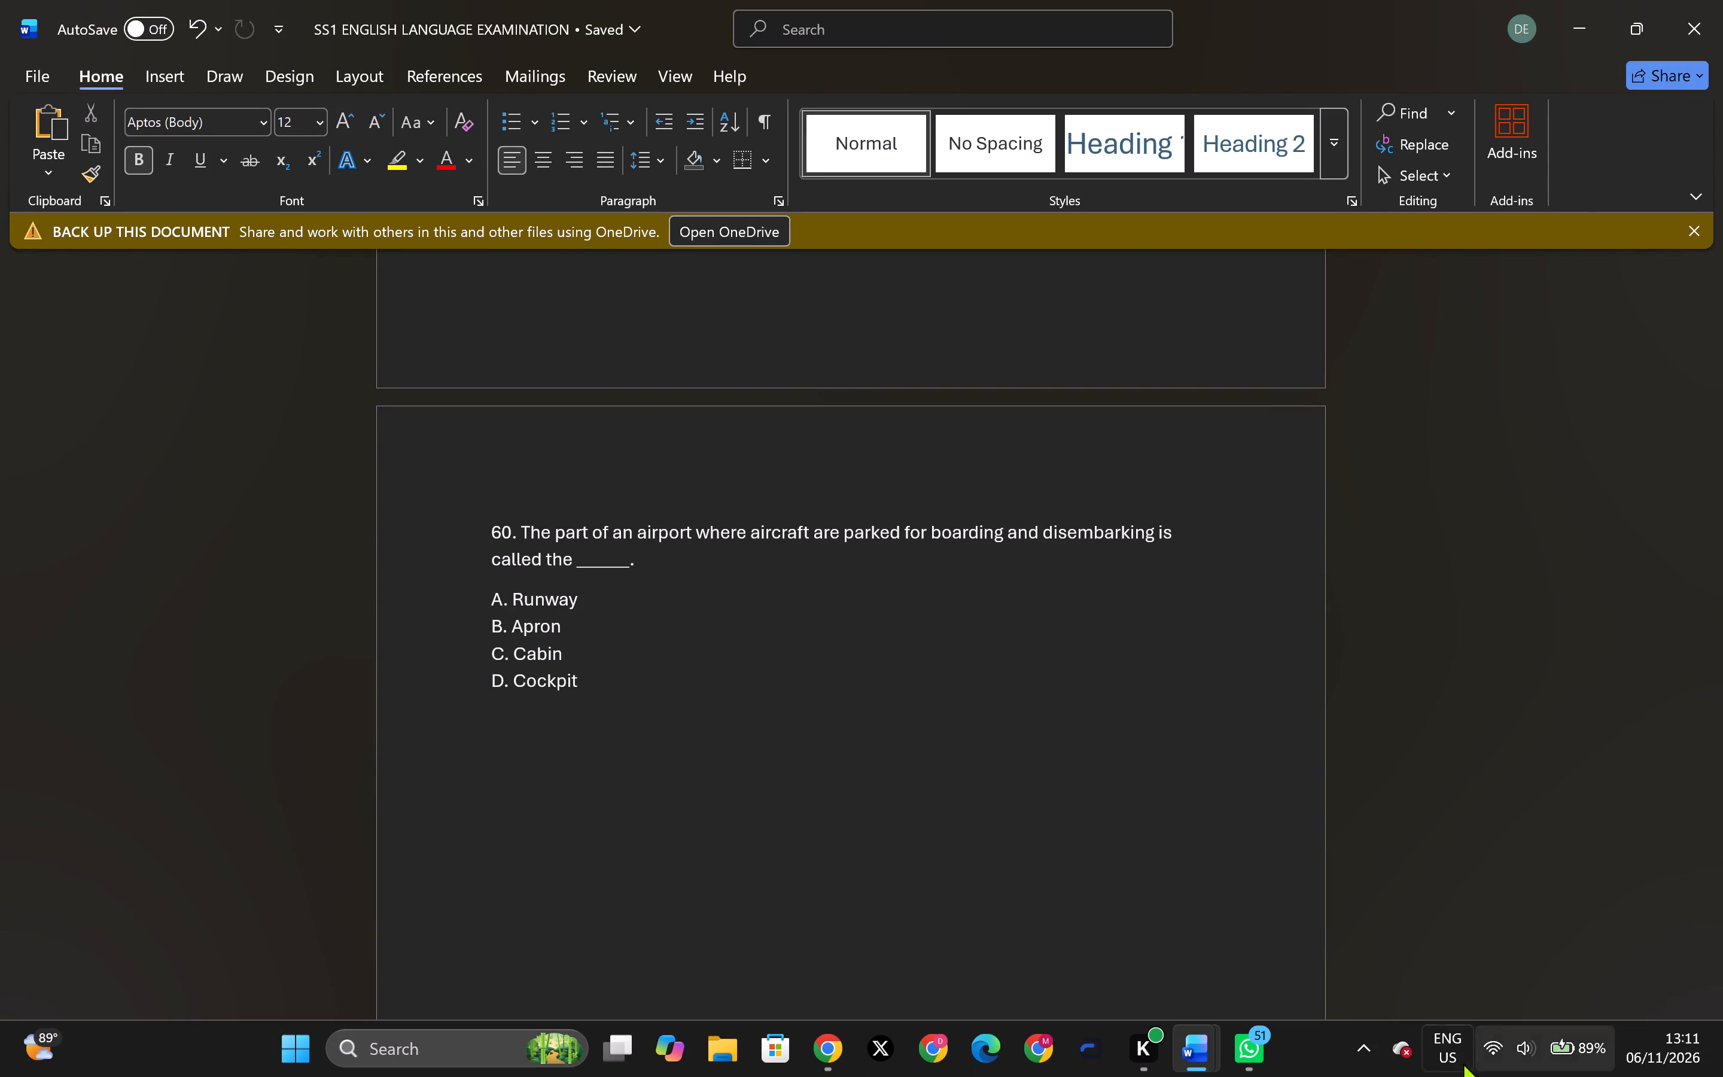